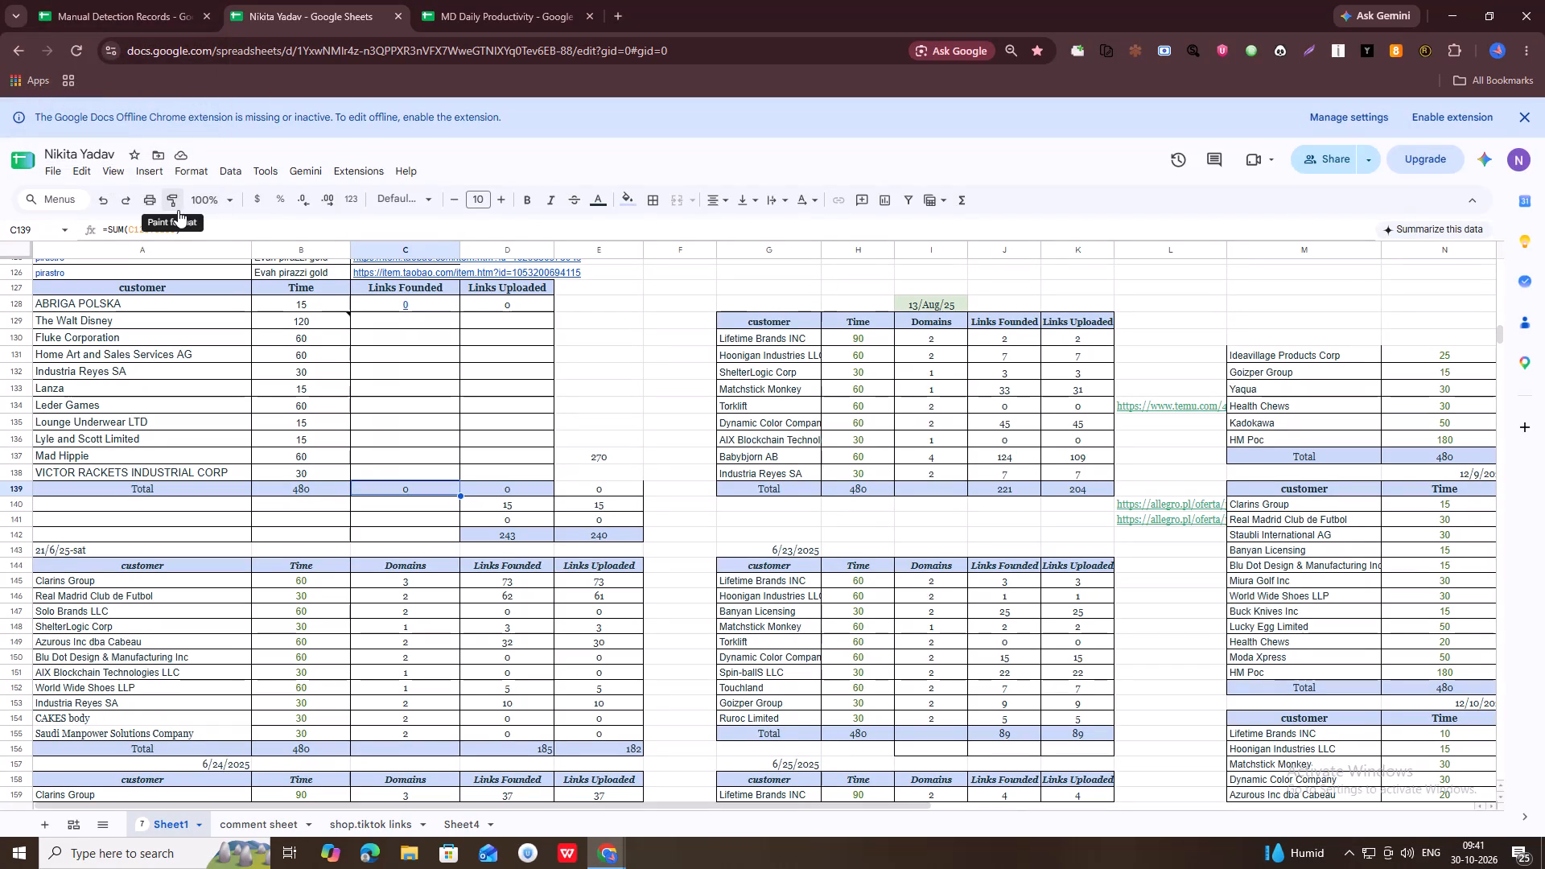
# Enter 0 for both Links Founded and Links Uploaded in the Lyle and Scott Limited and Lounge Underwear LTD rows.
pyautogui.click(596, 399)
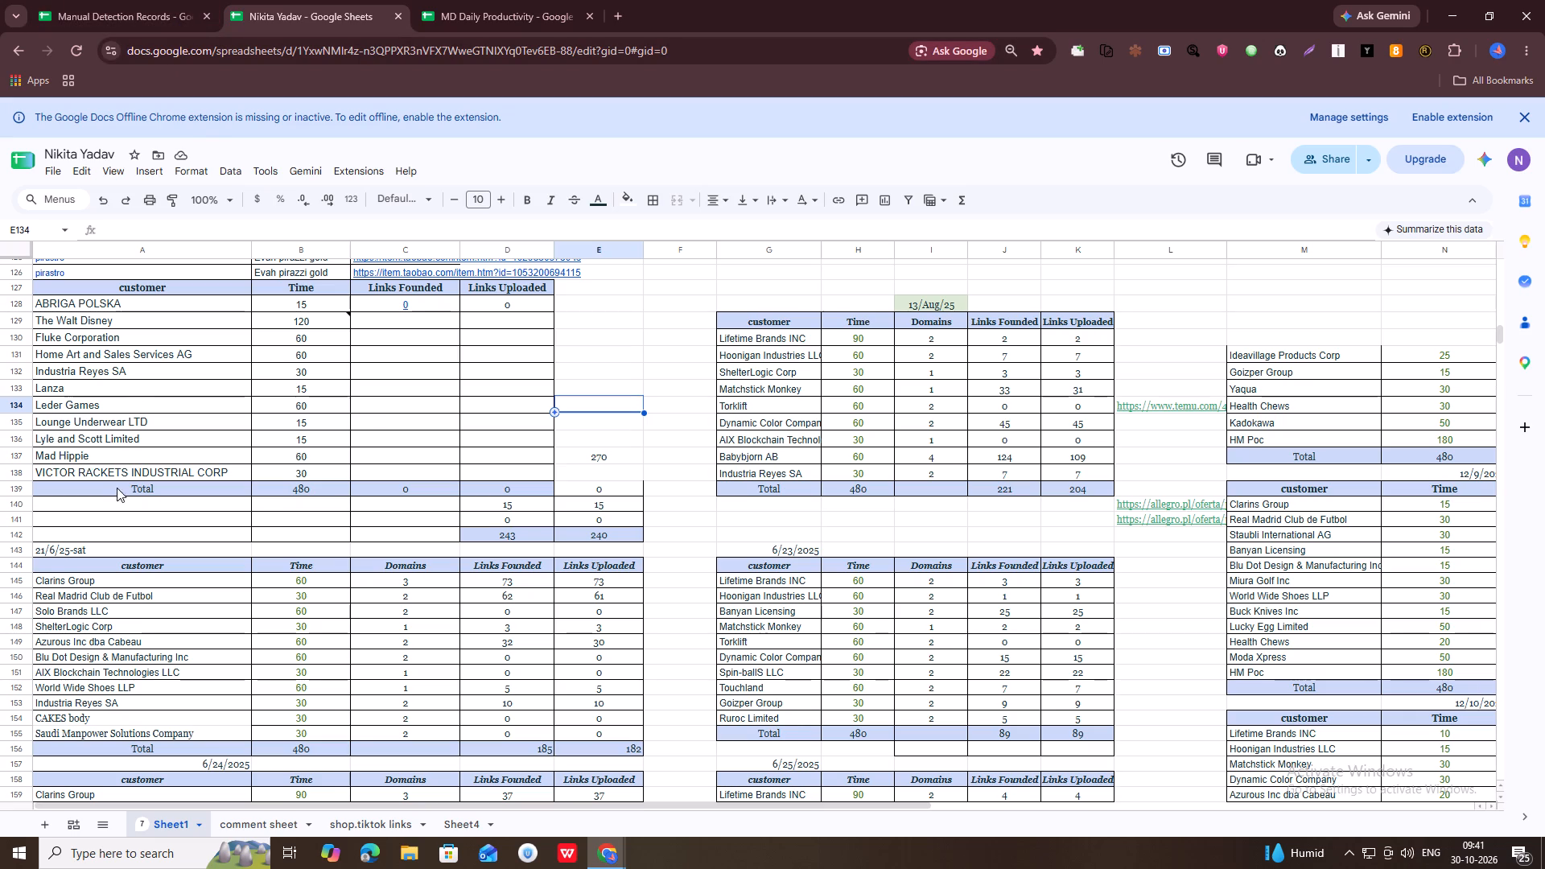
pyautogui.click(383, 439)
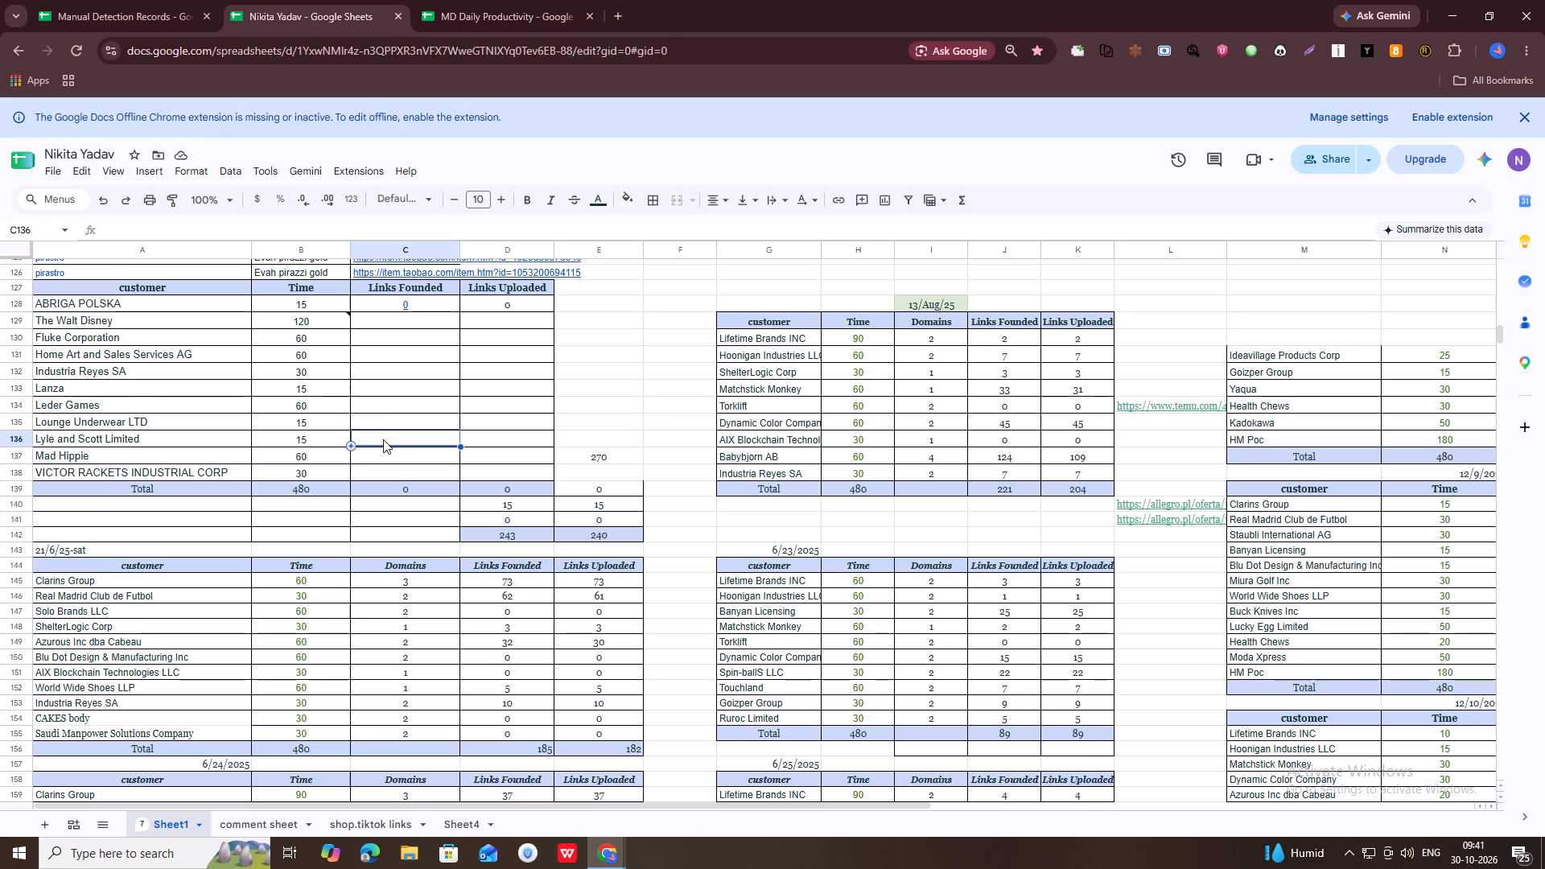
pyautogui.press('0')
pyautogui.press('Right')
pyautogui.press('0')
pyautogui.press('Up')
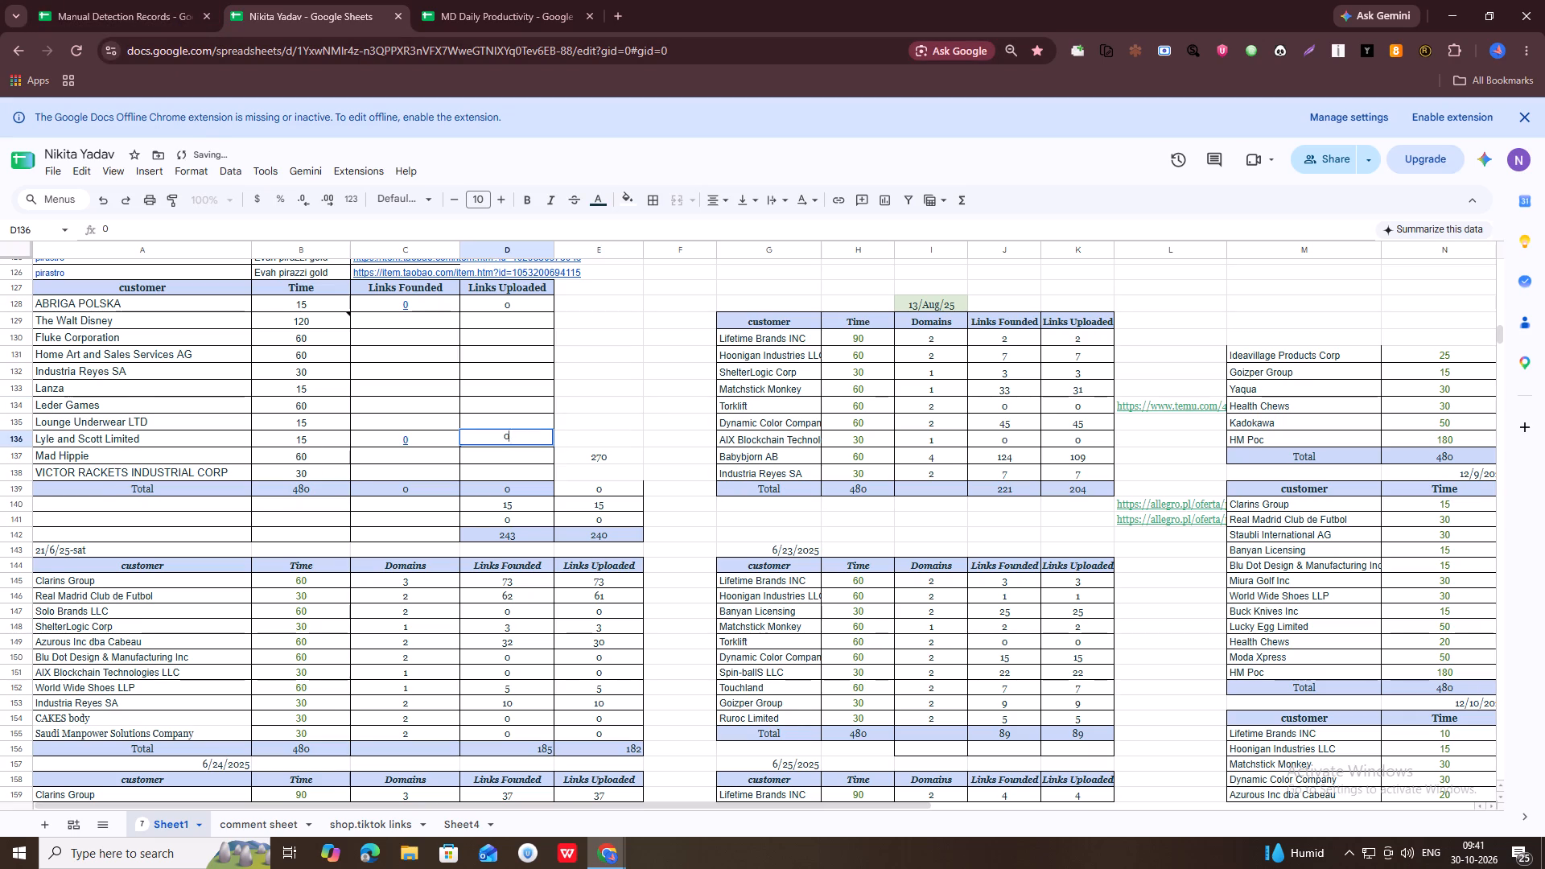
pyautogui.press('0')
pyautogui.press('Left')
pyautogui.press('0')
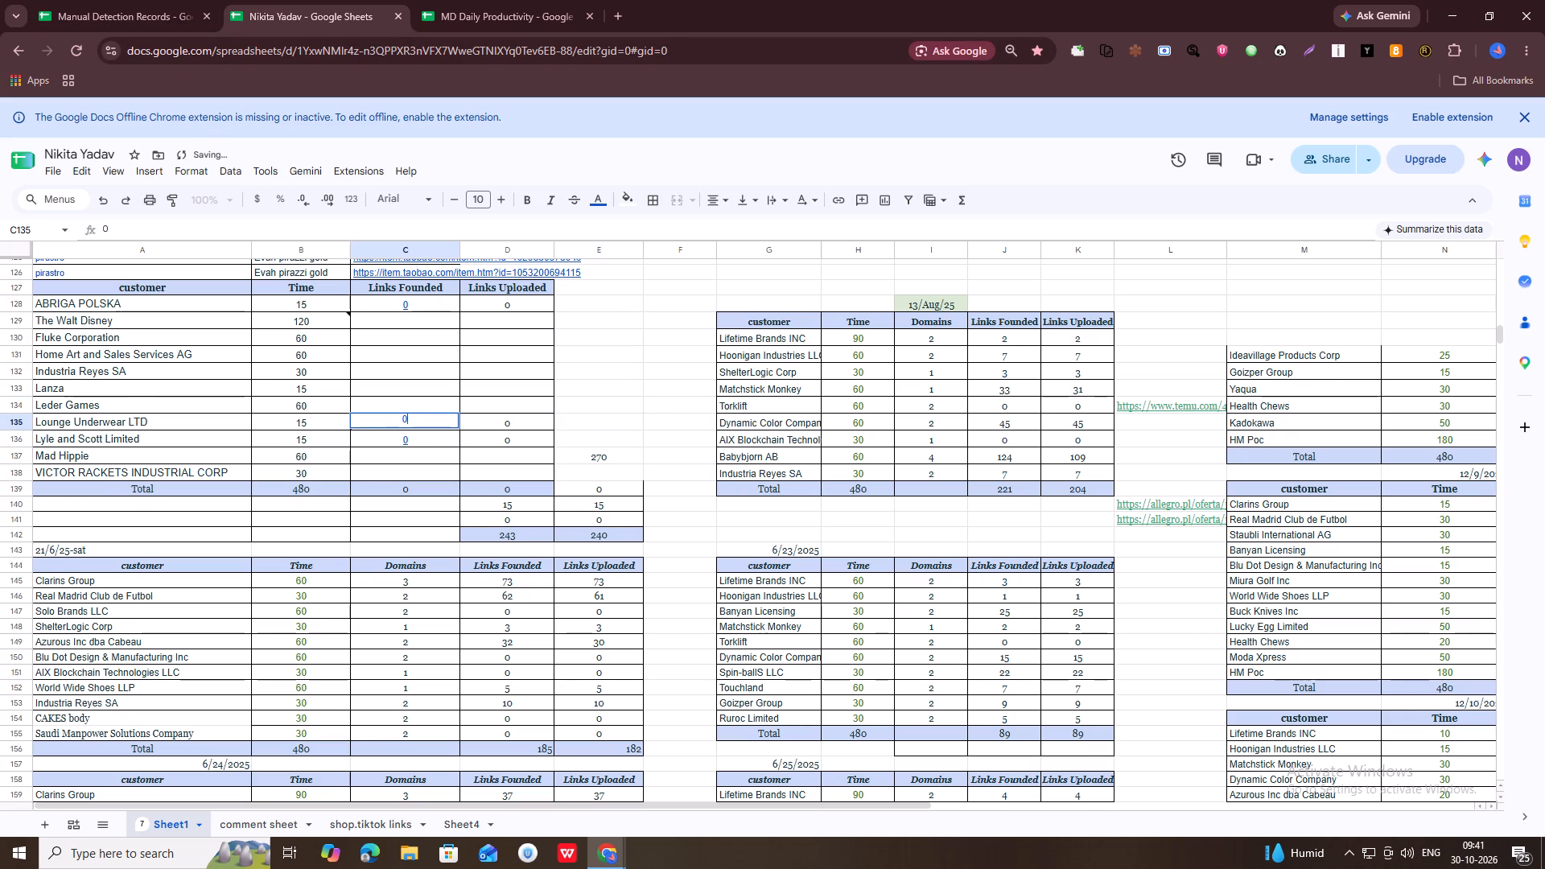
# Enter 0 for both Links Founded and Links Uploaded in the Lanza row.
pyautogui.press('Up')
pyautogui.press('Up')
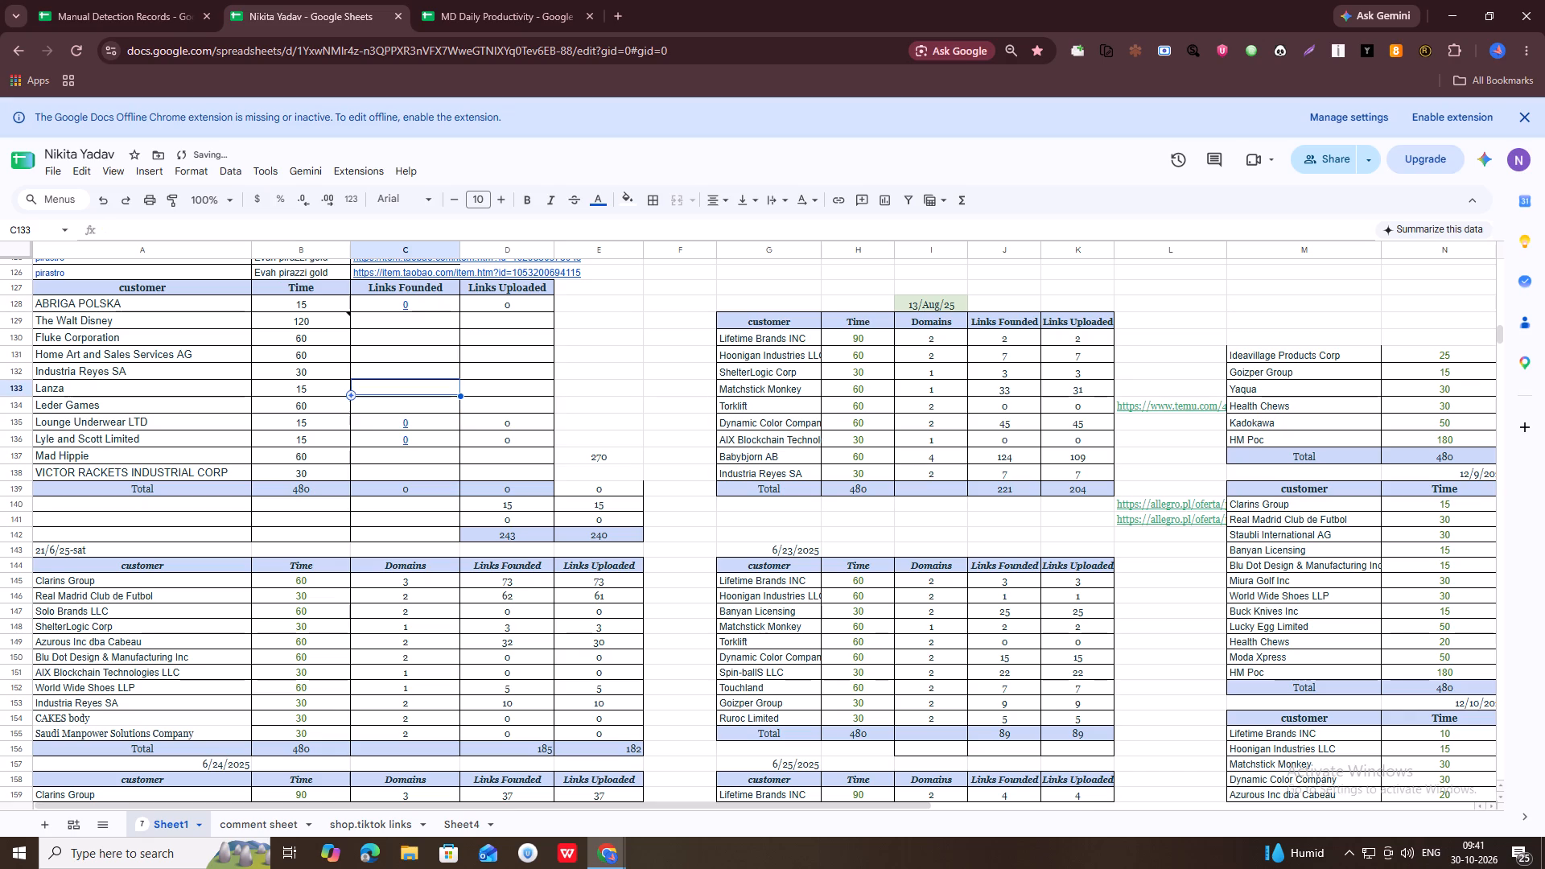
pyautogui.press('0')
pyautogui.press('Right')
pyautogui.press('0')
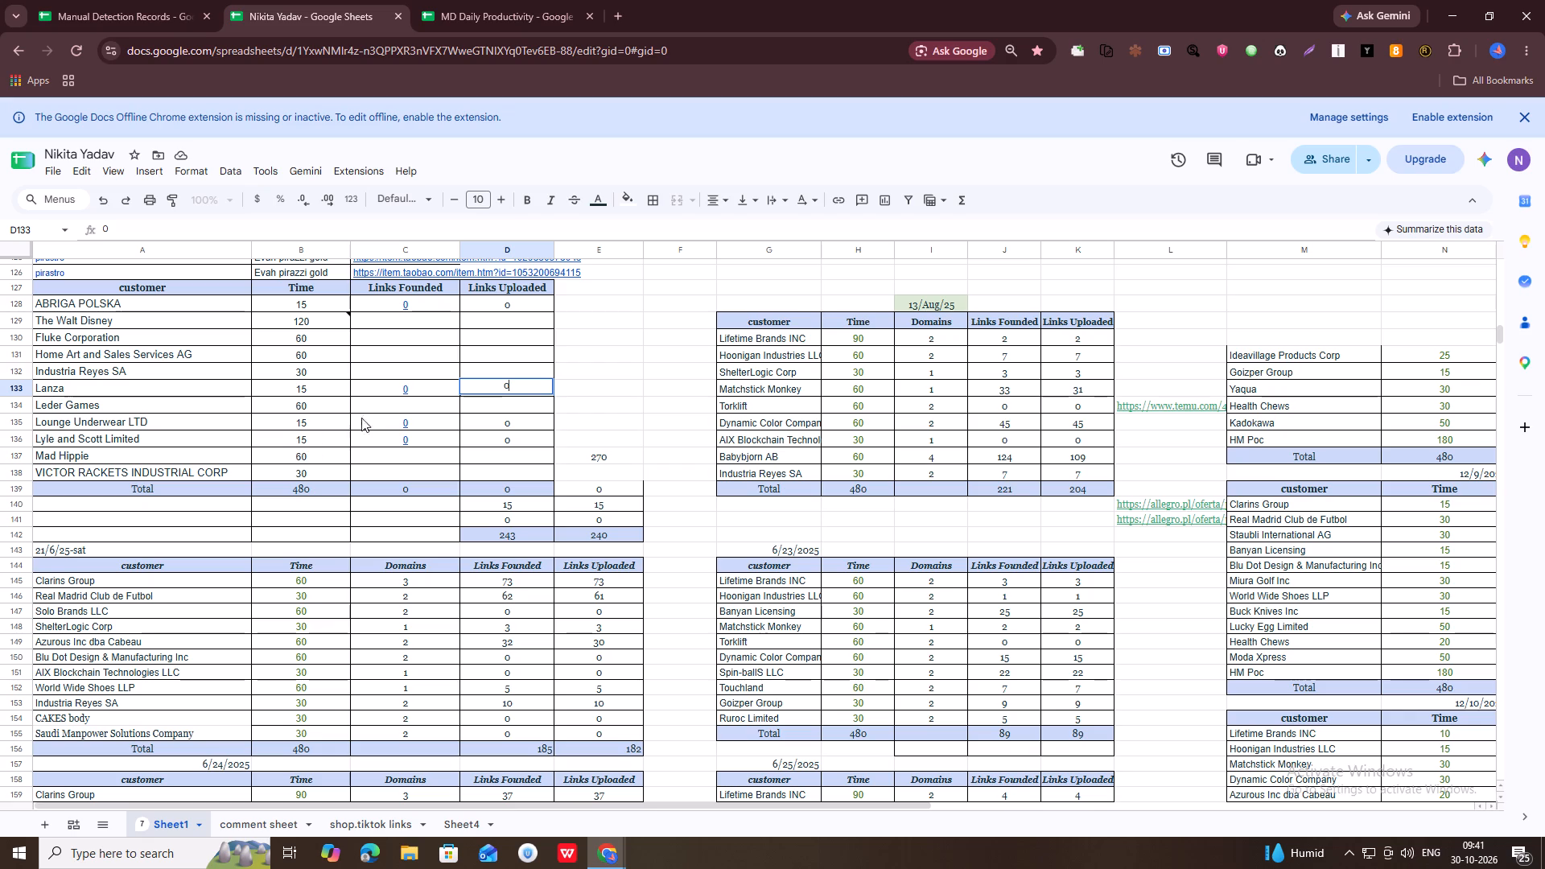
pyautogui.click(379, 396)
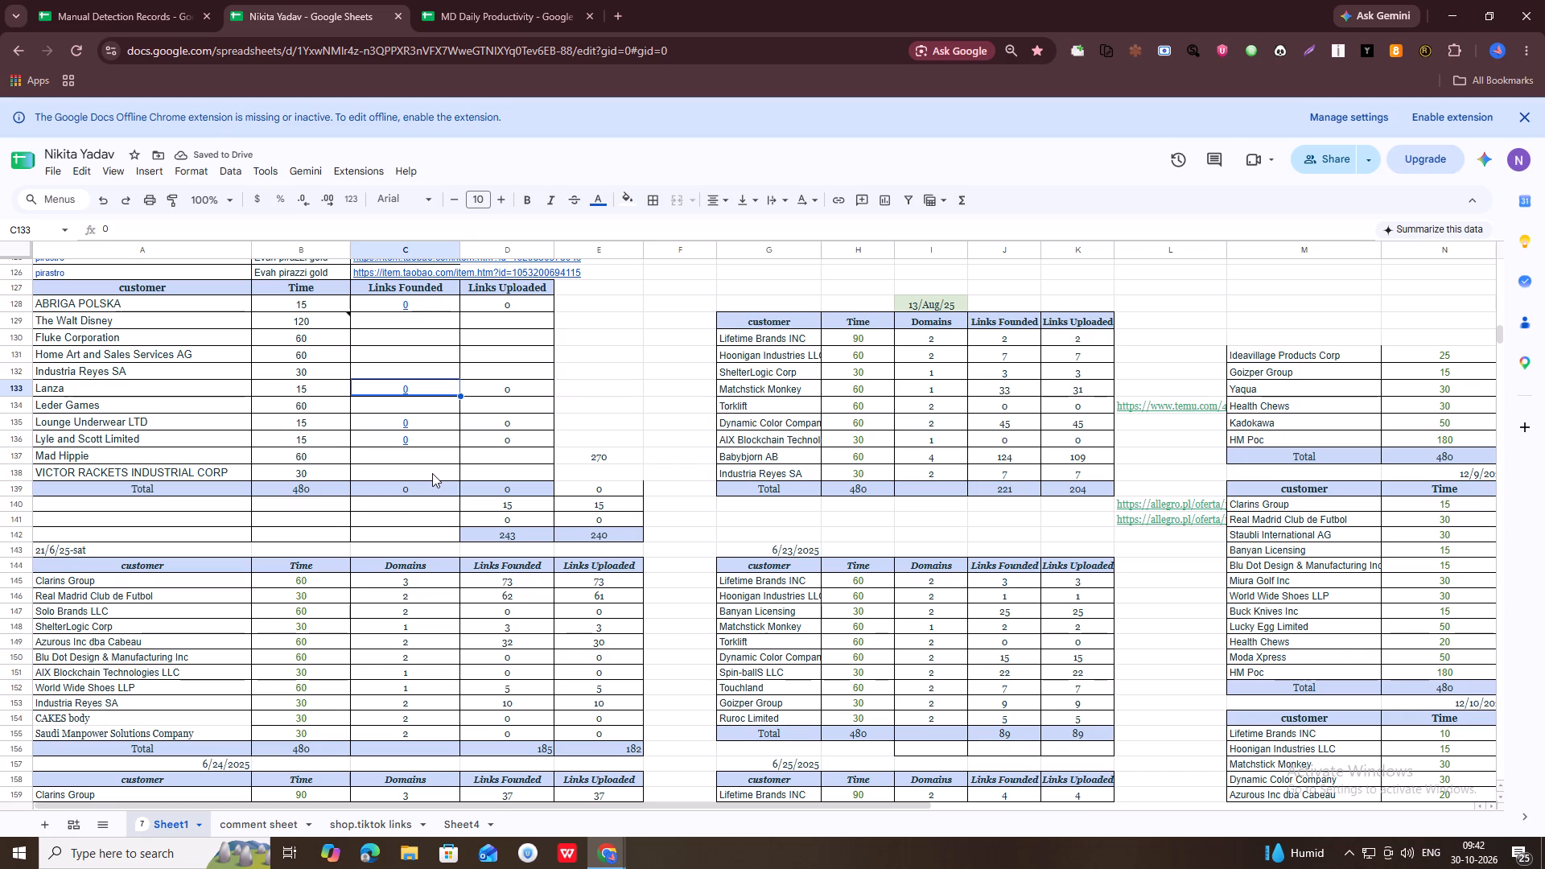
pyautogui.click(611, 319)
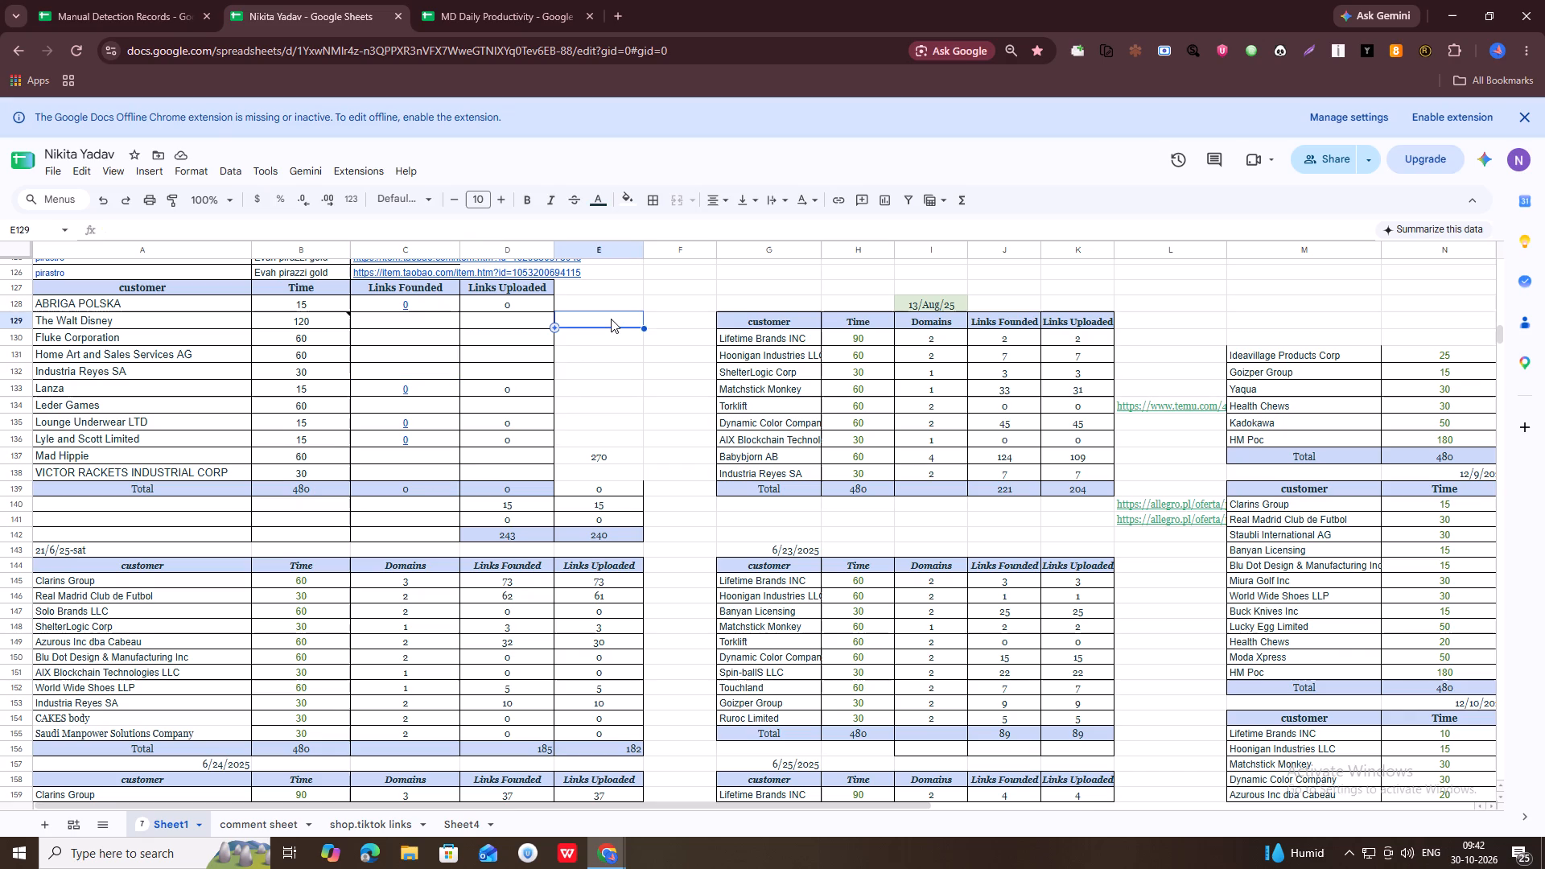
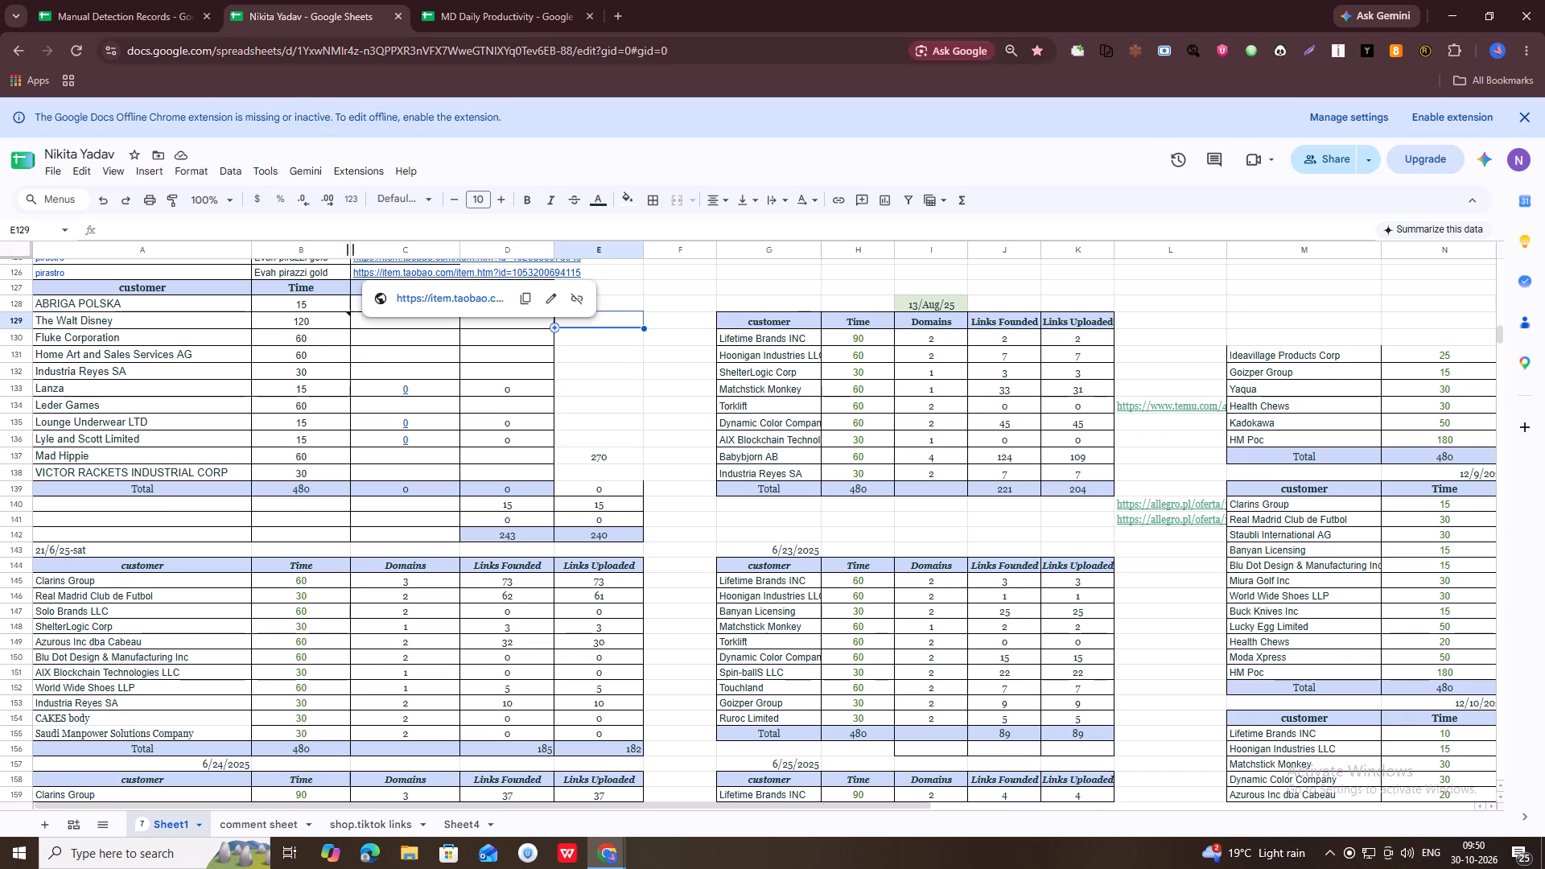
# Switch to the Manual Detection Records spreadsheet and check the end of the entries on the Nikita sheet.
pyautogui.click(127, 0)
pyautogui.click(133, 285)
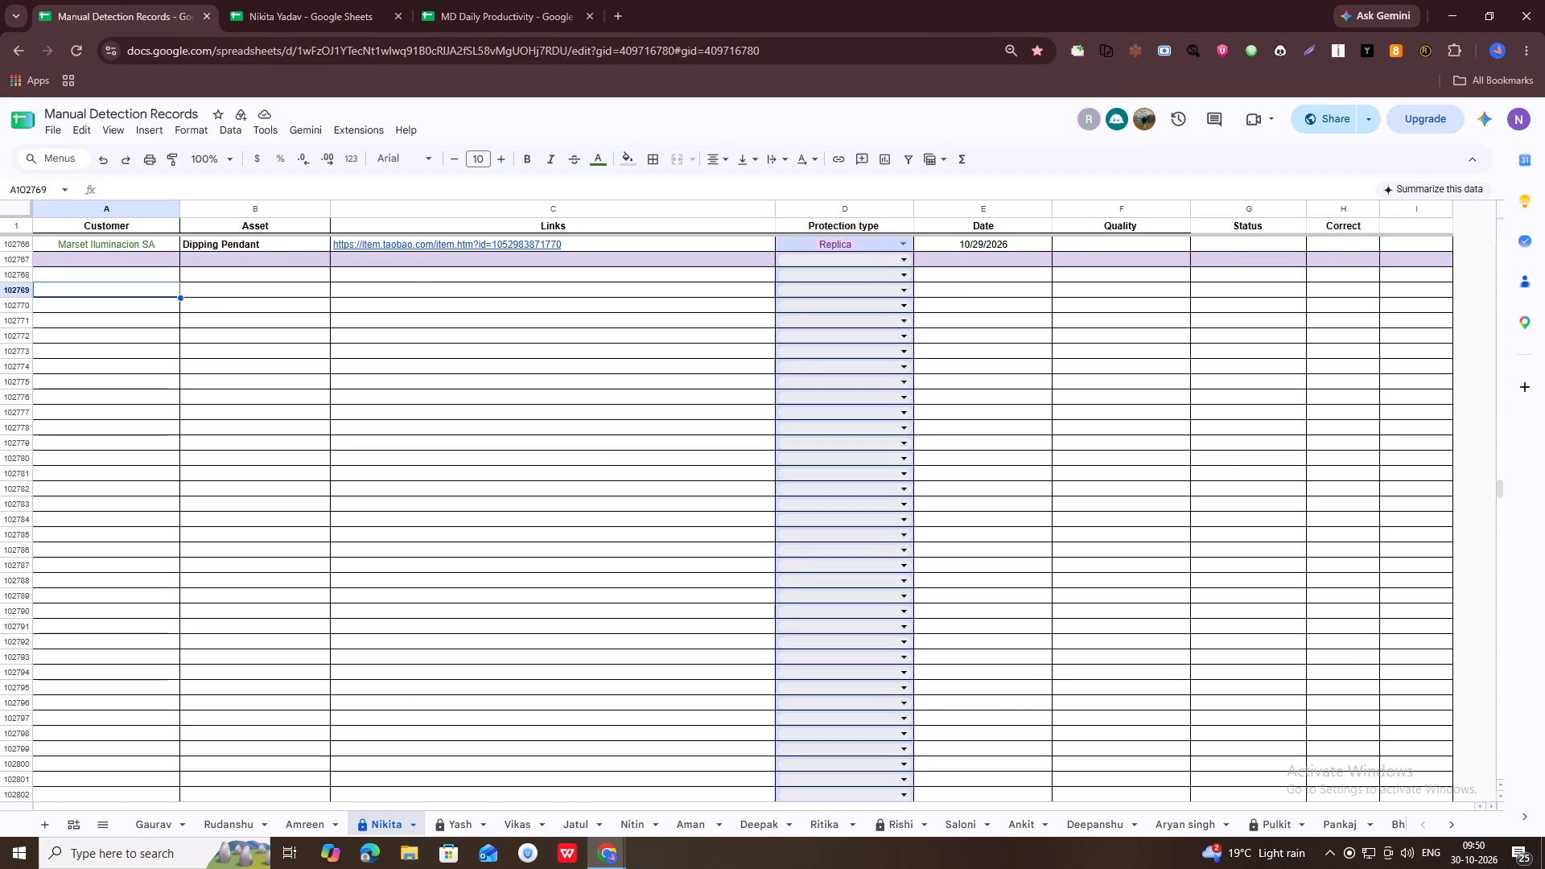
pyautogui.click(130, 281)
pyautogui.click(159, 282)
pyautogui.click(159, 278)
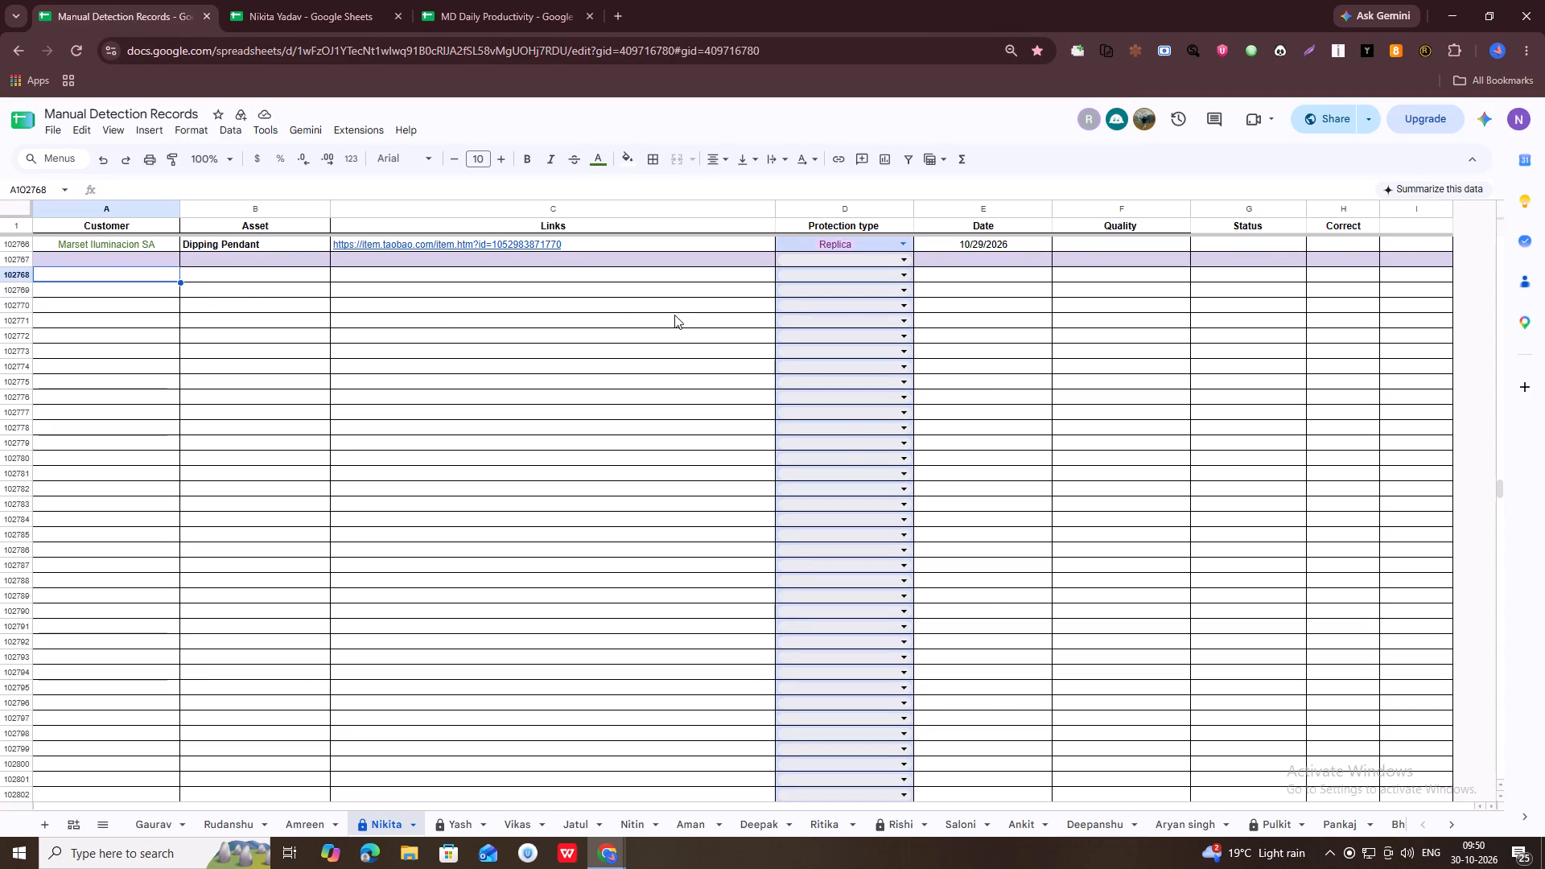
# Switch to the NEW 01 - Calendar - Suntec spreadsheet and review the customers scheduled for 30/10.
pyautogui.hotkey('alt', 'Tab')
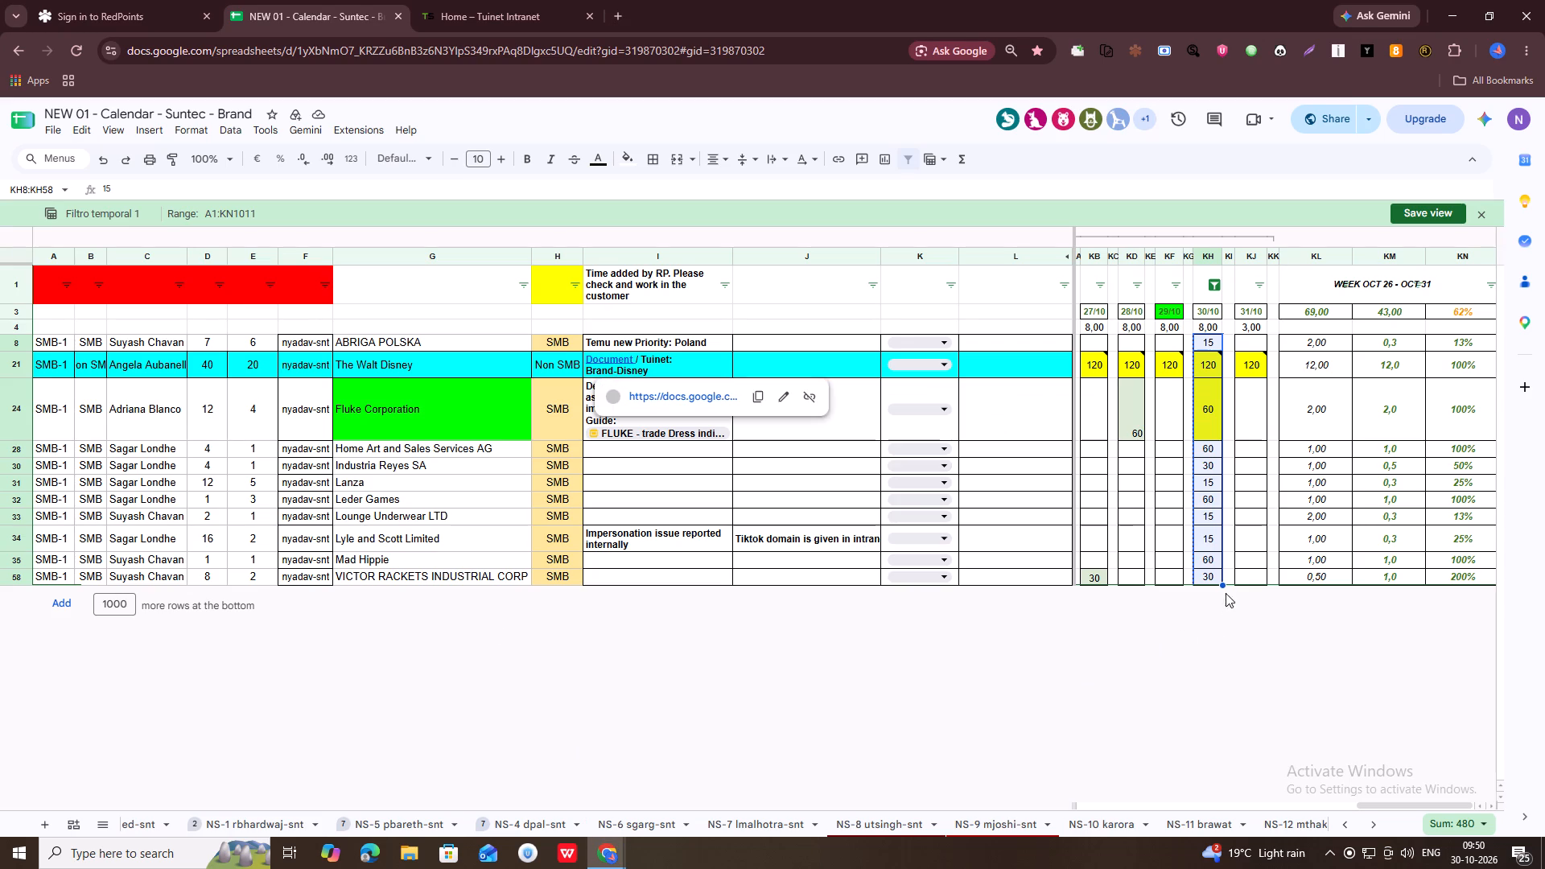
pyautogui.click(1246, 496)
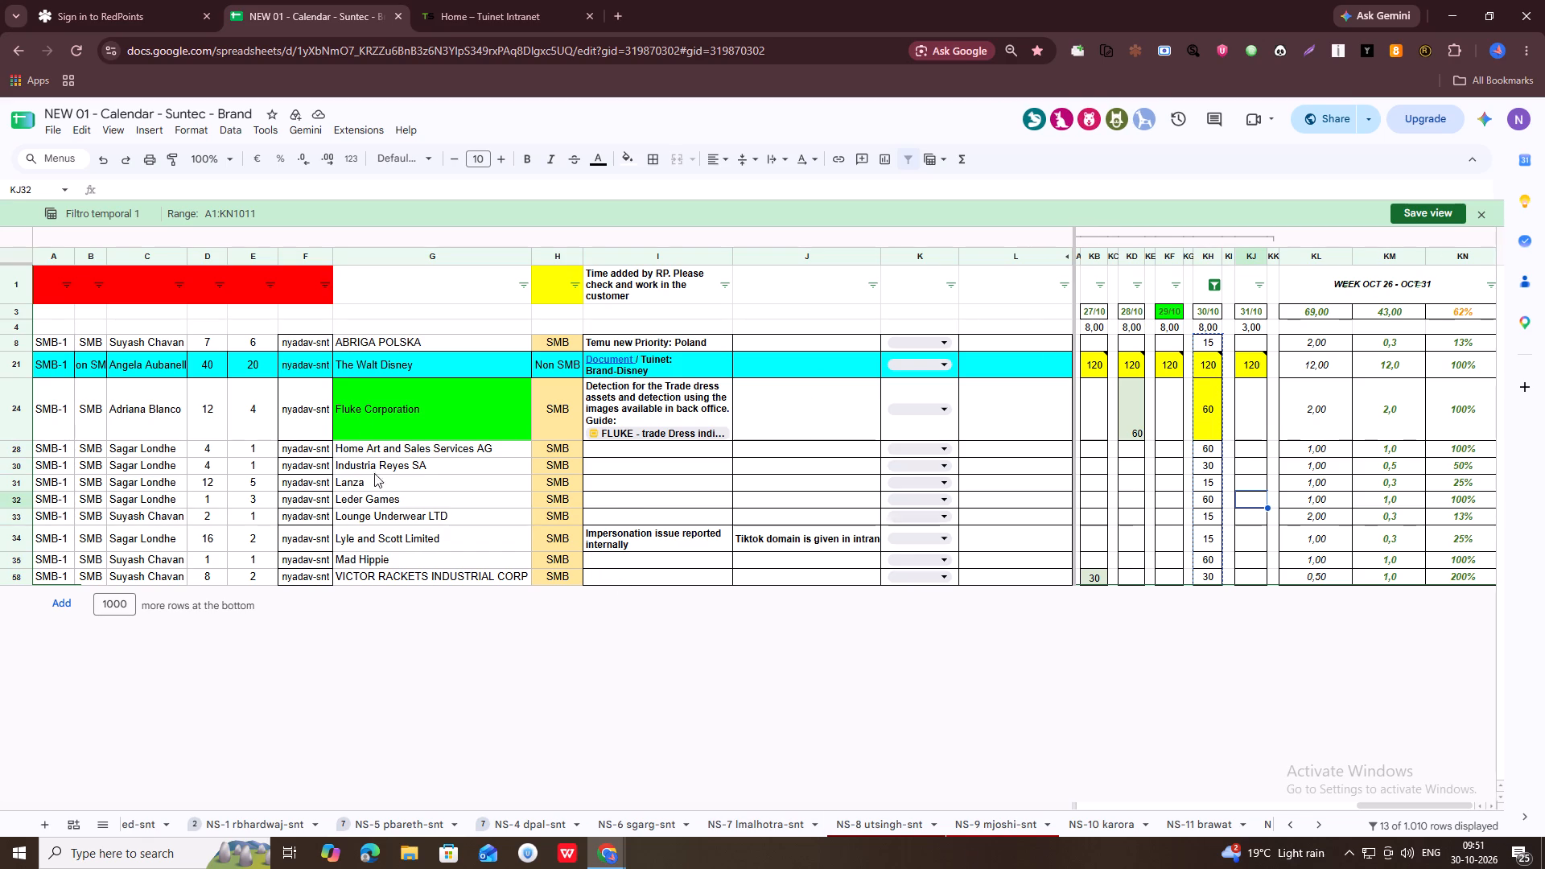
pyautogui.click(388, 578)
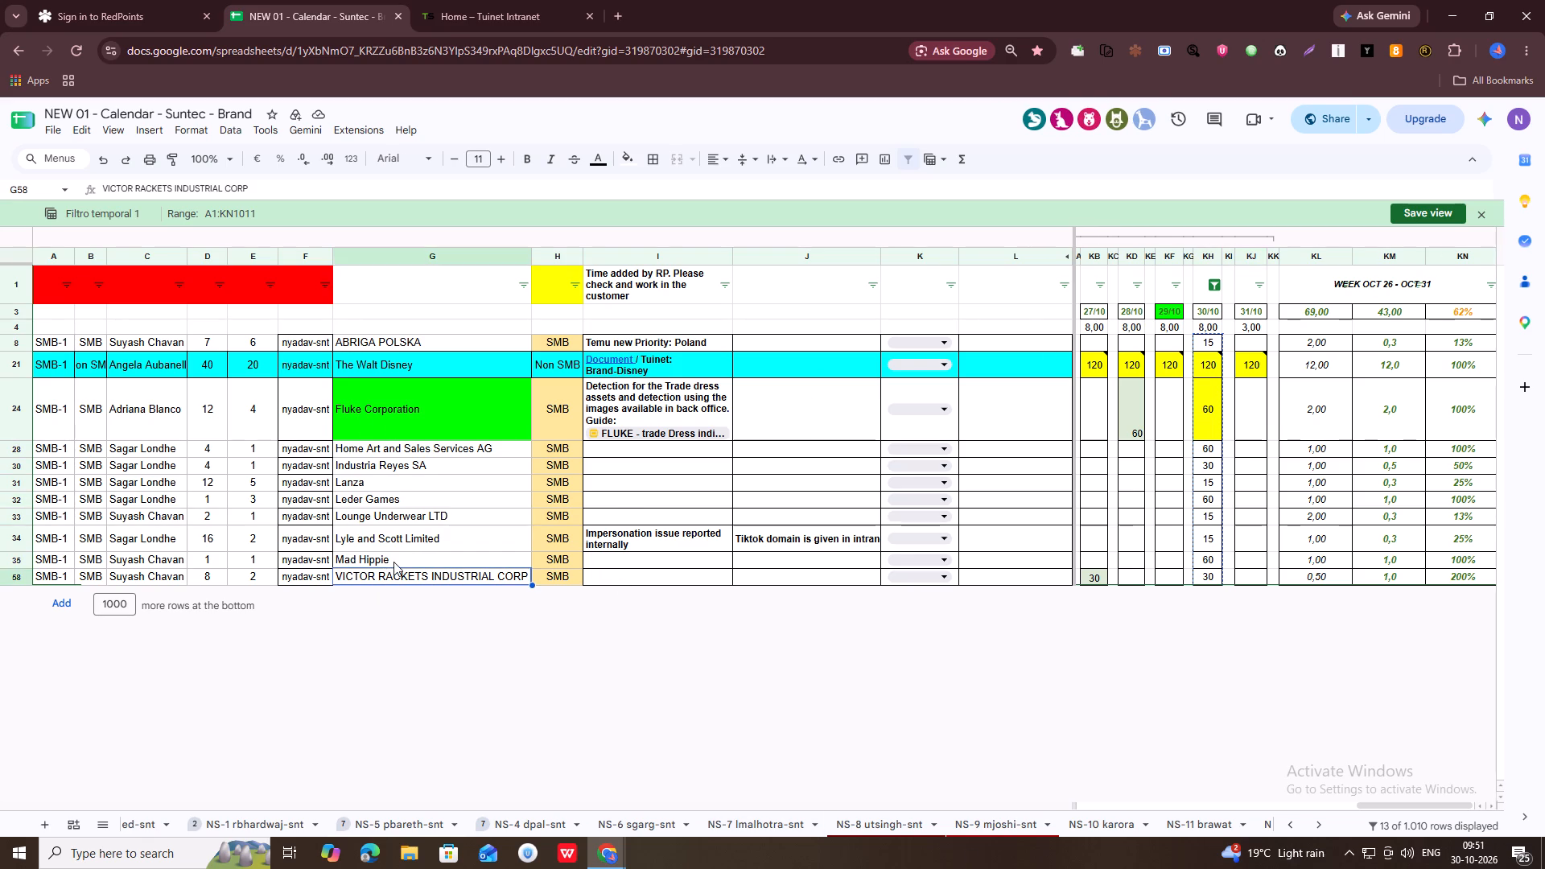
pyautogui.click(393, 562)
pyautogui.rightClick(393, 562)
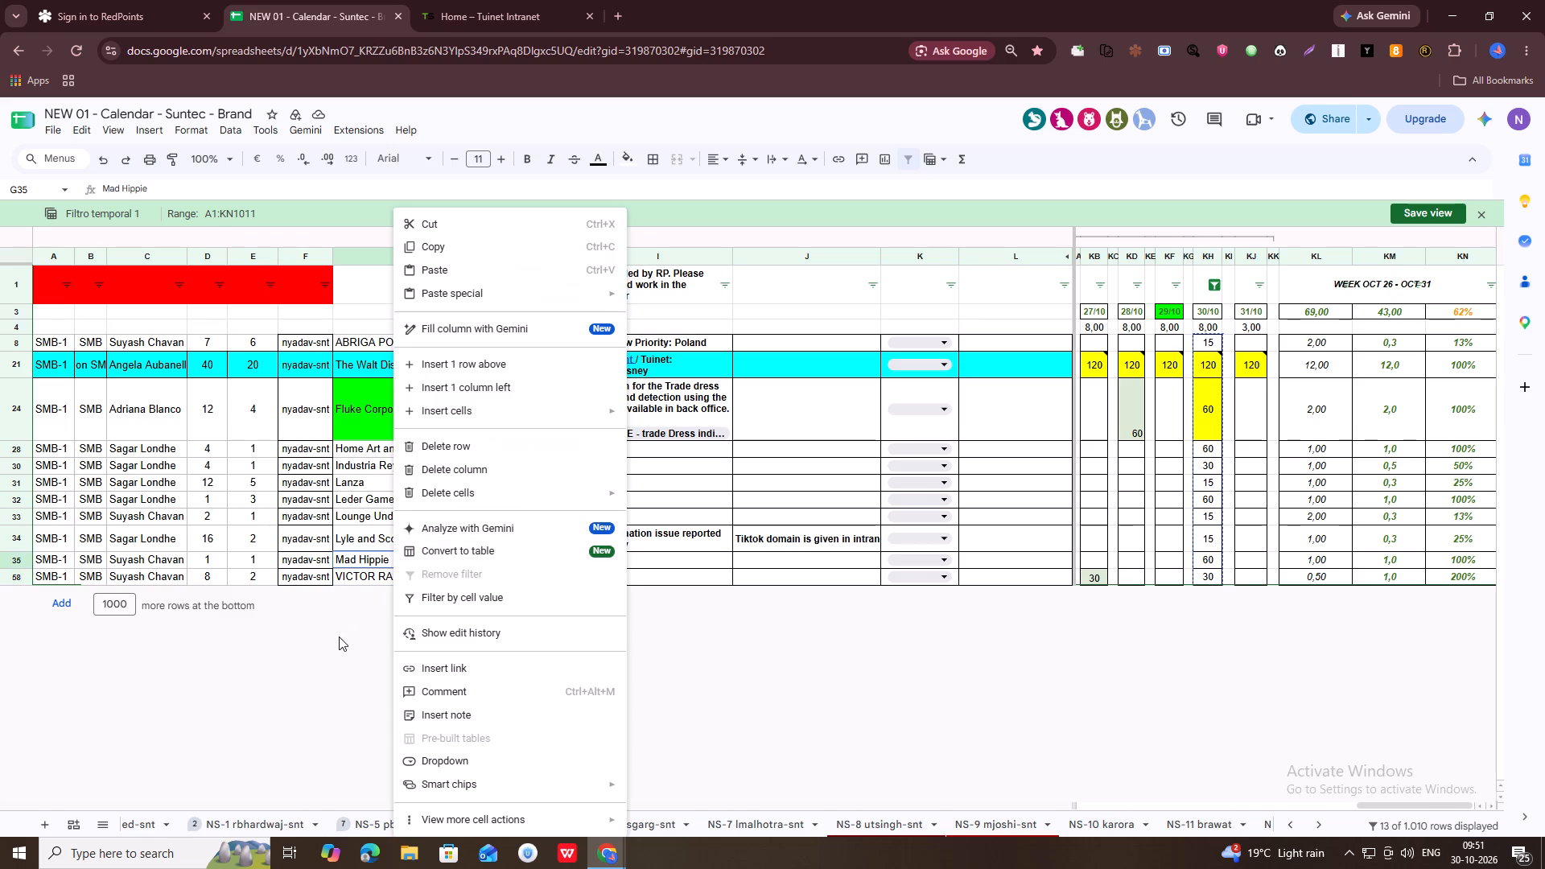
pyautogui.click(339, 636)
pyautogui.rightClick(339, 636)
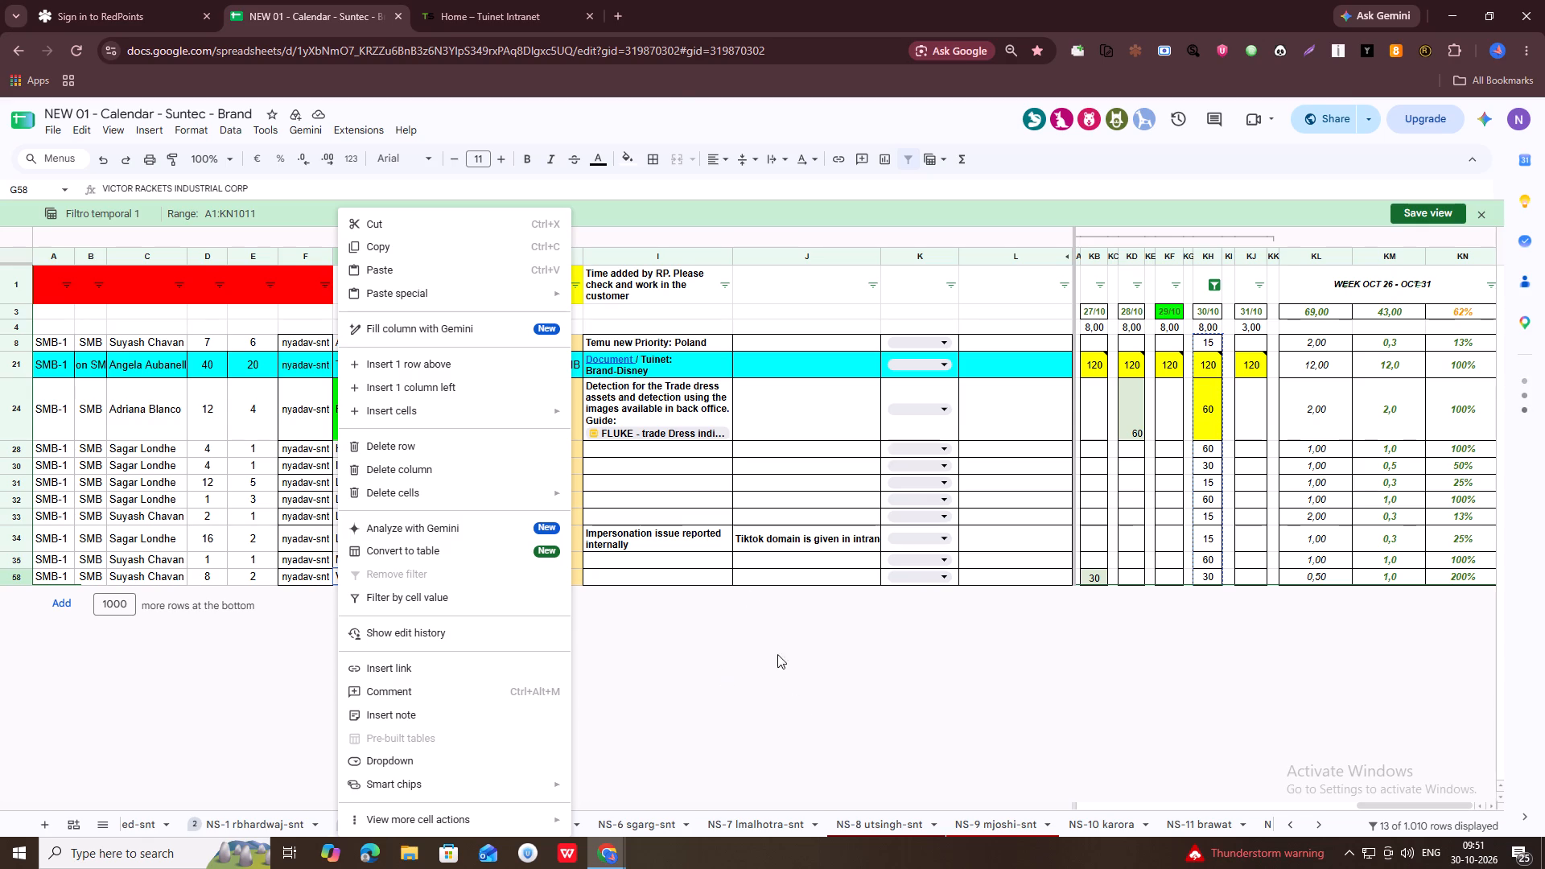
# Calculate 270/2 in a new browser tab, closing it to return to the calendar's customer list.
pyautogui.click(628, 3)
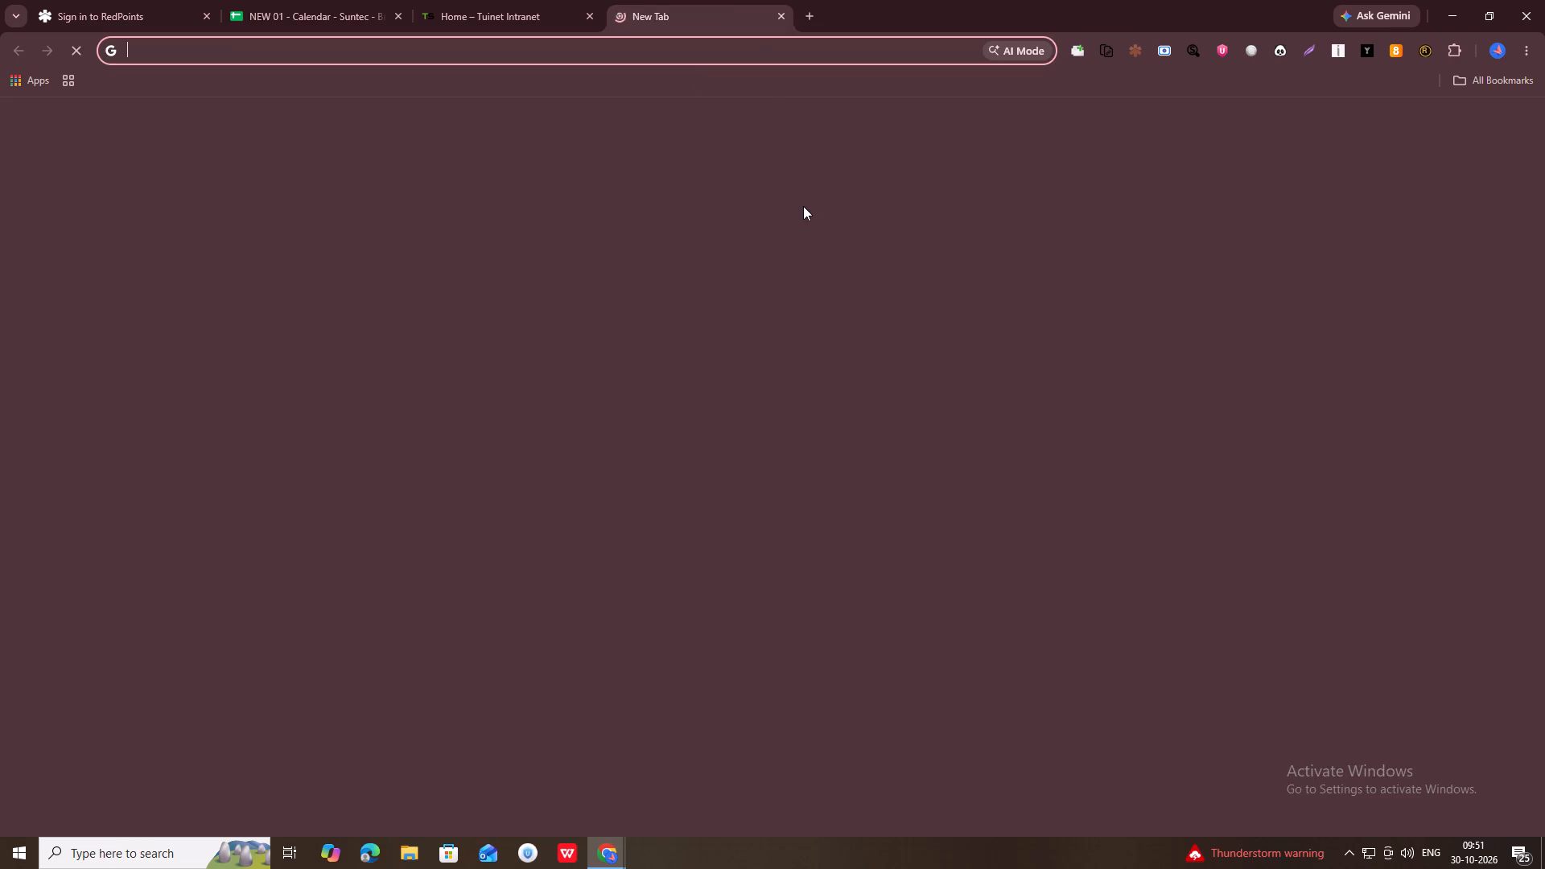
pyautogui.write('270/')
pyautogui.press('2')
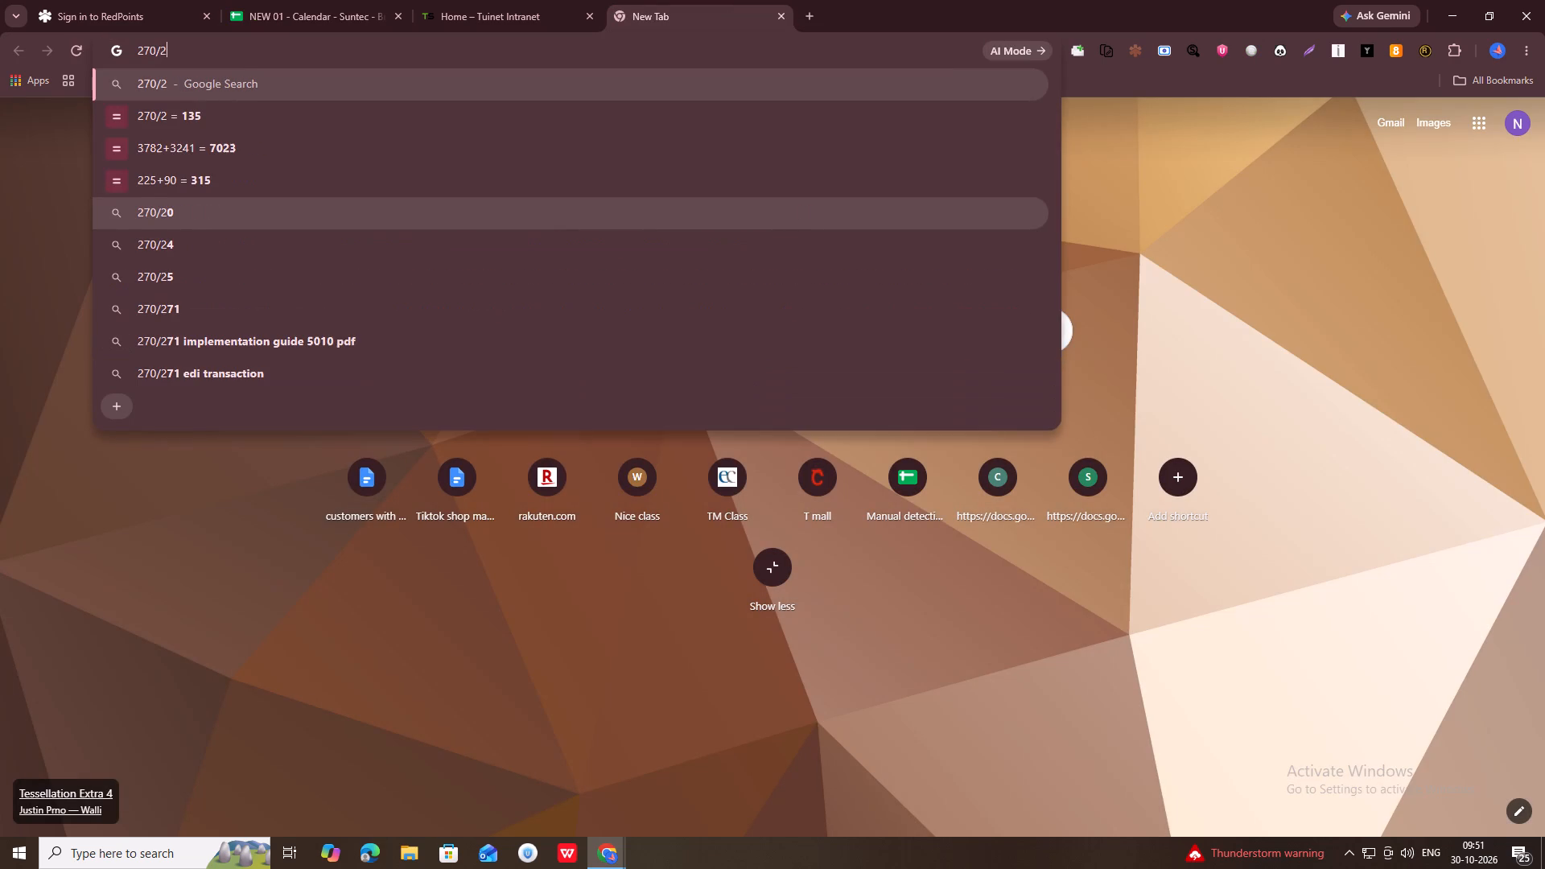
pyautogui.click(781, 14)
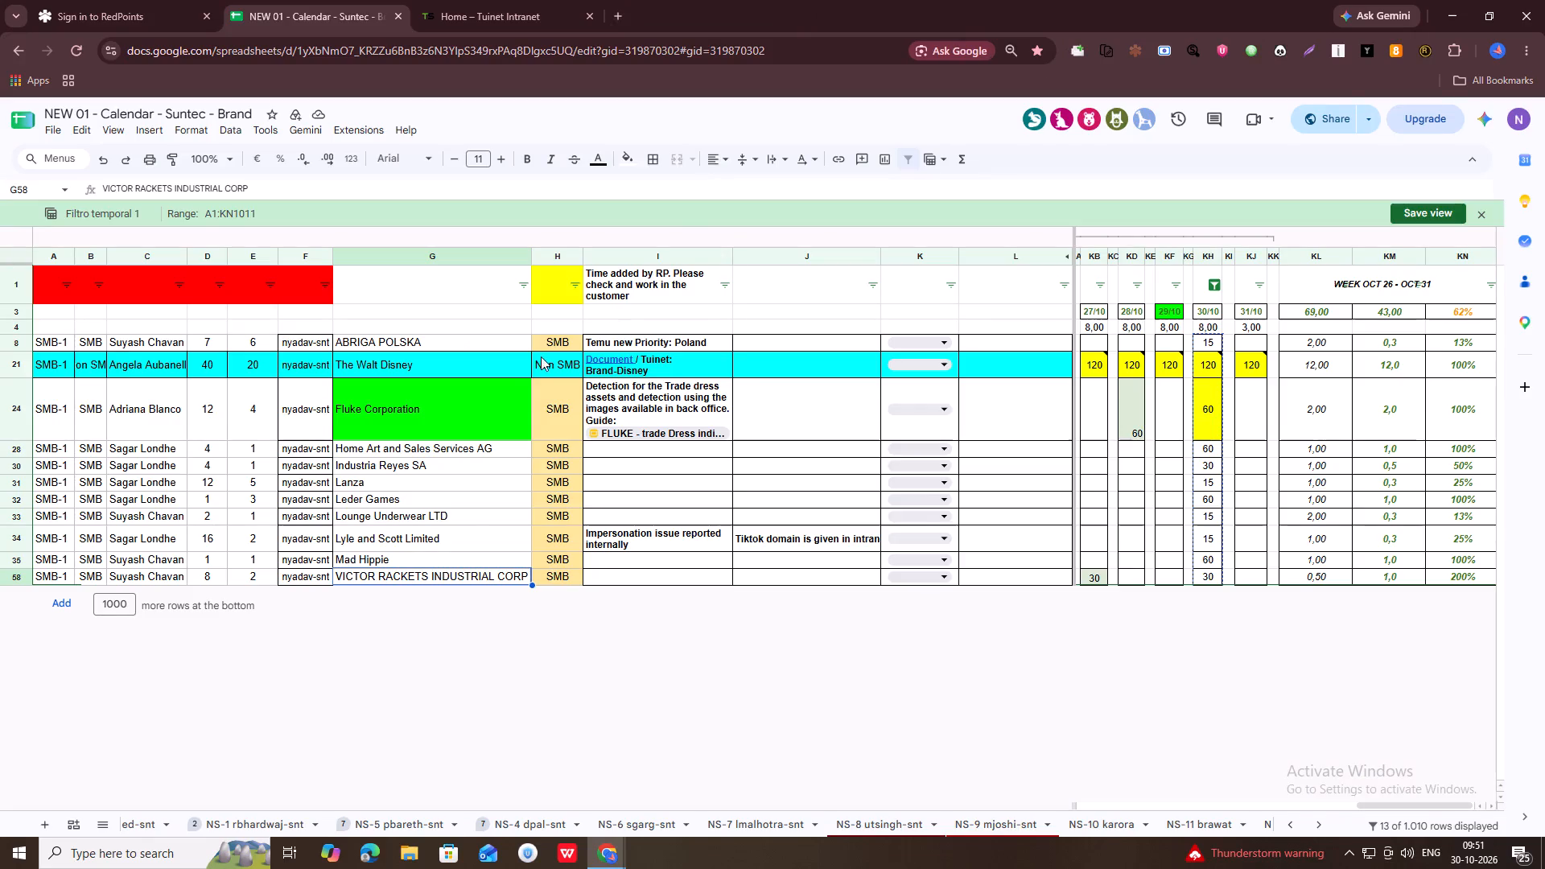
pyautogui.click(368, 454)
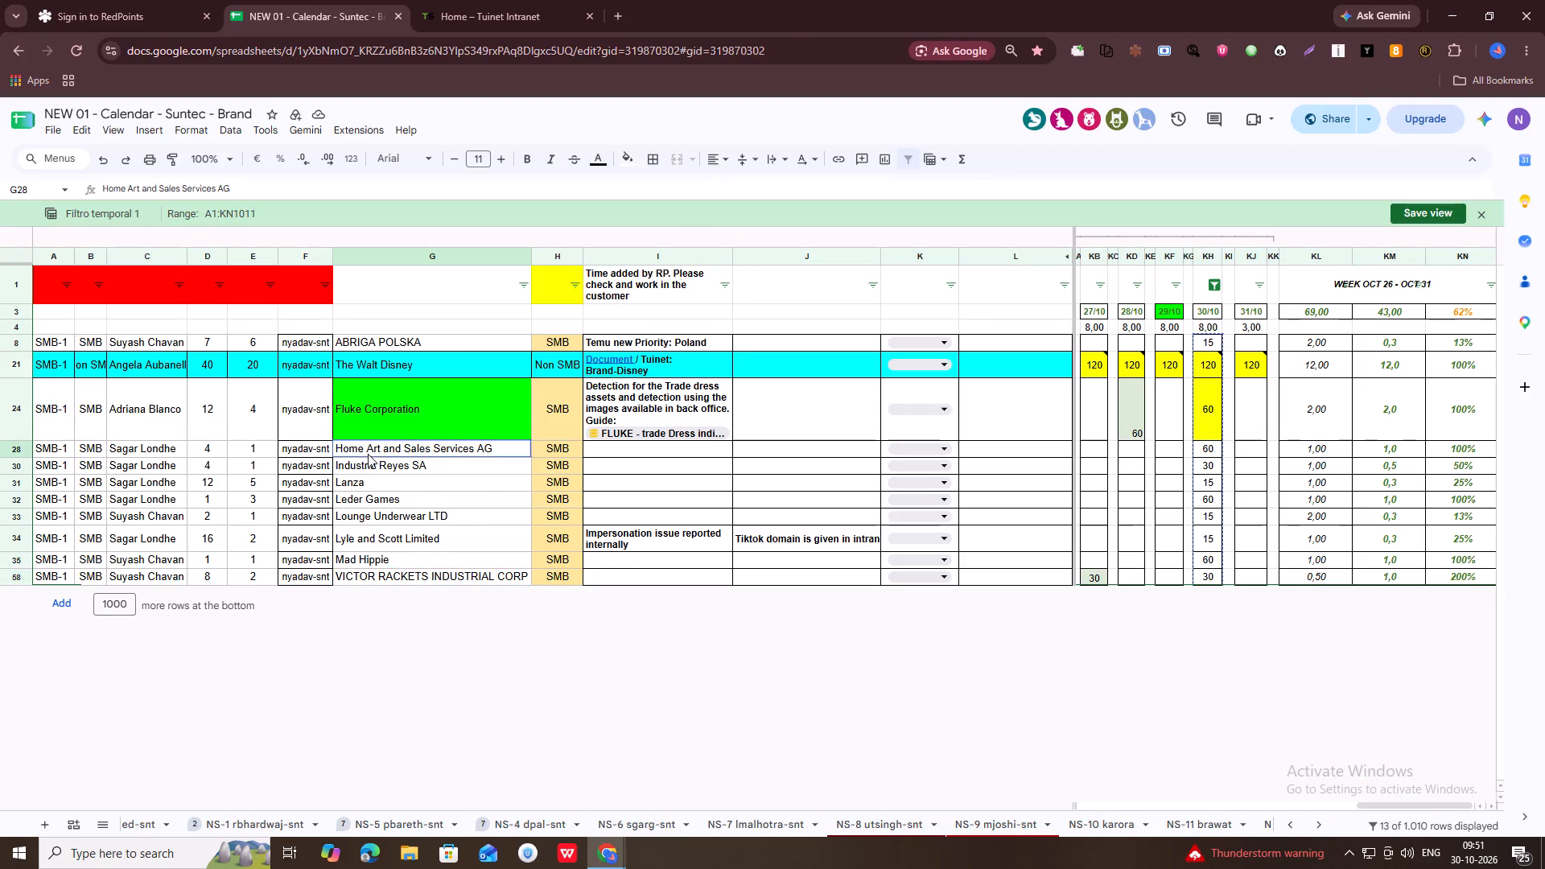
# Open a new browser window in the yash profile.
pyautogui.click(1498, 43)
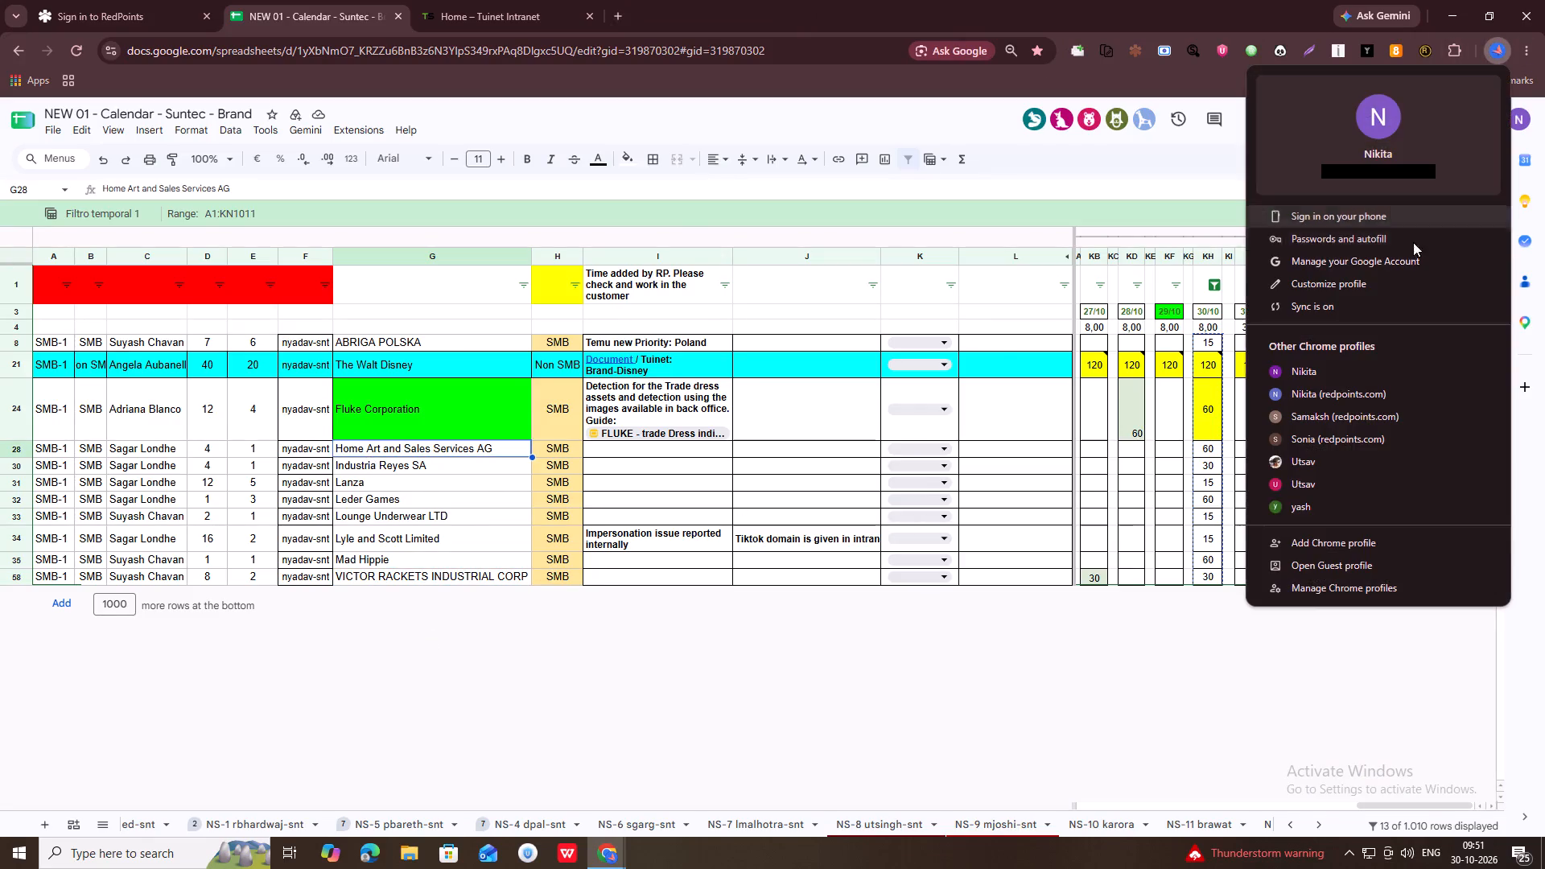
pyautogui.click(1308, 511)
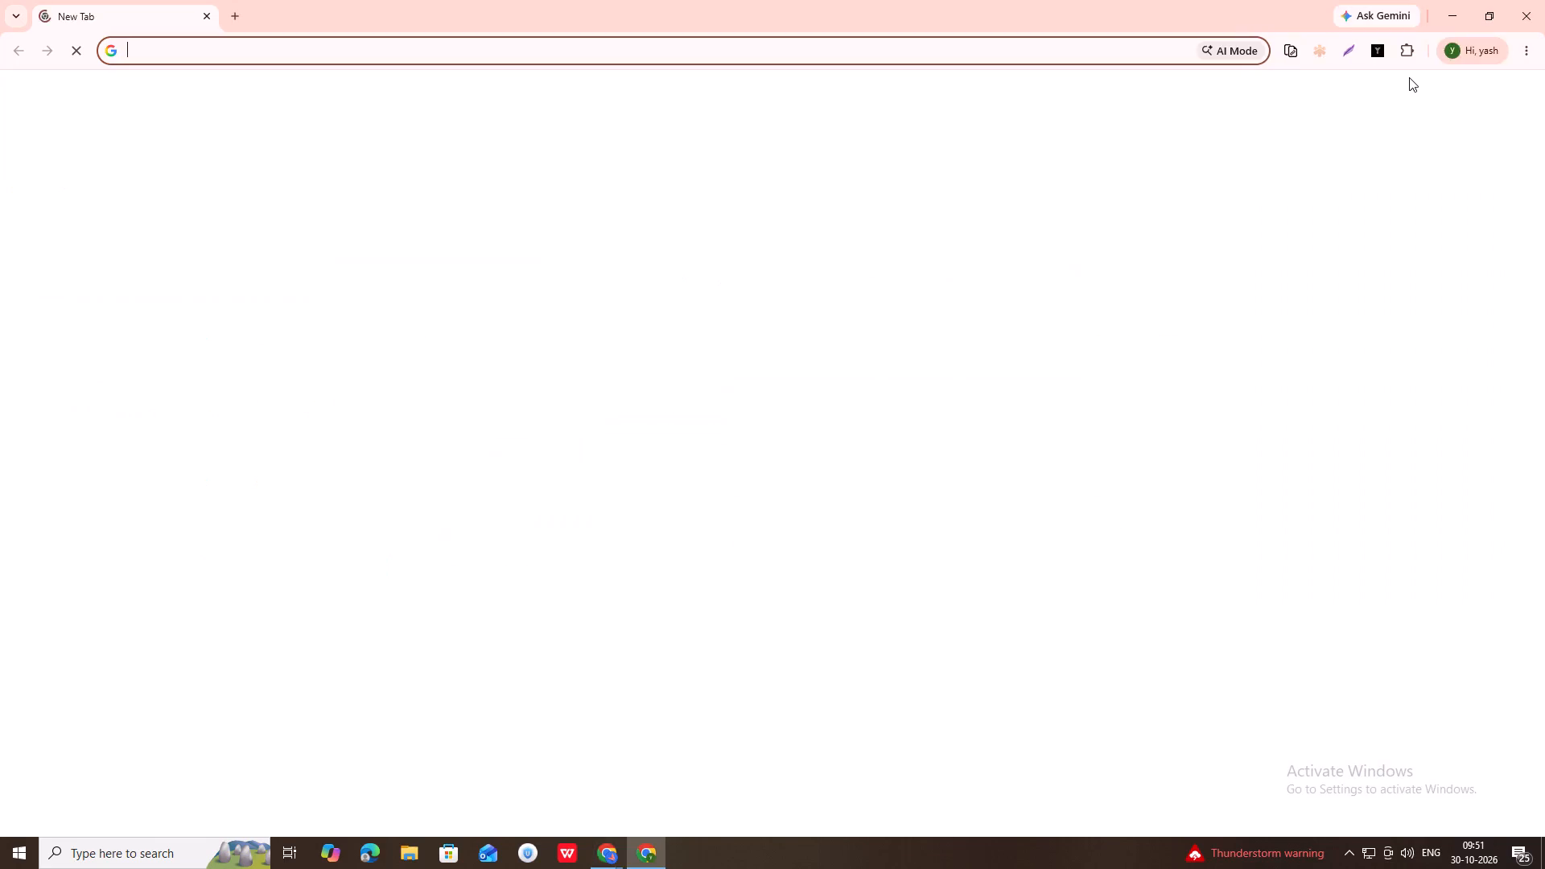
# Apply the IPR suite and production environment in the RedPoints IPR Plugin configuration and launch the plugin.
pyautogui.click(1312, 56)
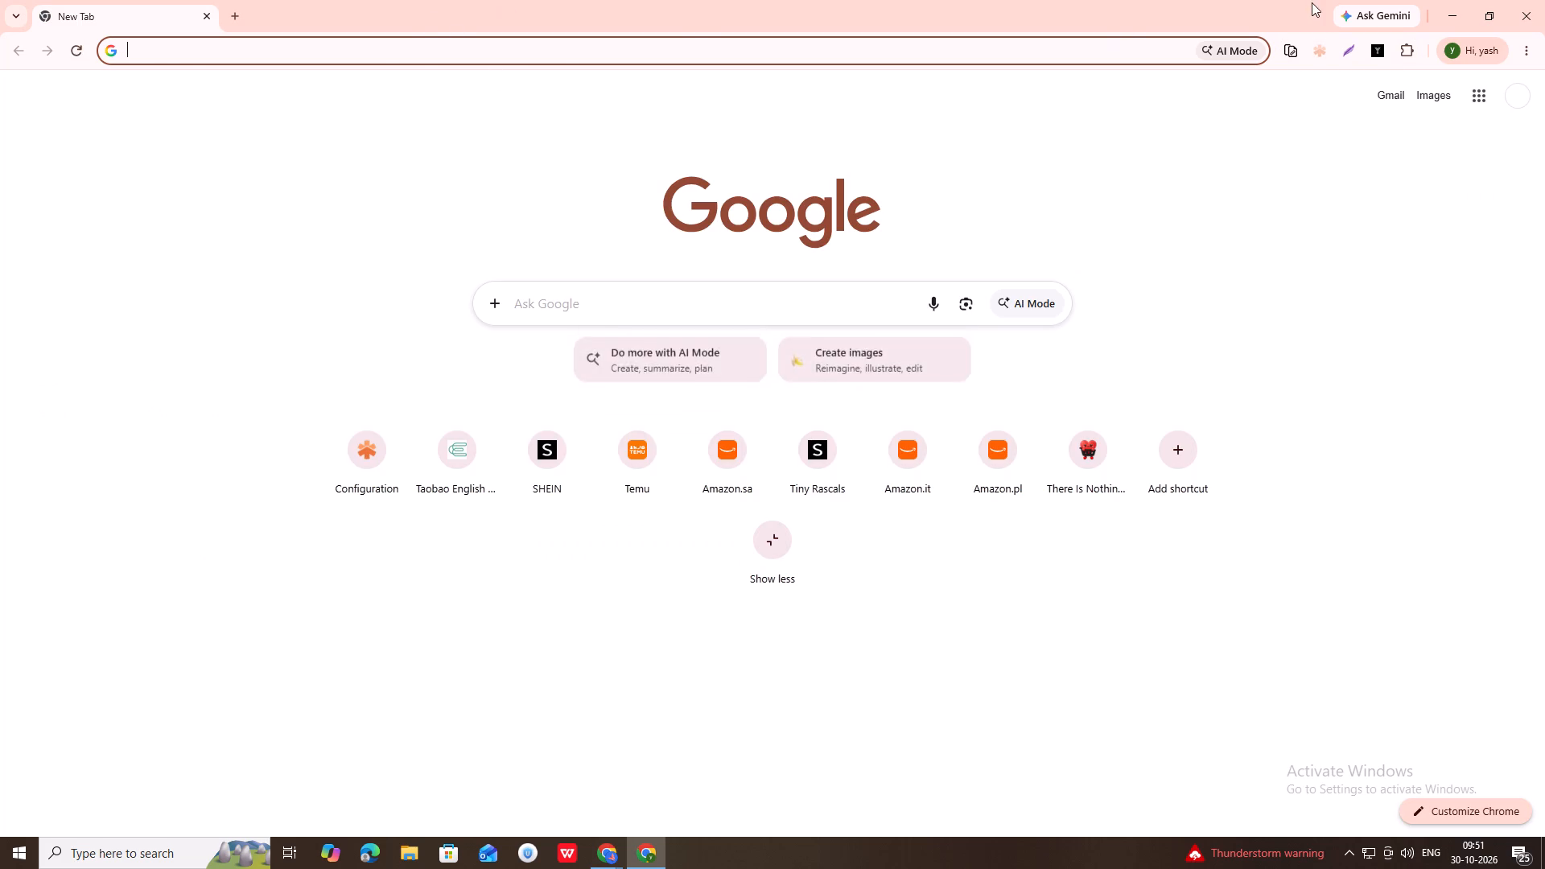
pyautogui.click(972, 265)
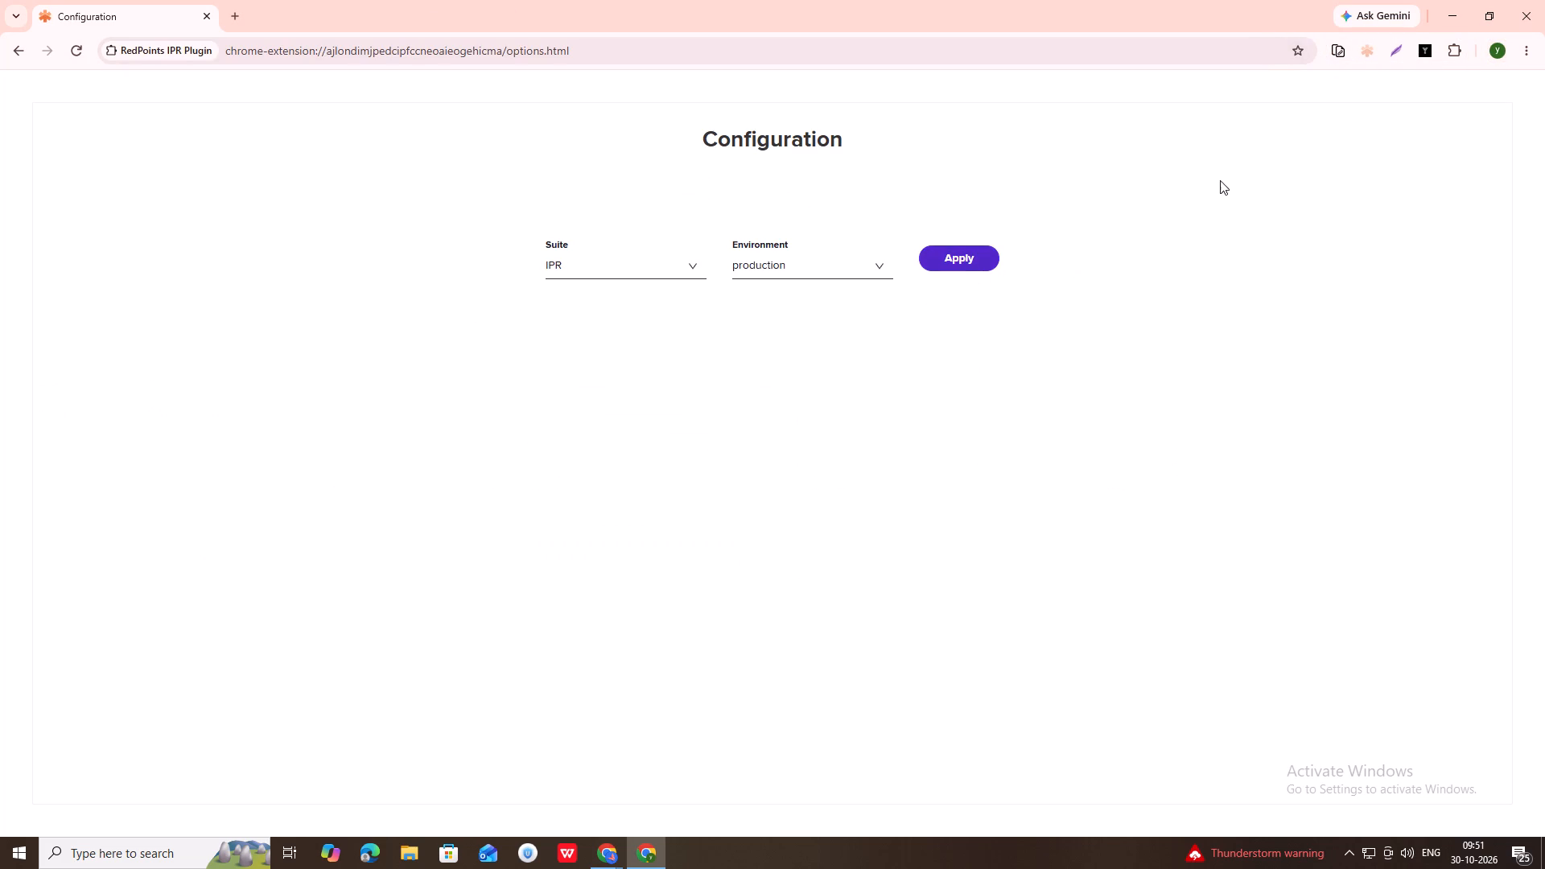
pyautogui.click(1367, 45)
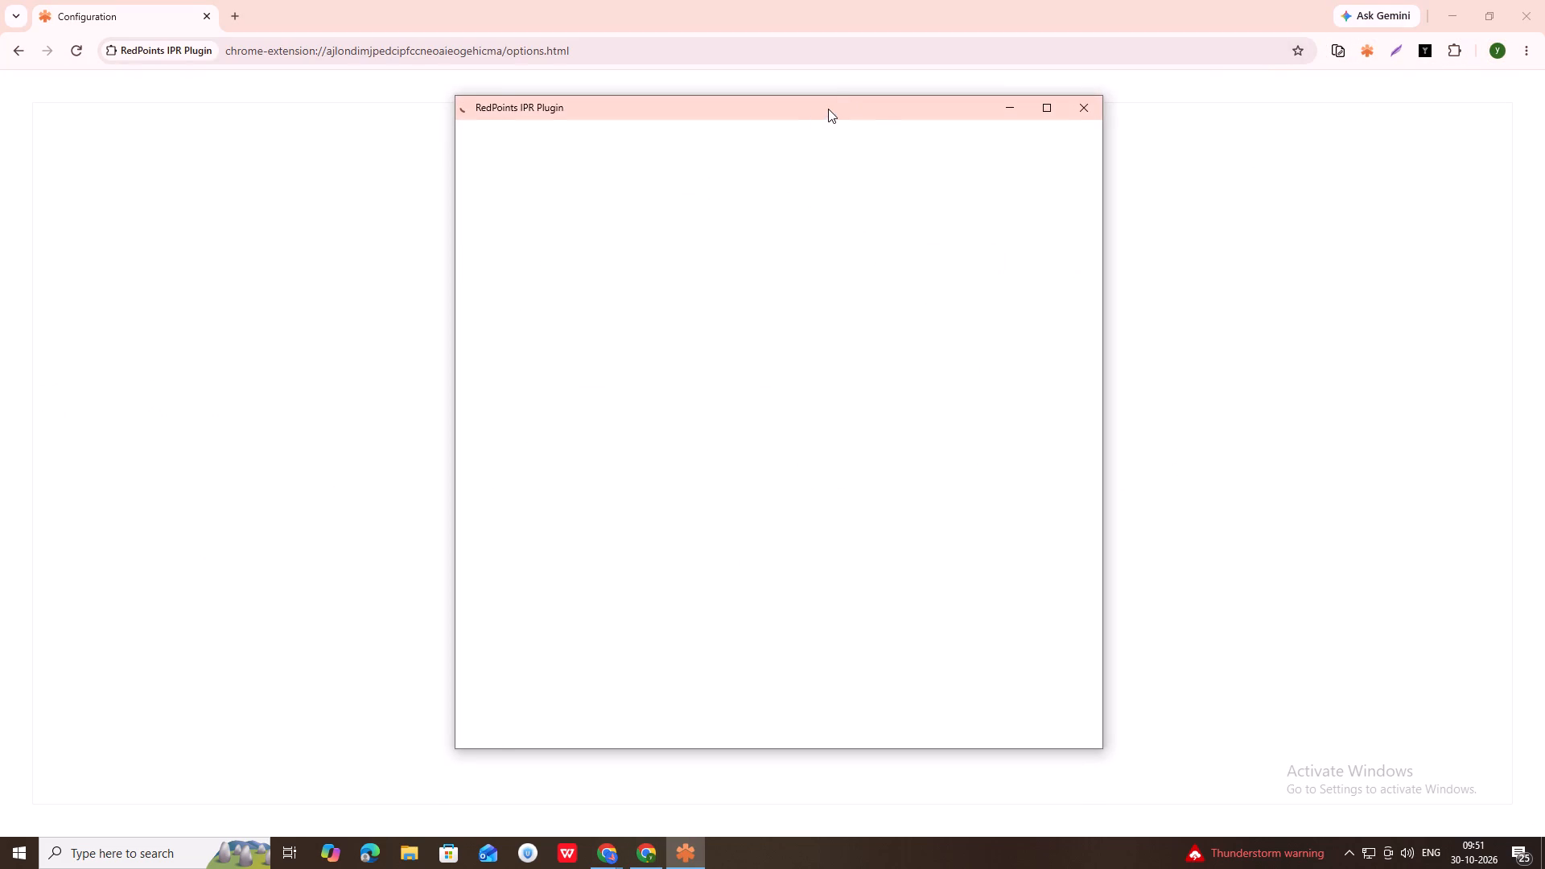
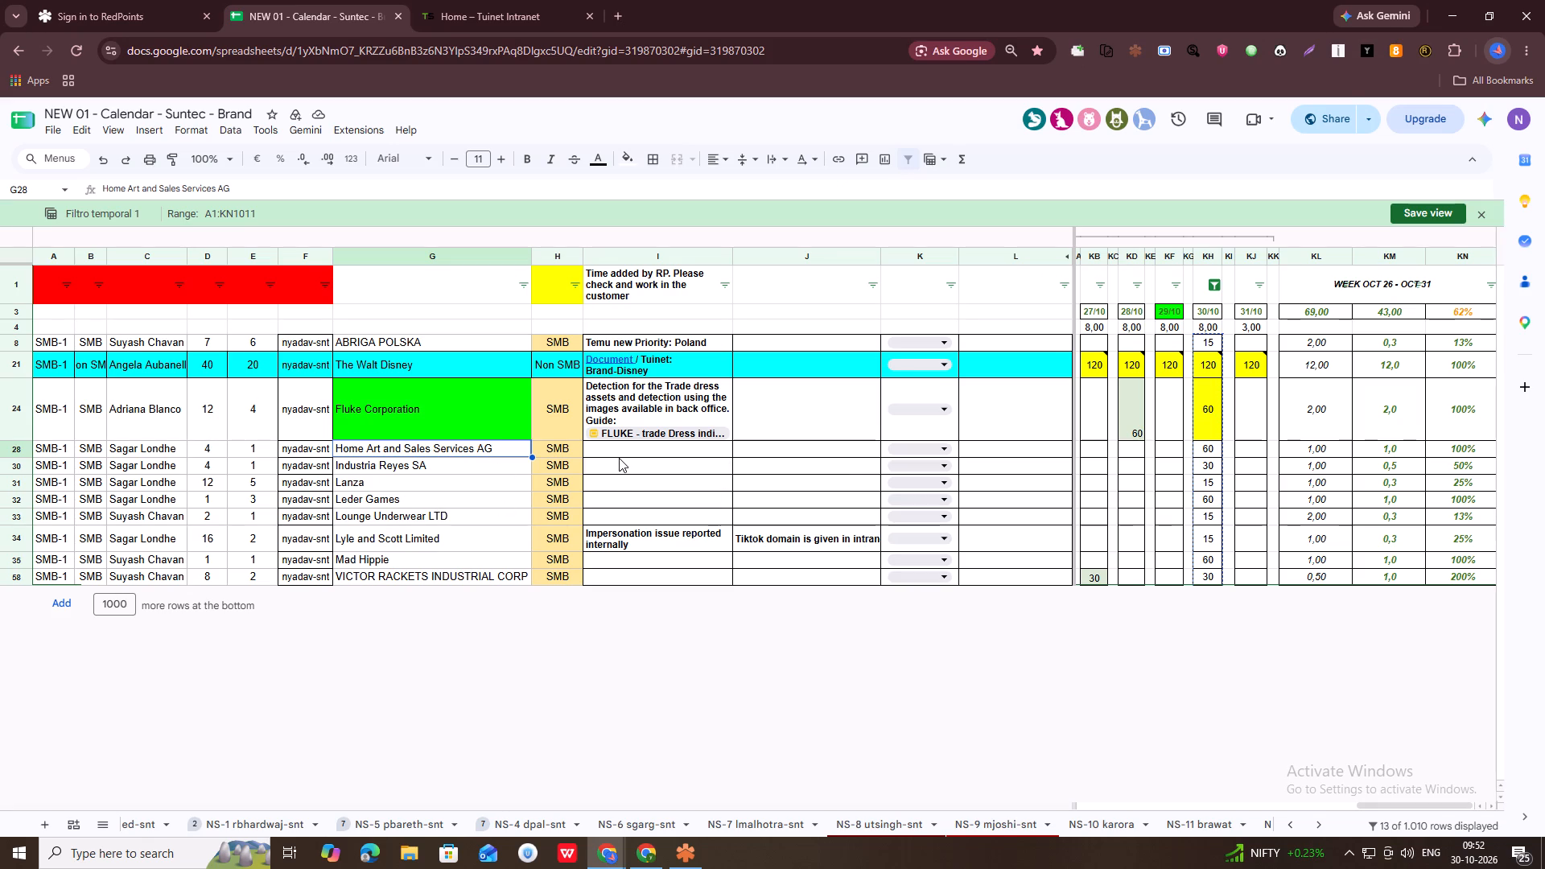
# Copy the customer name Home Art and Sales Services AG from the calendar and set it as Customer in the RedPoints IPR Plugin.
pyautogui.click(456, 462)
pyautogui.click(458, 451)
pyautogui.hotkey('ctrl', 'c')
pyautogui.hotkey('ctrl', 'c')
pyautogui.hotkey('alt', 'Tab')
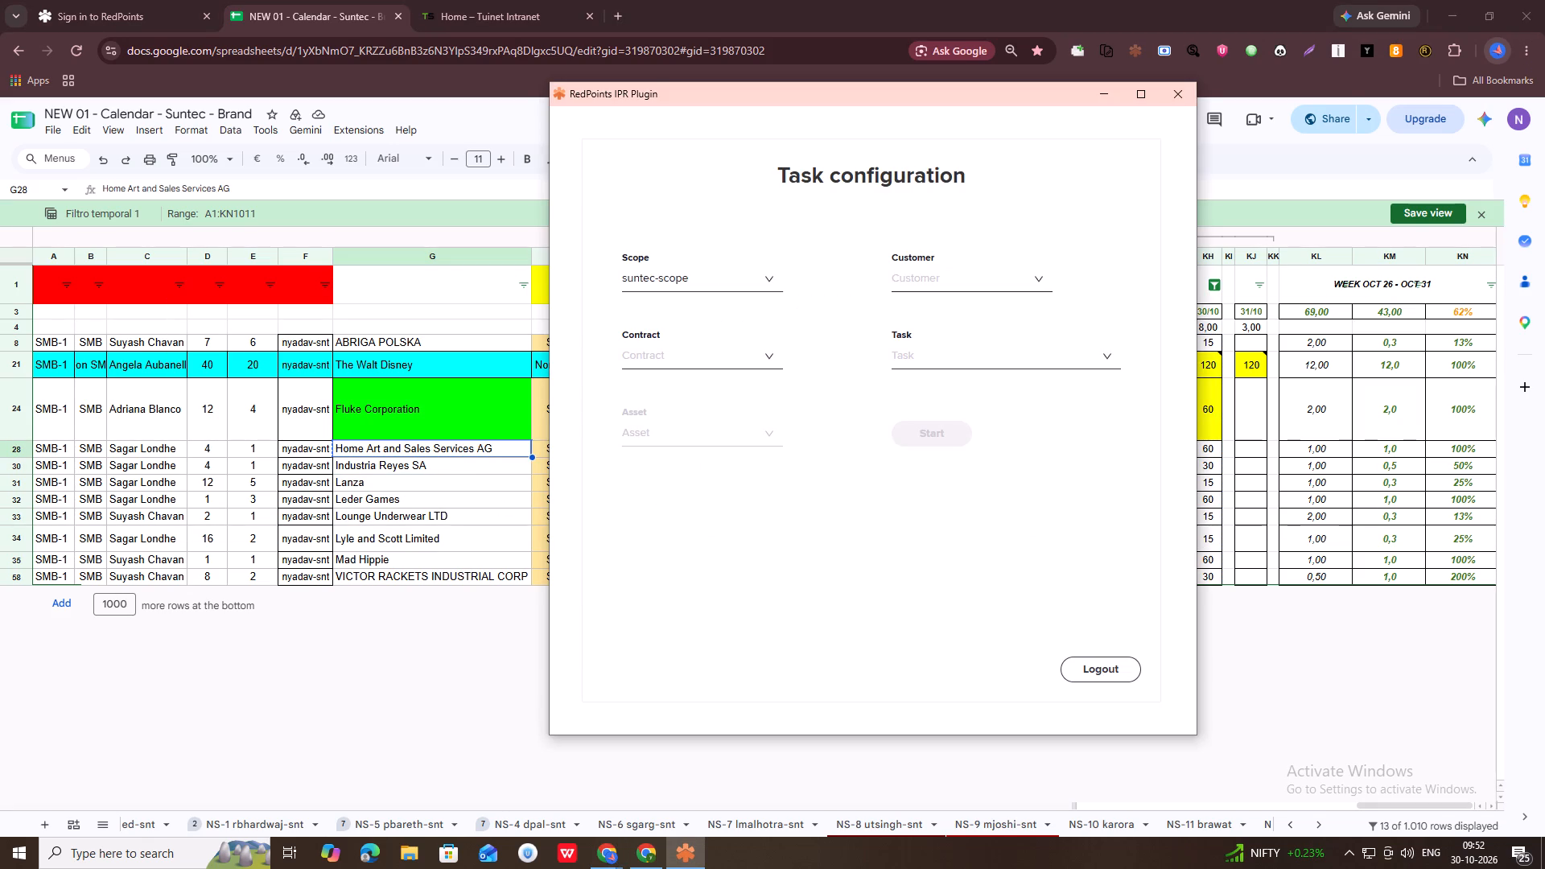
pyautogui.click(908, 285)
pyautogui.hotkey('ctrl', 'v')
pyautogui.click(924, 309)
# Set the task to Detection, the contract to IPR Brand Protection and the asset to Zepter - Cookware, and start the task.
pyautogui.click(921, 352)
pyautogui.click(933, 422)
pyautogui.click(659, 367)
pyautogui.click(664, 385)
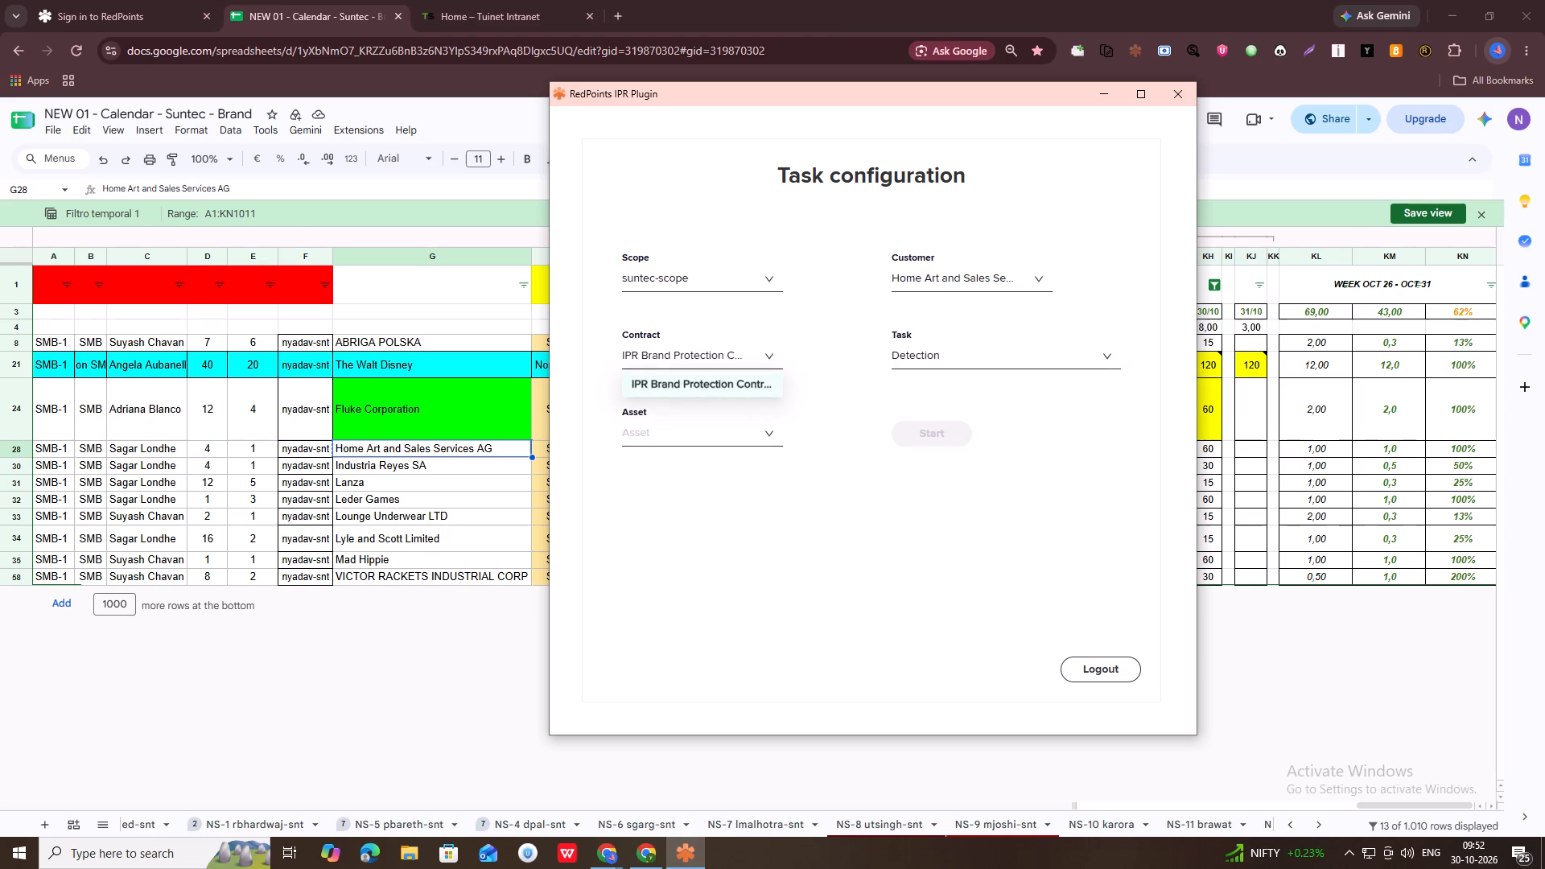
pyautogui.click(678, 443)
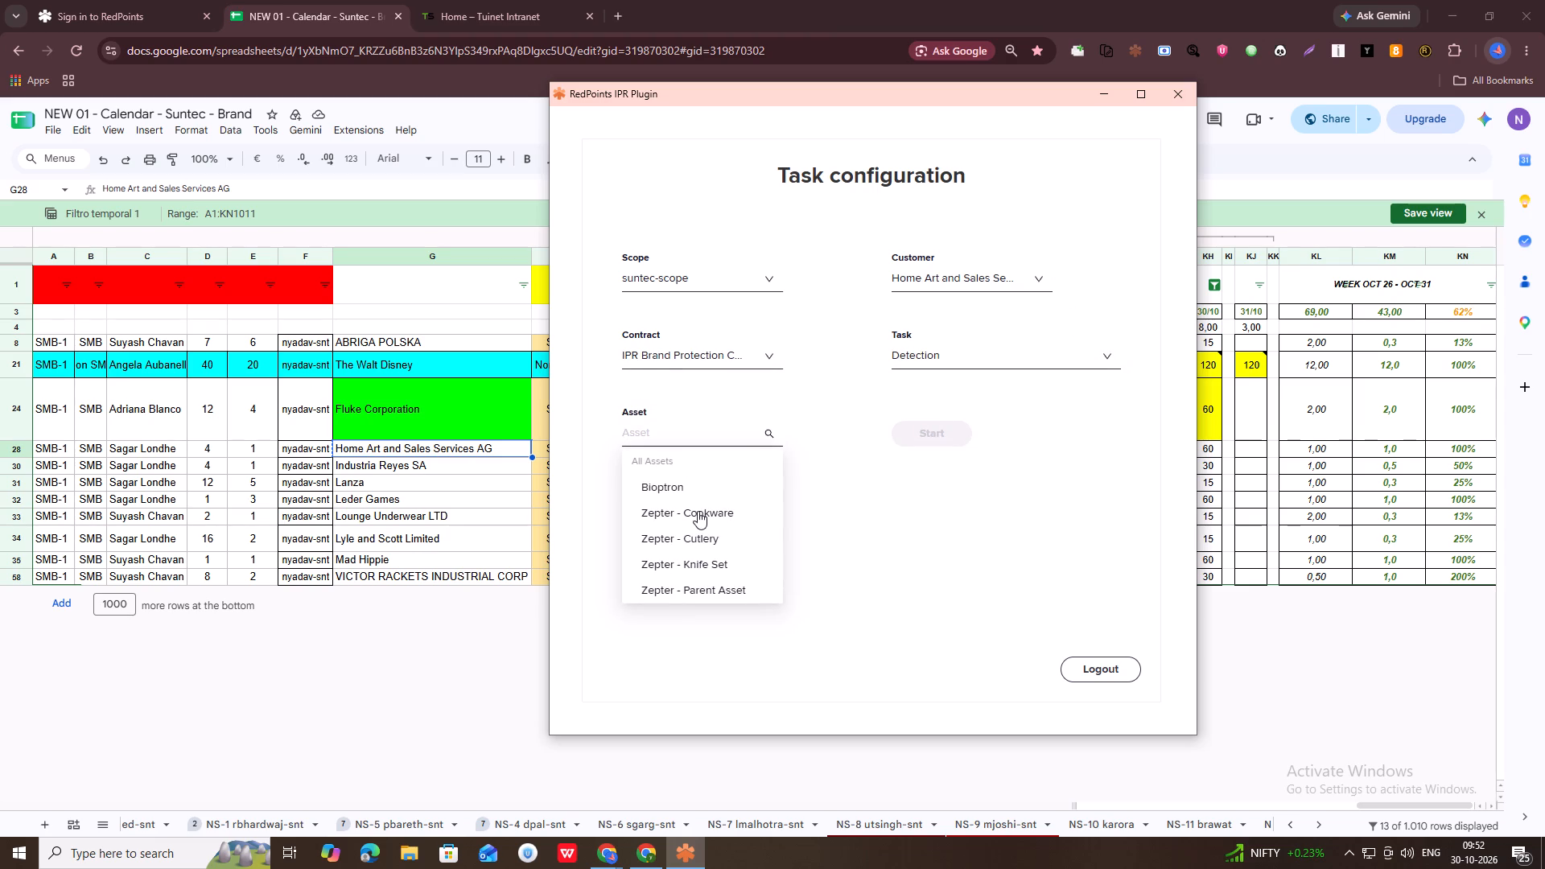
pyautogui.click(698, 511)
pyautogui.click(919, 440)
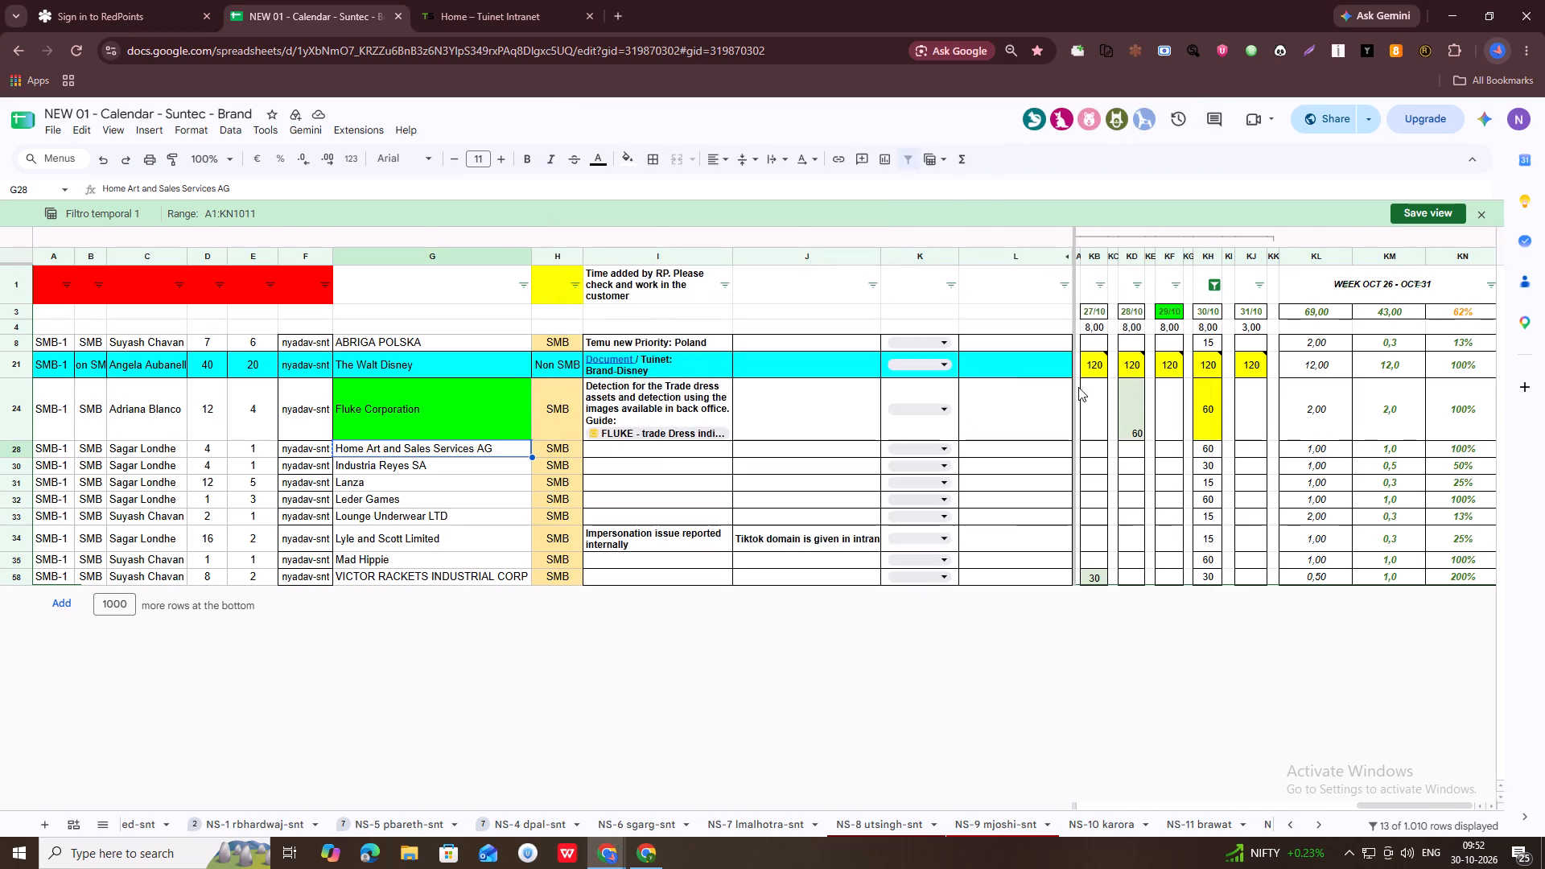
# Switch to the plugin's browser window and search Google for "site:taobao.com zepter cookware" in a new tab.
pyautogui.hotkey('alt', 'Tab')
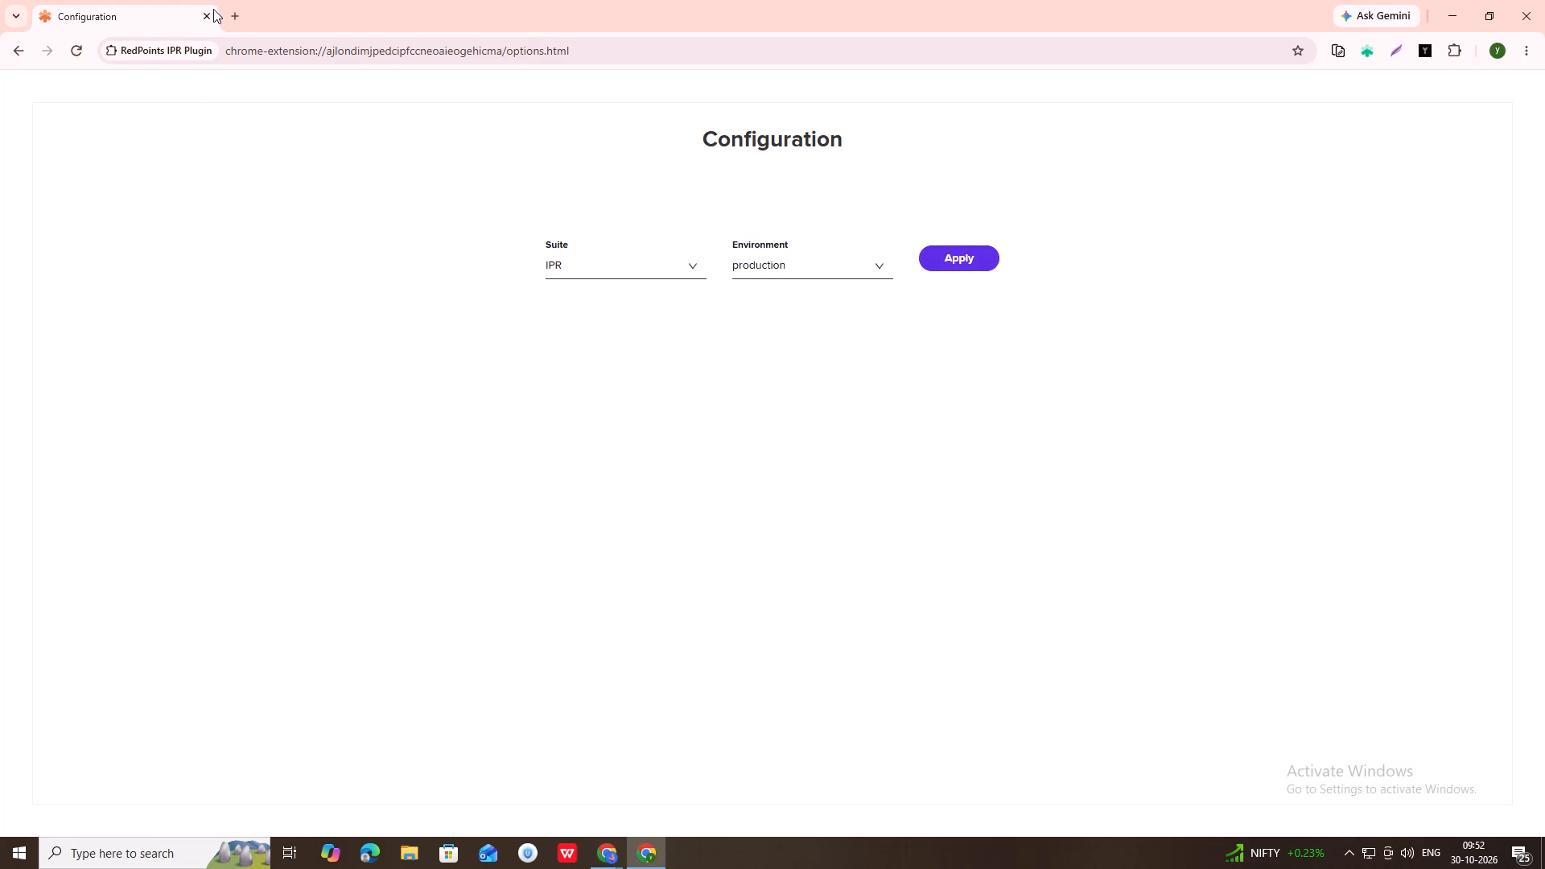
pyautogui.click(232, 10)
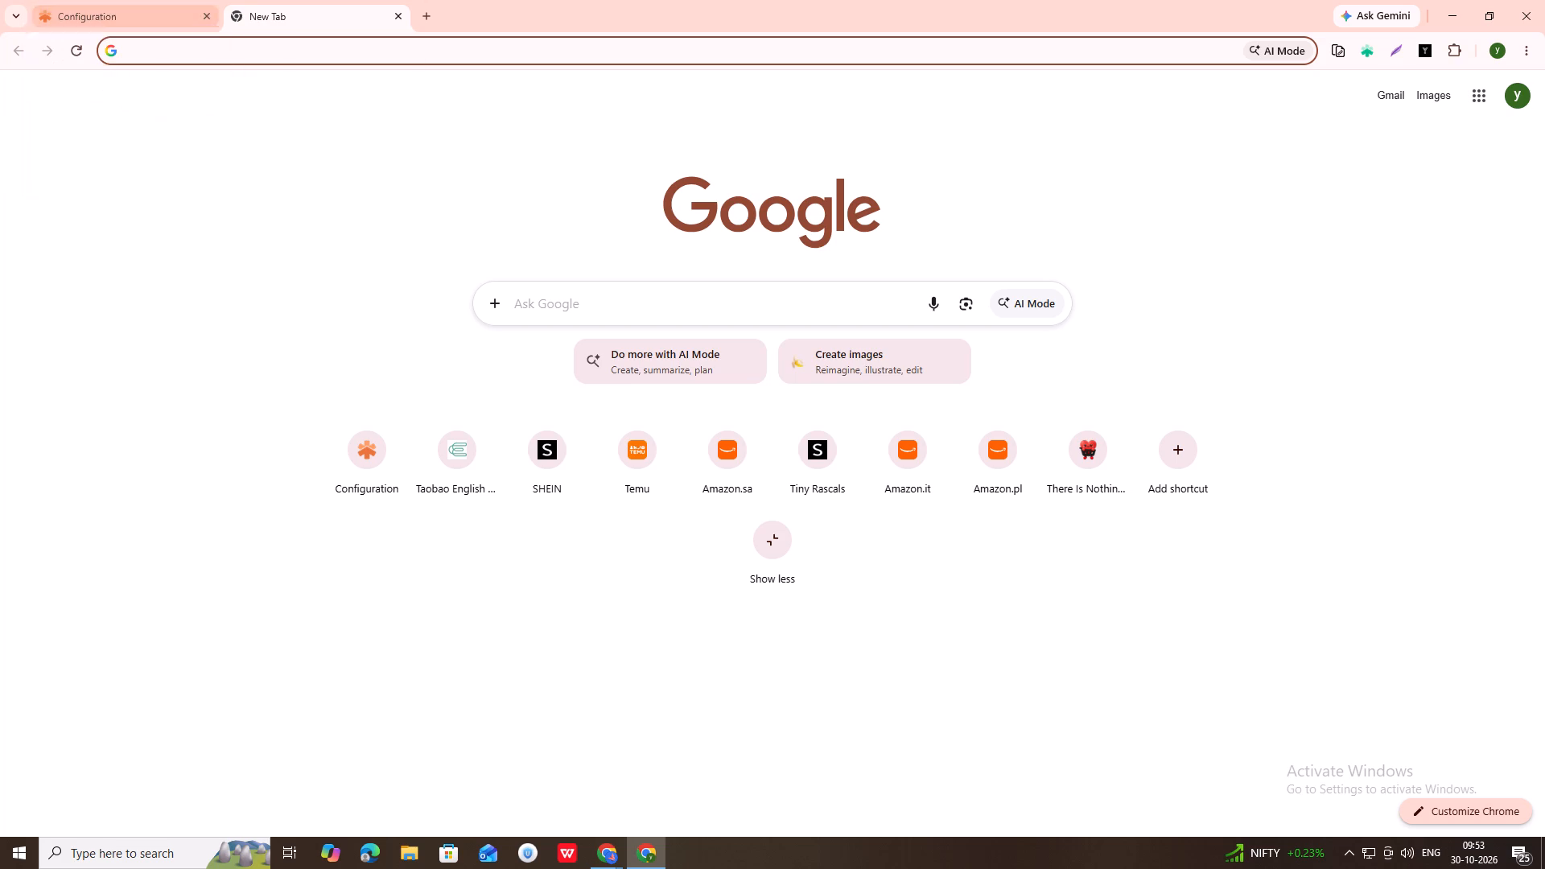
pyautogui.click(349, 57)
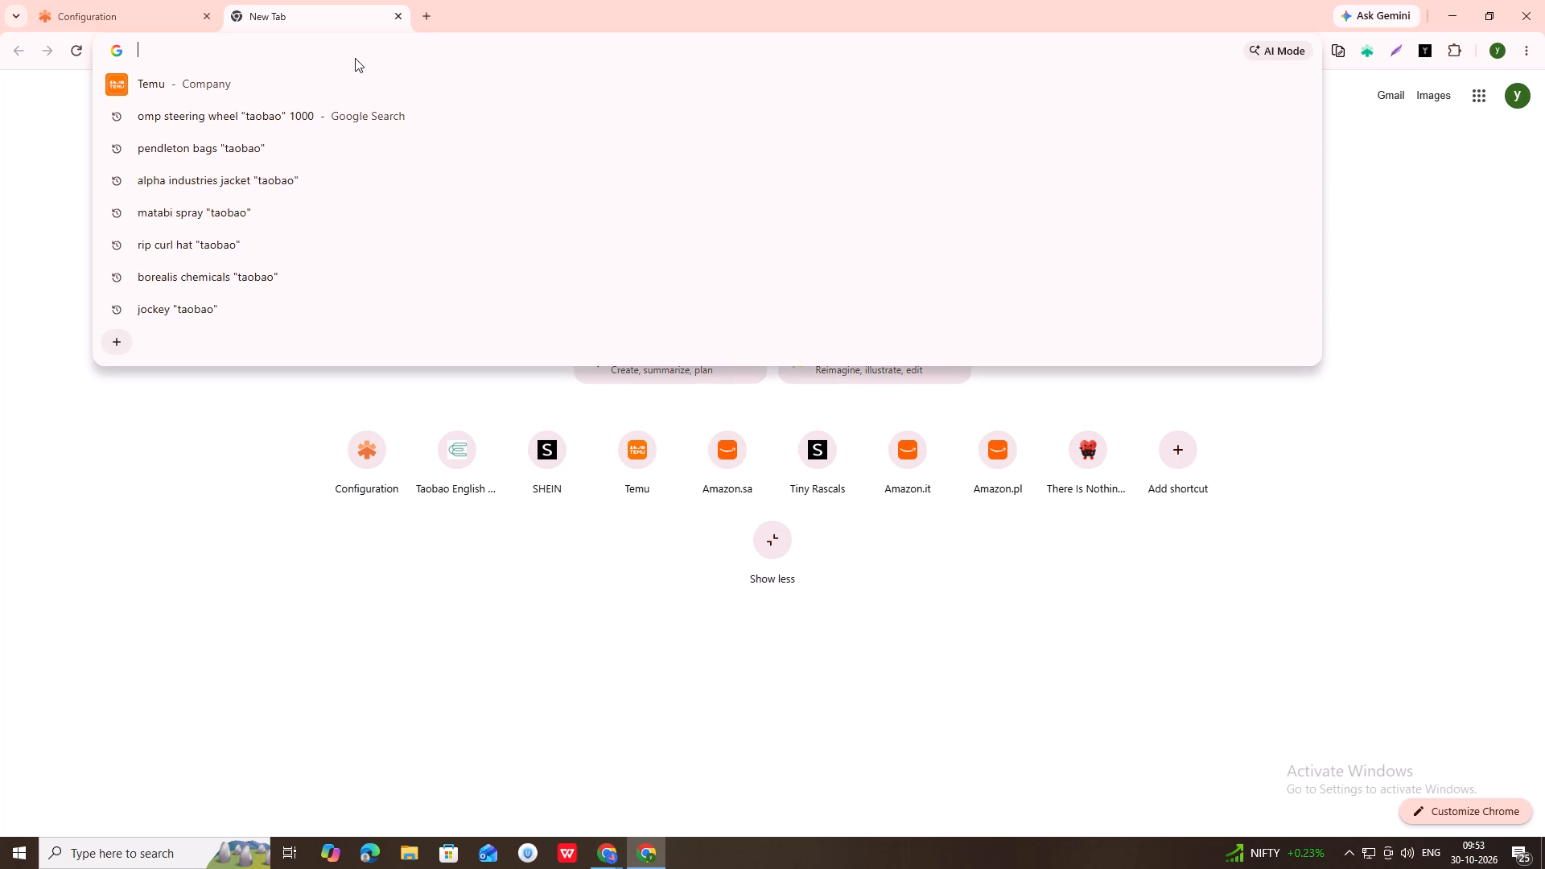
pyautogui.write('site')
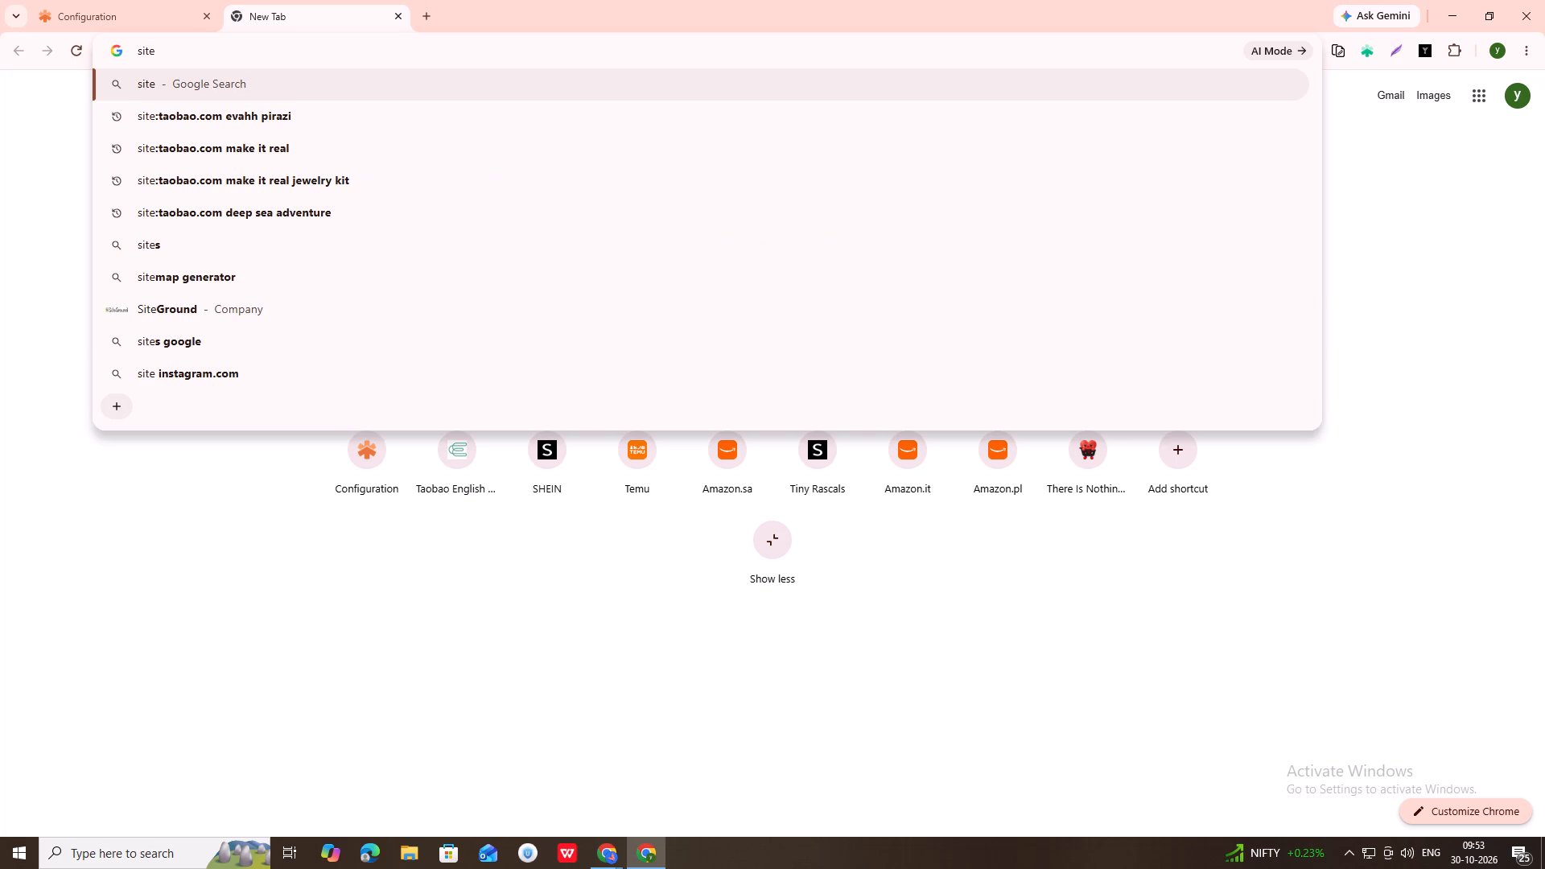
pyautogui.hotkey('shift', ':')
pyautogui.write('tai')
pyautogui.press('BackSpace')
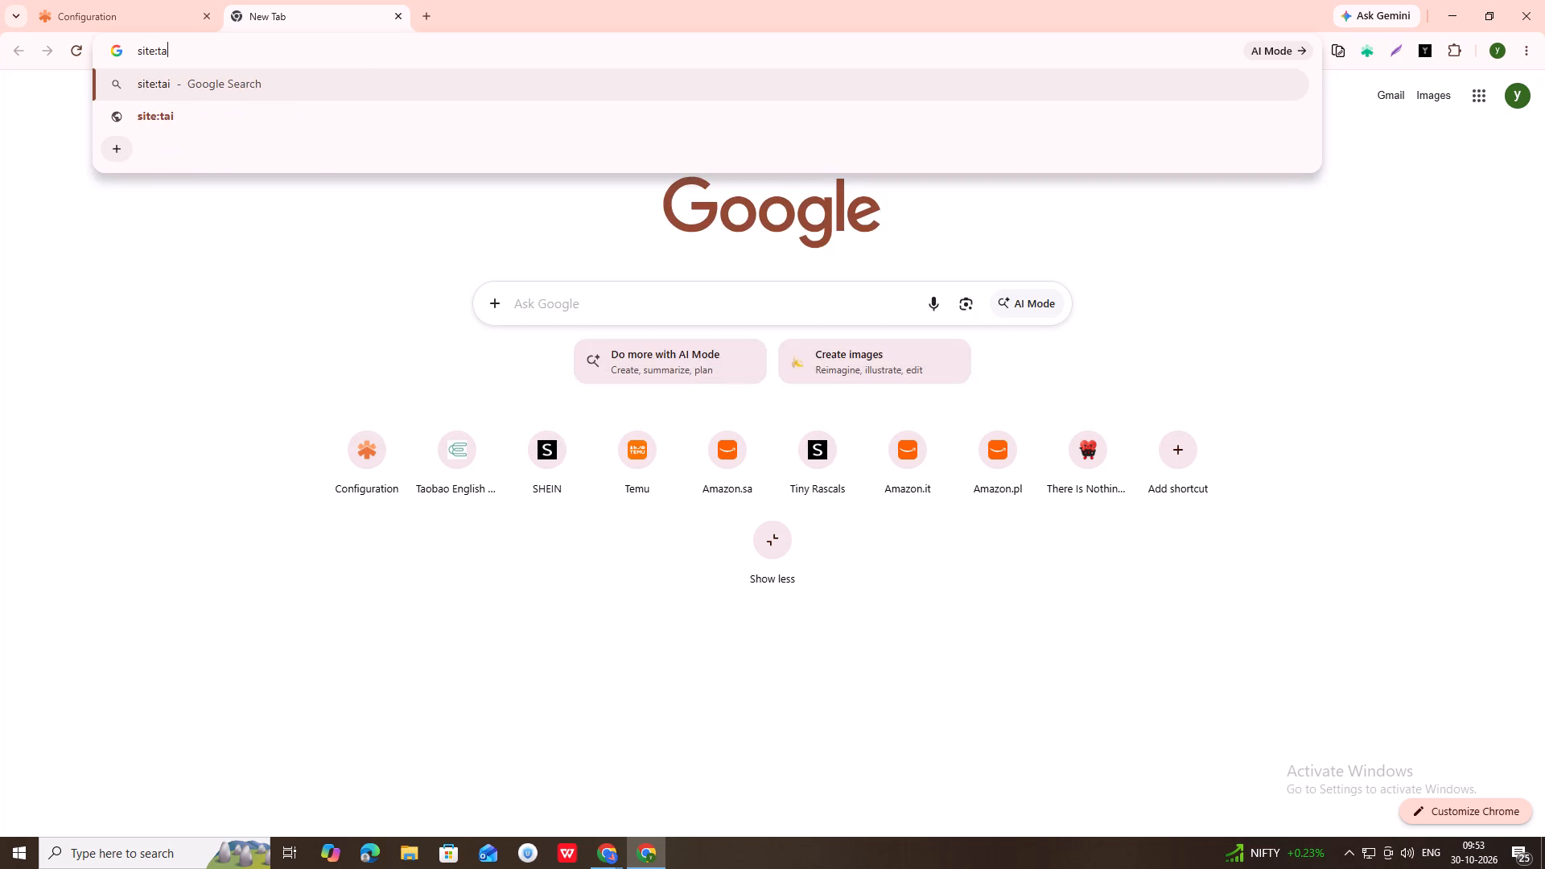
pyautogui.write('obao')
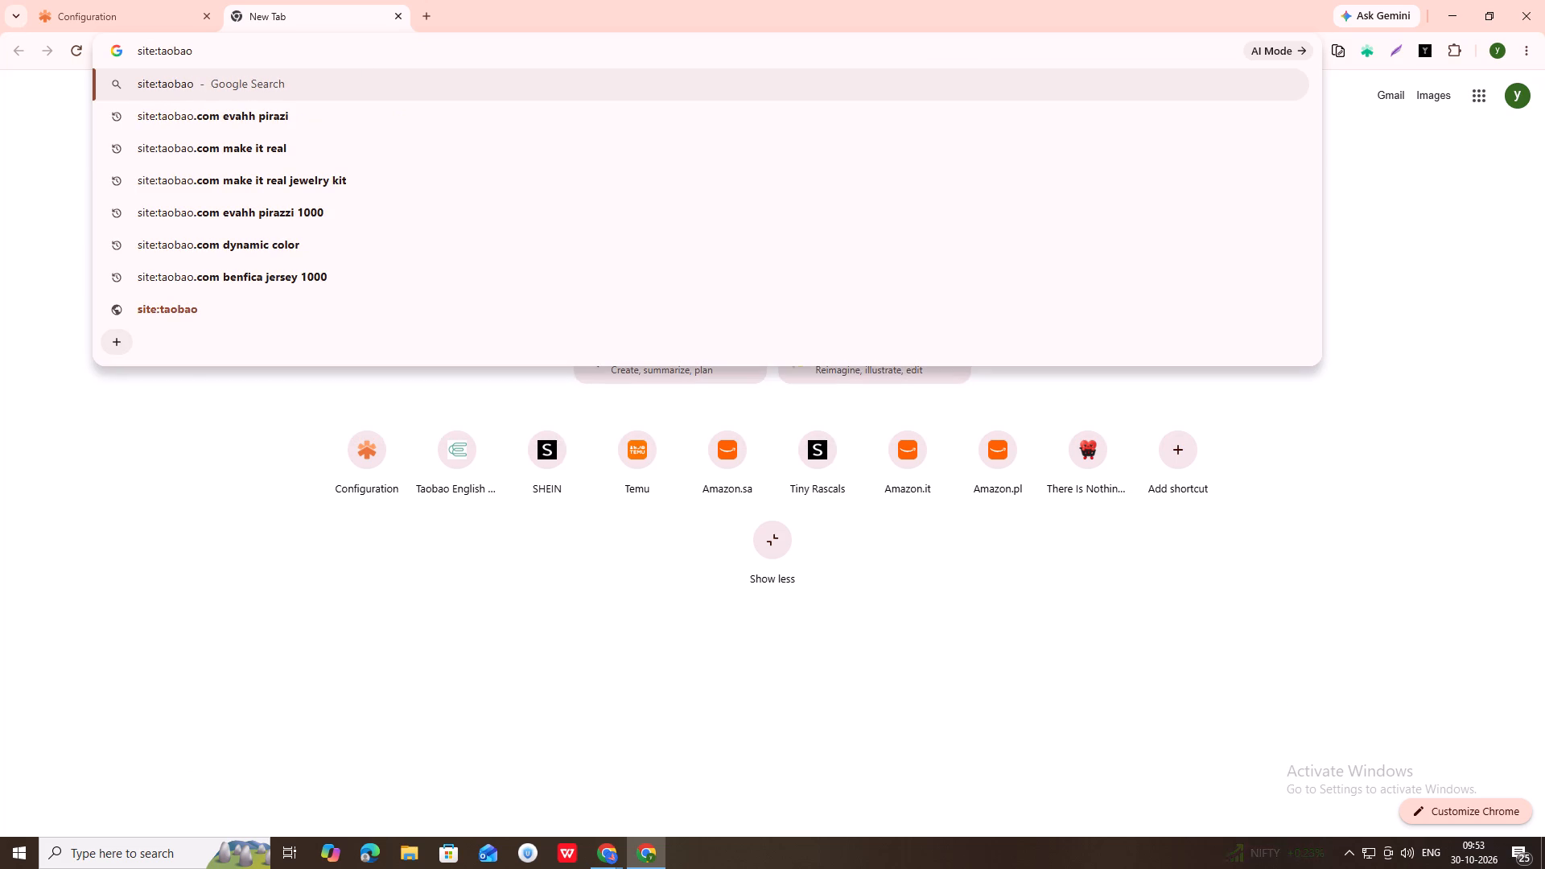
pyautogui.write('.com')
pyautogui.press('space')
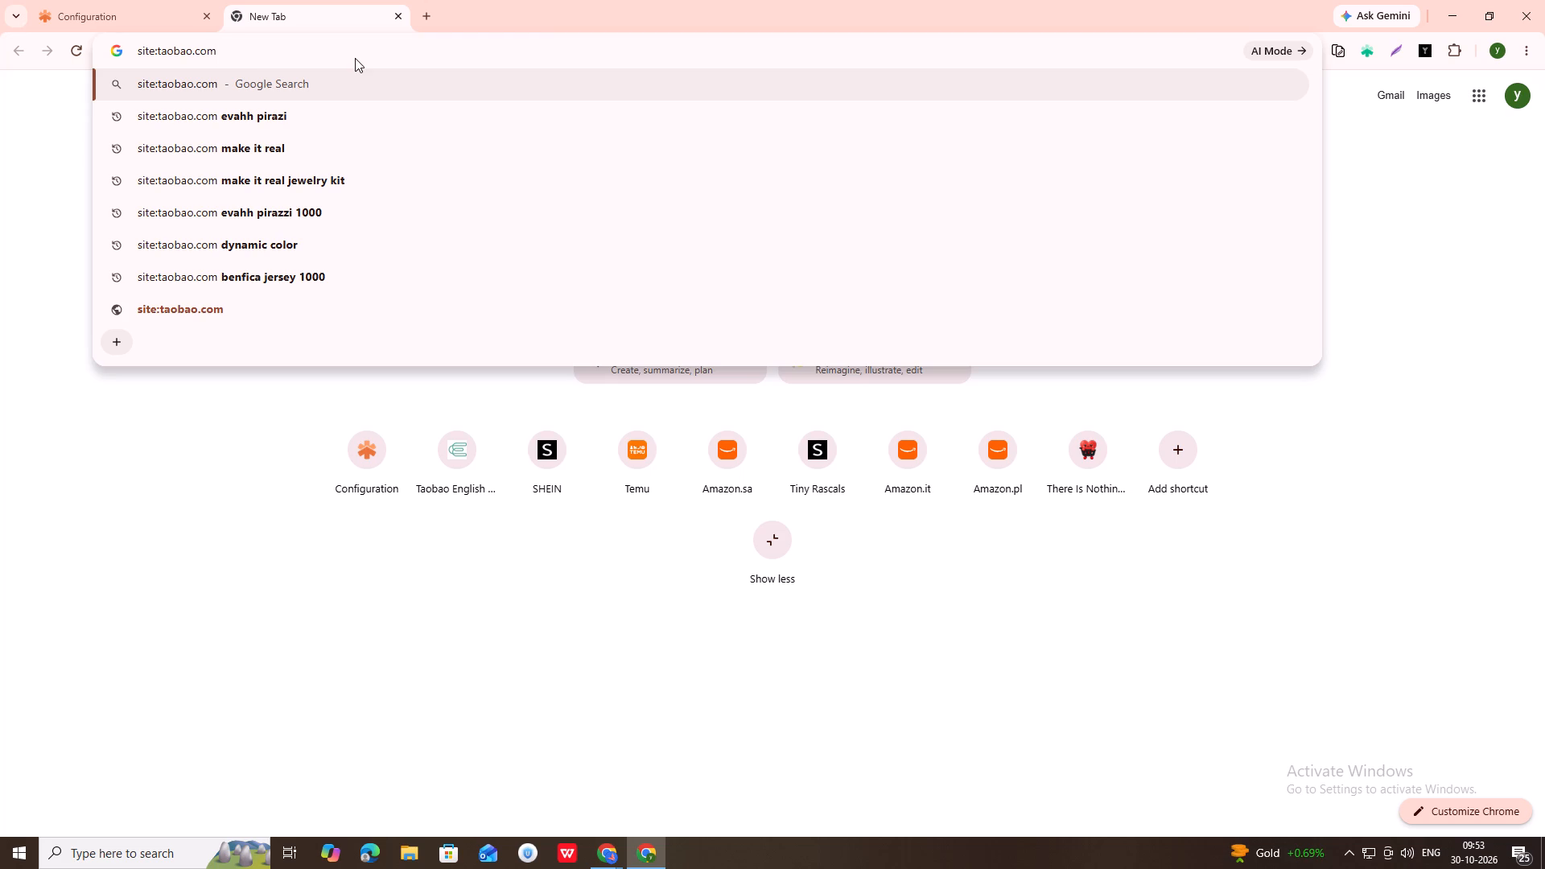
pyautogui.hotkey('alt', 'Tab')
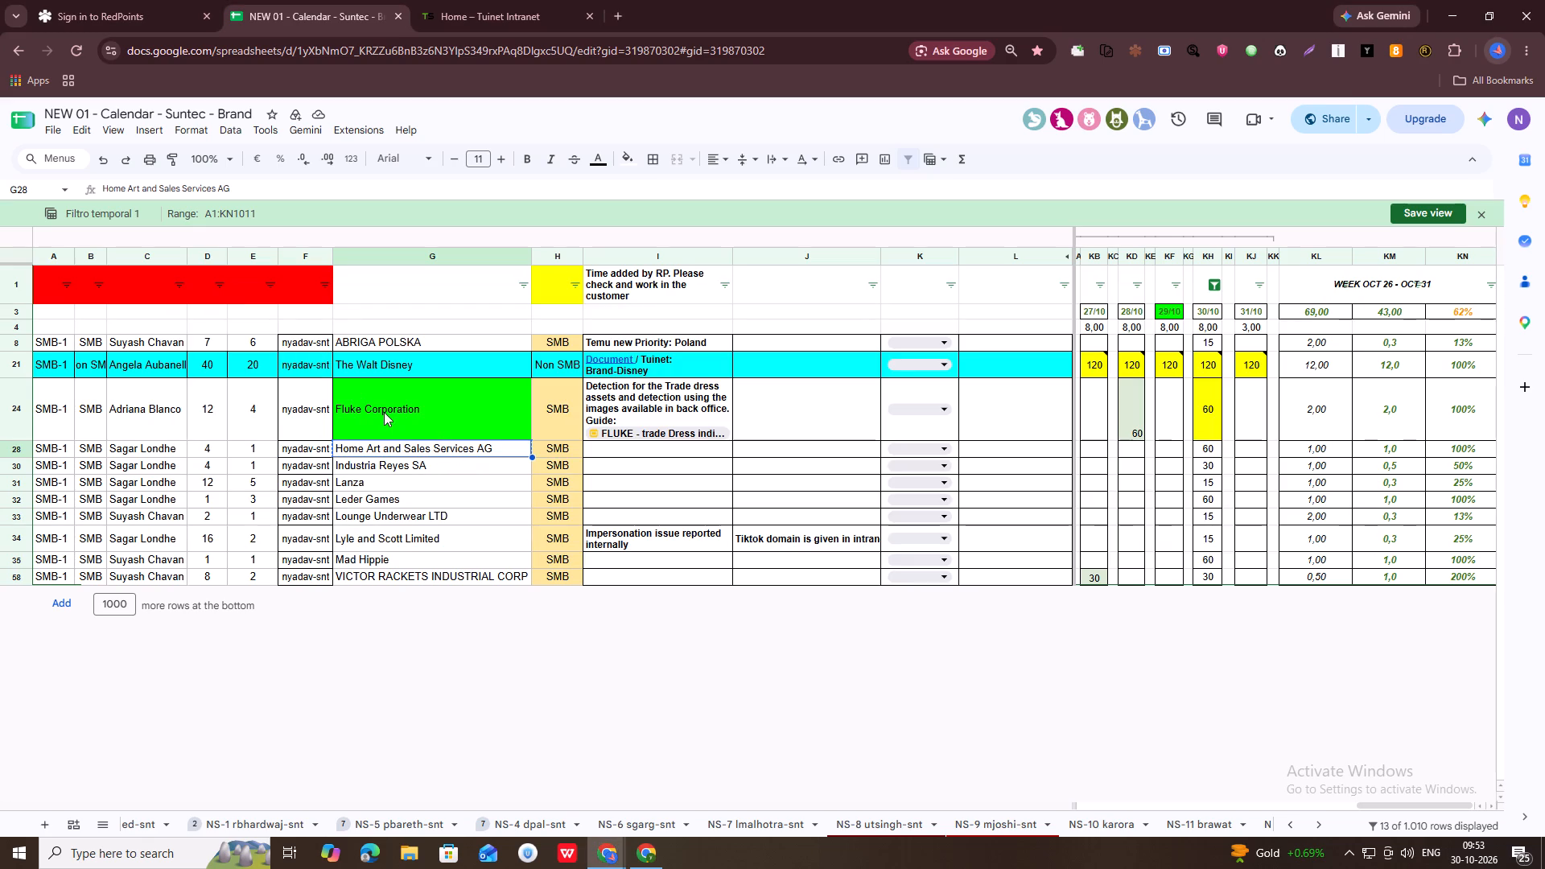
pyautogui.hotkey('alt', 'Tab')
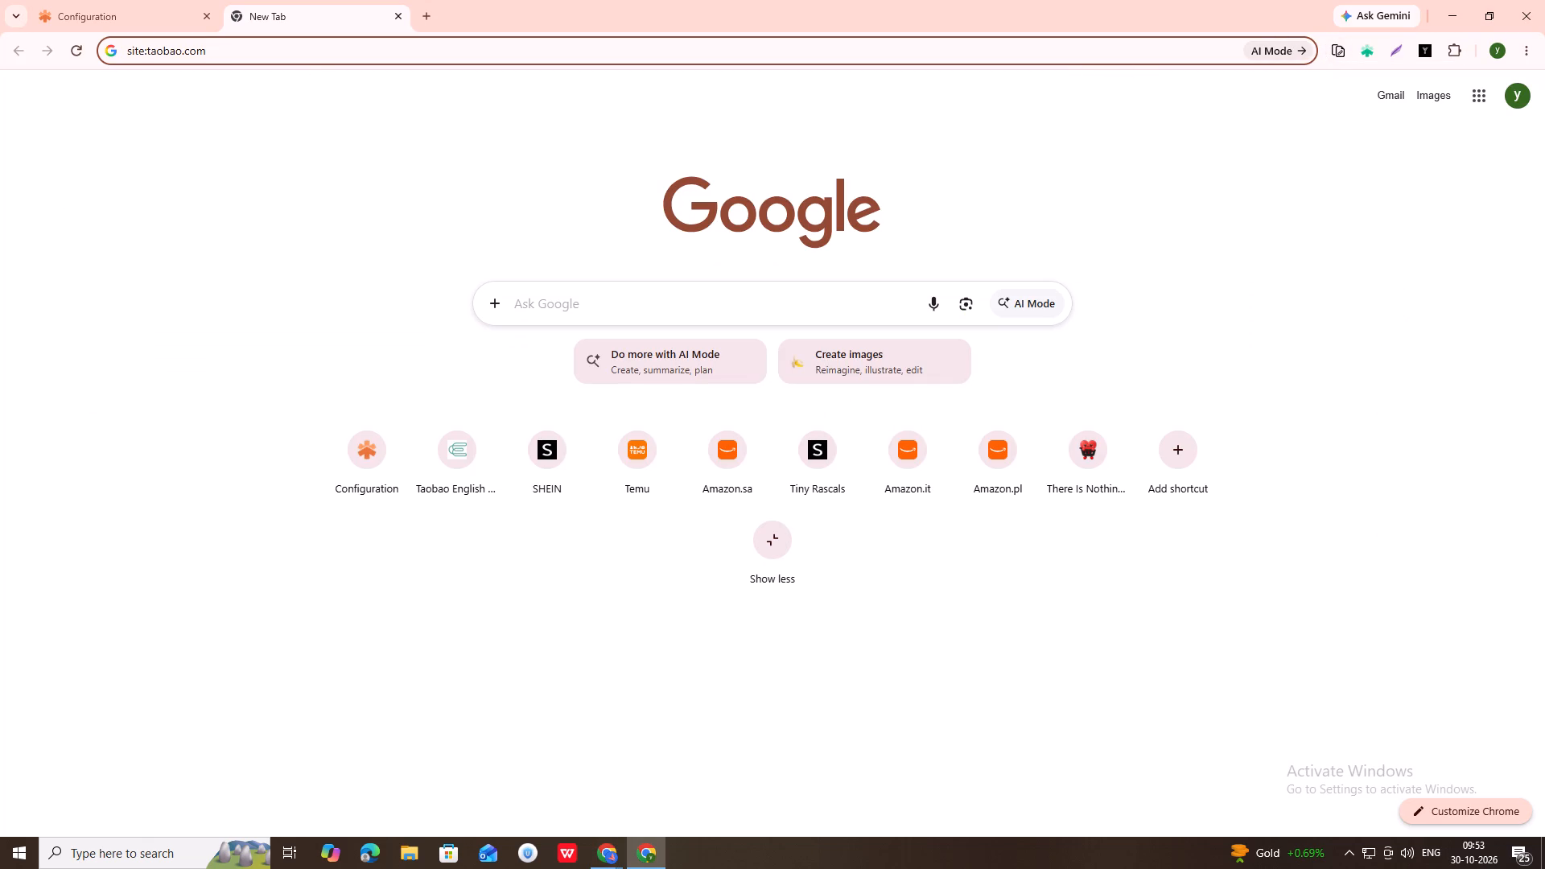
pyautogui.press('z')
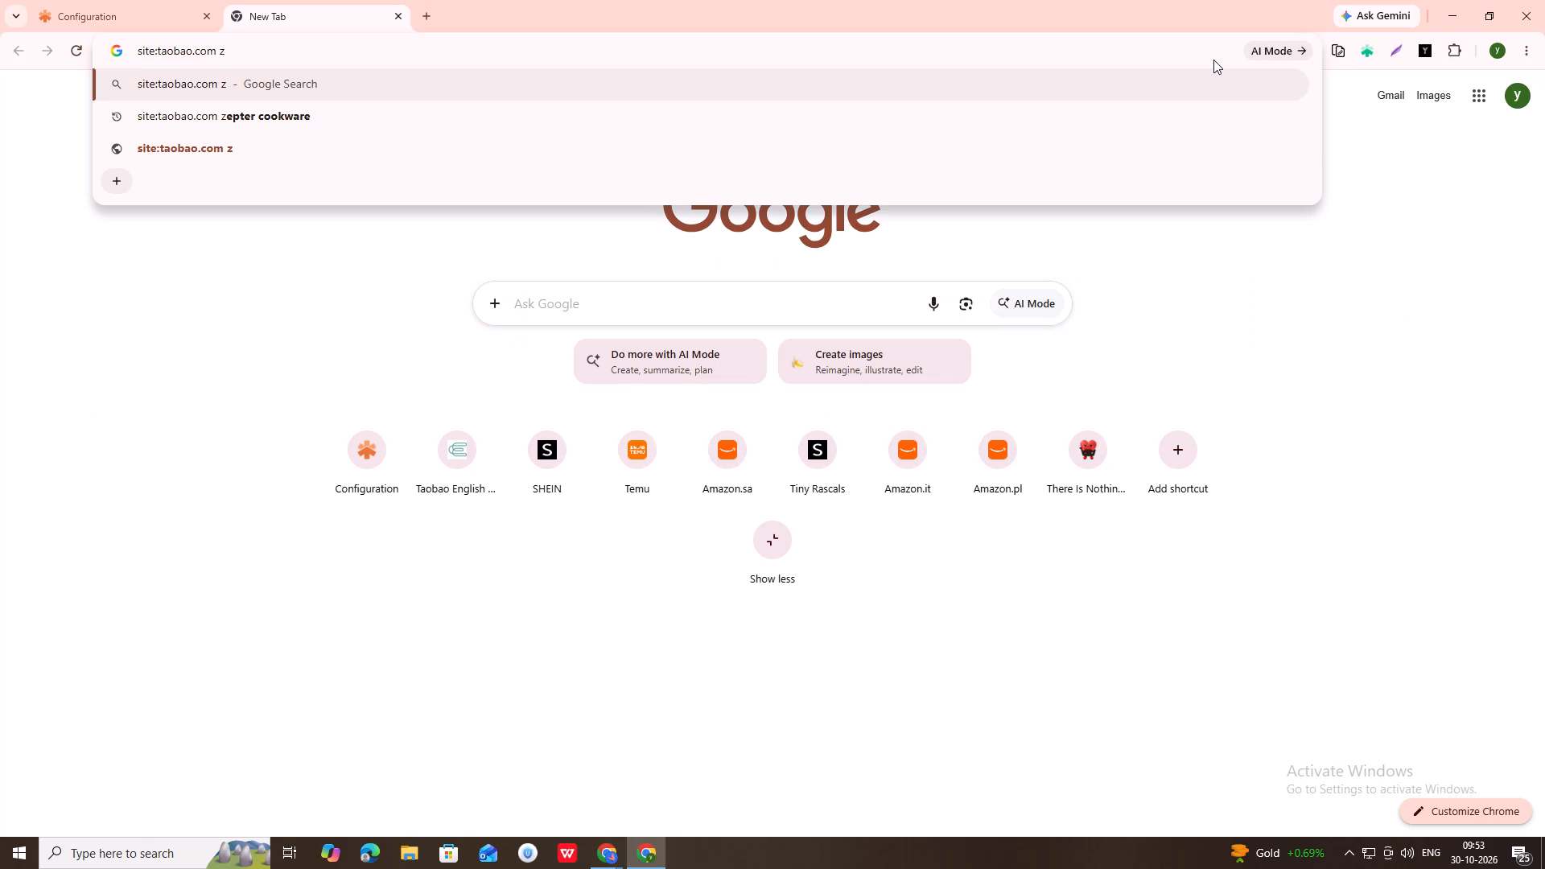
pyautogui.press('Down')
pyautogui.press('Return')
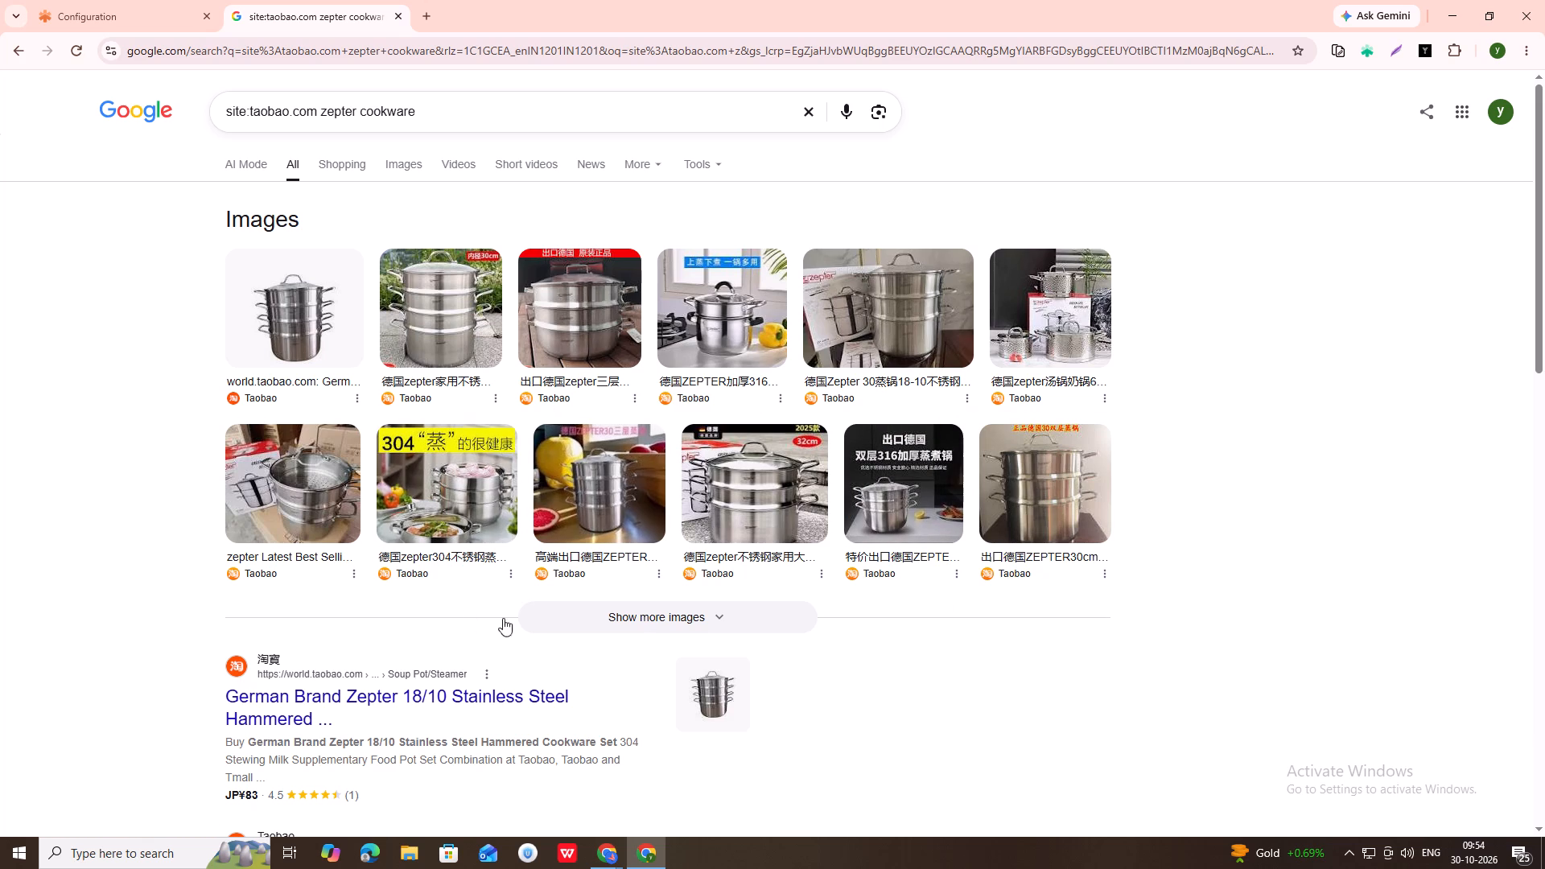
# Expand the image results, open the Taobao Zepter cookware list page in a new tab, and dismiss its login prompt.
pyautogui.click(624, 617)
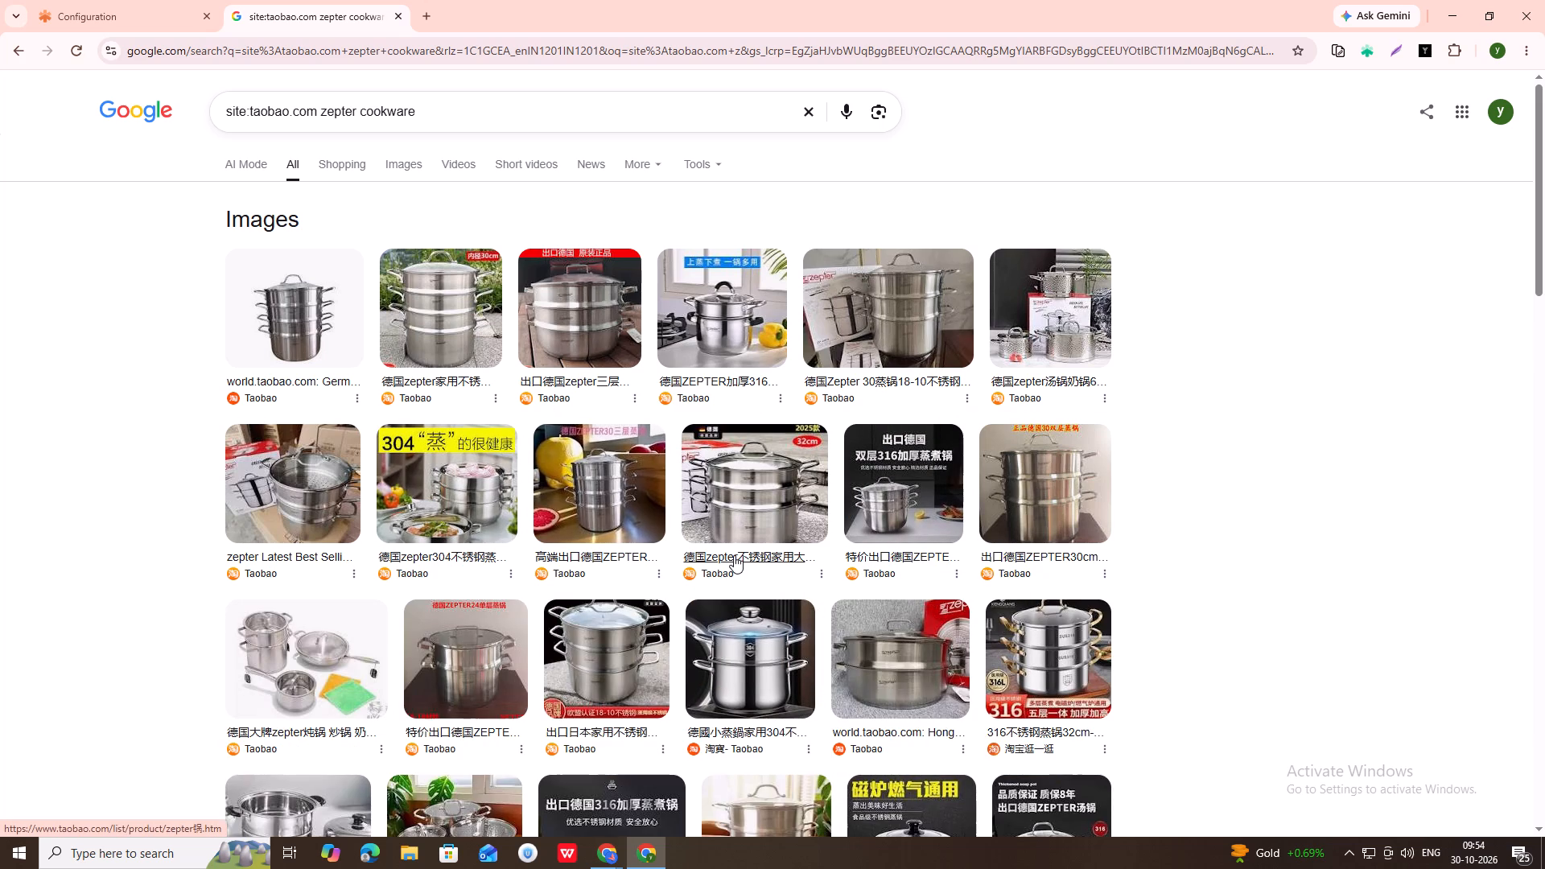
pyautogui.middleClick(734, 555)
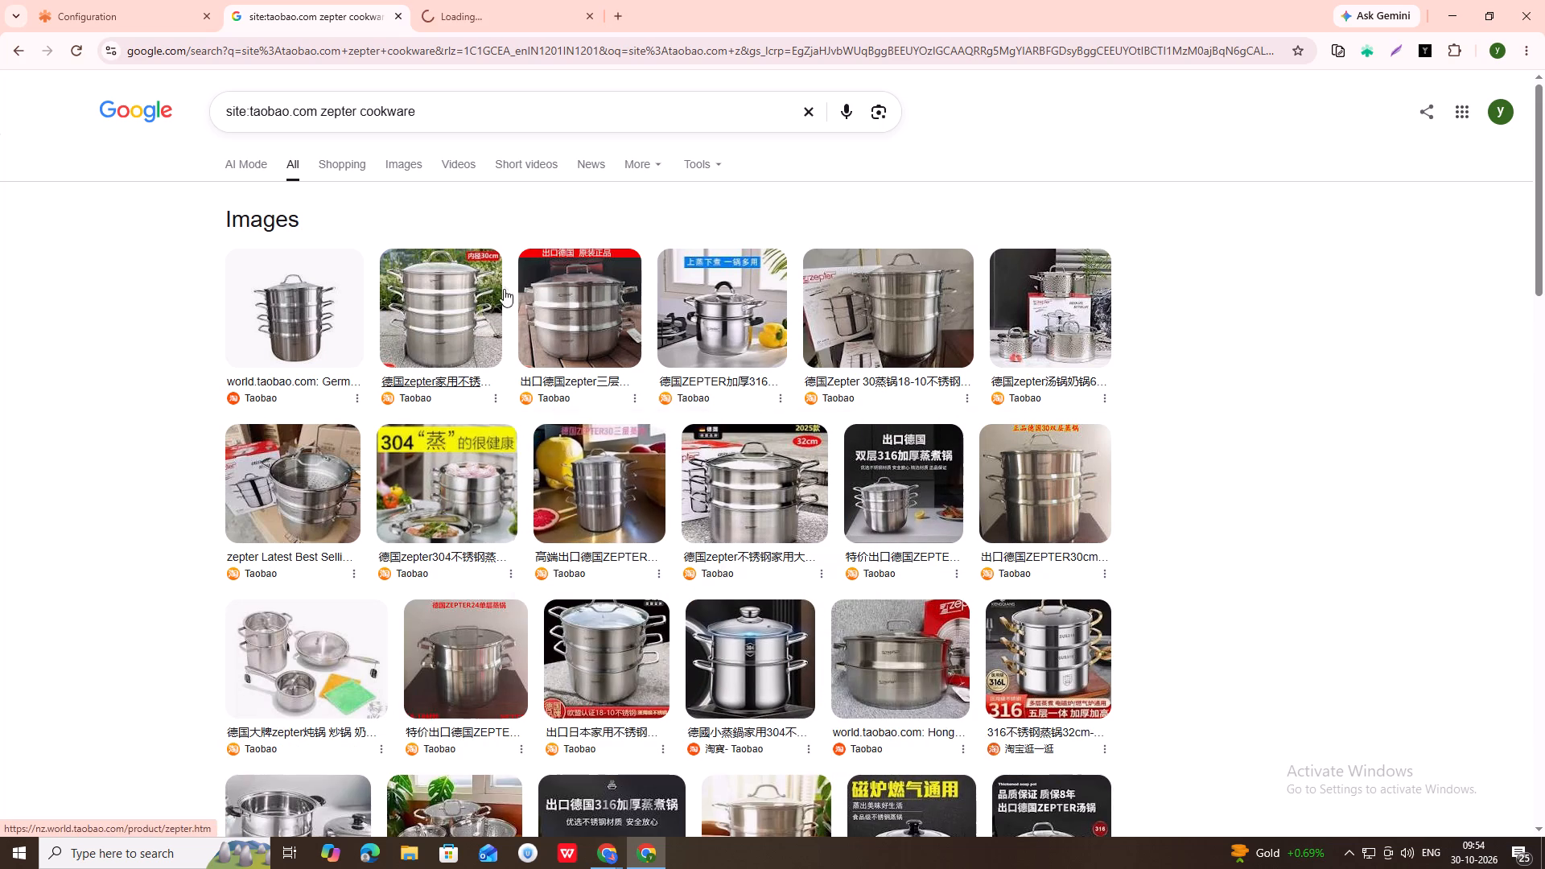
pyautogui.click(430, 0)
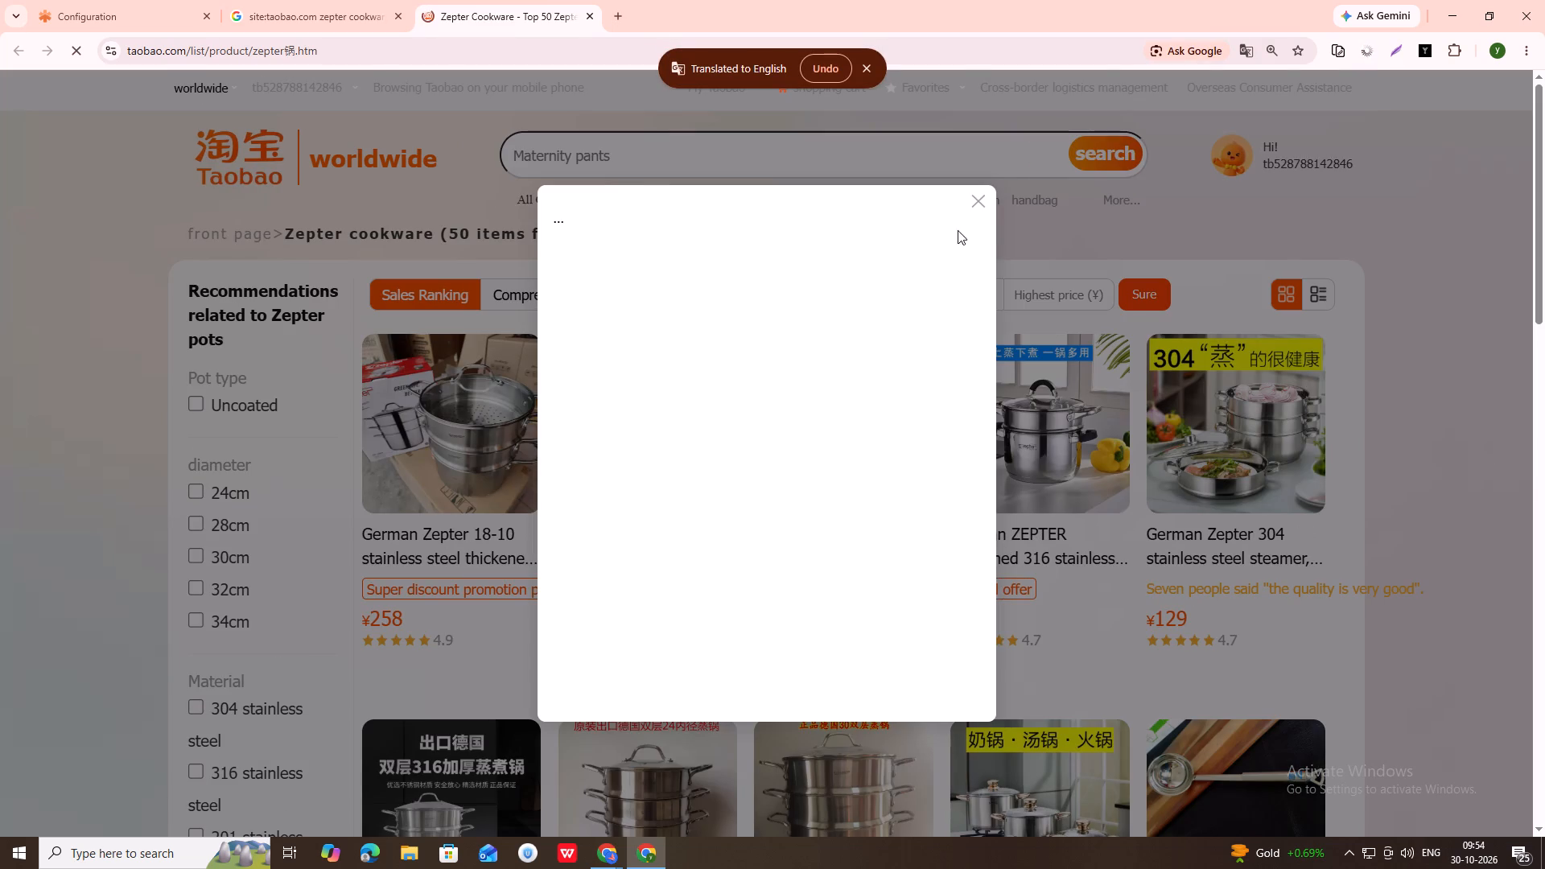
pyautogui.click(974, 204)
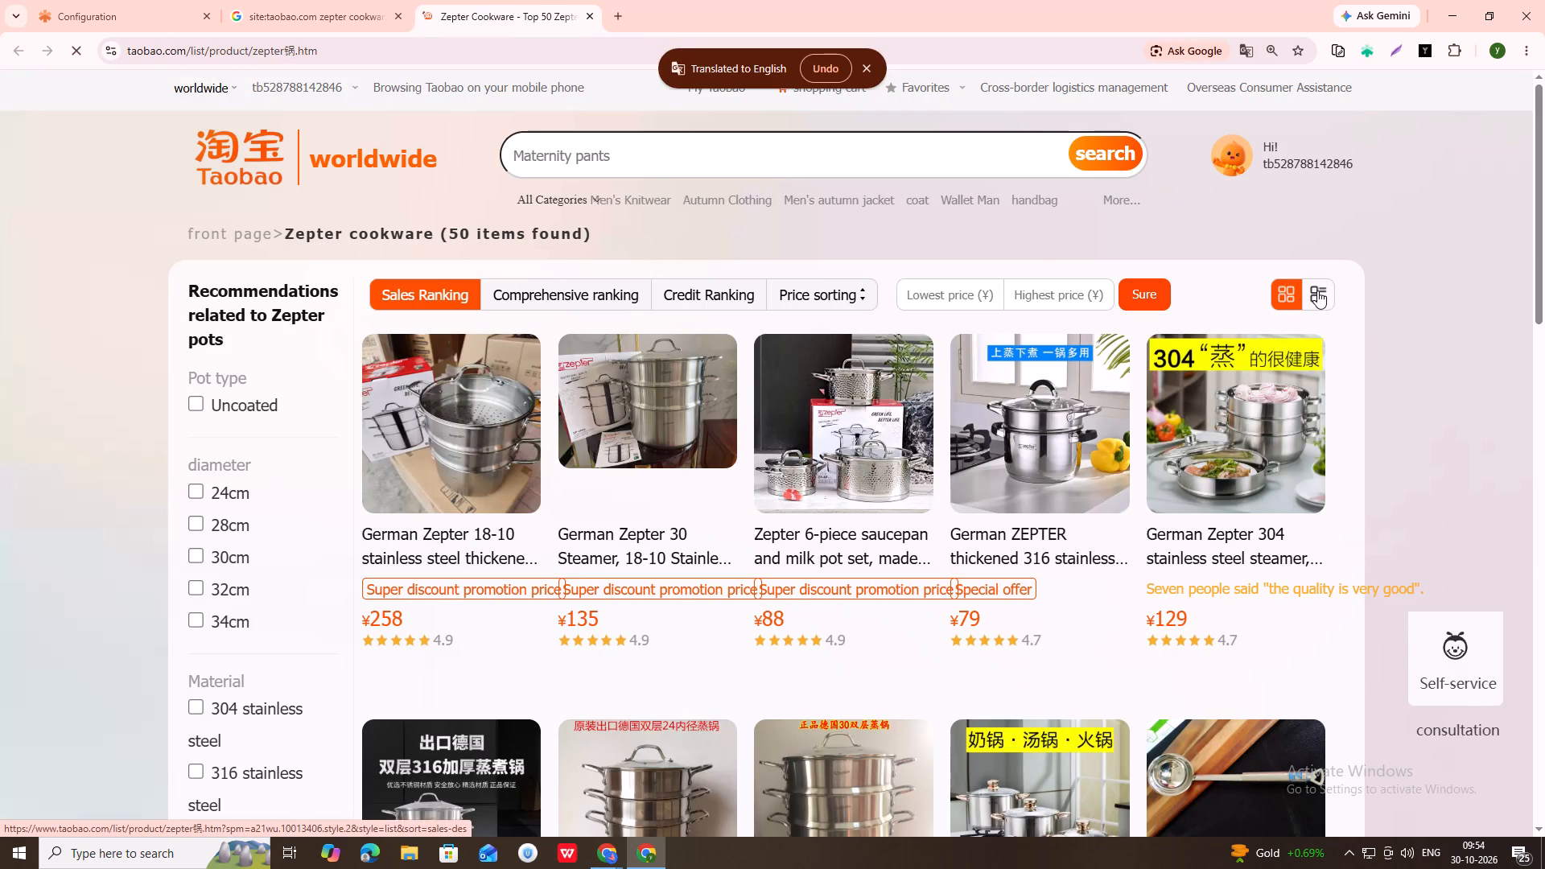
pyautogui.click(1317, 290)
pyautogui.rightClick(1317, 290)
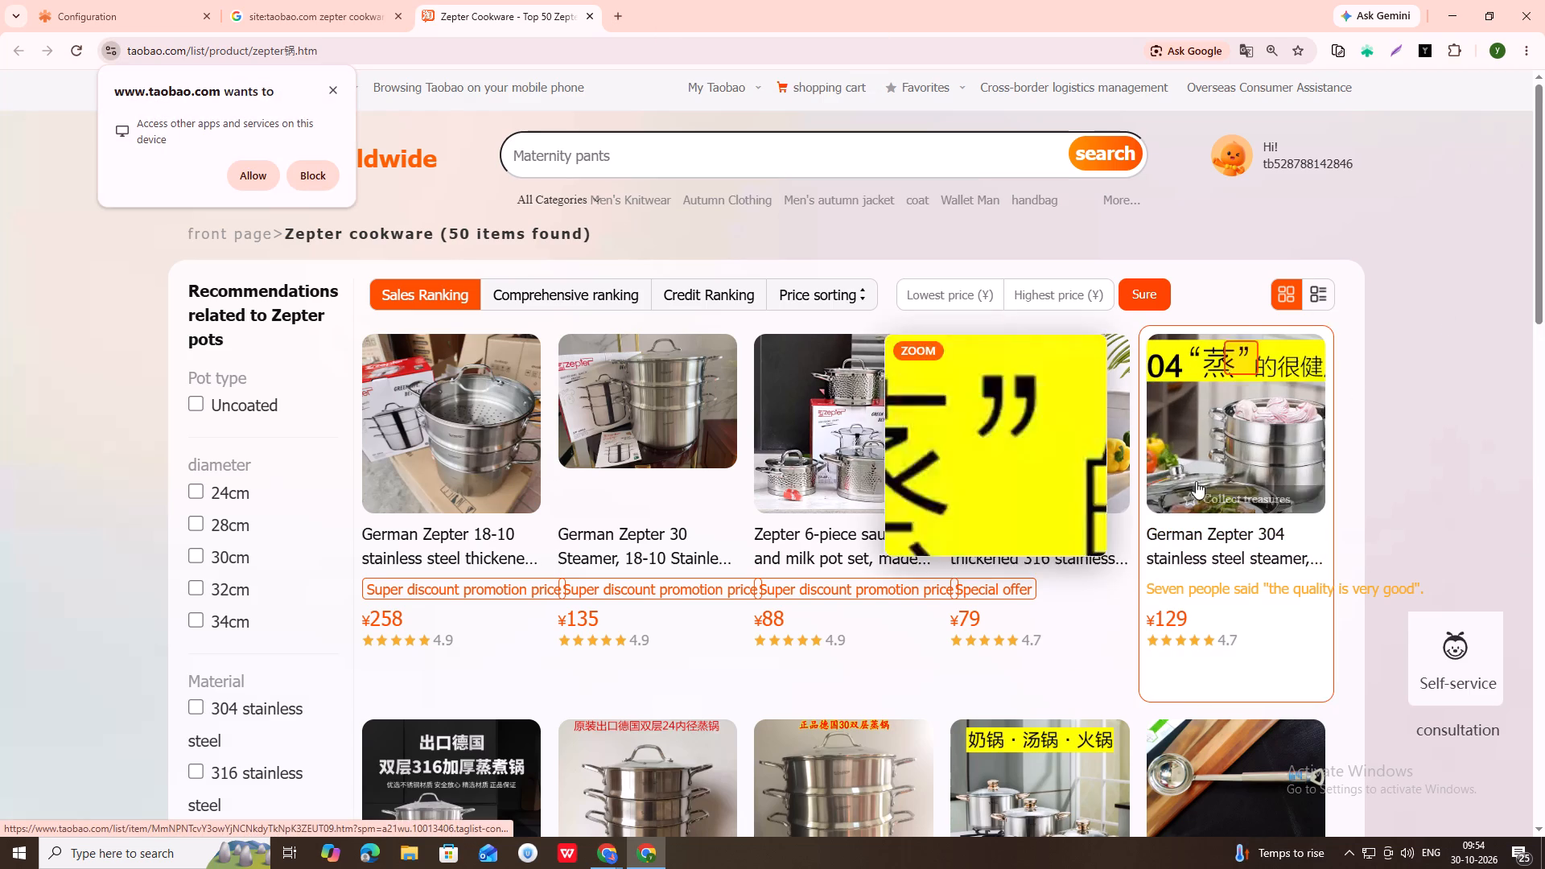
# Reopen the RedPoints IPR Plugin, reload its task configuration window, and minimize it.
pyautogui.click(1375, 41)
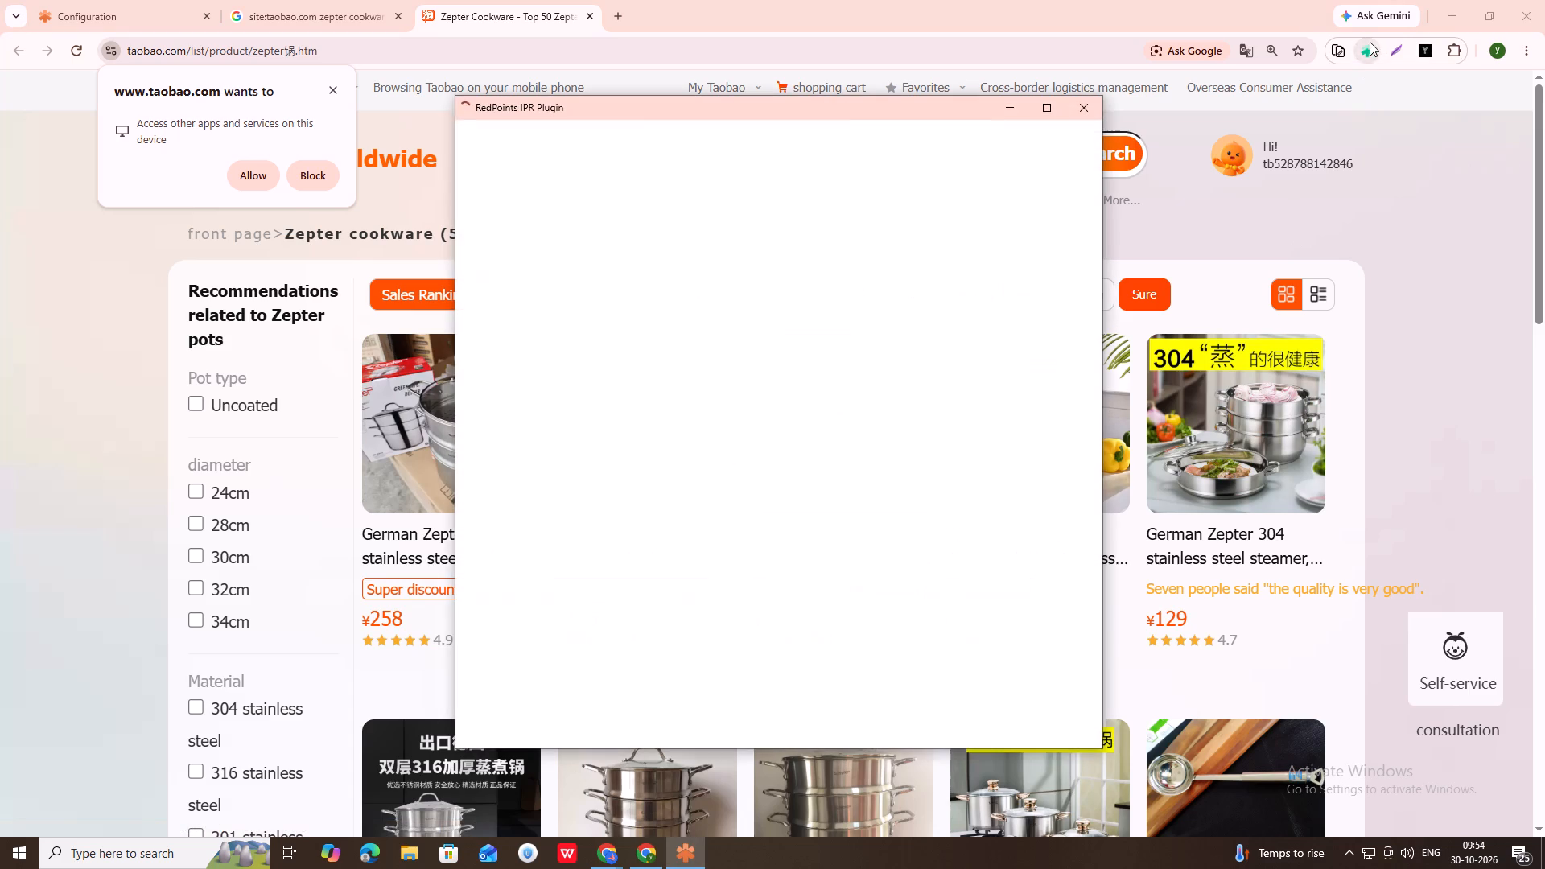
pyautogui.moveTo(840, 108); pyautogui.dragTo(913, 111)
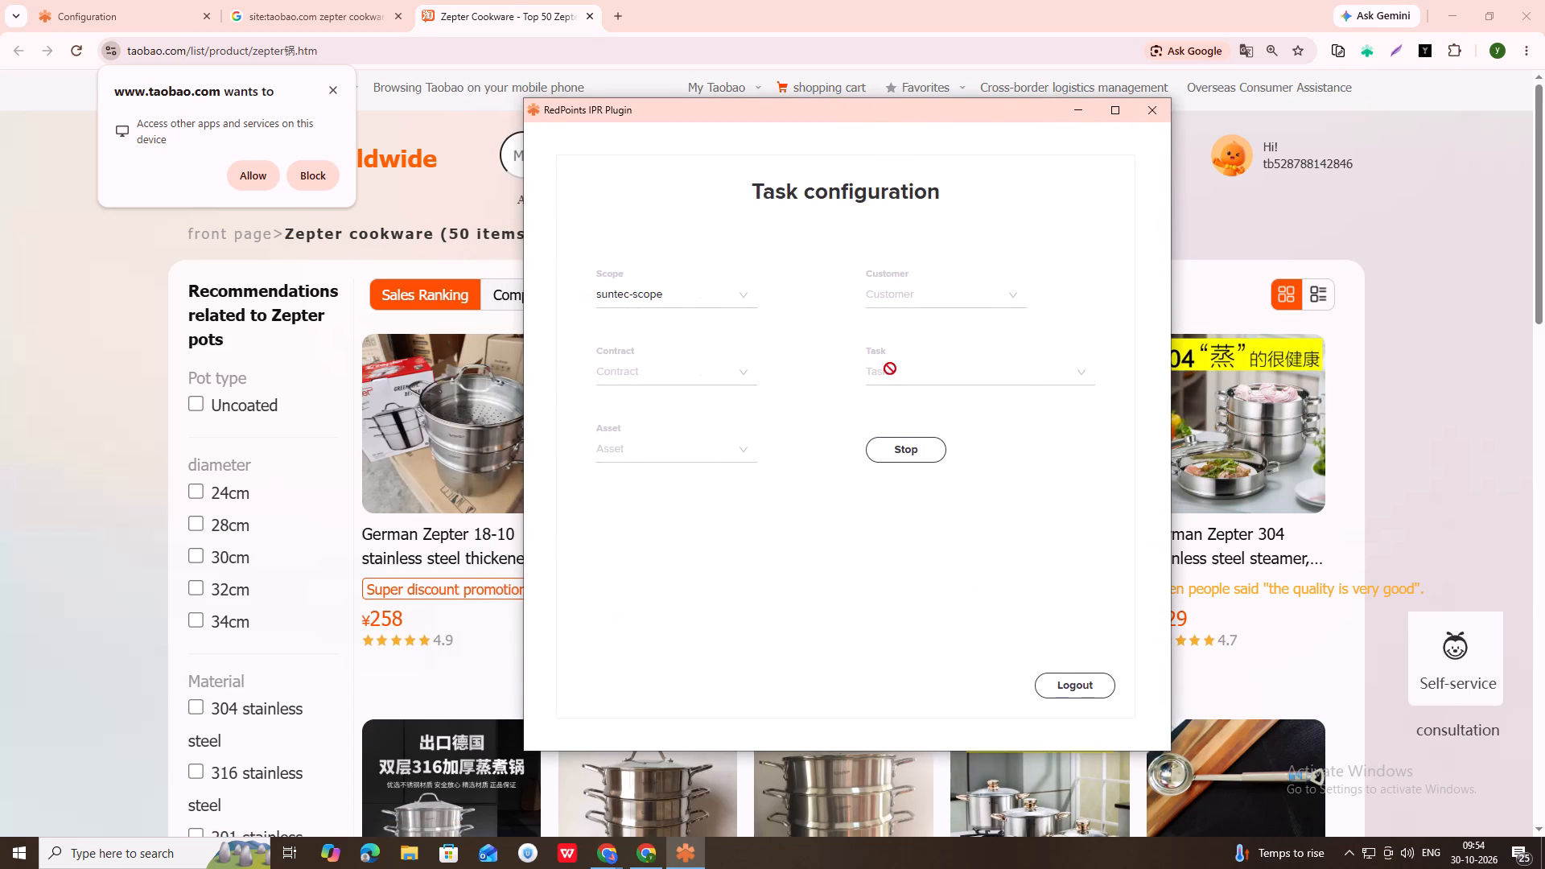
pyautogui.rightClick(834, 397)
pyautogui.click(881, 469)
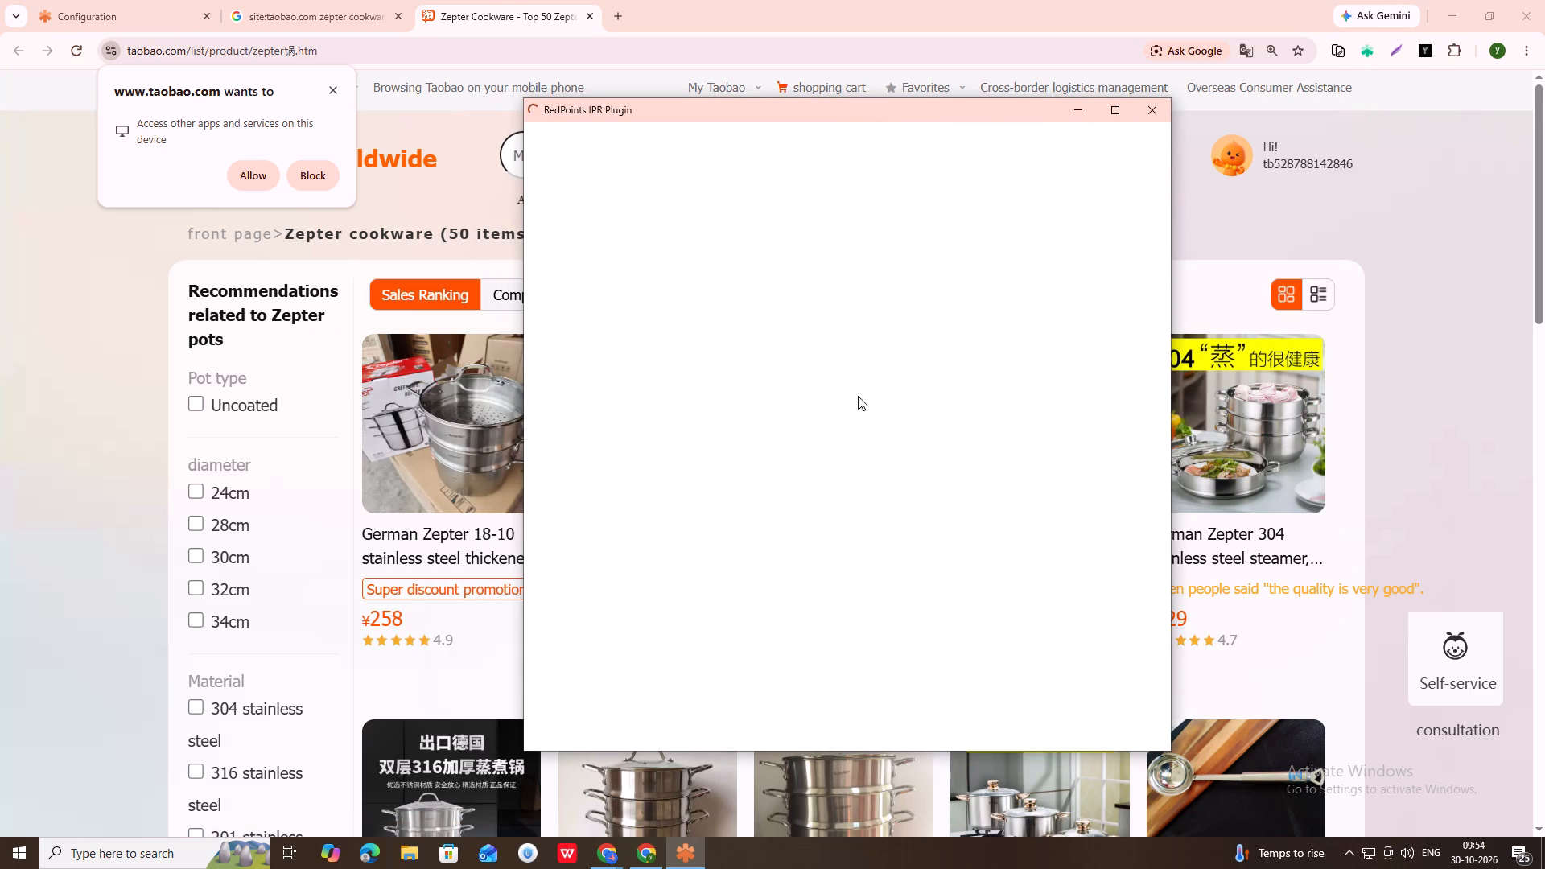
pyautogui.rightClick(862, 396)
pyautogui.rightClick(821, 347)
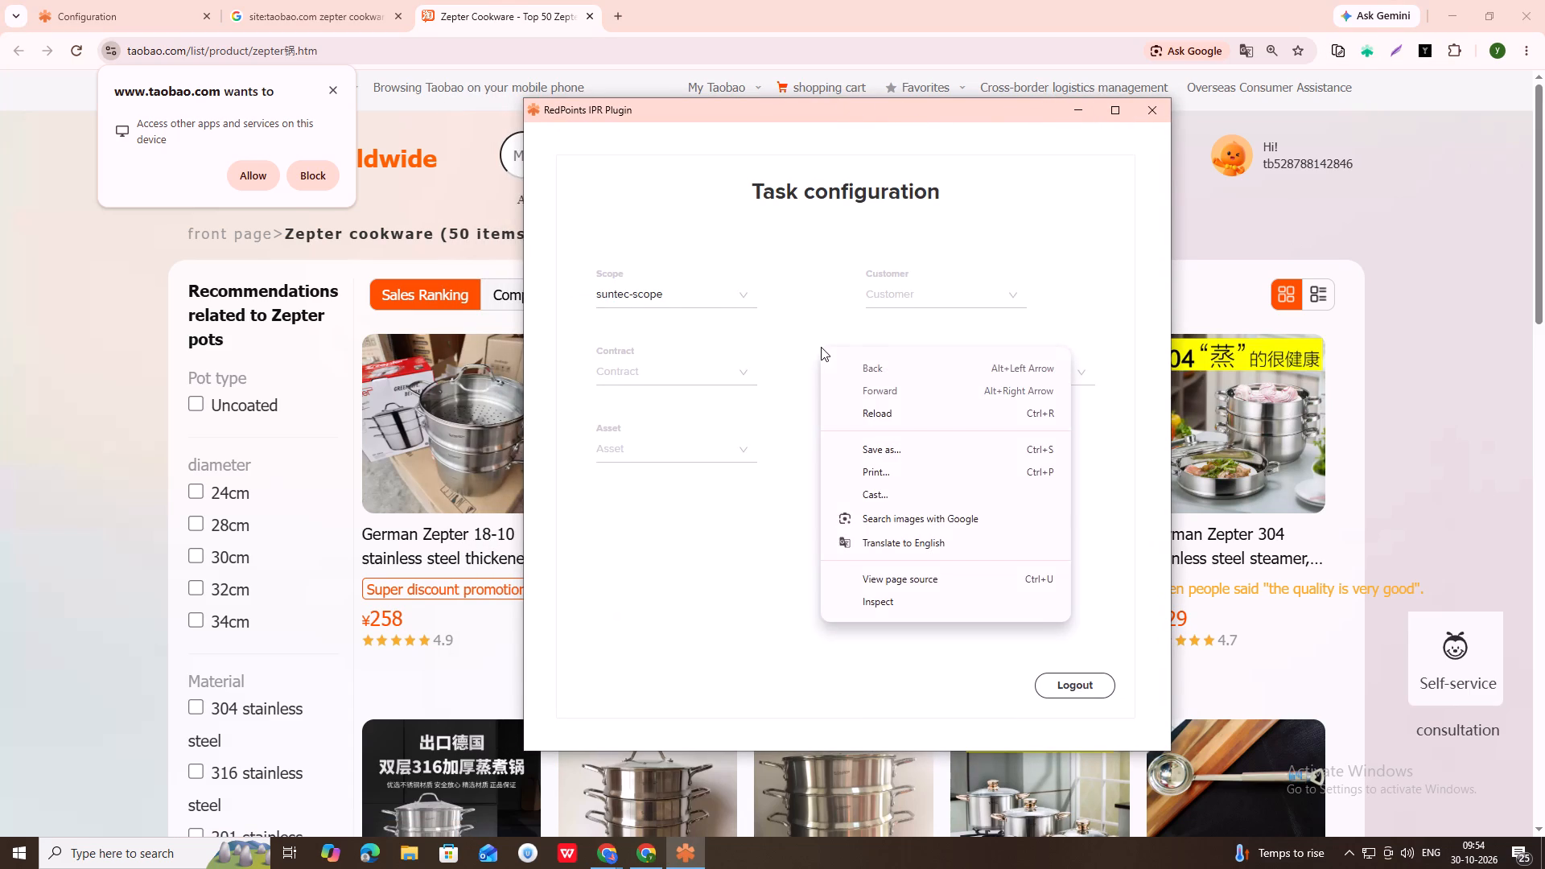
pyautogui.click(859, 412)
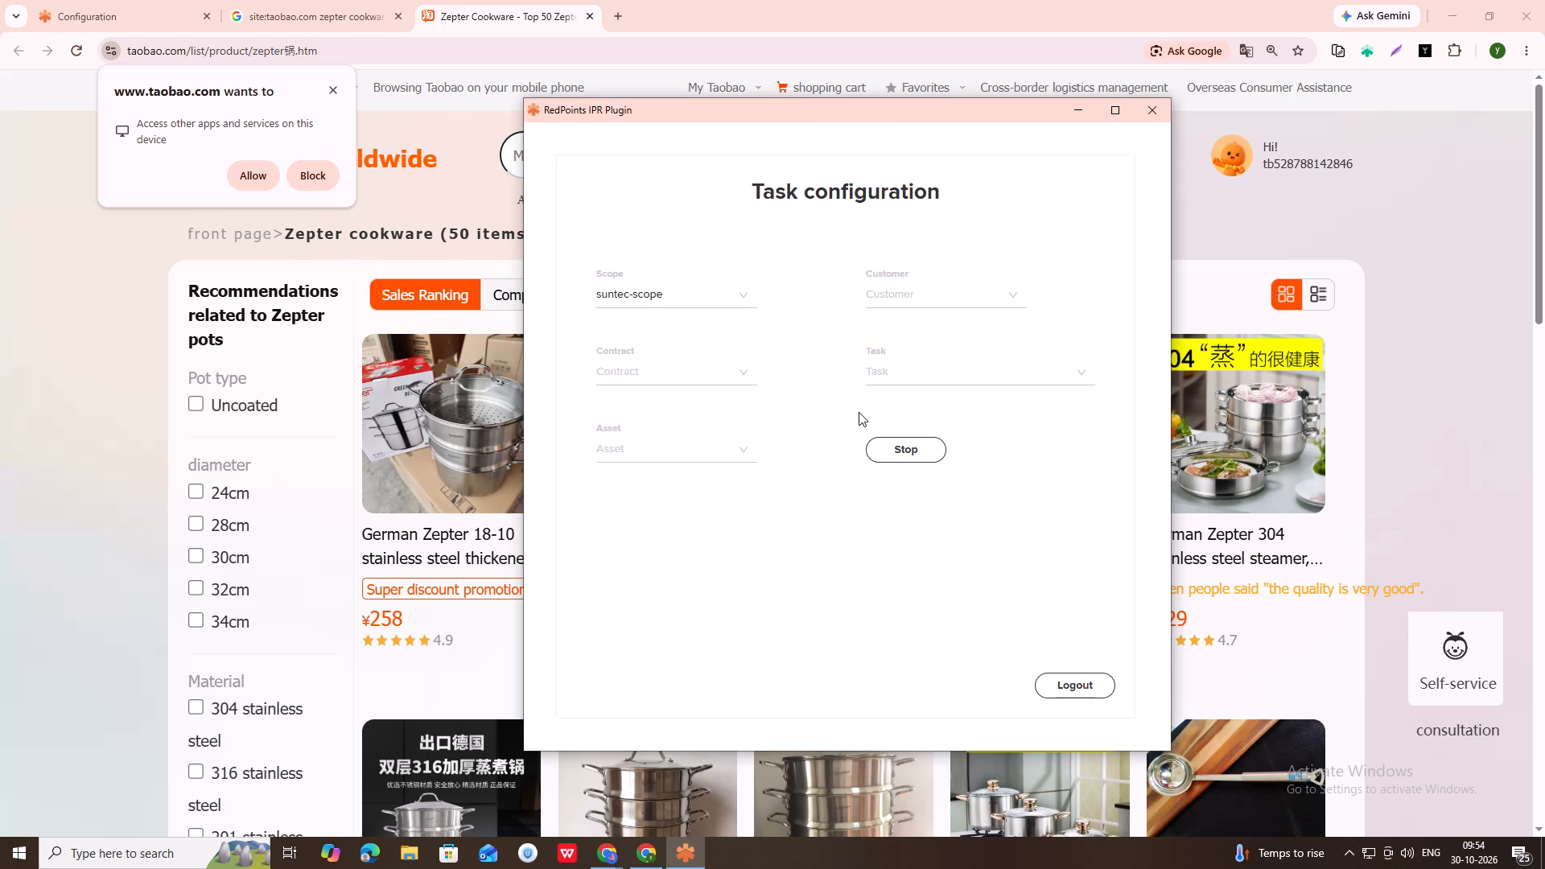
pyautogui.rightClick(796, 332)
pyautogui.click(830, 402)
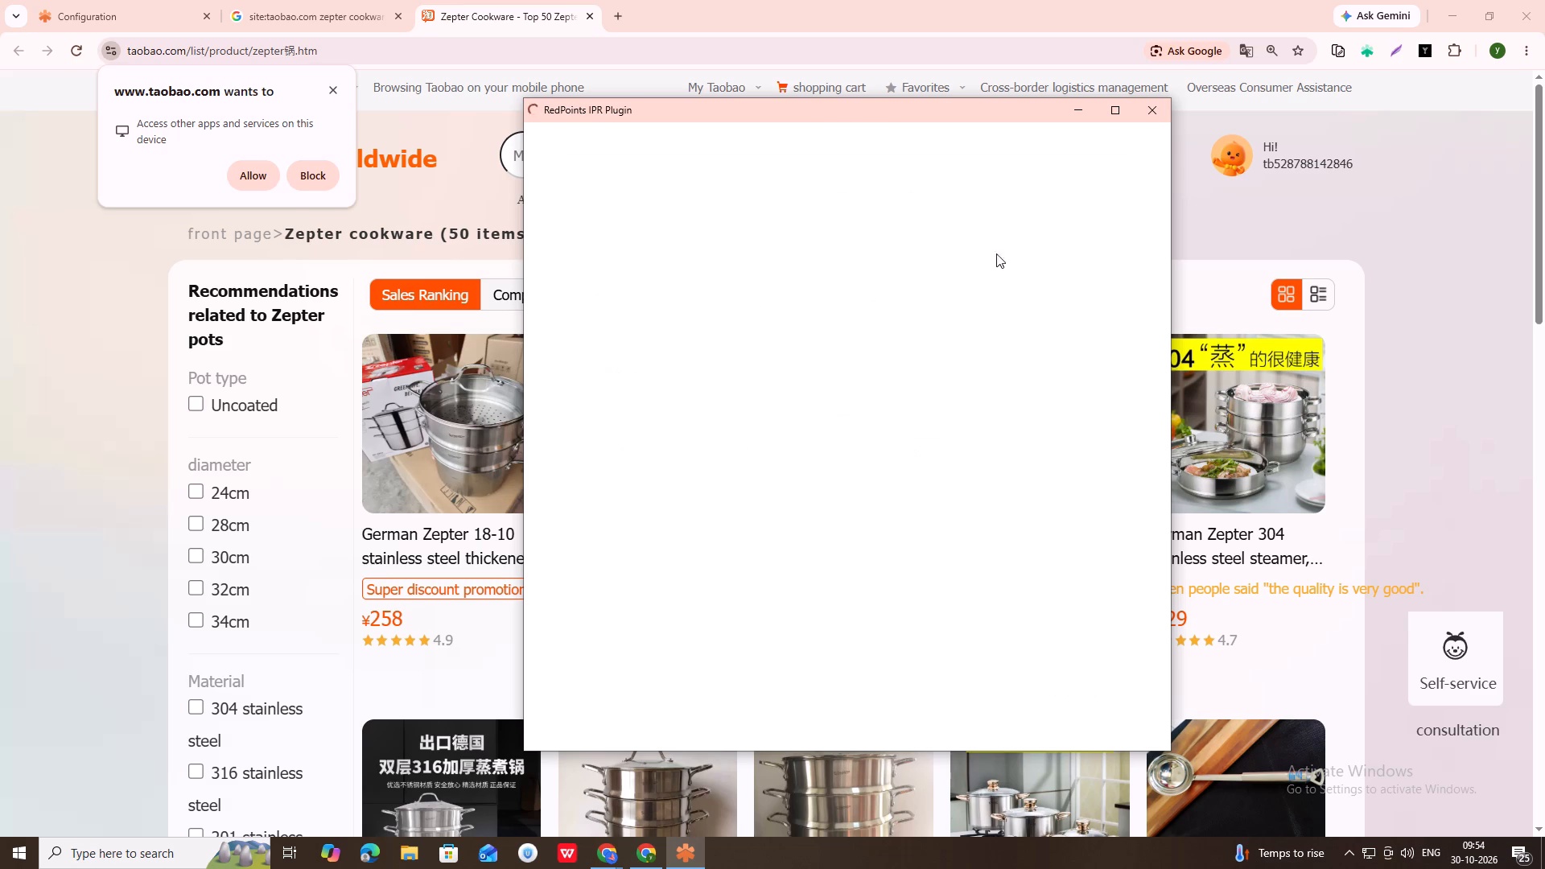
pyautogui.click(1081, 110)
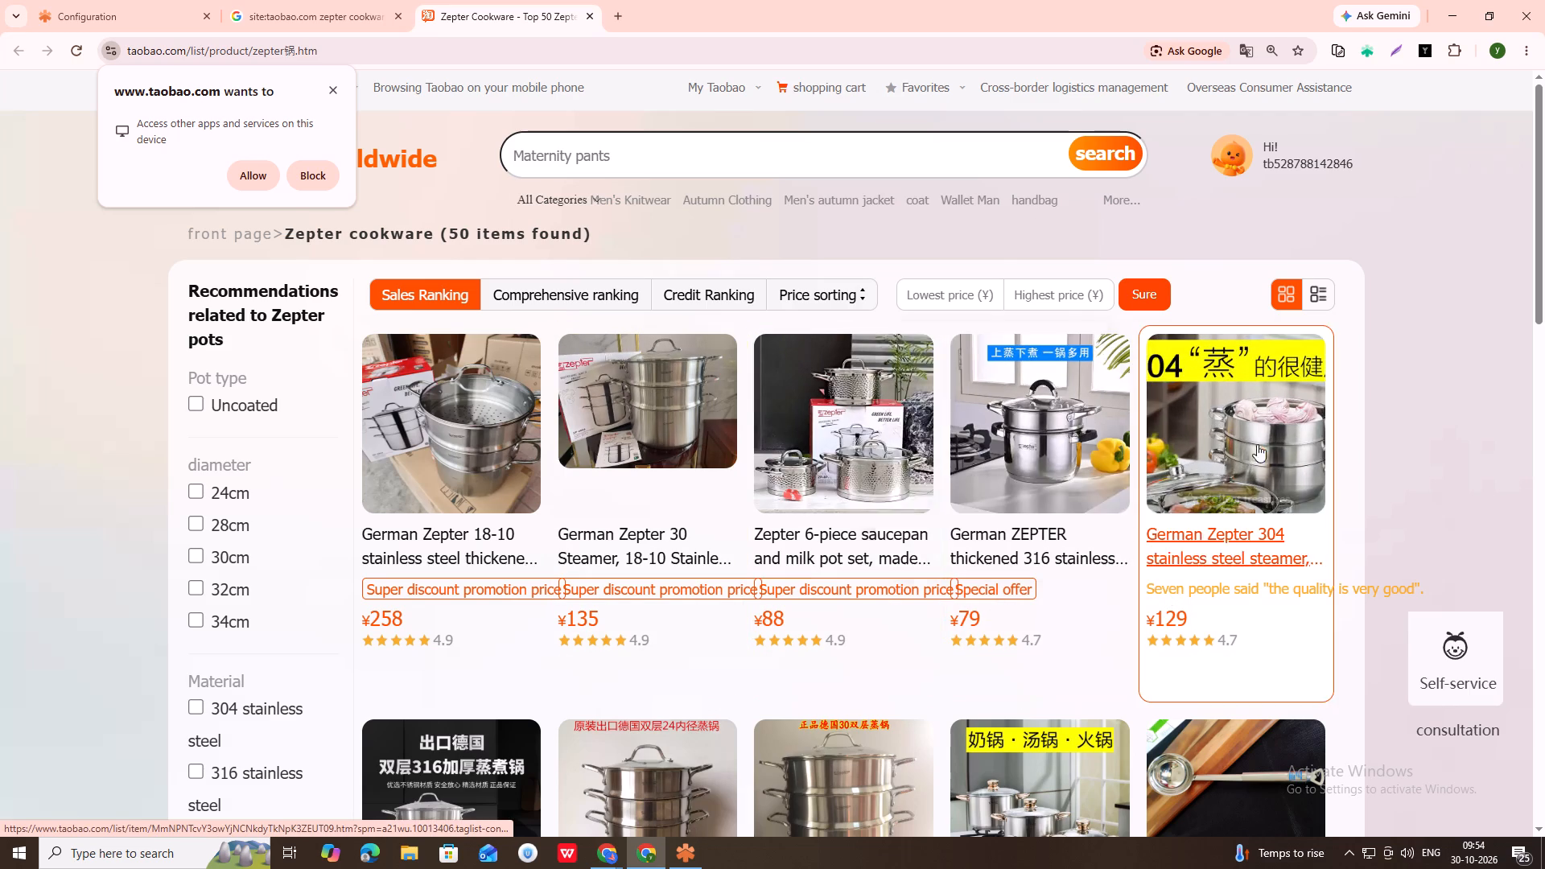
# Switch the Taobao Zepter cookware results to list layout and dismiss the login prompt.
pyautogui.click(1320, 299)
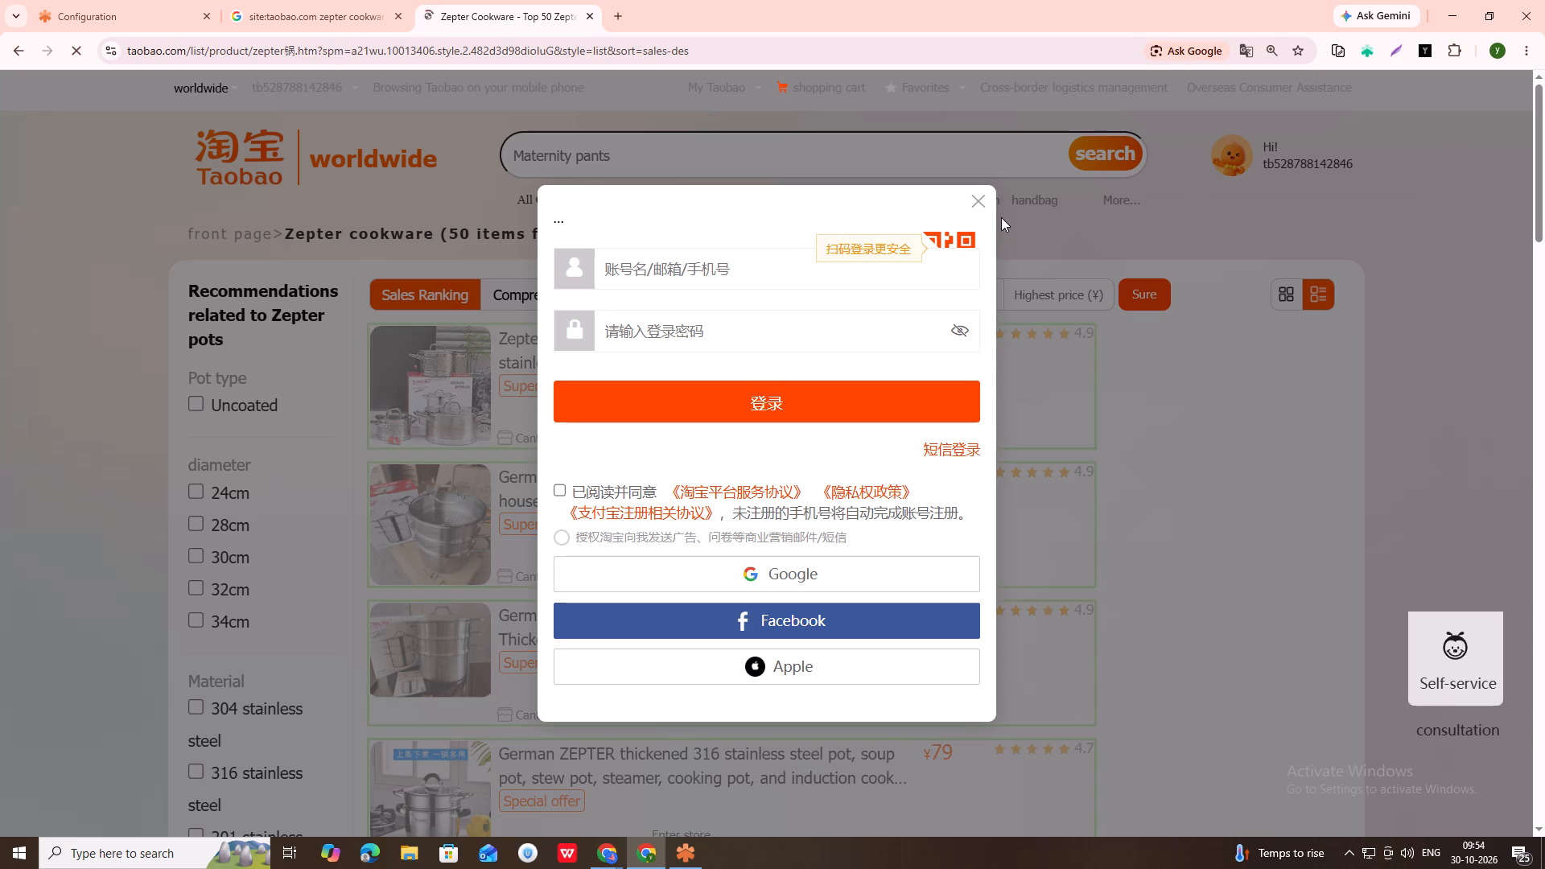
pyautogui.click(982, 201)
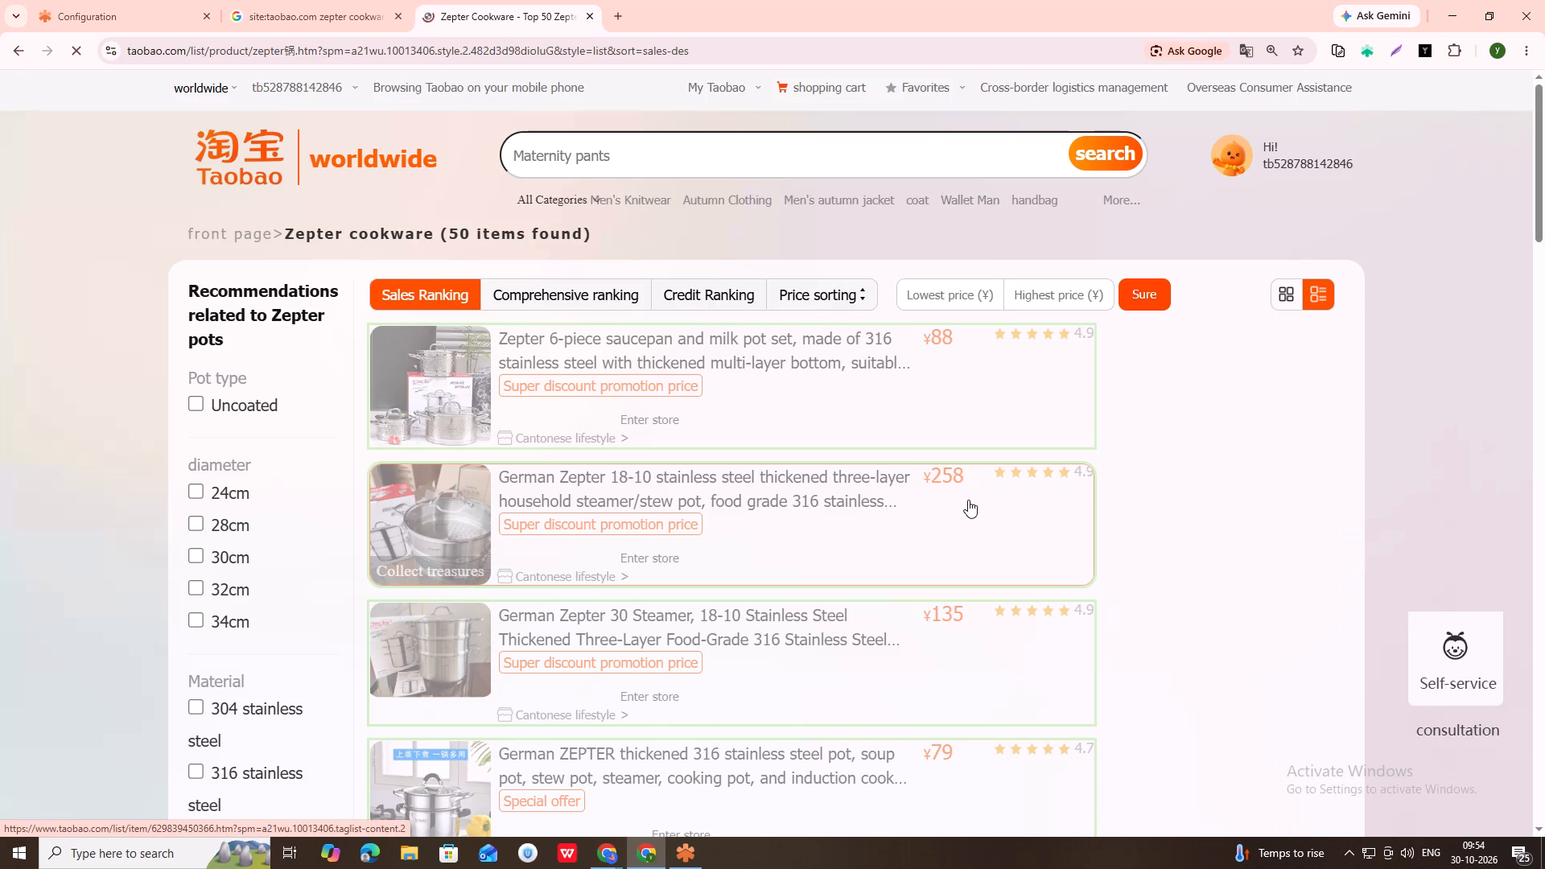
# Look through the Taobao Zepter cookware results and open the unmarked ¥116 pot listing's image in a new tab.
pyautogui.press('Down')
pyautogui.press('Down')
pyautogui.press('Down')
pyautogui.press('Down')
pyautogui.press('Down')
pyautogui.press('Down')
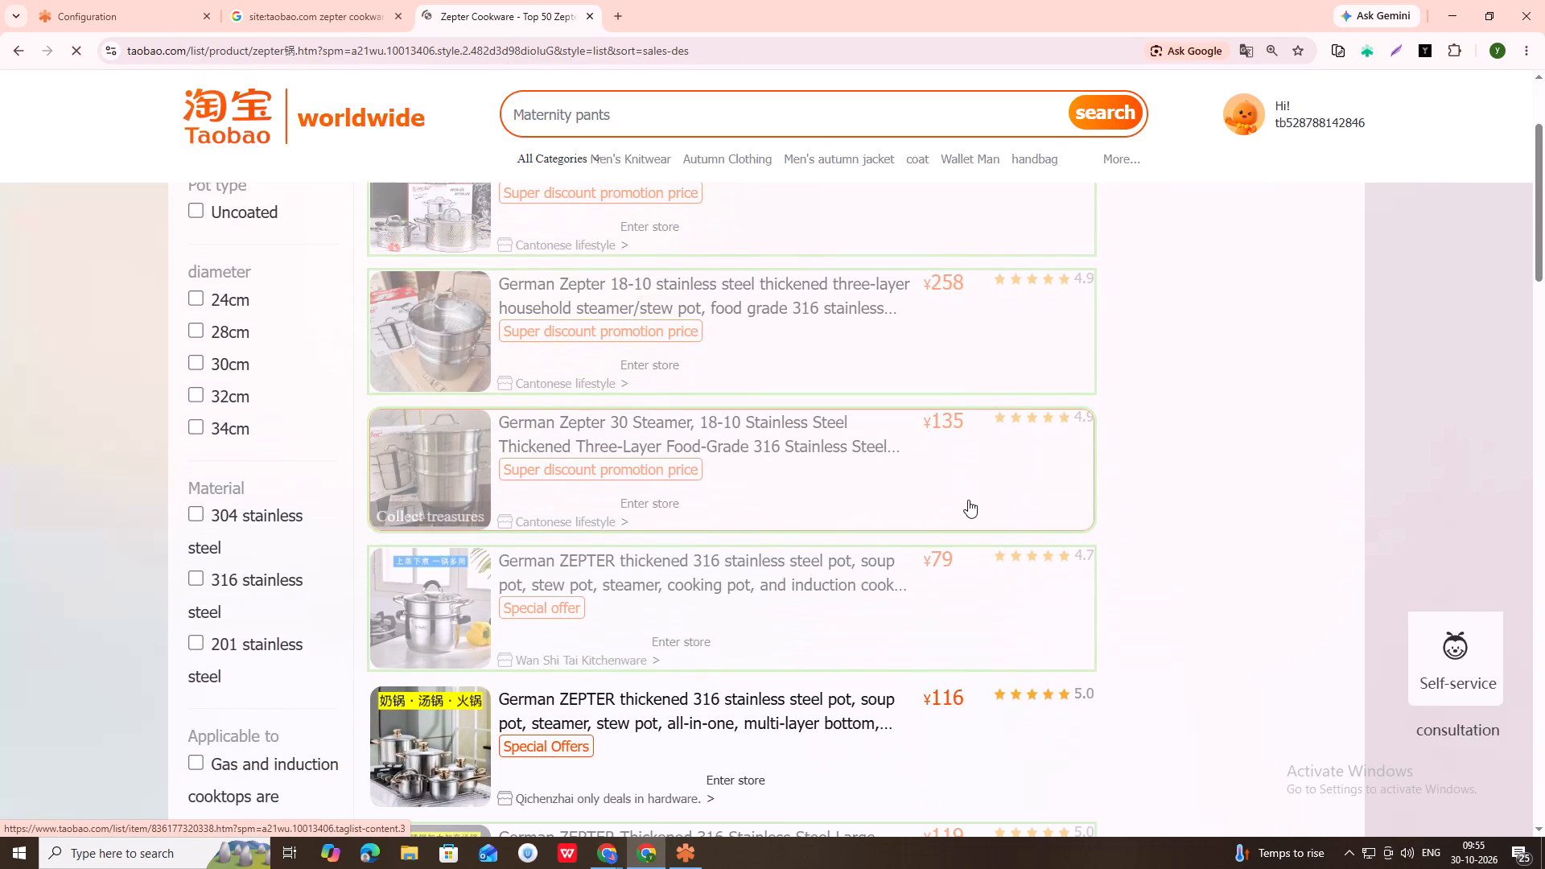
pyautogui.press('Down')
pyautogui.press('Down')
pyautogui.press('Down')
pyautogui.press('Down')
pyautogui.press('Down')
pyautogui.press('Down')
pyautogui.press('Down')
pyautogui.press('Down')
pyautogui.press('Down')
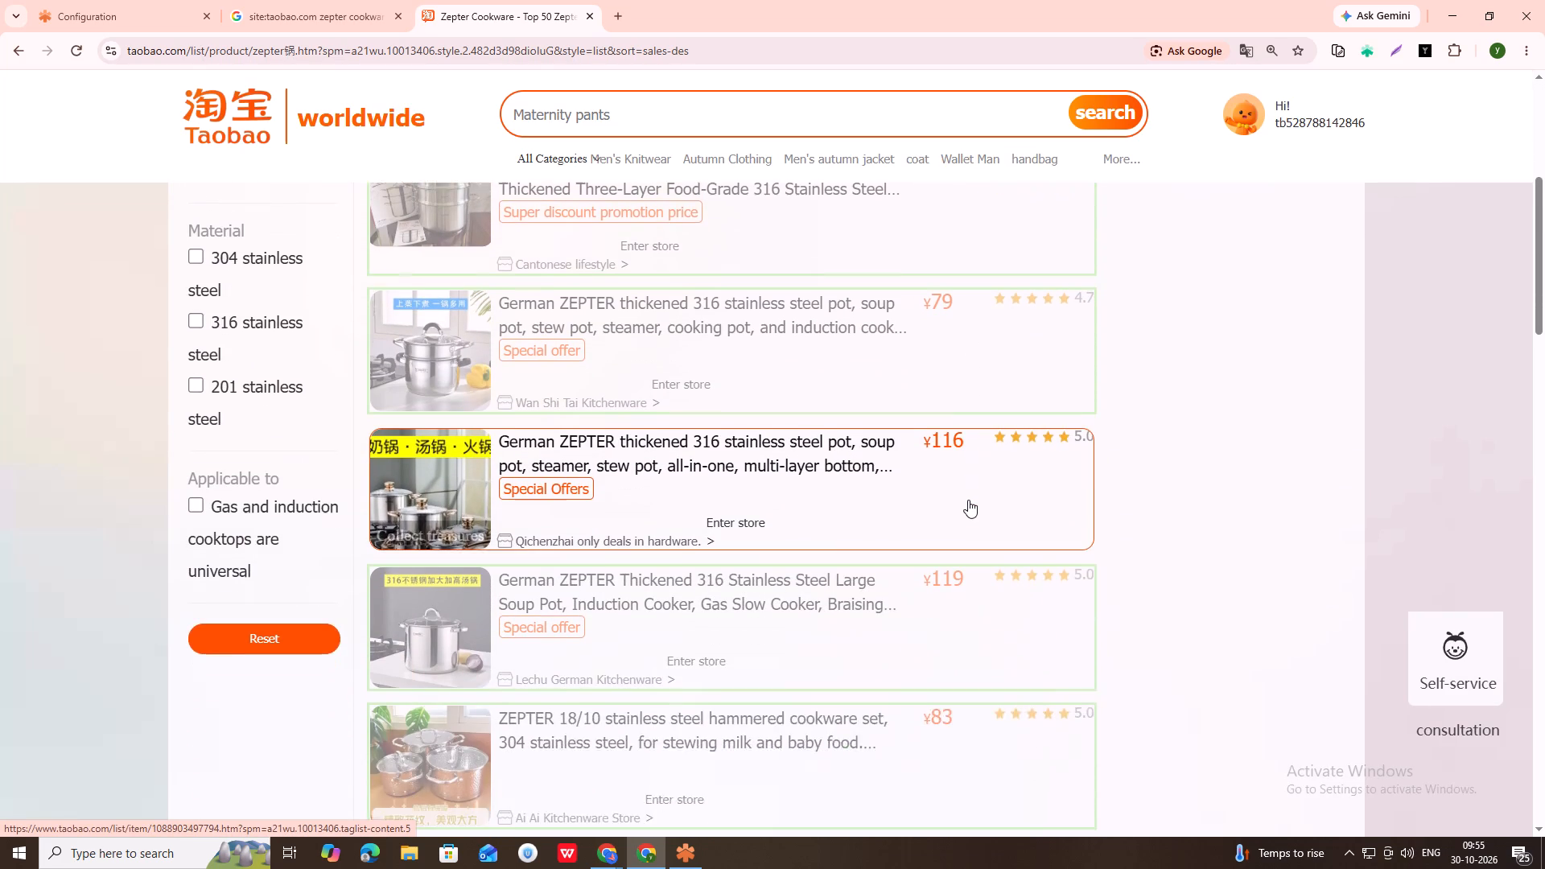
pyautogui.press('Down')
pyautogui.press('Down')
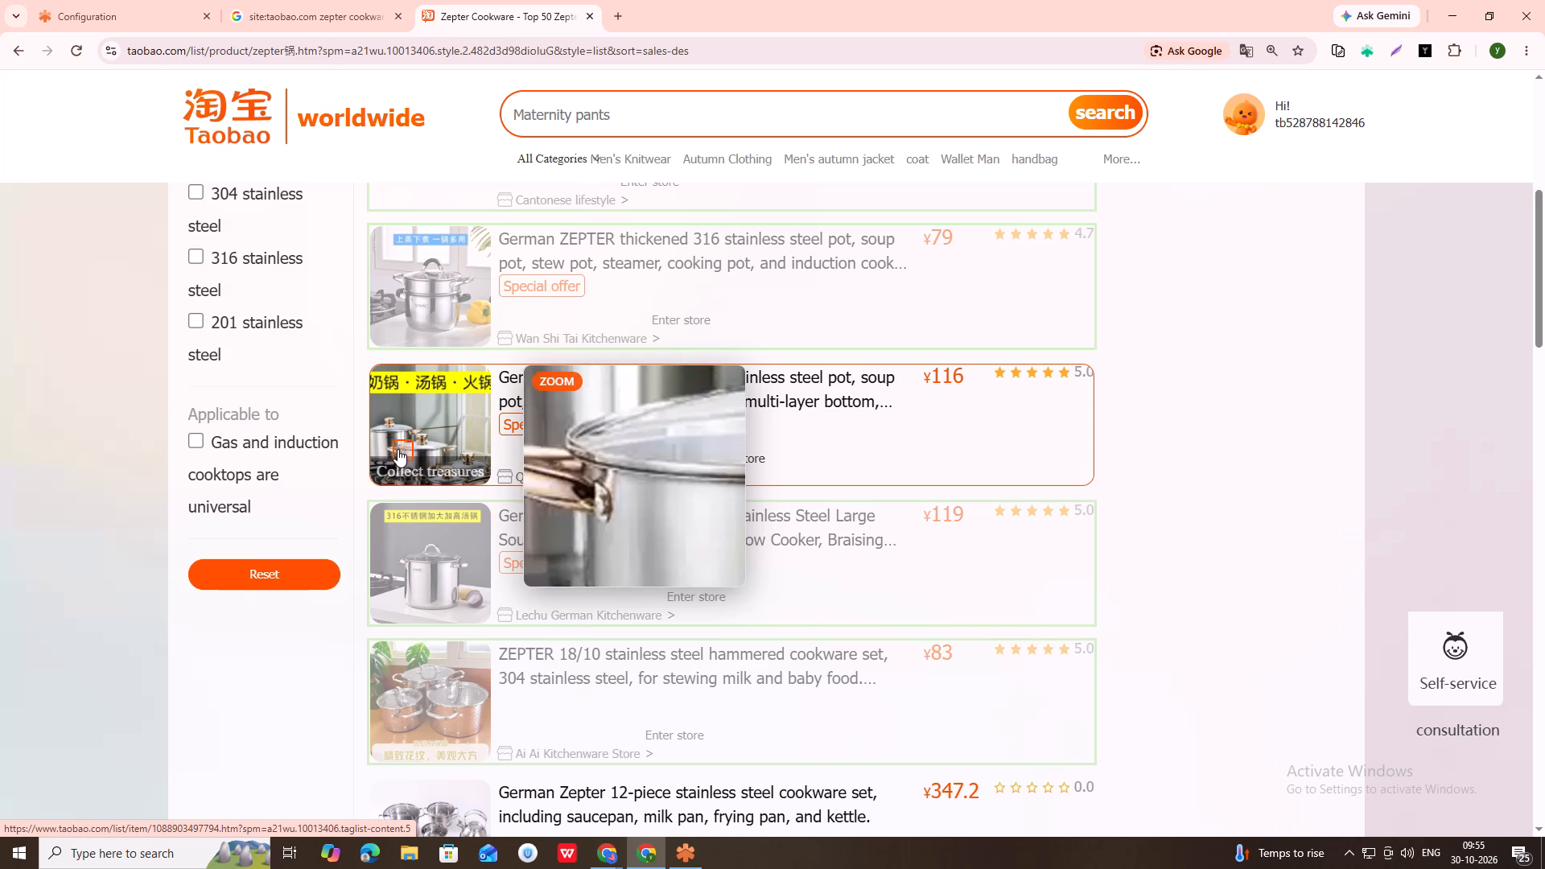
pyautogui.rightClick(429, 424)
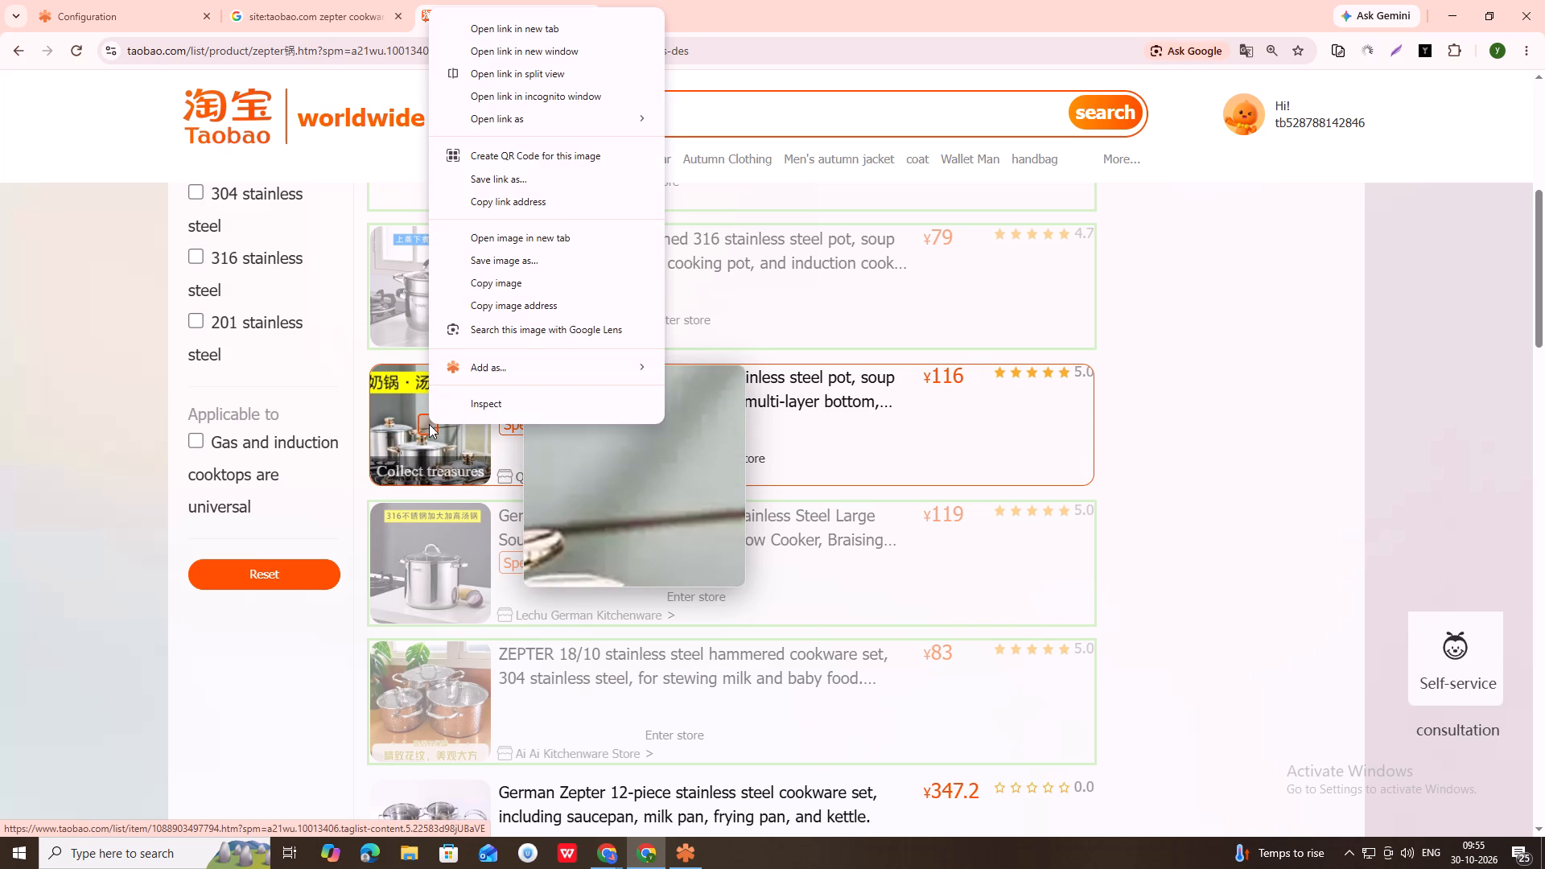
pyautogui.click(503, 234)
# Enlarge the ¥116 listing's product image to 100% and examine the pots for branding.
pyautogui.scroll(-2, 714, 538)
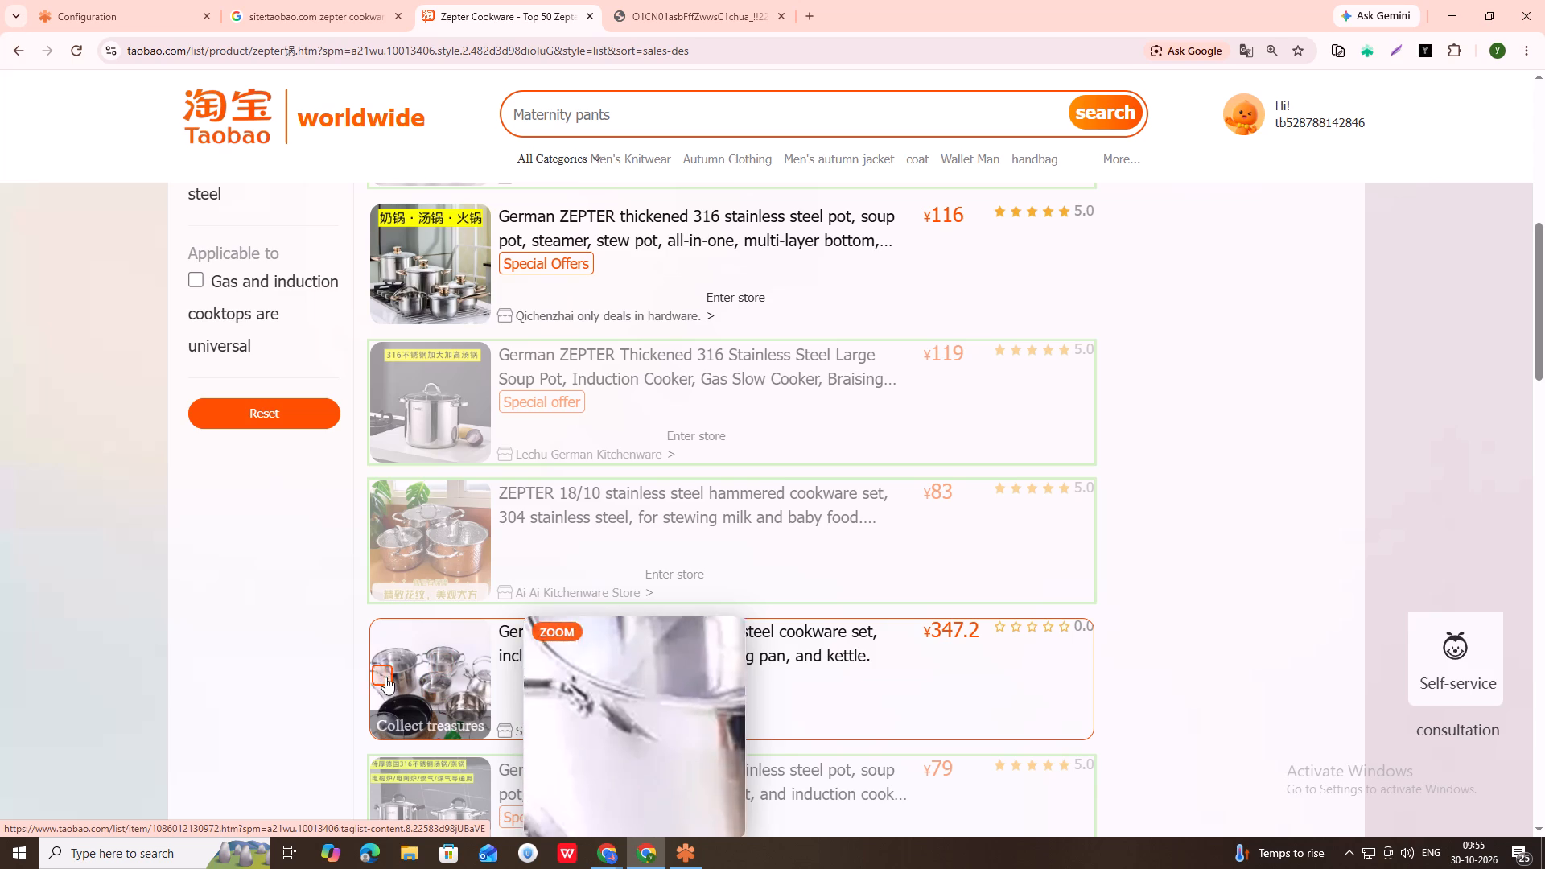
pyautogui.scroll(1, 713, 601)
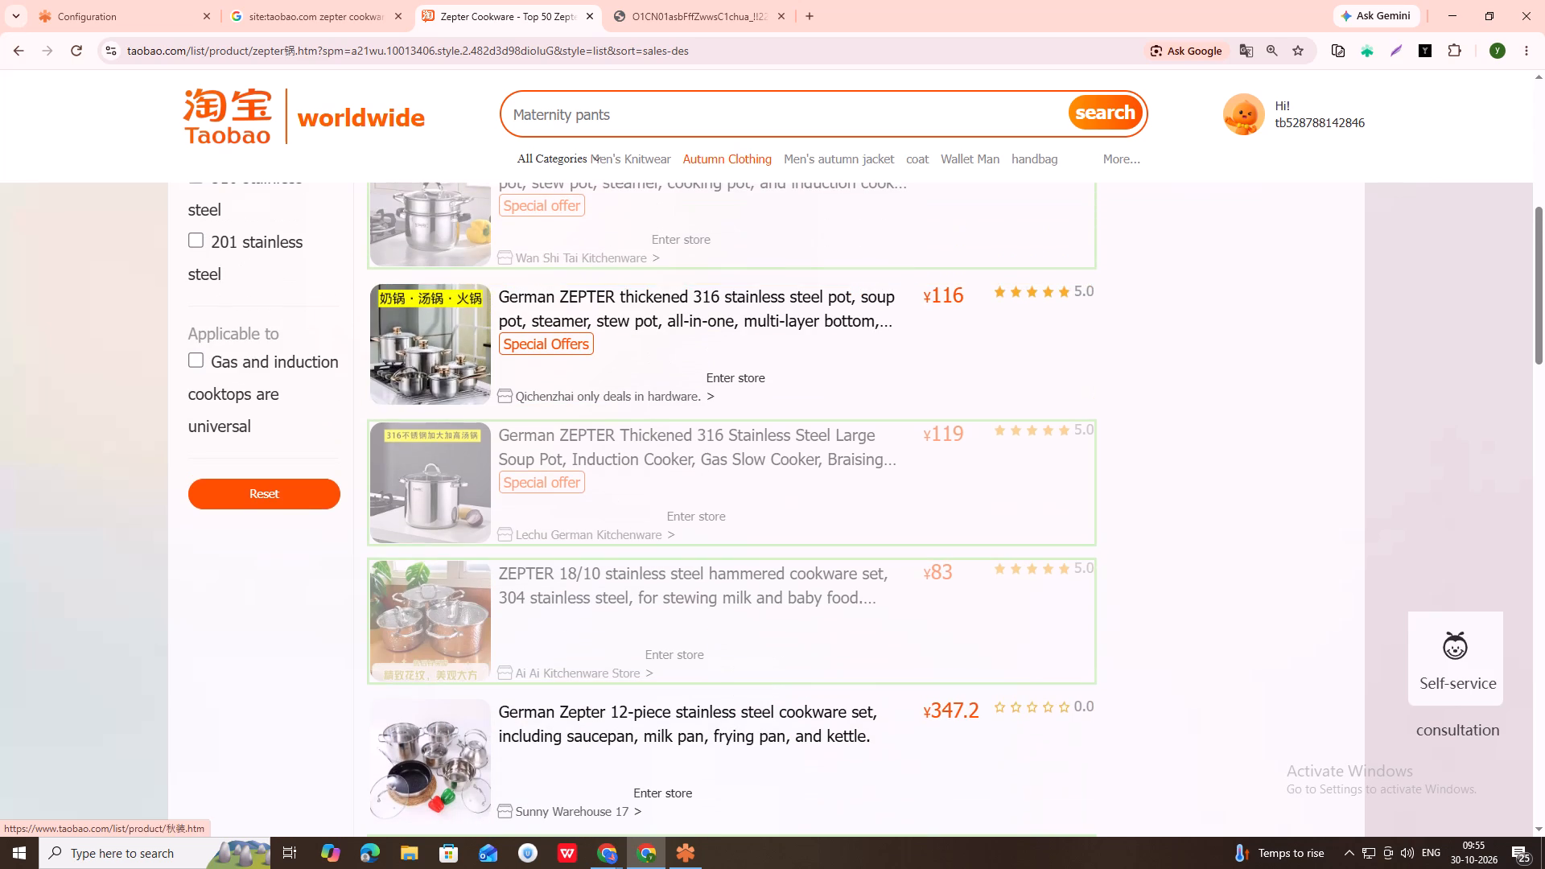
pyautogui.click(685, 0)
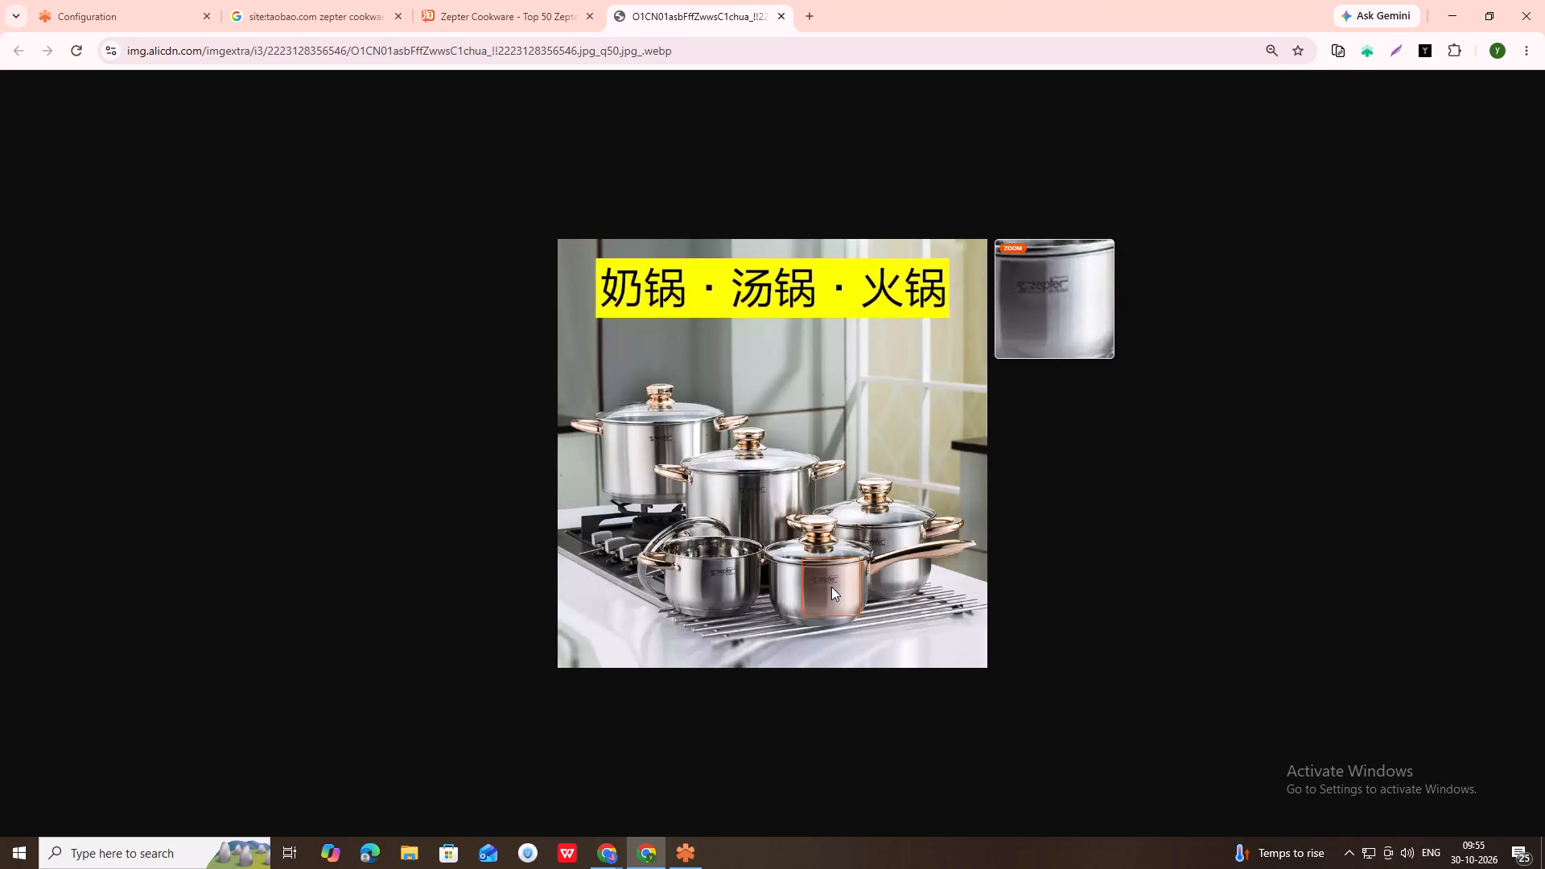
pyautogui.hotkey('ctrl', '+')
pyautogui.hotkey('ctrl', '+')
pyautogui.hotkey('ctrl', '+')
pyautogui.hotkey('ctrl', '+')
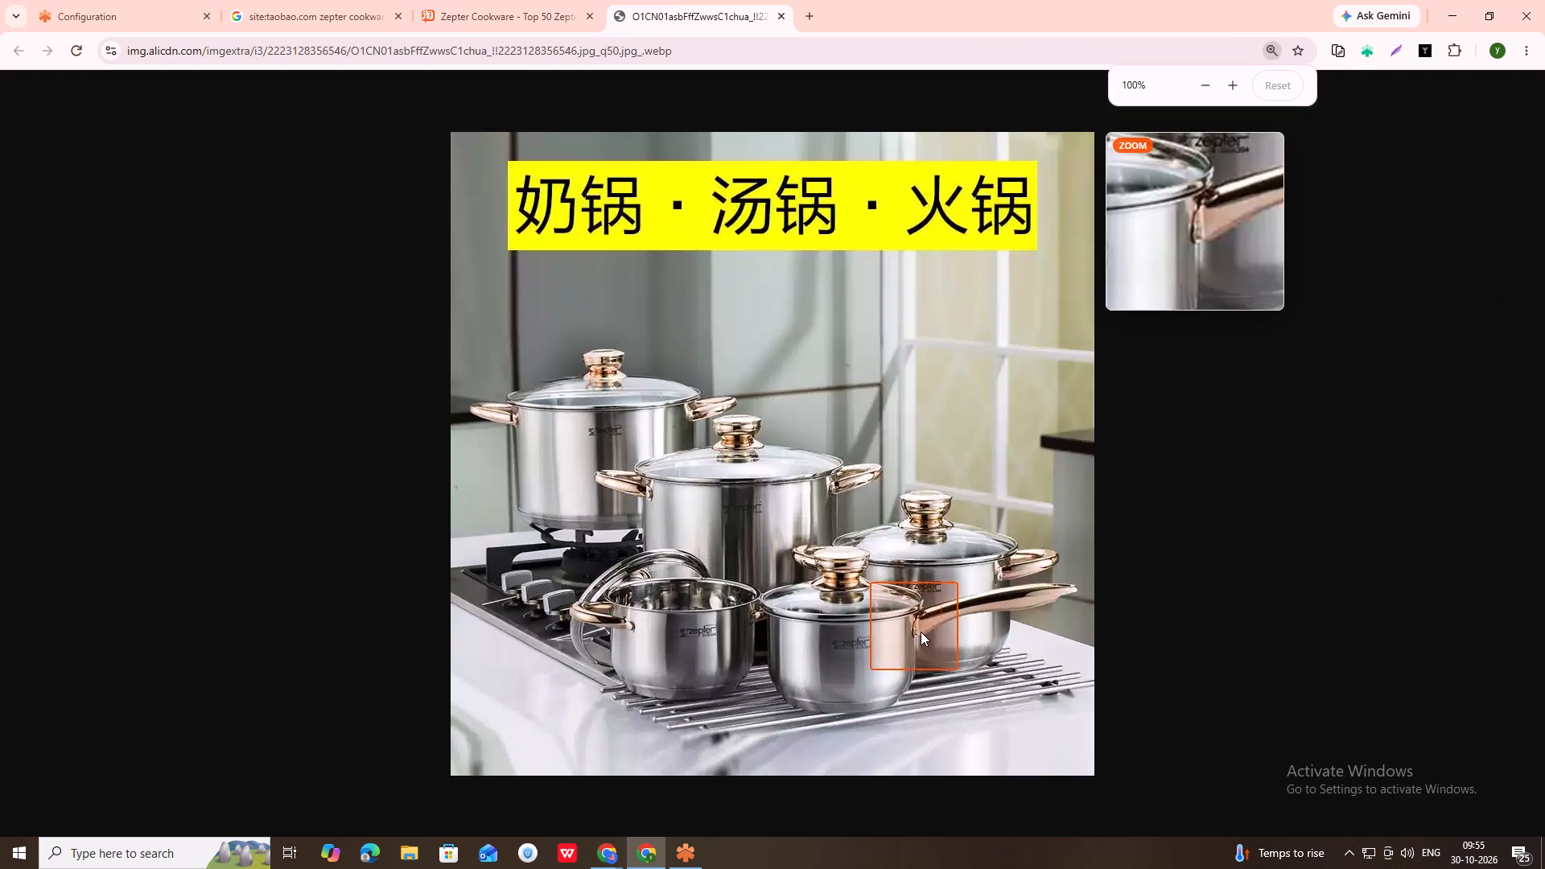
# Copy the ¥116 ZEPTER pot listing's link into Links cell C102768 of the Manual Detection Records sheet.
pyautogui.click(480, 0)
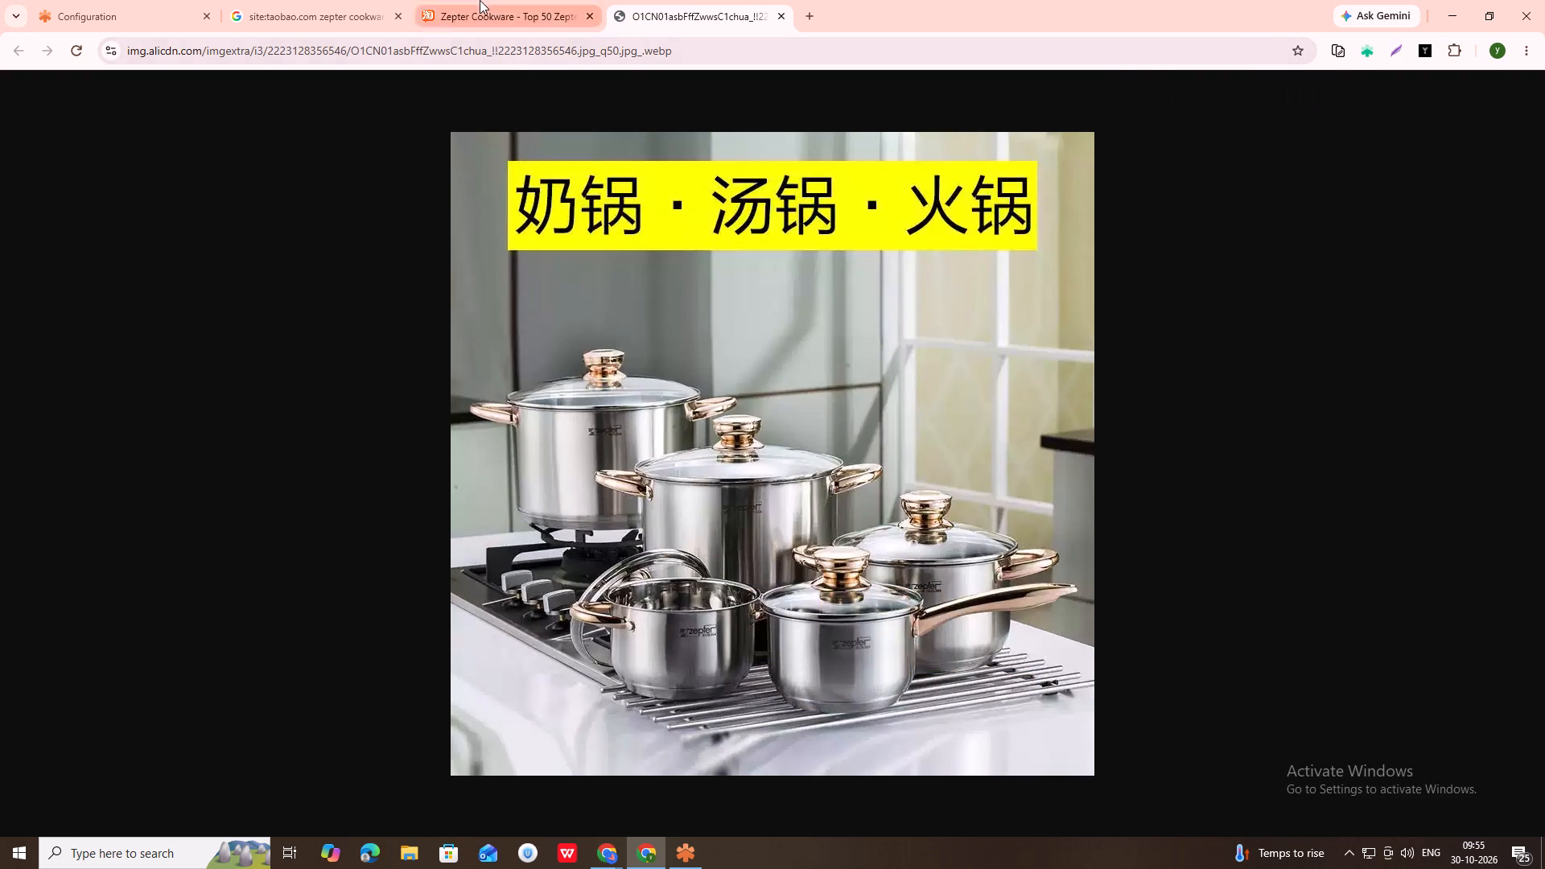
pyautogui.rightClick(702, 342)
pyautogui.click(769, 513)
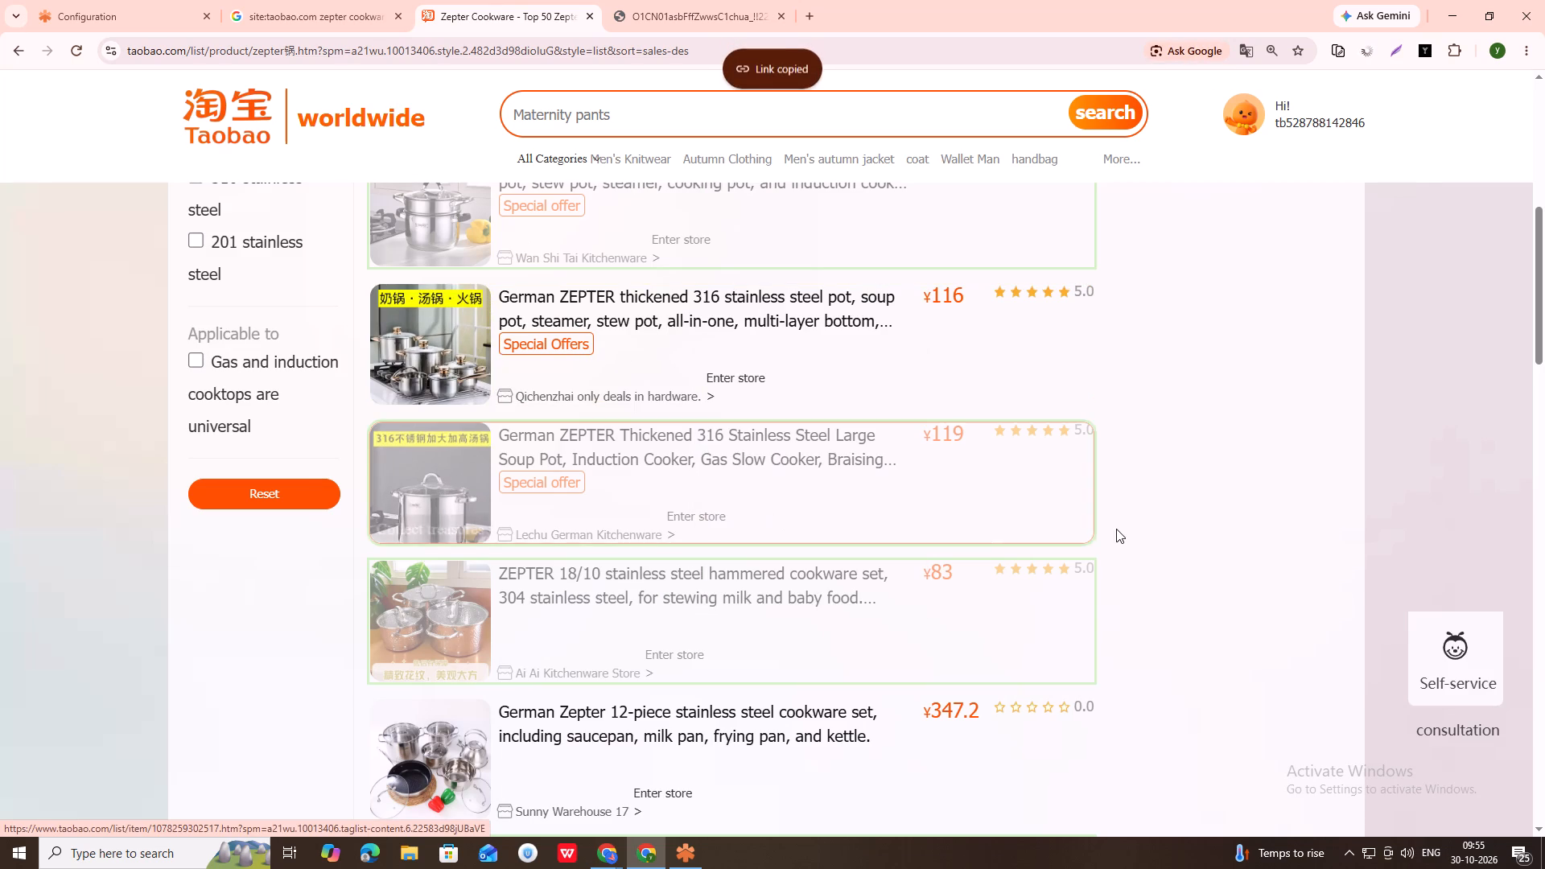
pyautogui.hotkey('alt', 'Tab')
pyautogui.hotkey('alt', 'Tab')
pyautogui.hotkey('alt', 'Tab')
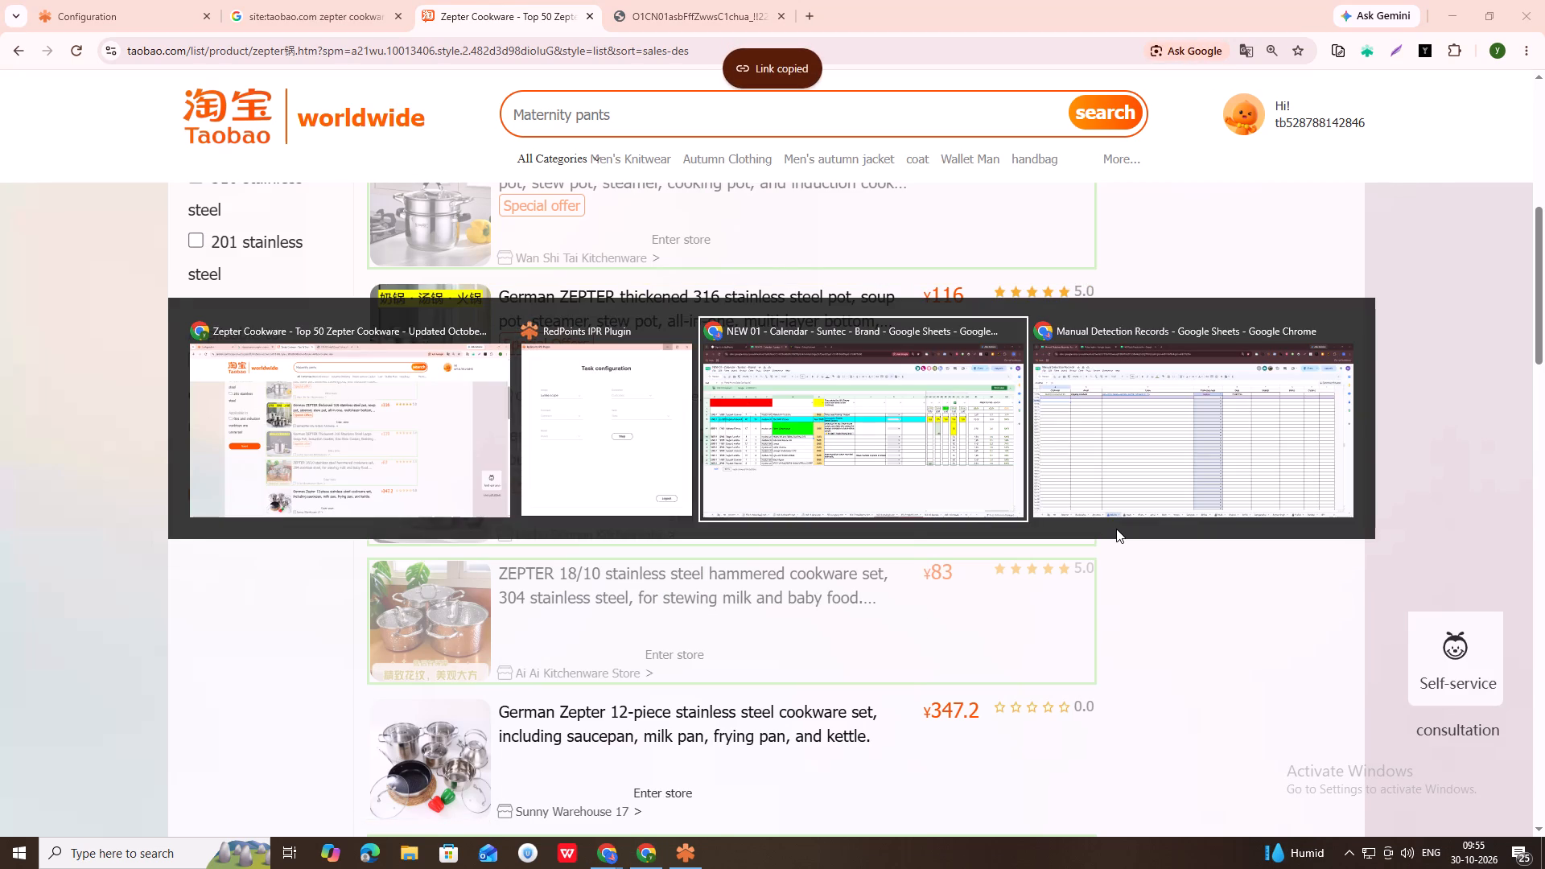
pyautogui.press('Right')
pyautogui.press('Right')
pyautogui.hotkey('ctrl', 'v')
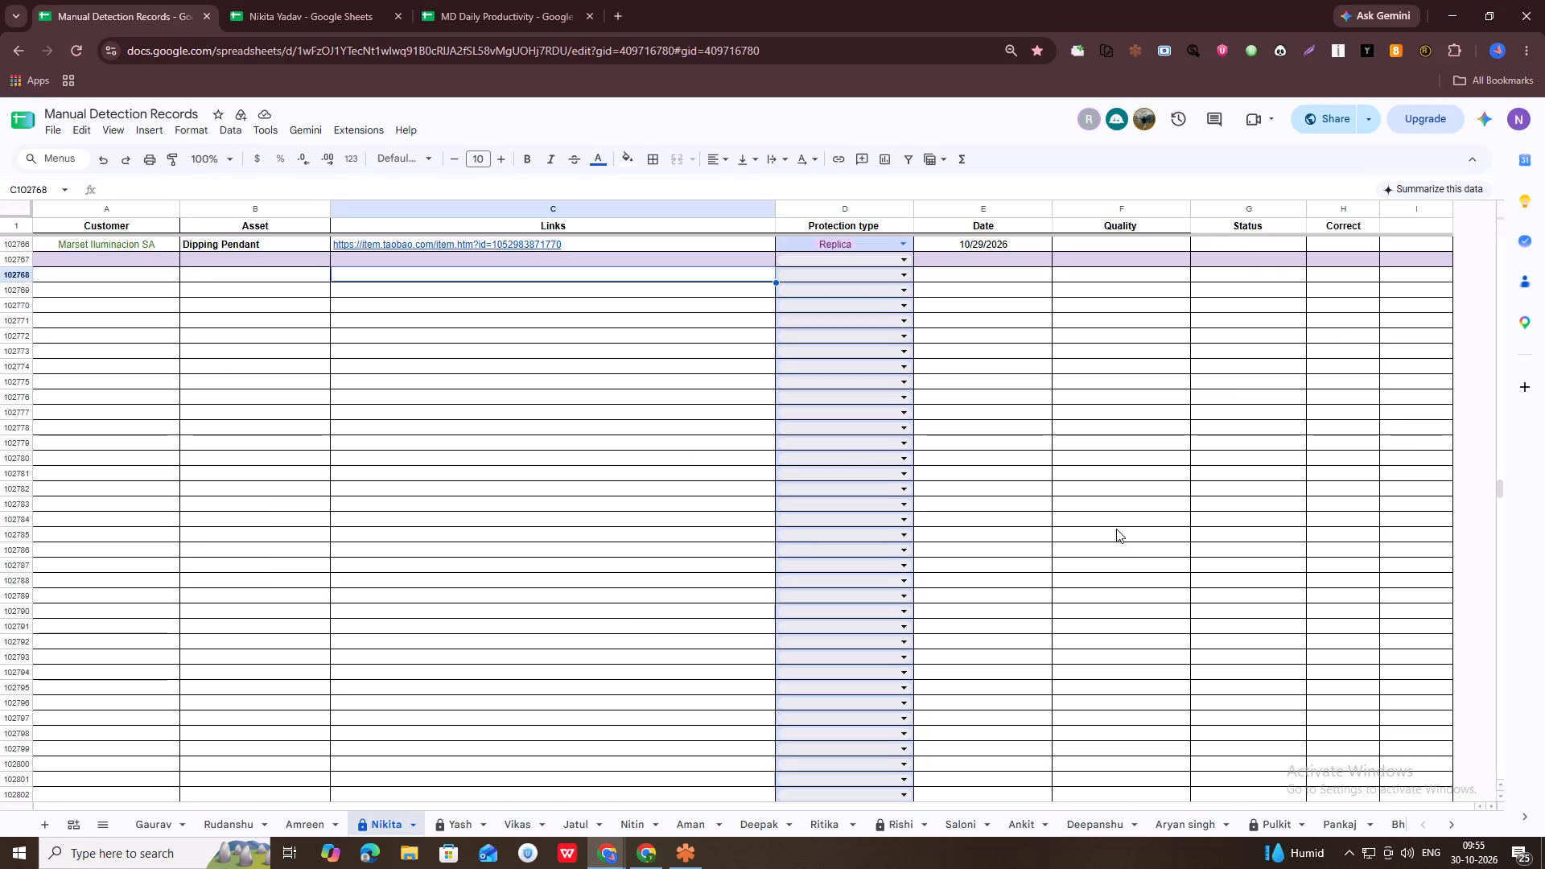
# Enter the customer "Home Art and Sales Services AG" in cell A102768 from the clipboard history.
pyautogui.press('Left')
pyautogui.press('Left')
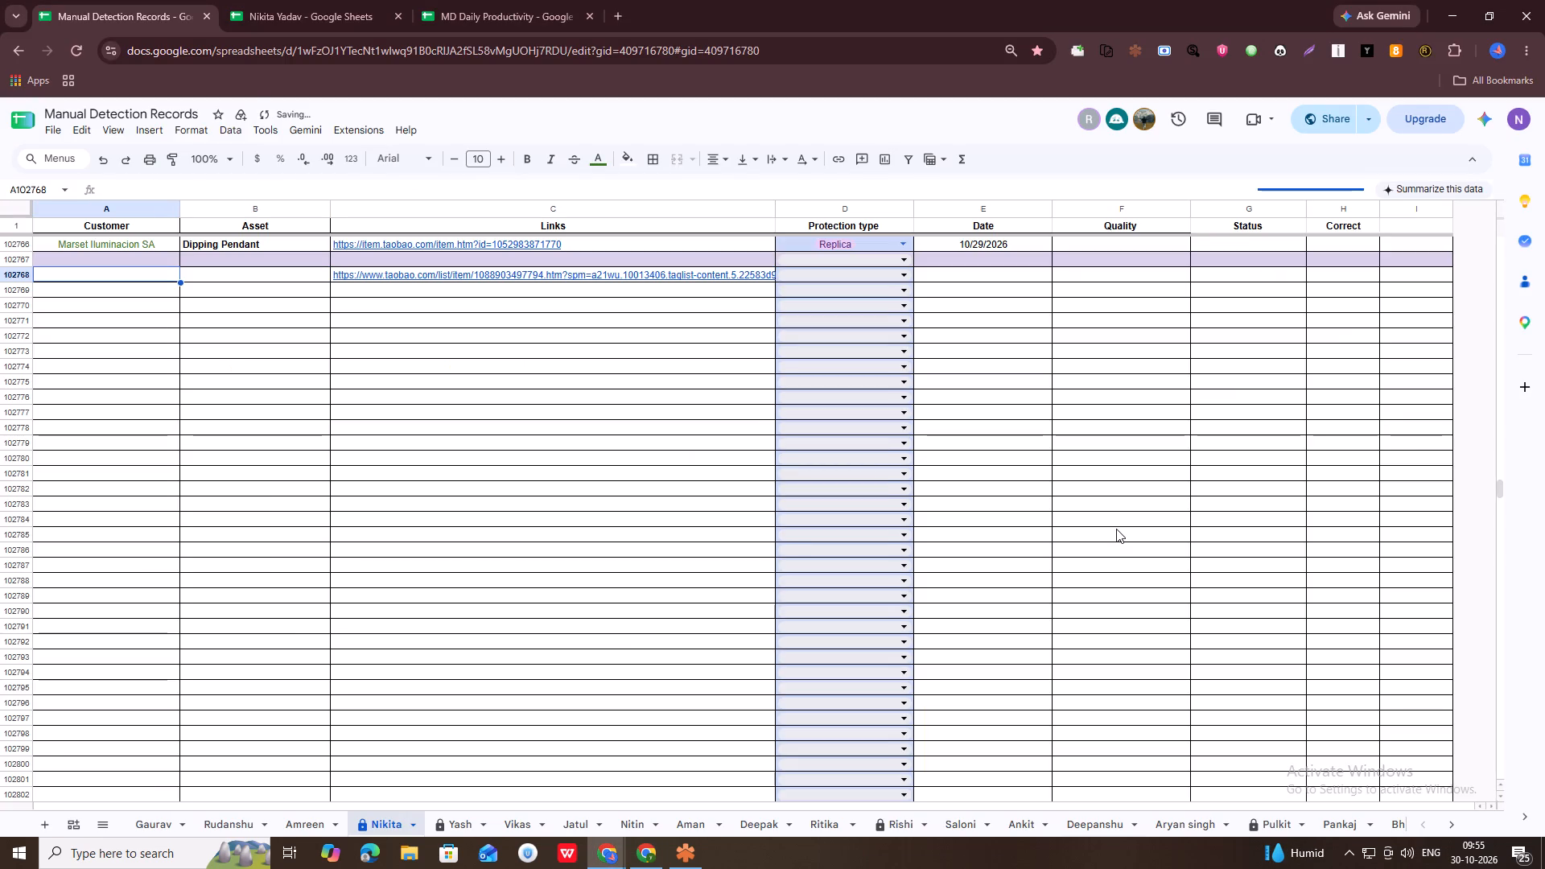
pyautogui.press('super+v')
pyautogui.press('Down')
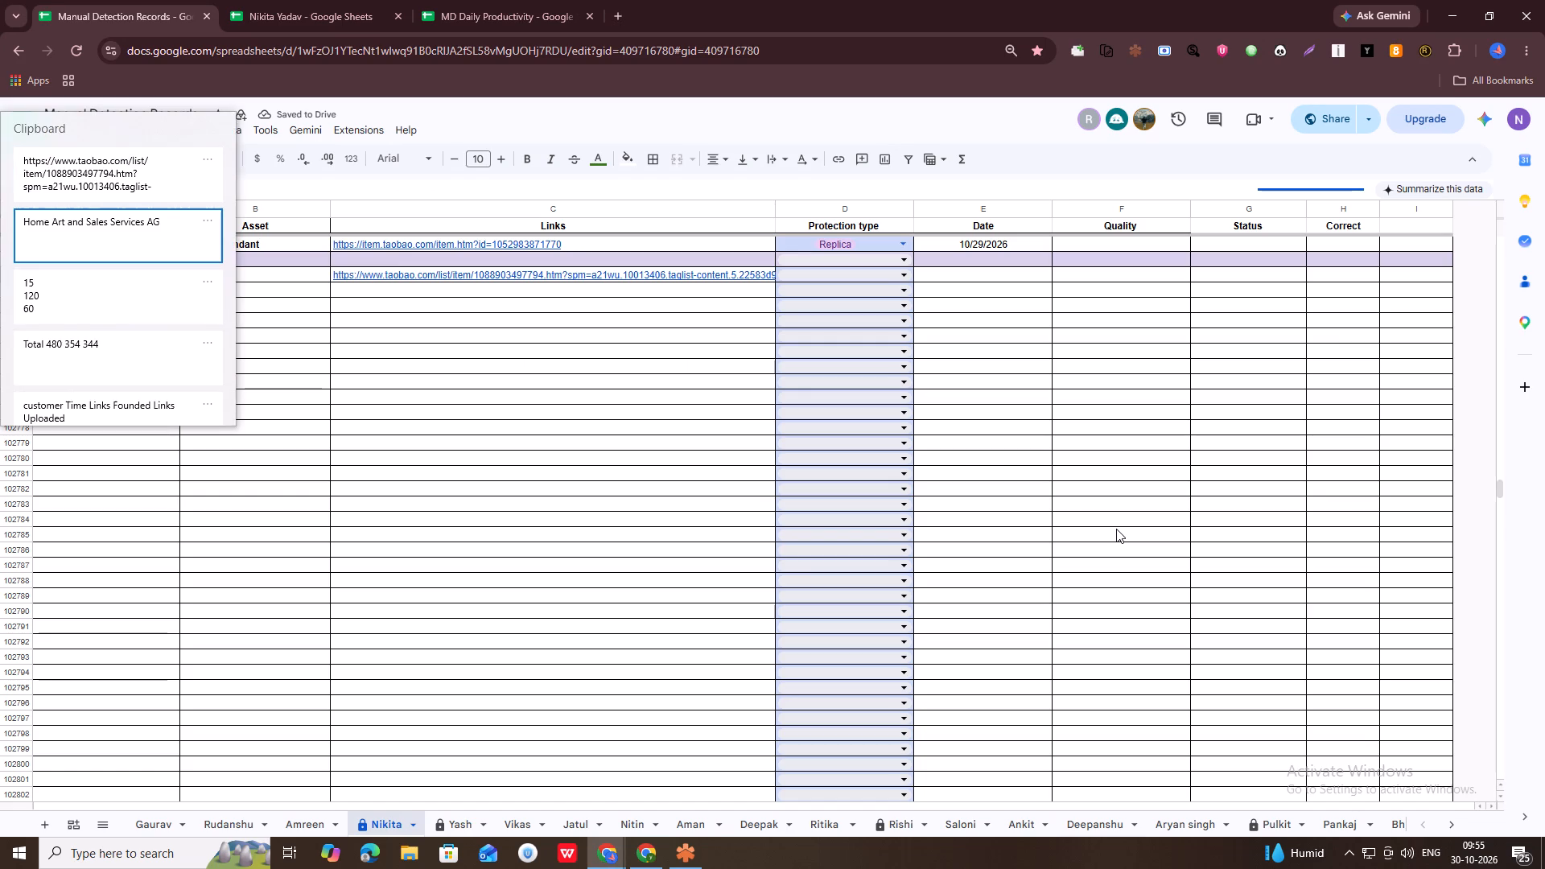
pyautogui.press('Return')
pyautogui.hotkey('ctrl', 'v')
# Enter "zeptar cookware" as the asset in cell B102768.
pyautogui.press('Right')
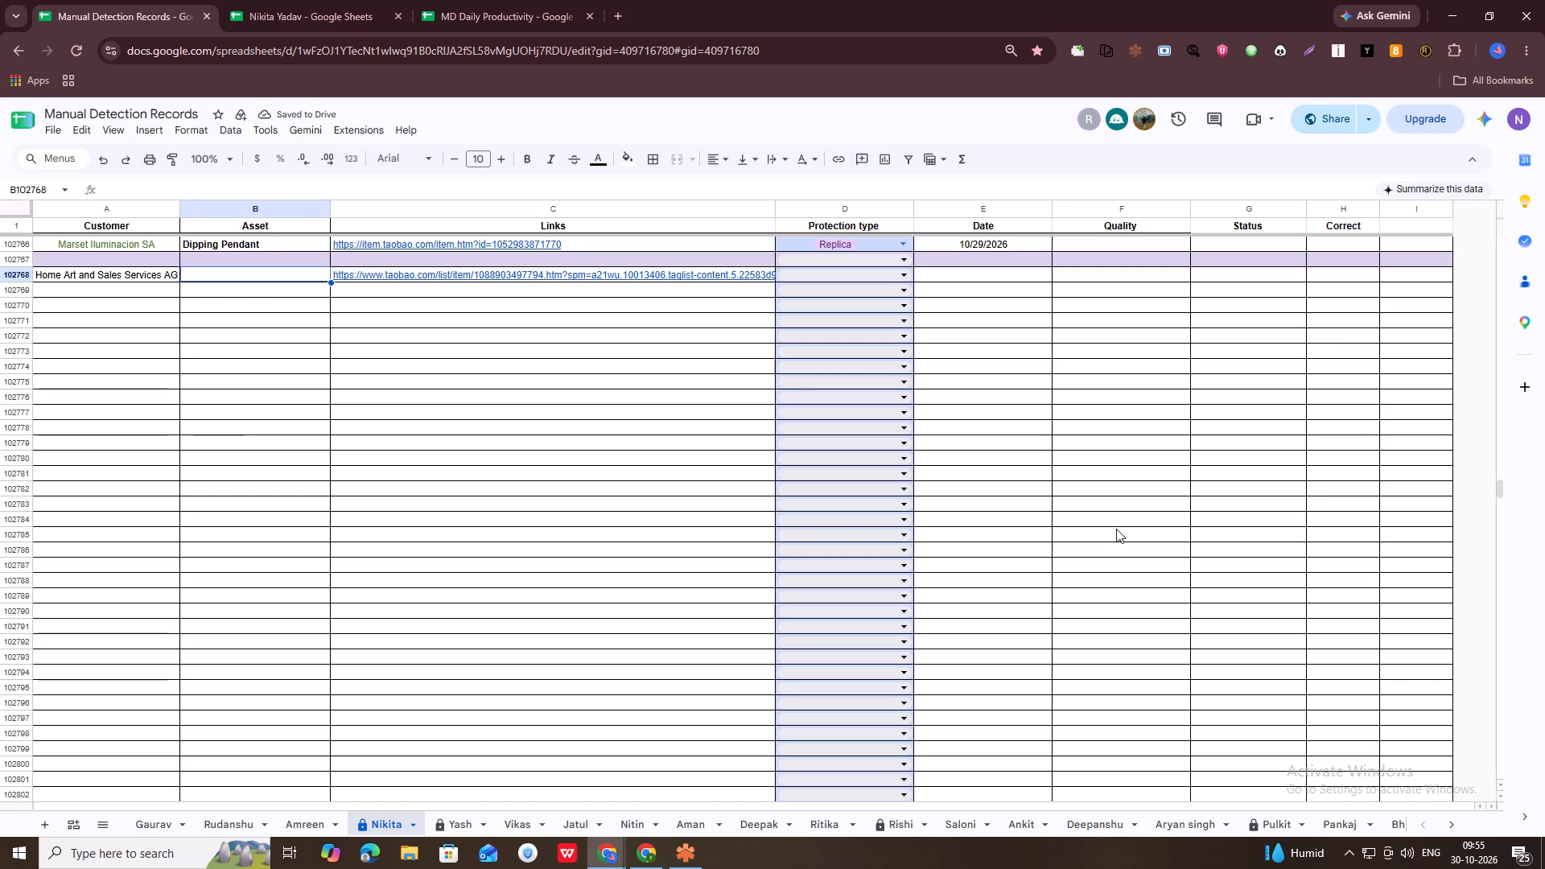
pyautogui.write('zept')
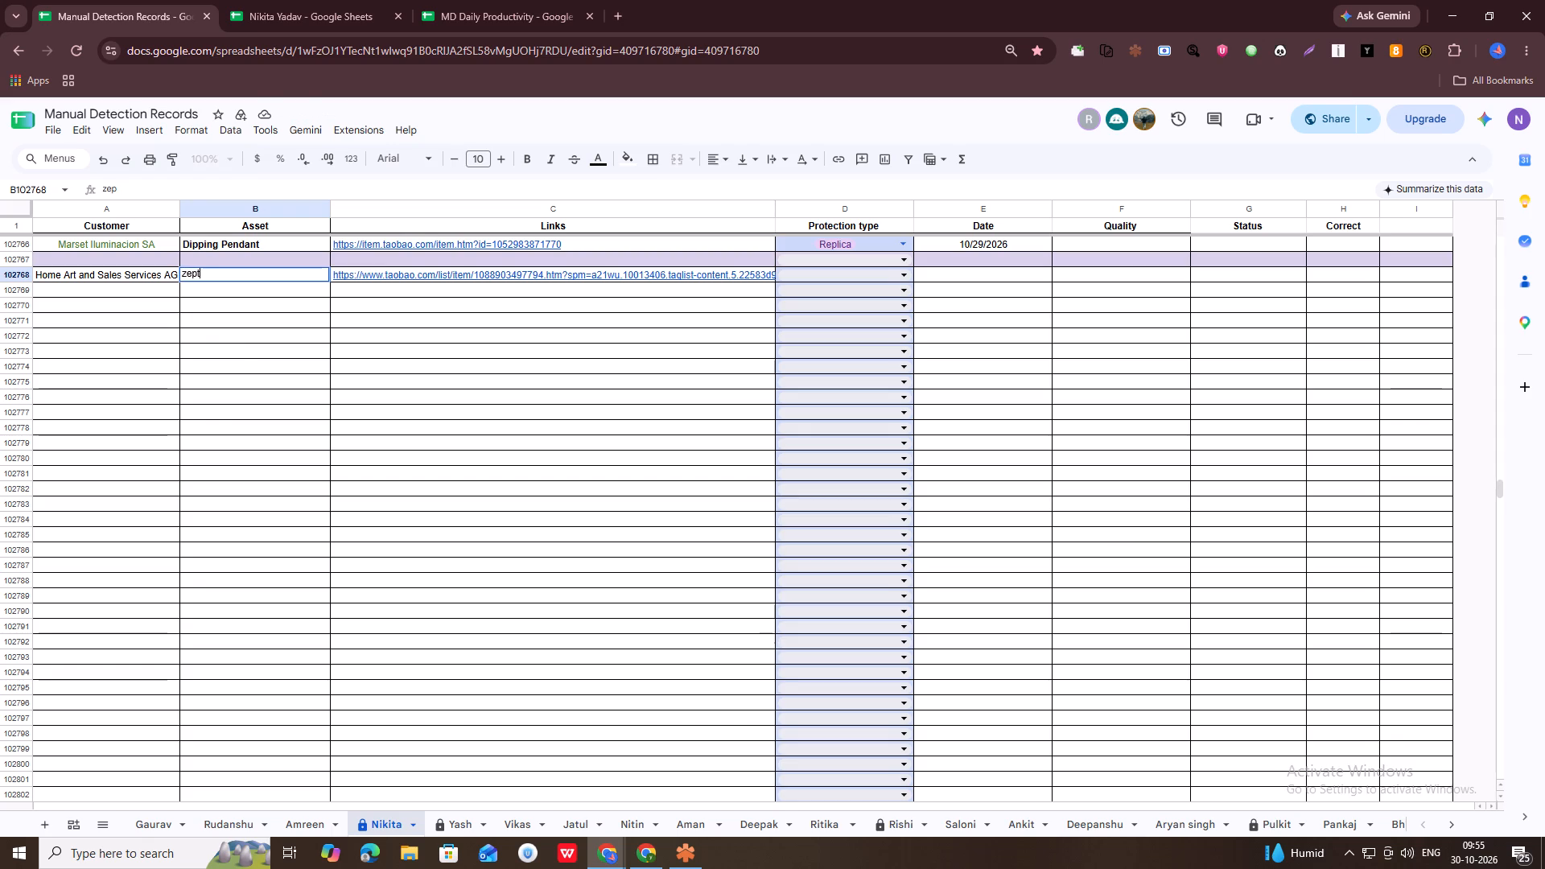
pyautogui.write('ar')
pyautogui.press('space')
pyautogui.write('coc')
pyautogui.press('Insert')
pyautogui.press('BackSpace')
pyautogui.write('okware')
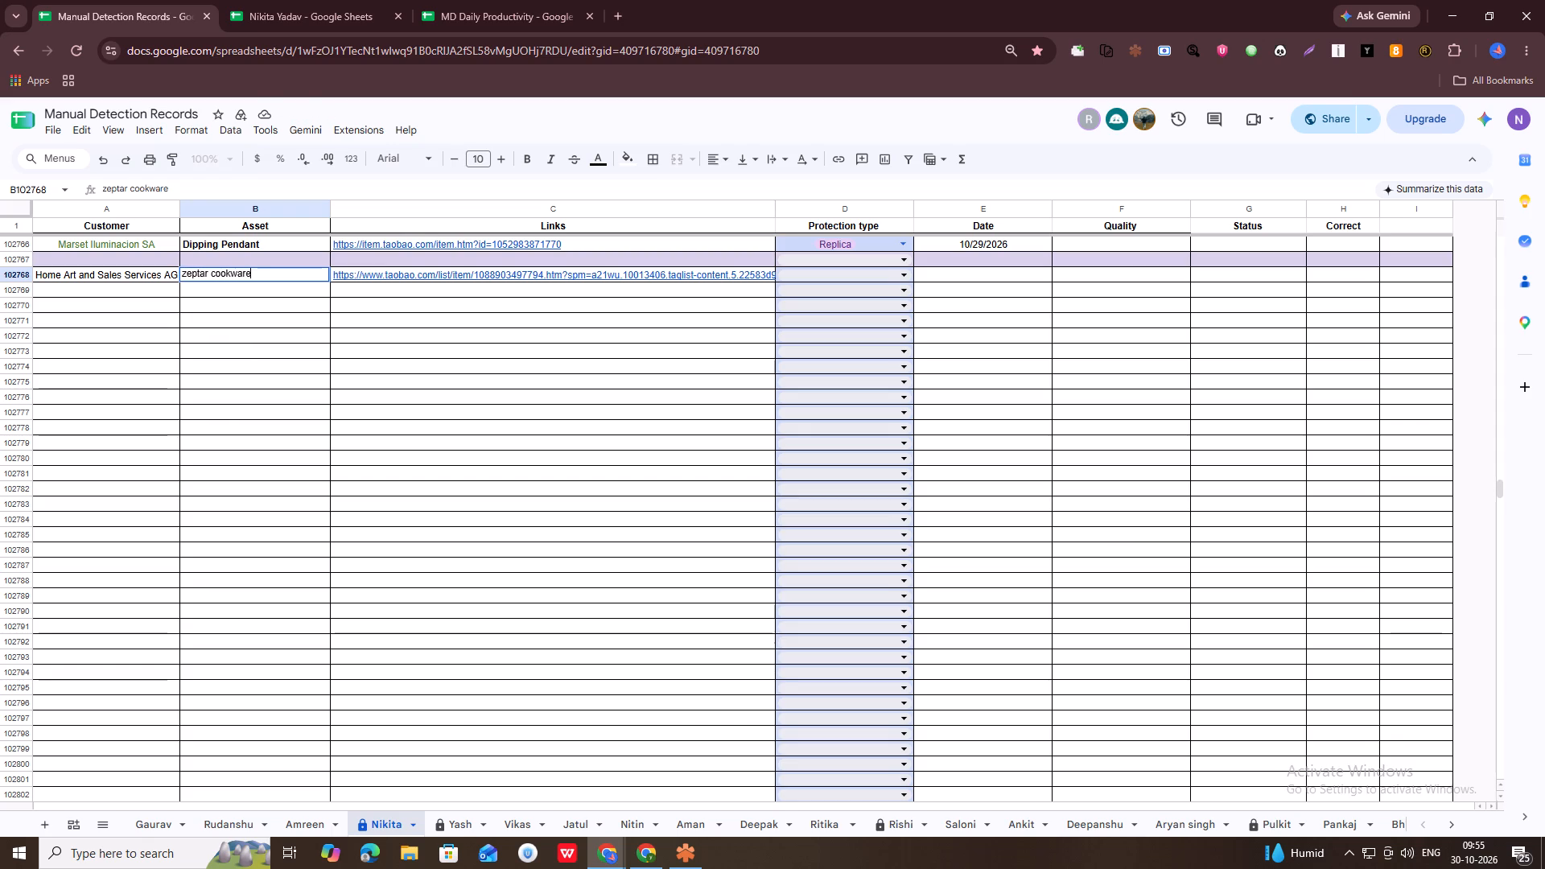
pyautogui.press('Down')
pyautogui.press('Right')
# Return to the Taobao results and examine the ¥347.2 German Zepter 12-piece set's image in a new tab.
pyautogui.hotkey('alt', 'Tab')
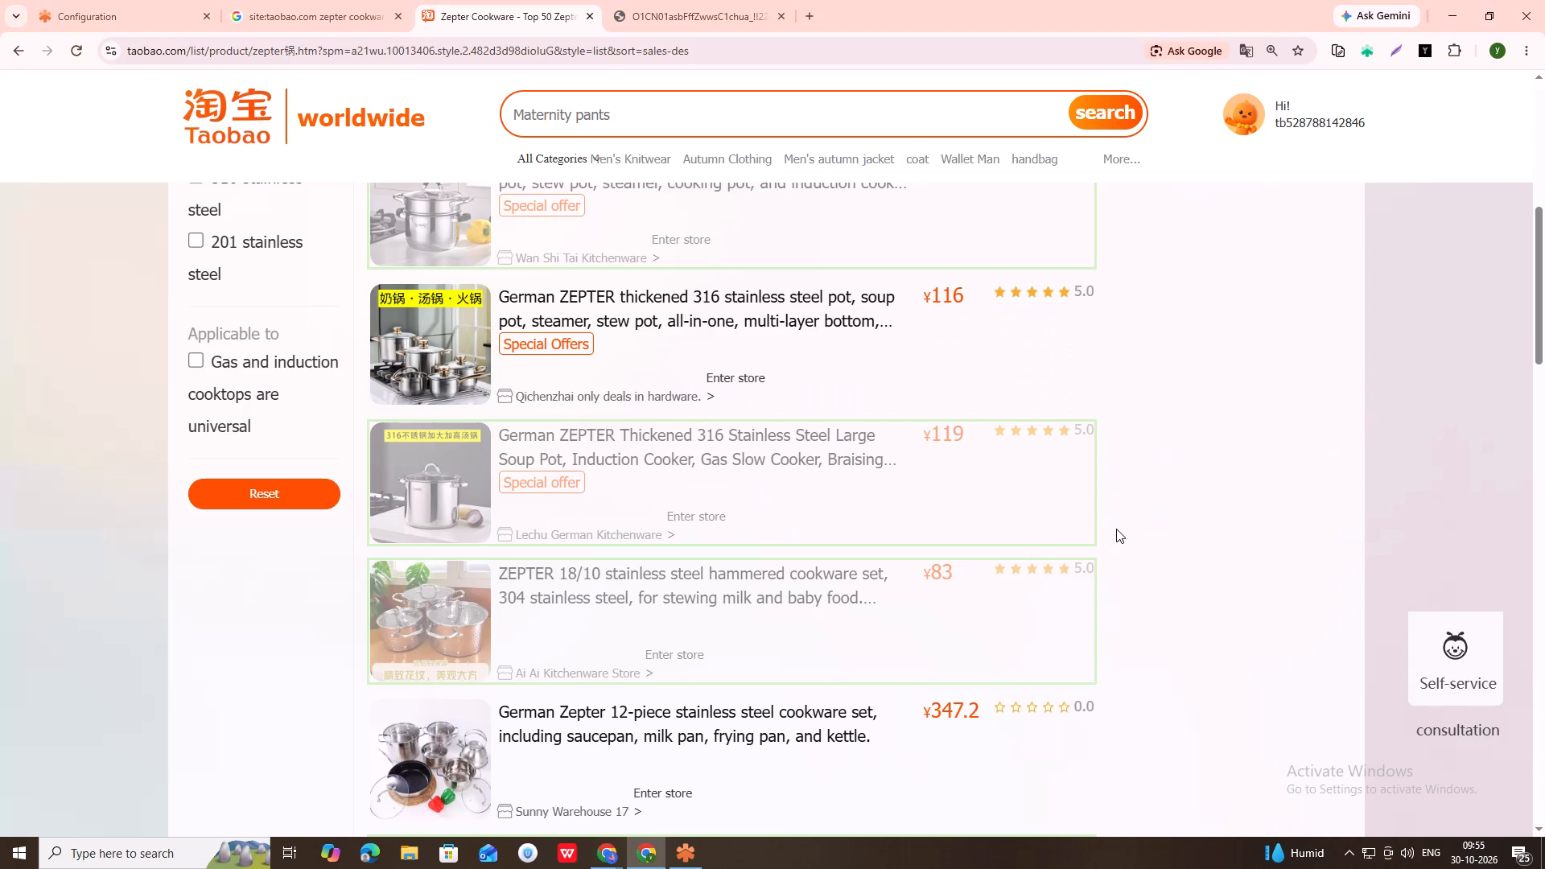
pyautogui.press('Down')
pyautogui.scroll(-2, 917, 639)
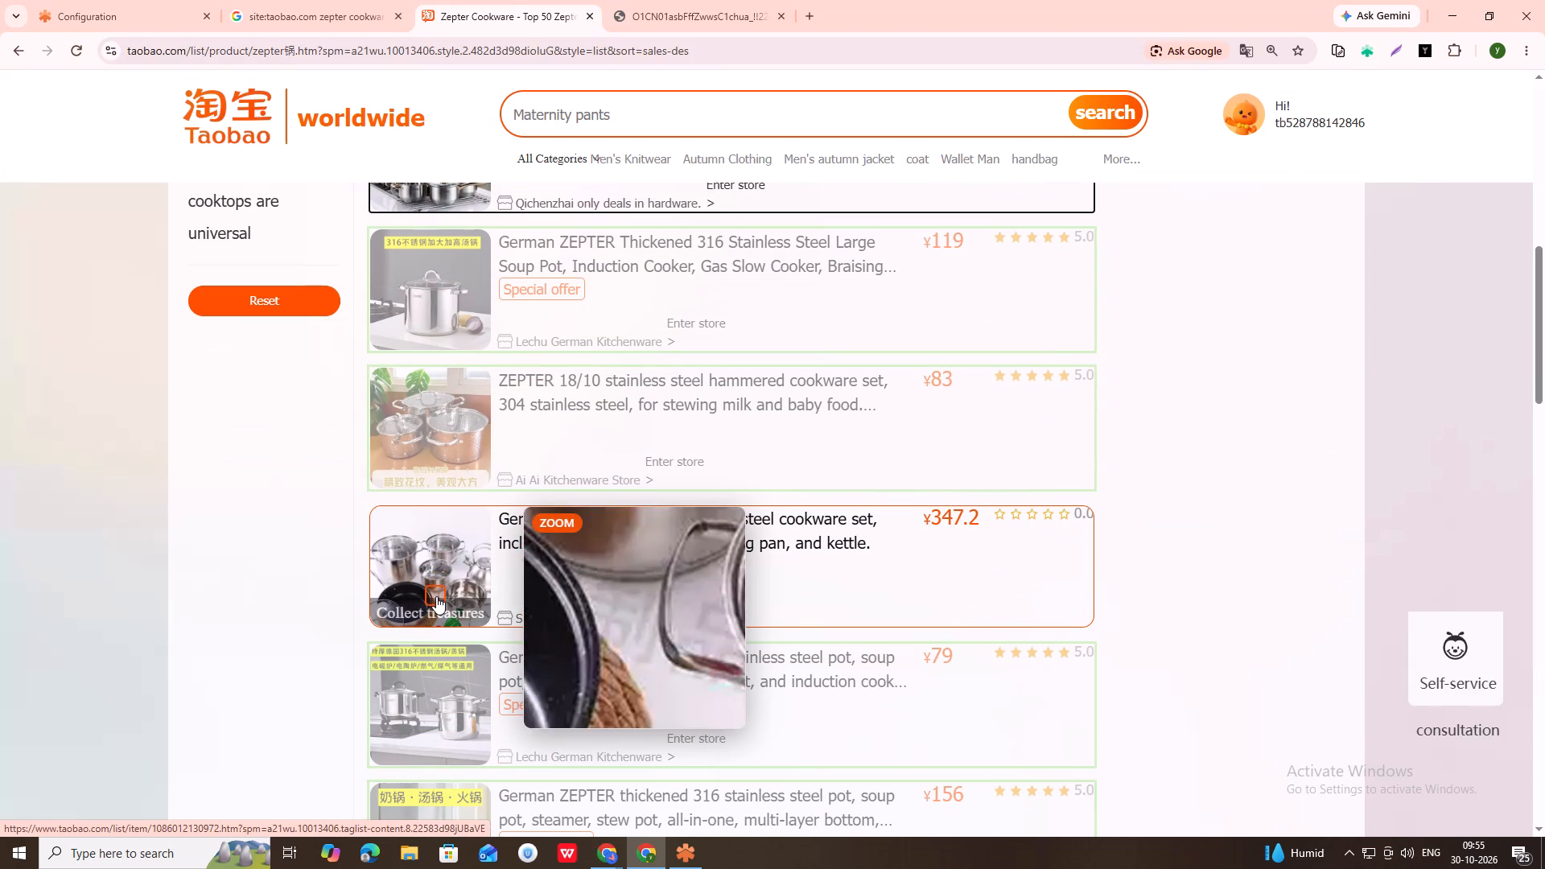
pyautogui.rightClick(431, 565)
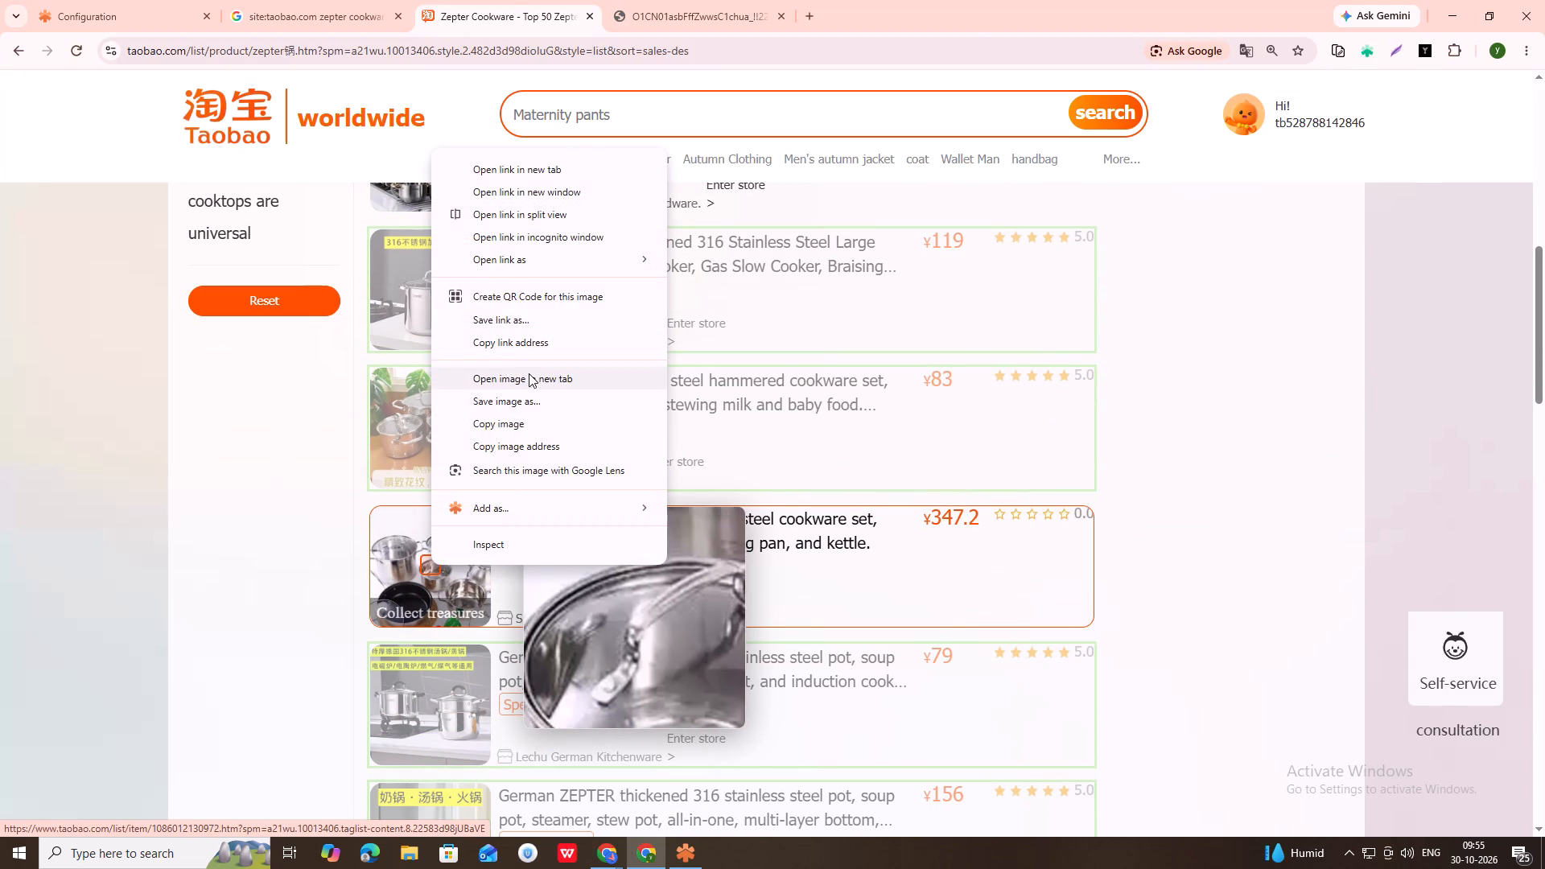
pyautogui.click(529, 373)
pyautogui.click(916, 0)
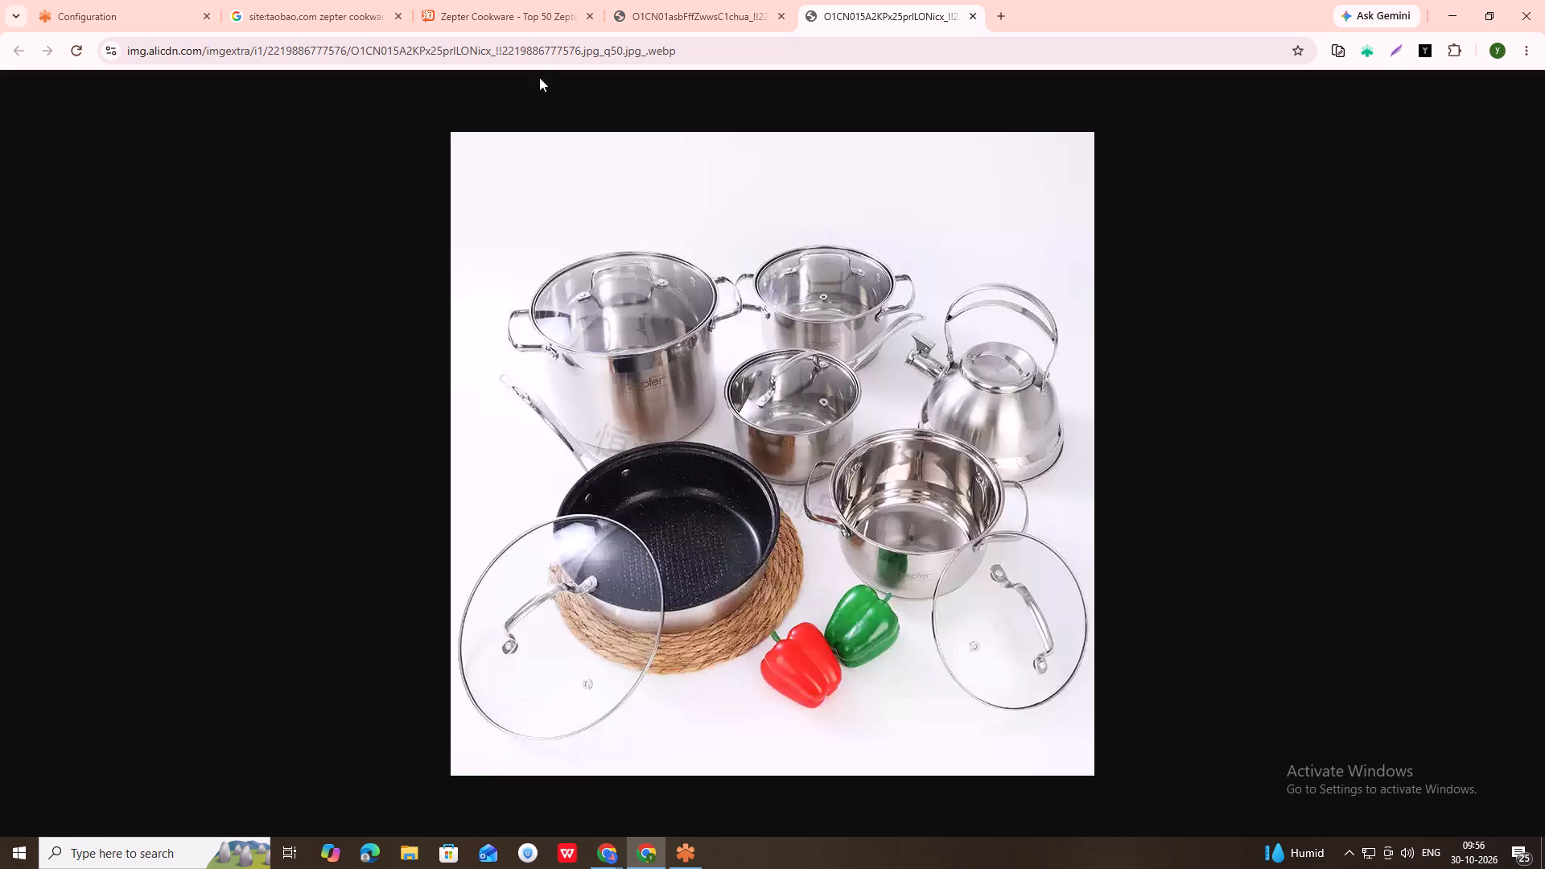
# Copy the ¥347.2 German Zepter 12-piece cookware set's link into Links cell C102769 of Manual Detection Records.
pyautogui.click(576, 0)
pyautogui.rightClick(694, 557)
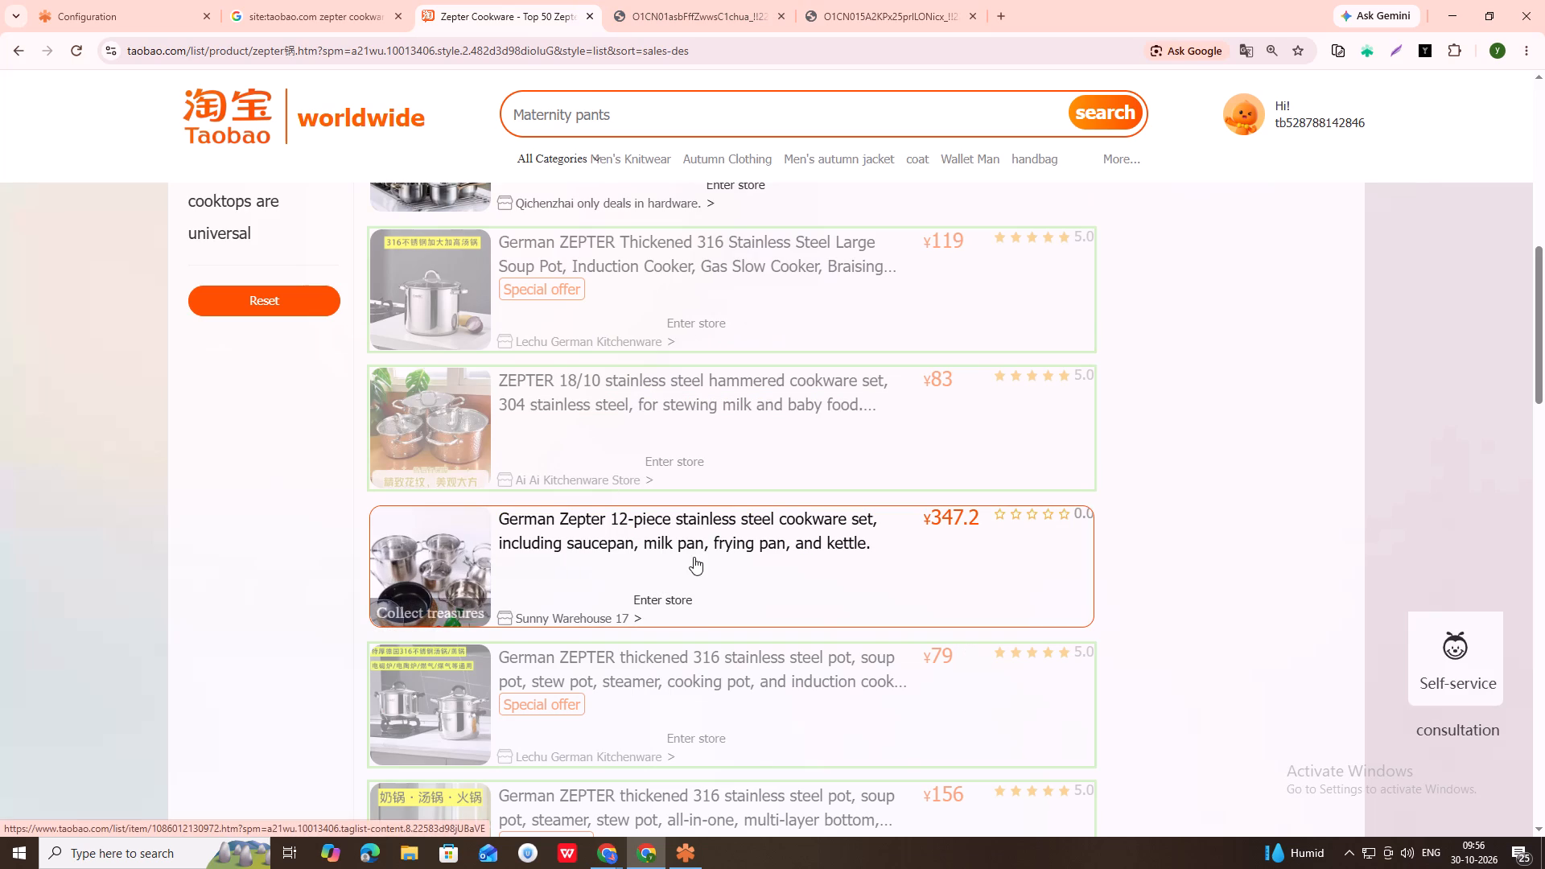
pyautogui.click(748, 732)
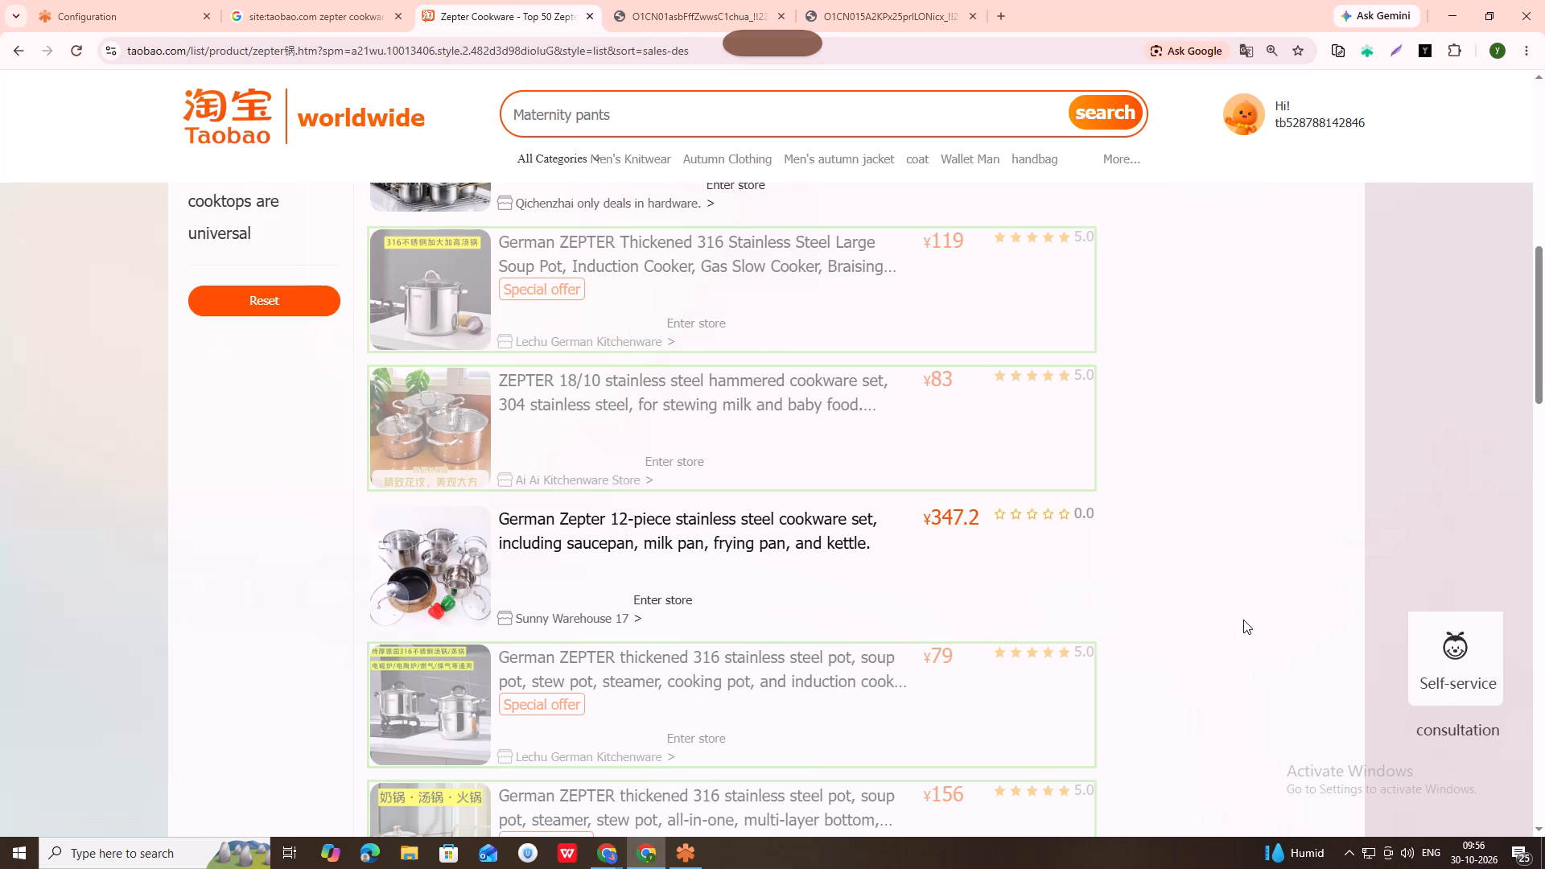
pyautogui.hotkey('alt', 'Tab')
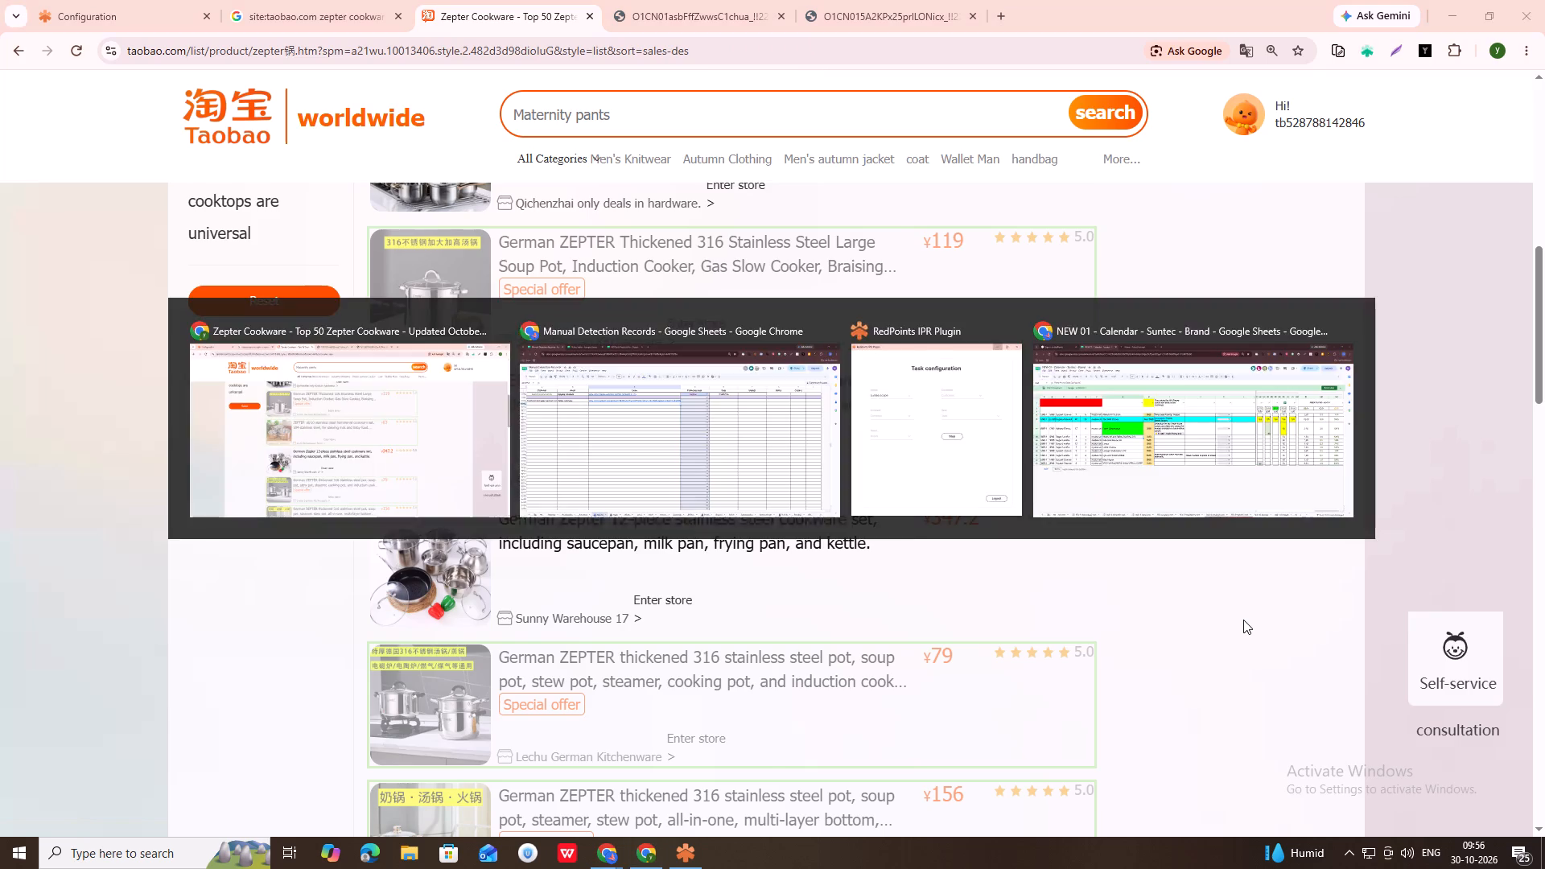
pyautogui.hotkey('ctrl', 'v')
pyautogui.press('Down')
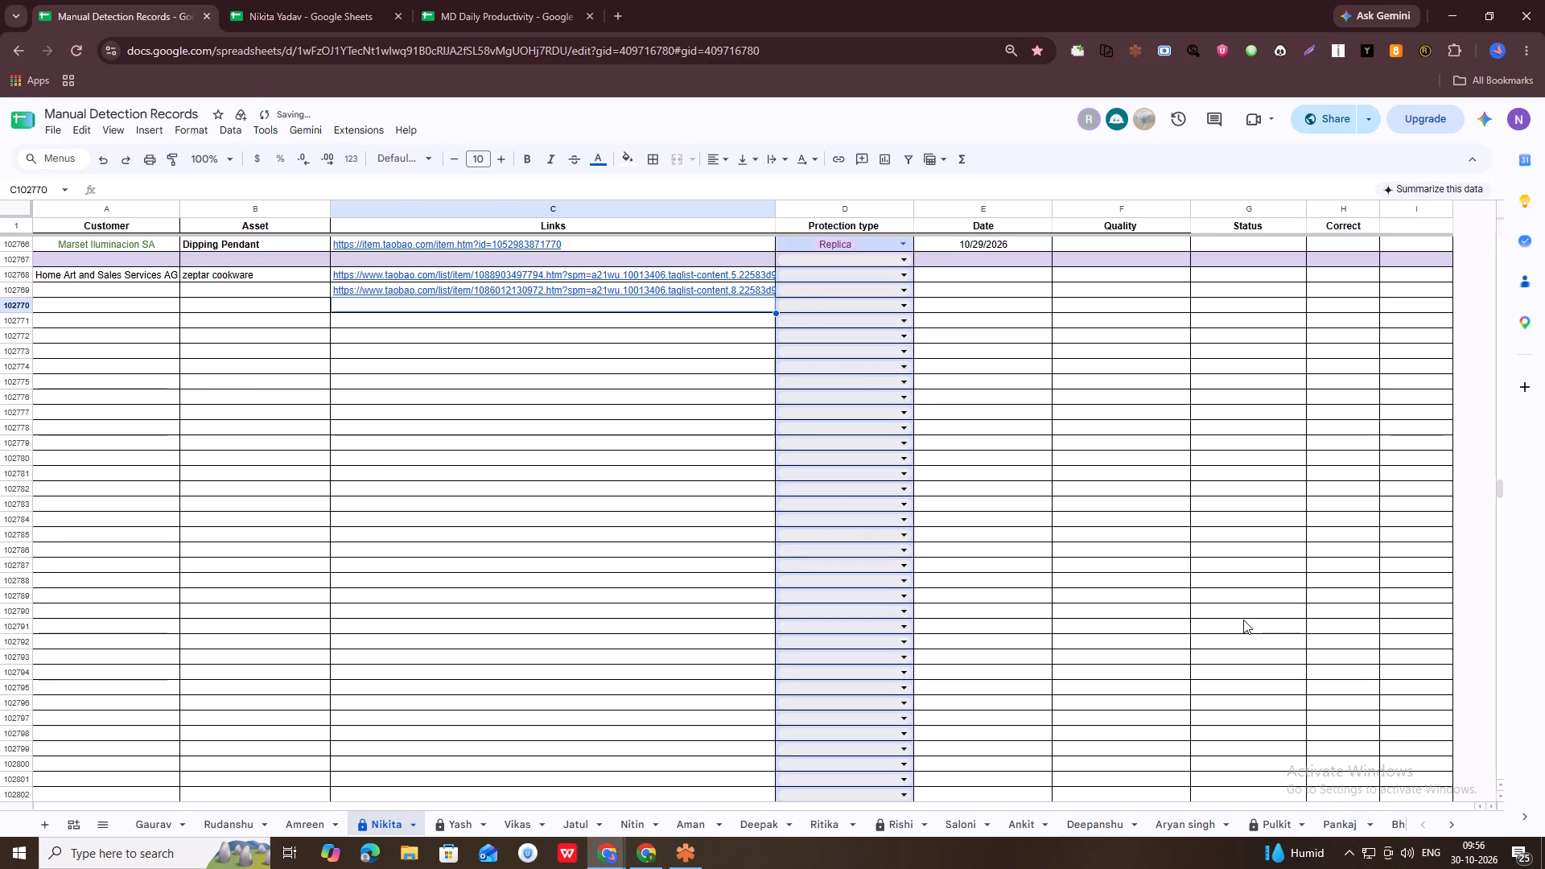
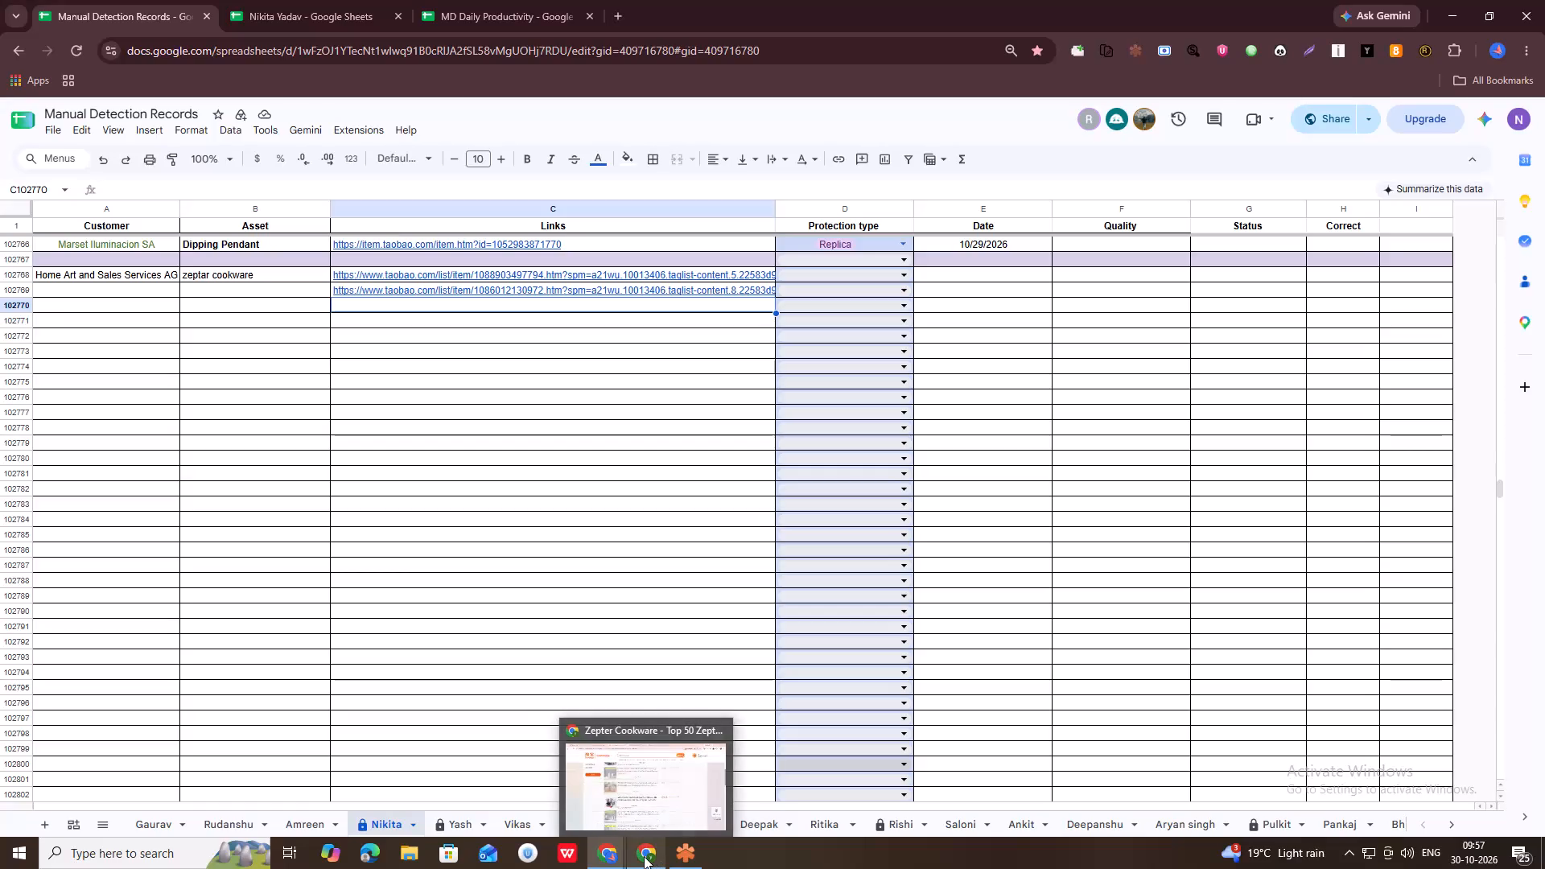
# Copy the Taobao link of the ¥116 German ZEPTER thickened 316 stainless steel pot into Links cell C102770 of Manual Detection Records.
pyautogui.rightClick(641, 855)
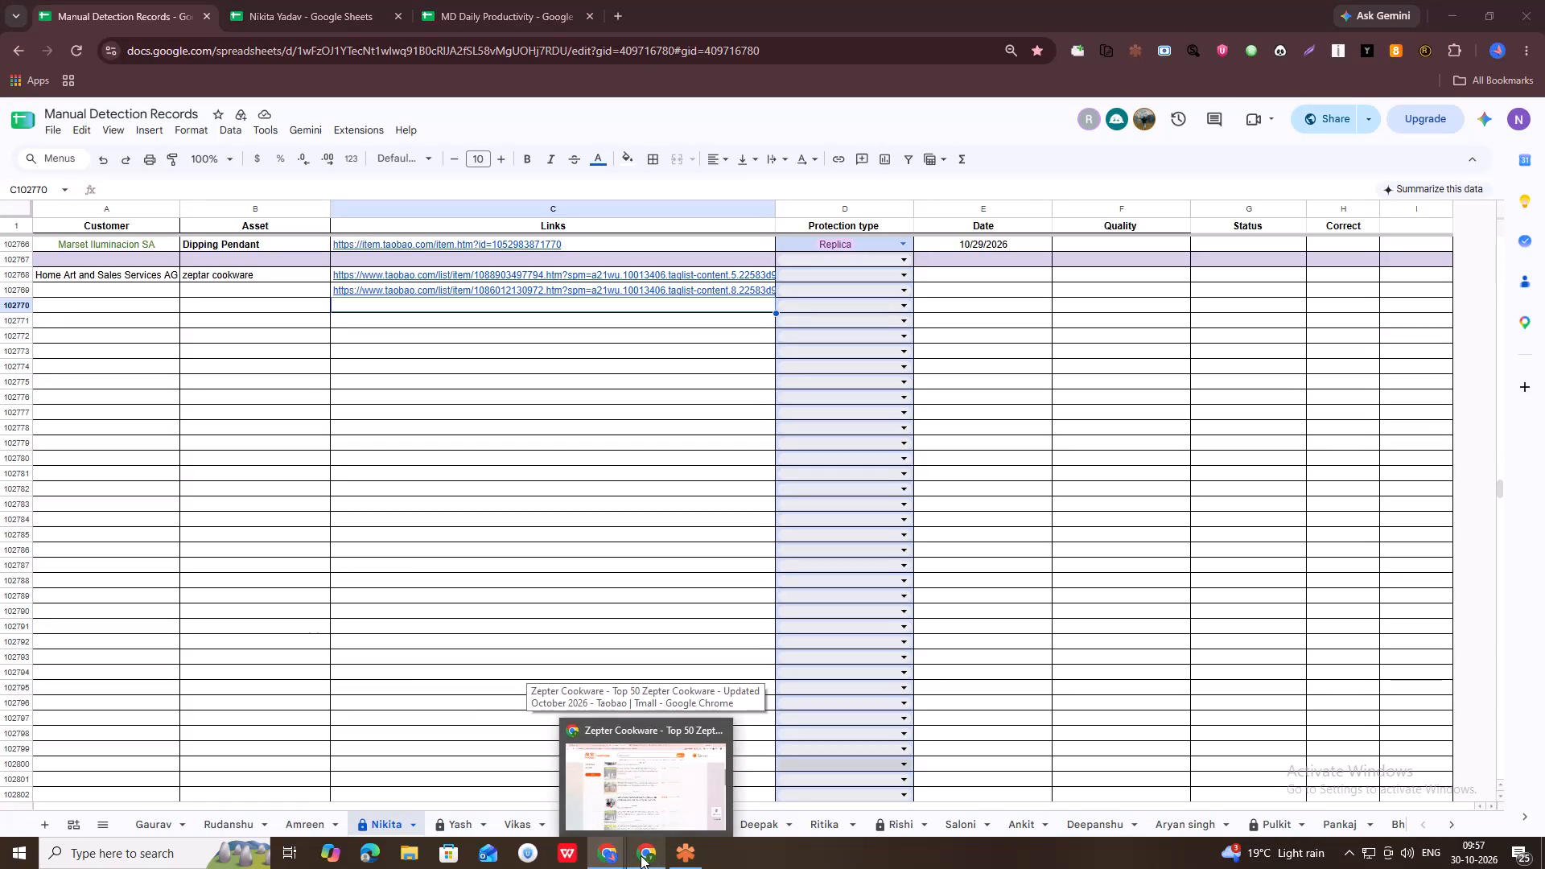
pyautogui.click(593, 500)
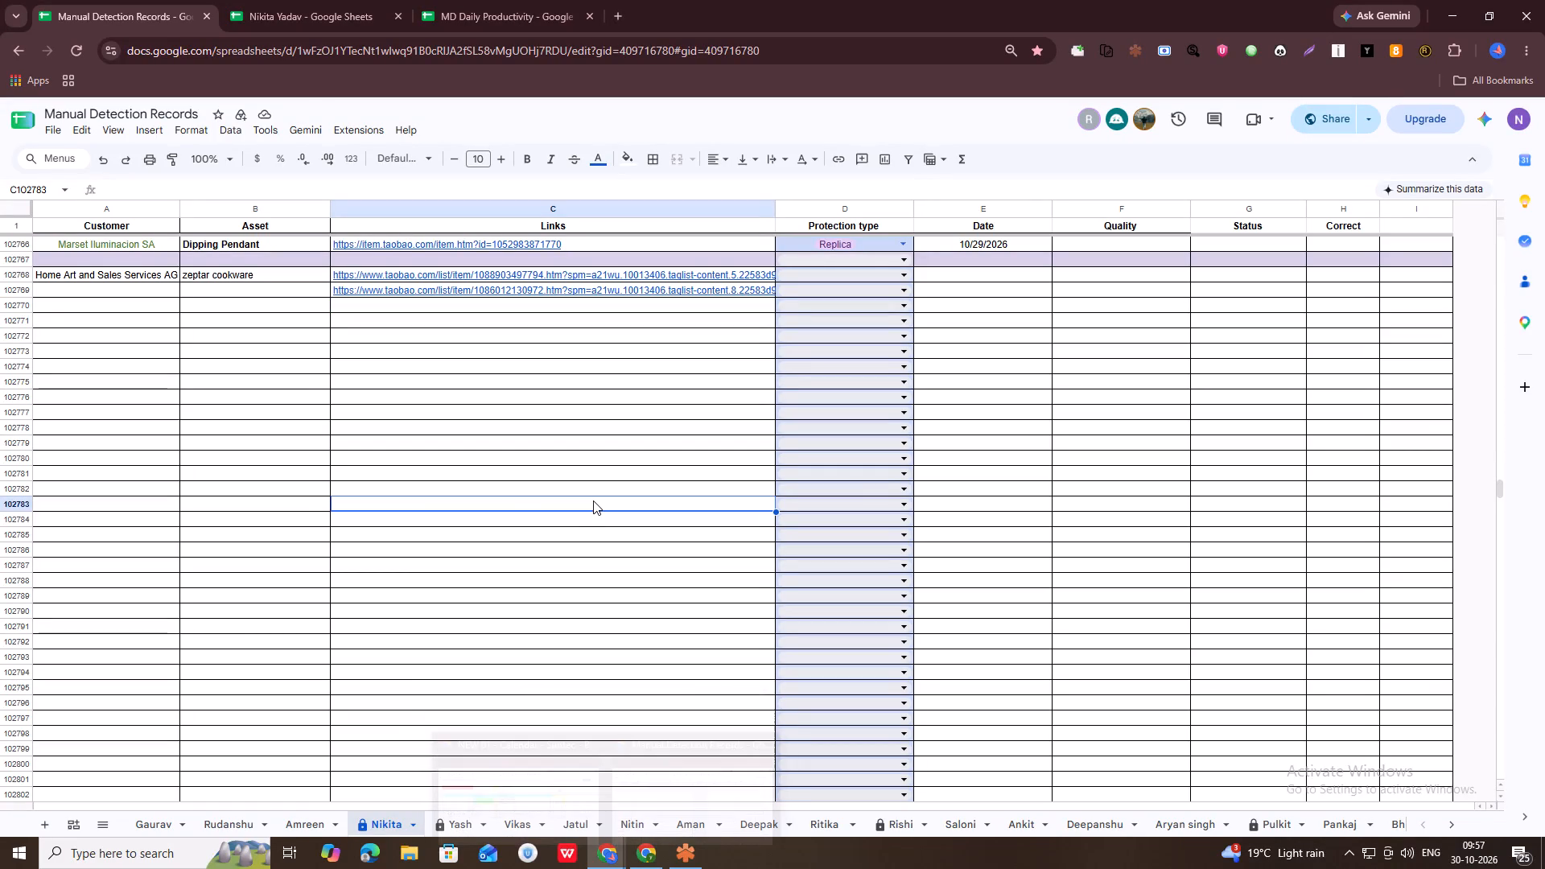
pyautogui.hotkey('alt', 'Tab')
pyautogui.press('Down')
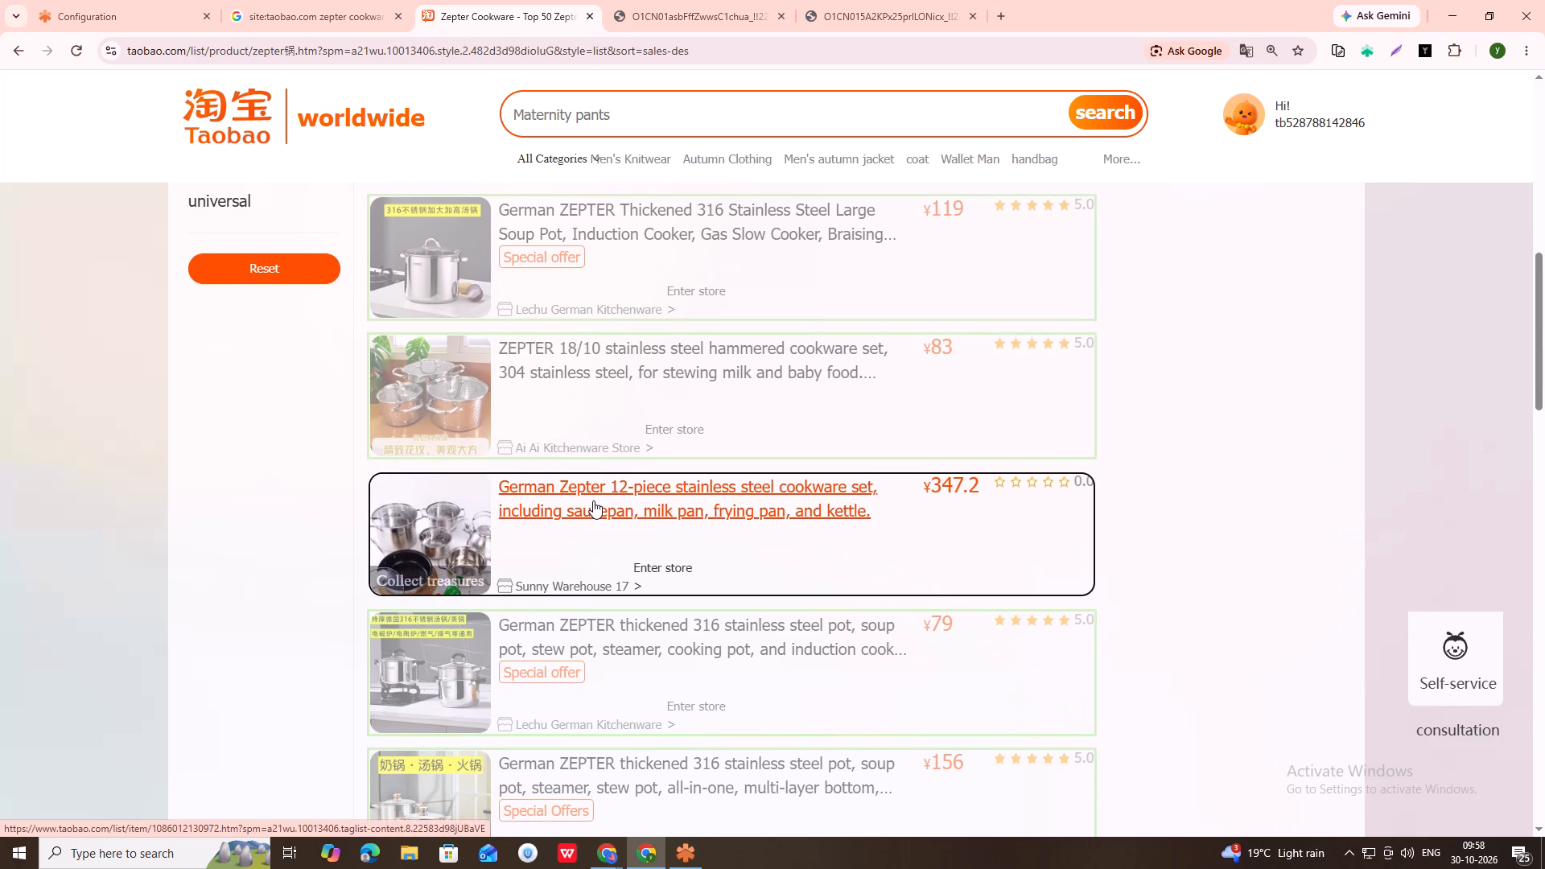
pyautogui.scroll(-11, 593, 500)
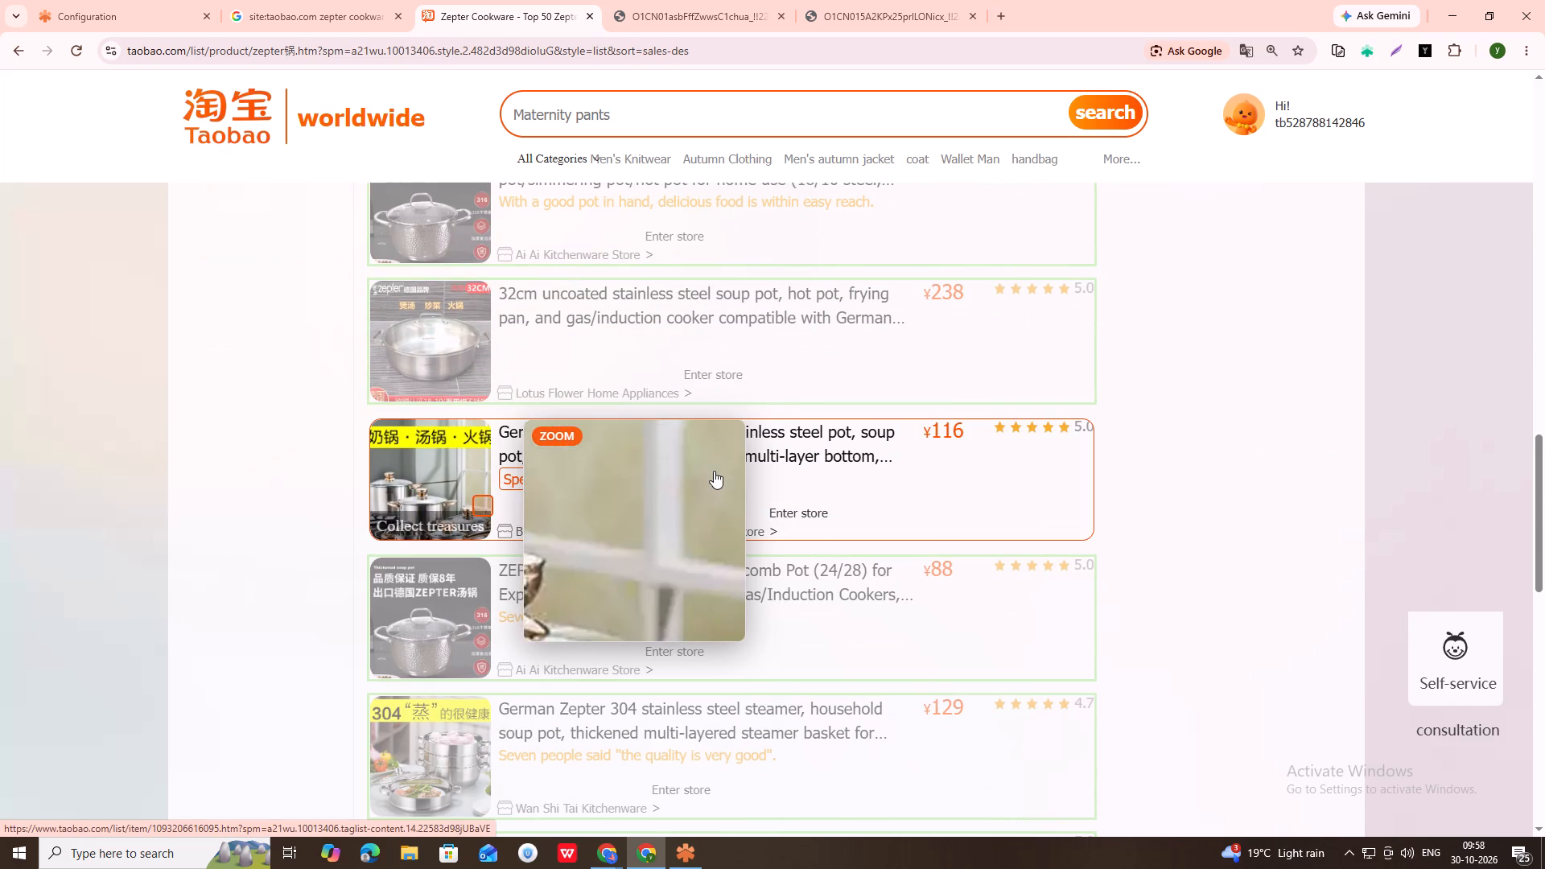
pyautogui.rightClick(714, 471)
pyautogui.click(765, 633)
pyautogui.hotkey('alt', 'Tab')
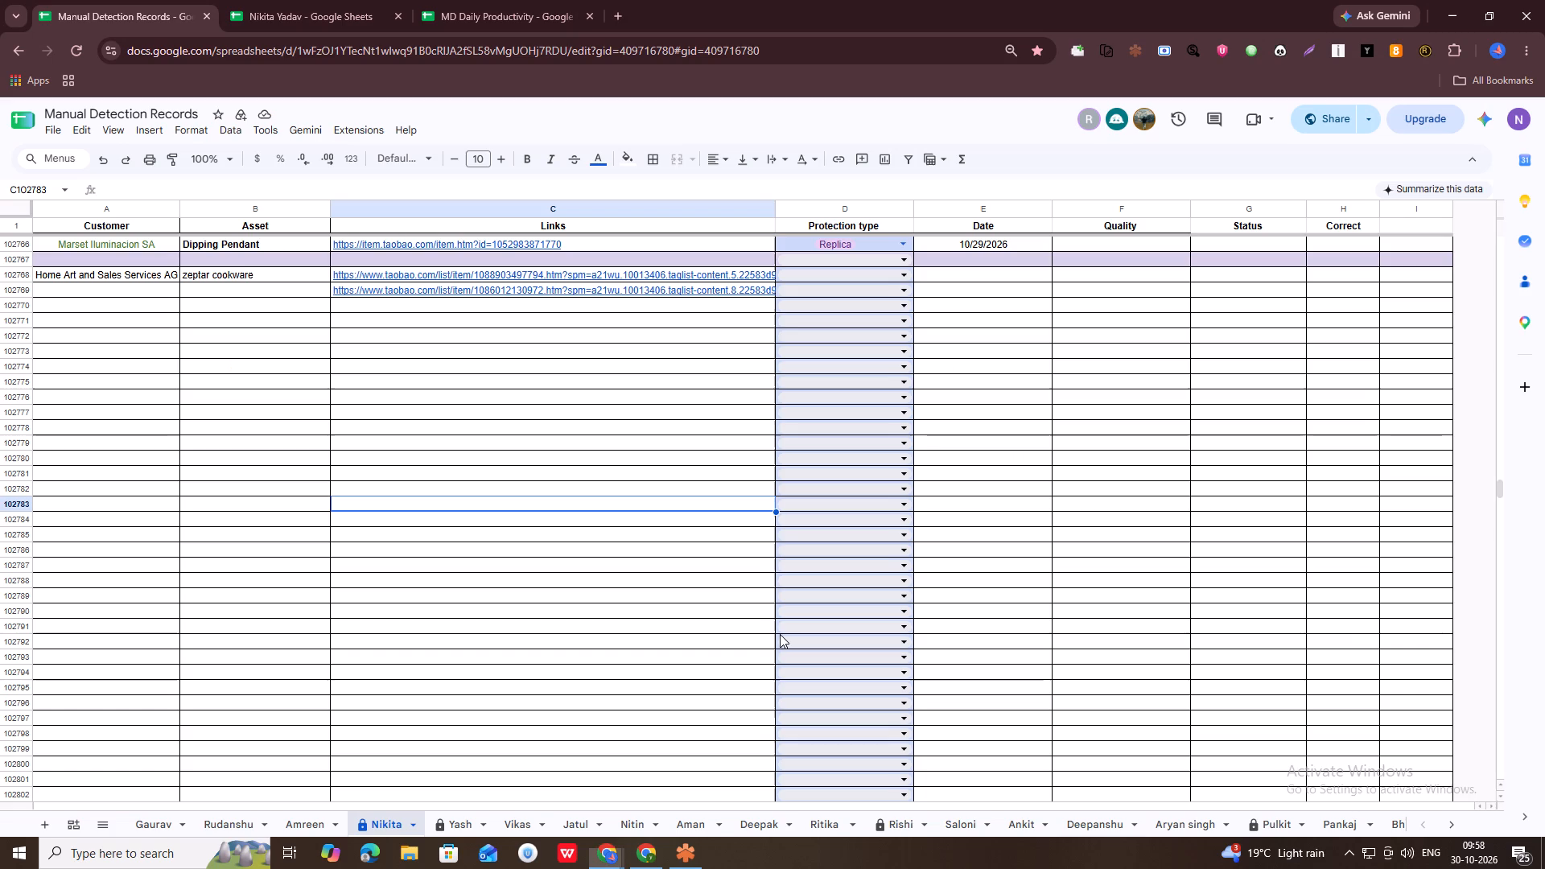
pyautogui.hotkey('ctrl', 'Up')
pyautogui.hotkey('ctrl', 'Down')
pyautogui.hotkey('ctrl', 'Up')
pyautogui.press('Down')
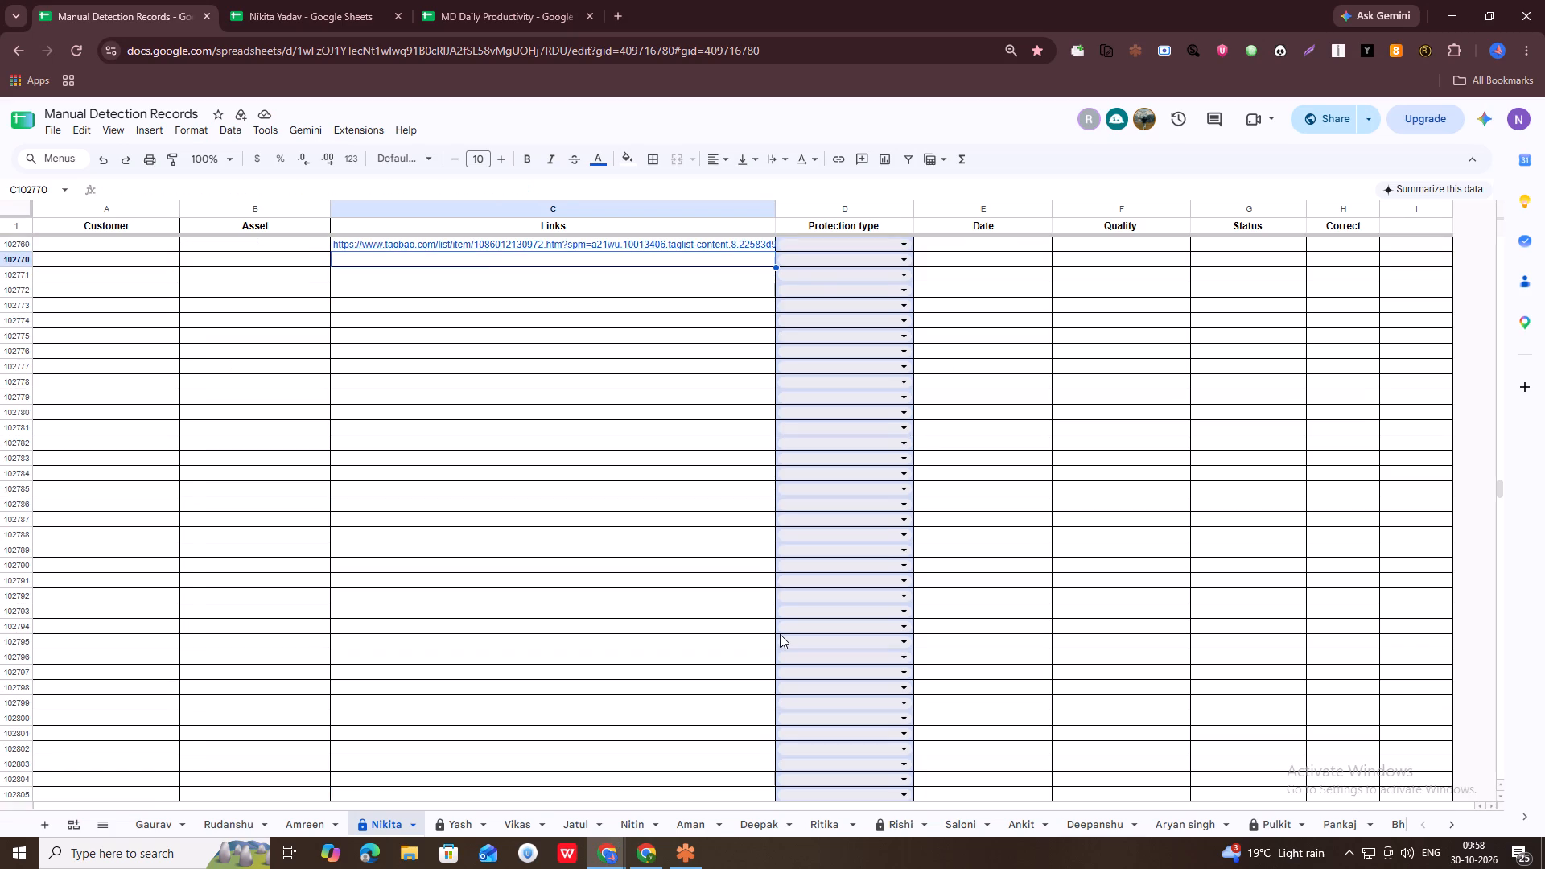
pyautogui.hotkey('ctrl', 'v')
pyautogui.press('Up')
pyautogui.press('Up')
pyautogui.press('Up')
pyautogui.press('Down')
pyautogui.press('Down')
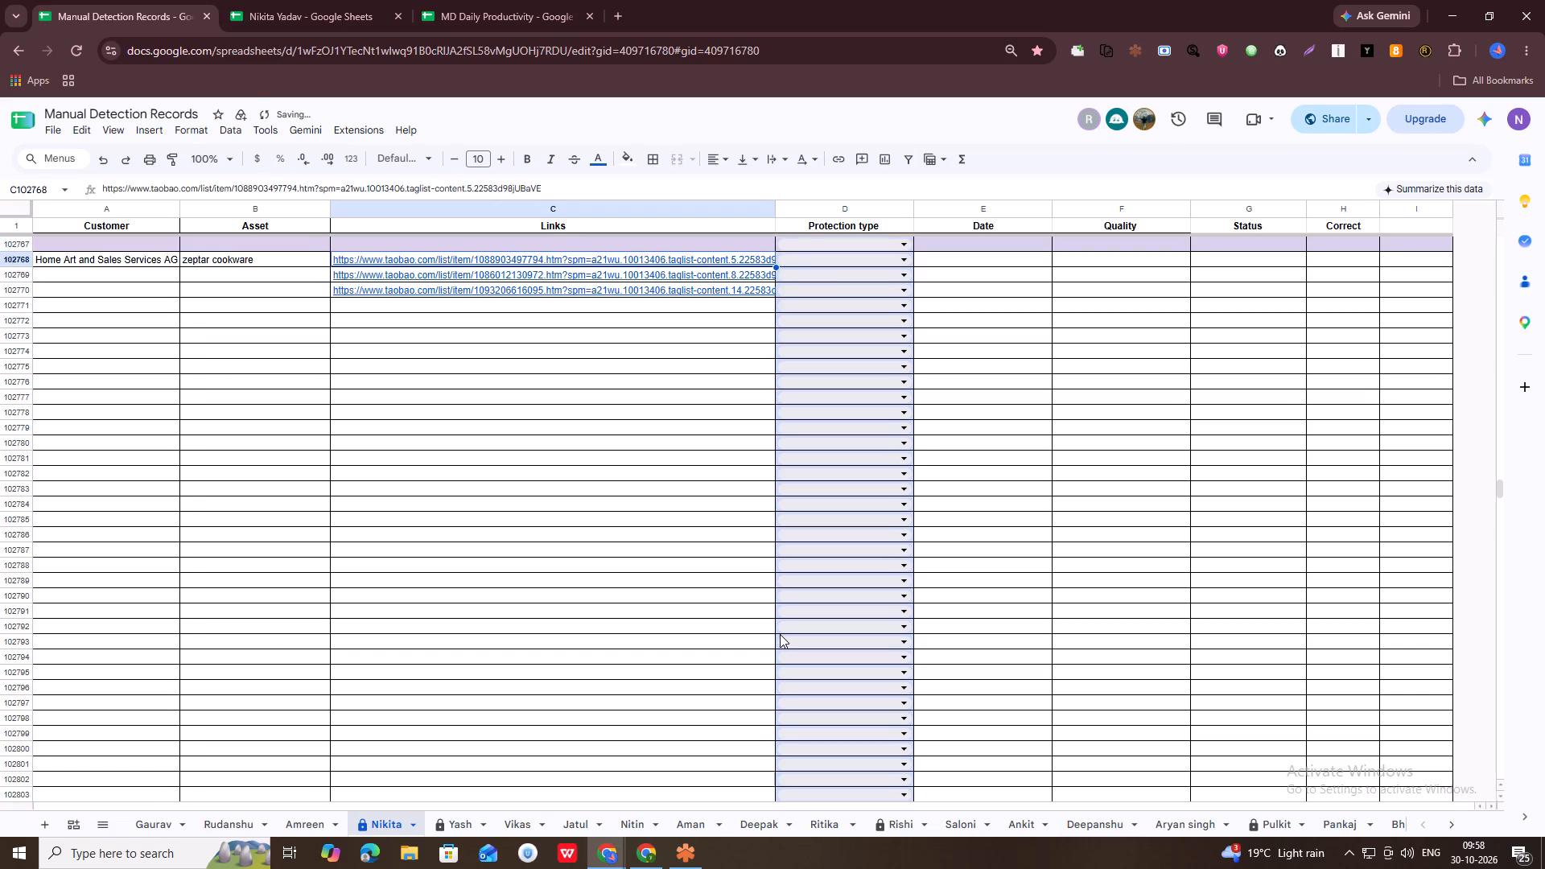
pyautogui.press('Down')
# Return to the Taobao Zepter cookware results and close the two open product image tabs.
pyautogui.hotkey('alt', 'Tab')
pyautogui.press('Down')
pyautogui.scroll(-1, 780, 634)
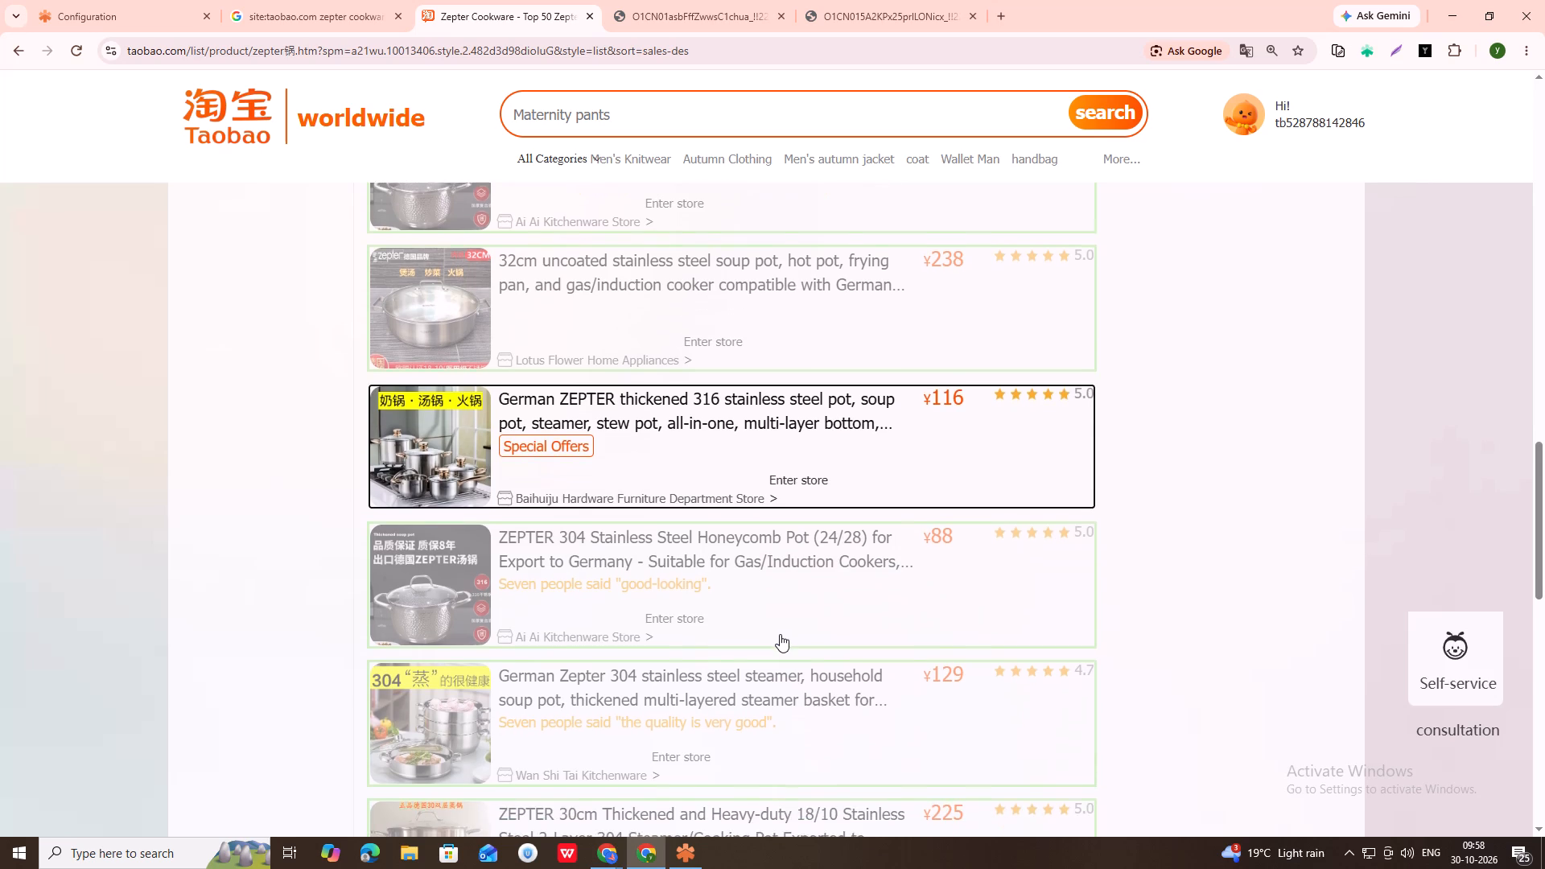
pyautogui.scroll(-10, 780, 634)
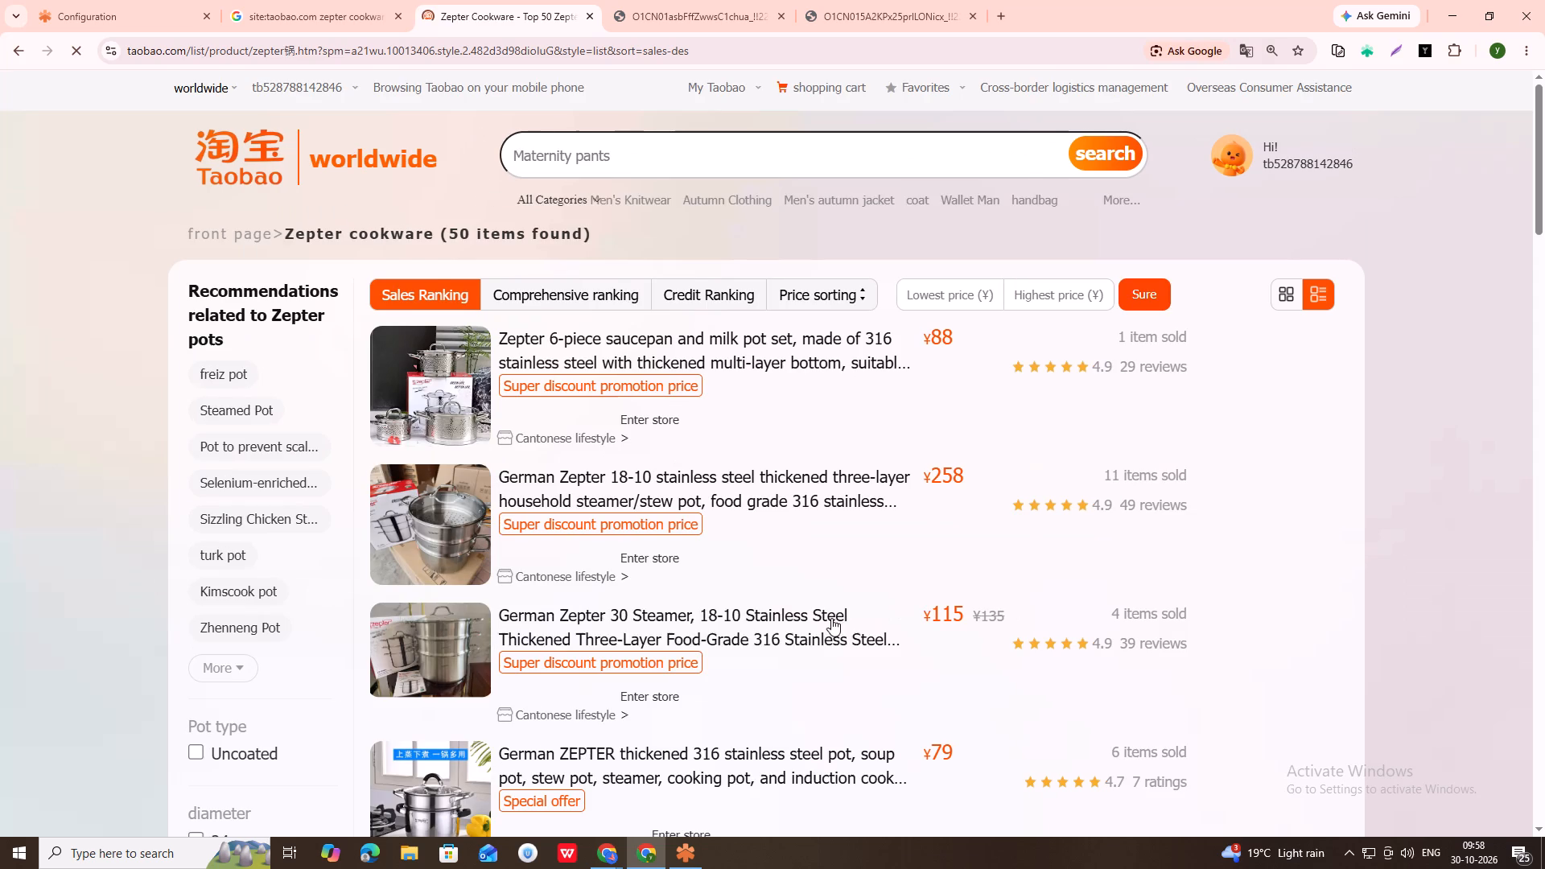
pyautogui.middleClick(714, 0)
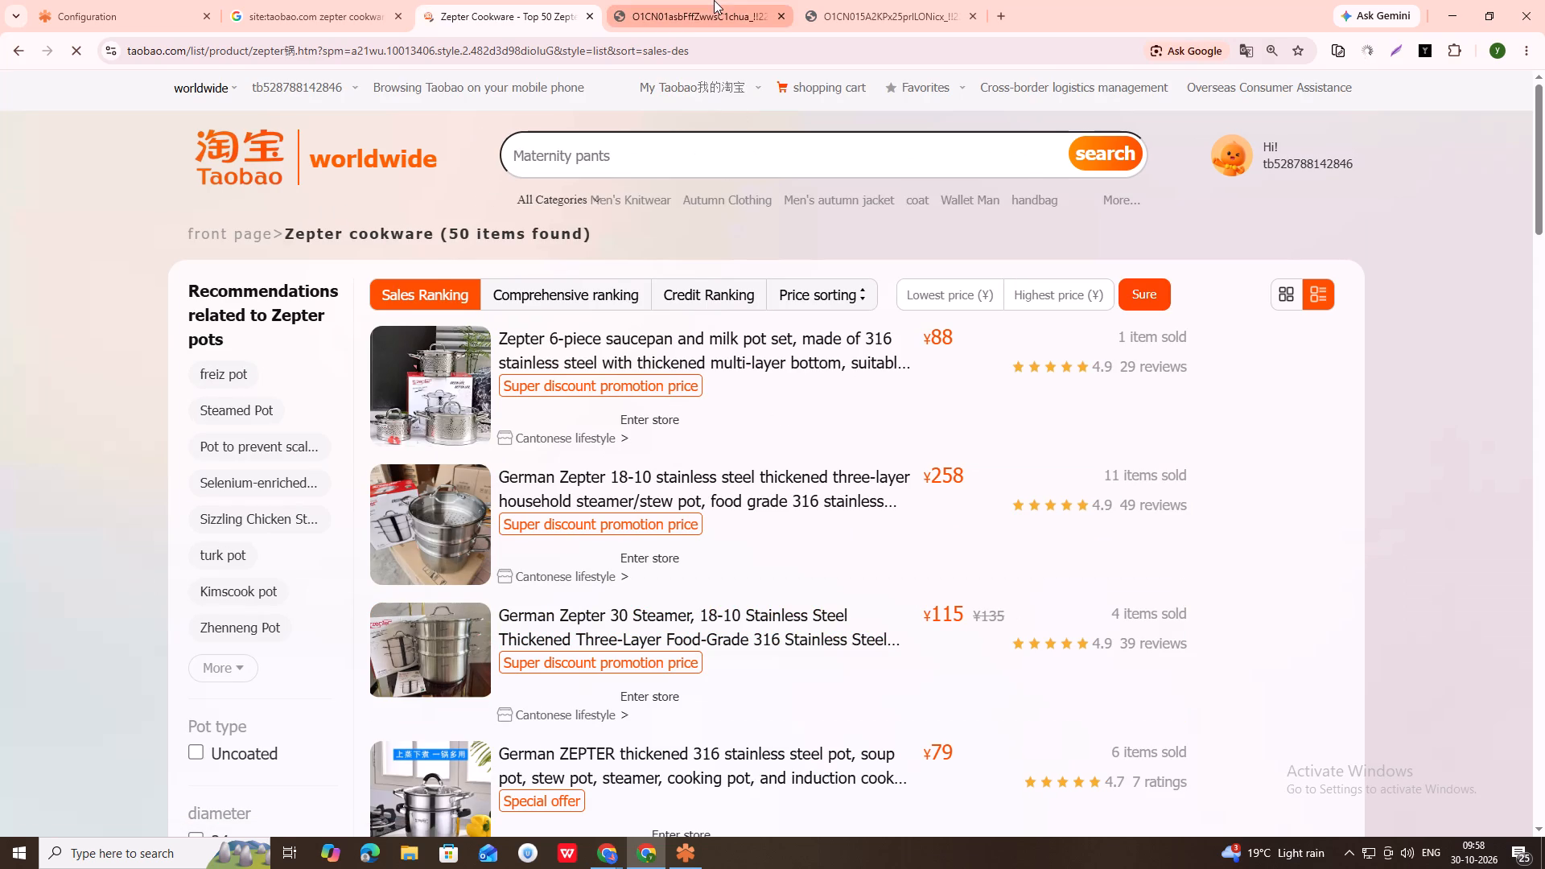
pyautogui.middleClick(714, 0)
# Examine the Zepter cookware listings on Taobao from the start through to the end of the results for further detections.
pyautogui.scroll(-4, 794, 621)
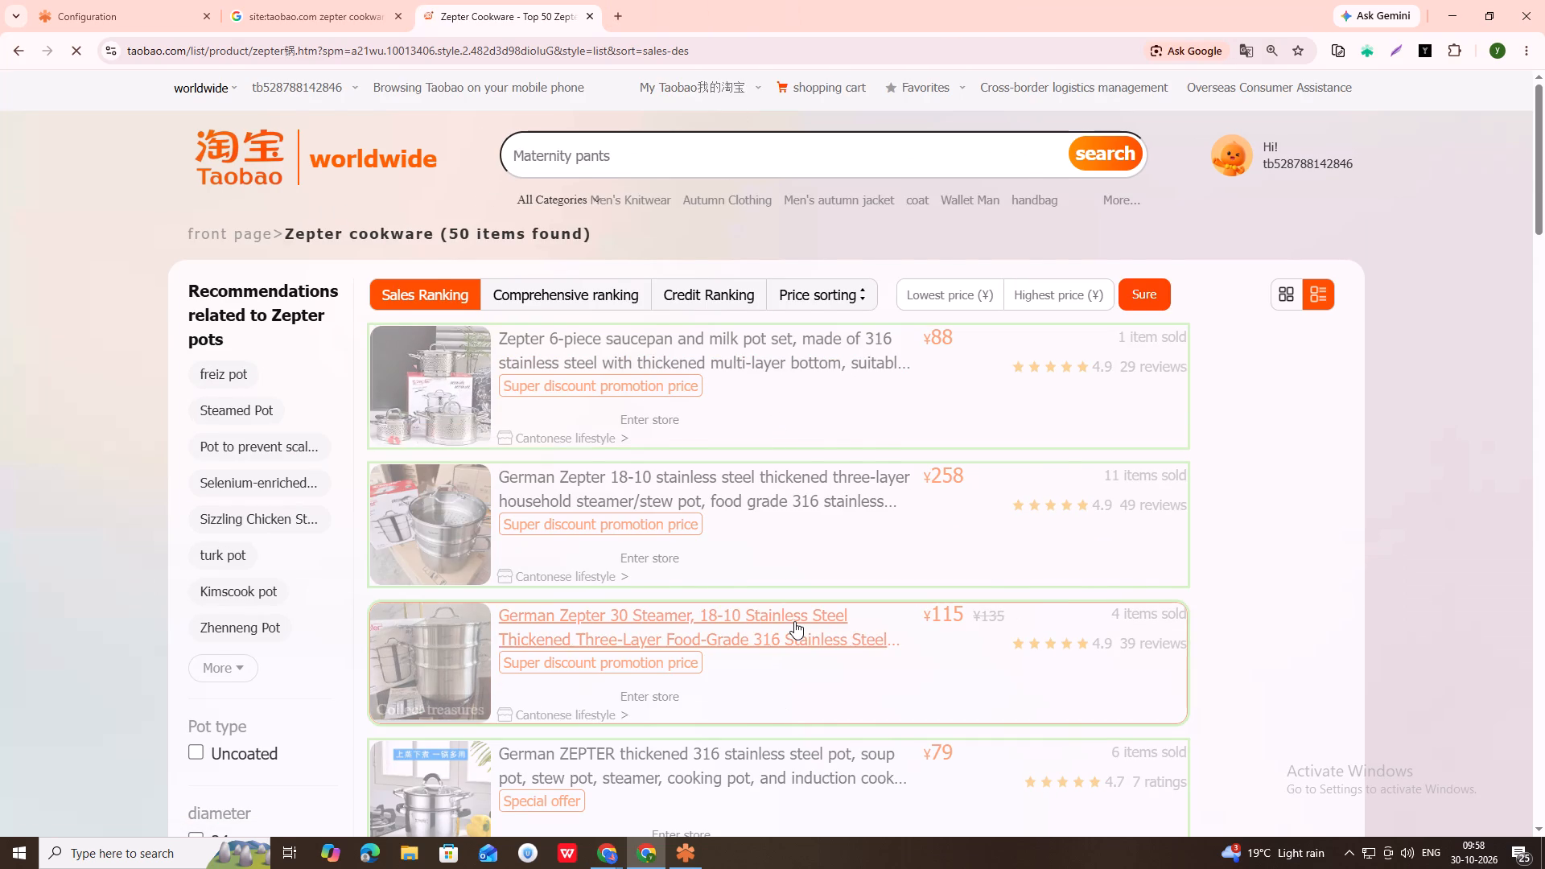
pyautogui.scroll(-12, 796, 625)
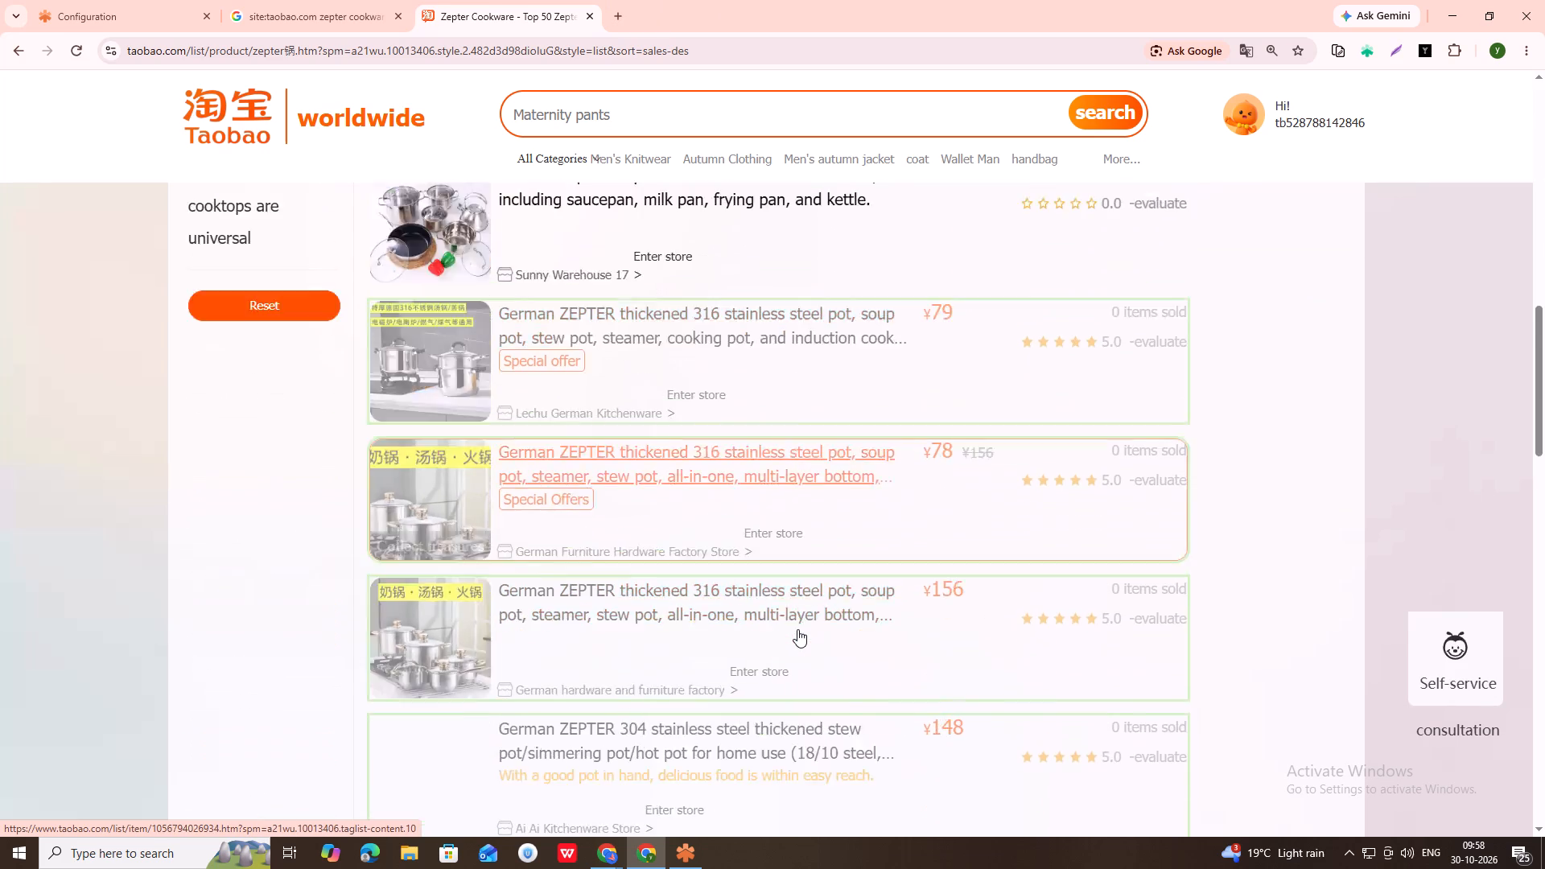
pyautogui.scroll(-14, 797, 629)
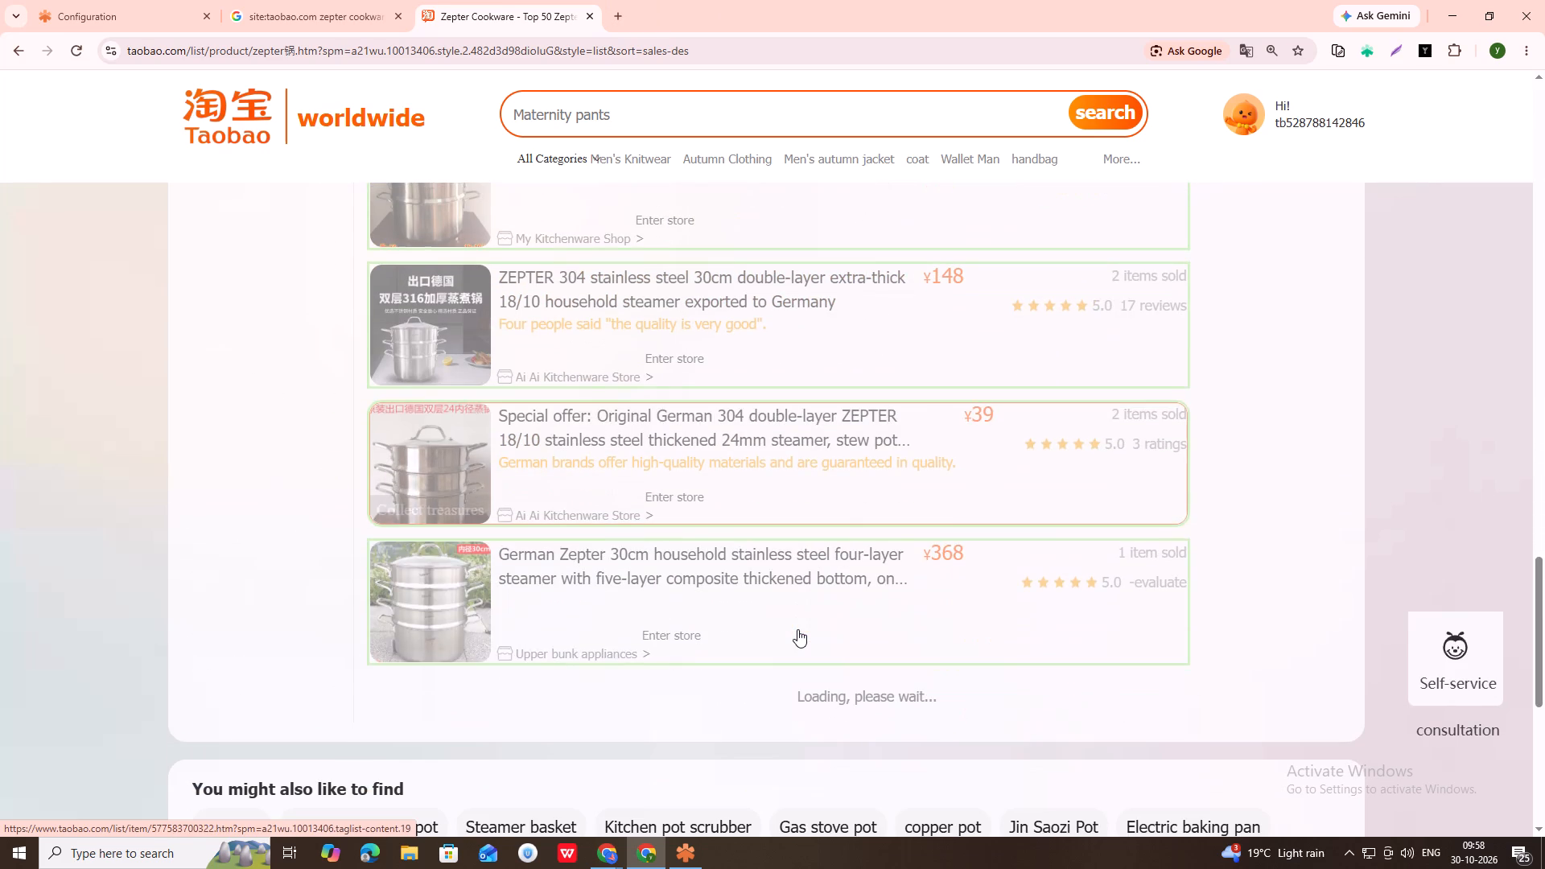
pyautogui.scroll(-2, 797, 629)
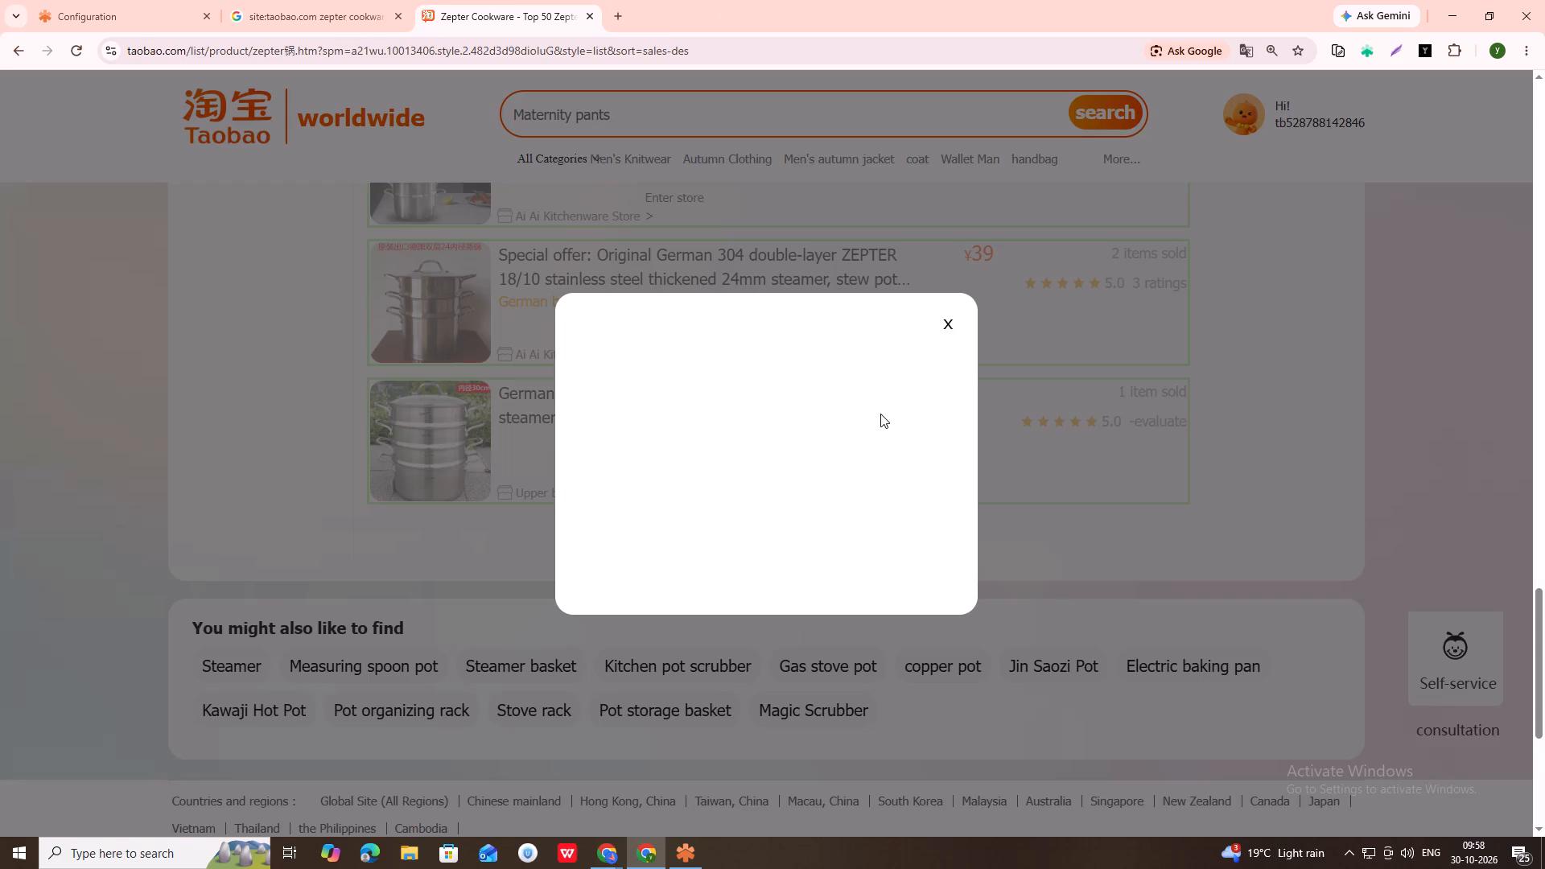
# Dismiss the Taobao account notice and close the Zepter cookware results tab.
pyautogui.click(947, 325)
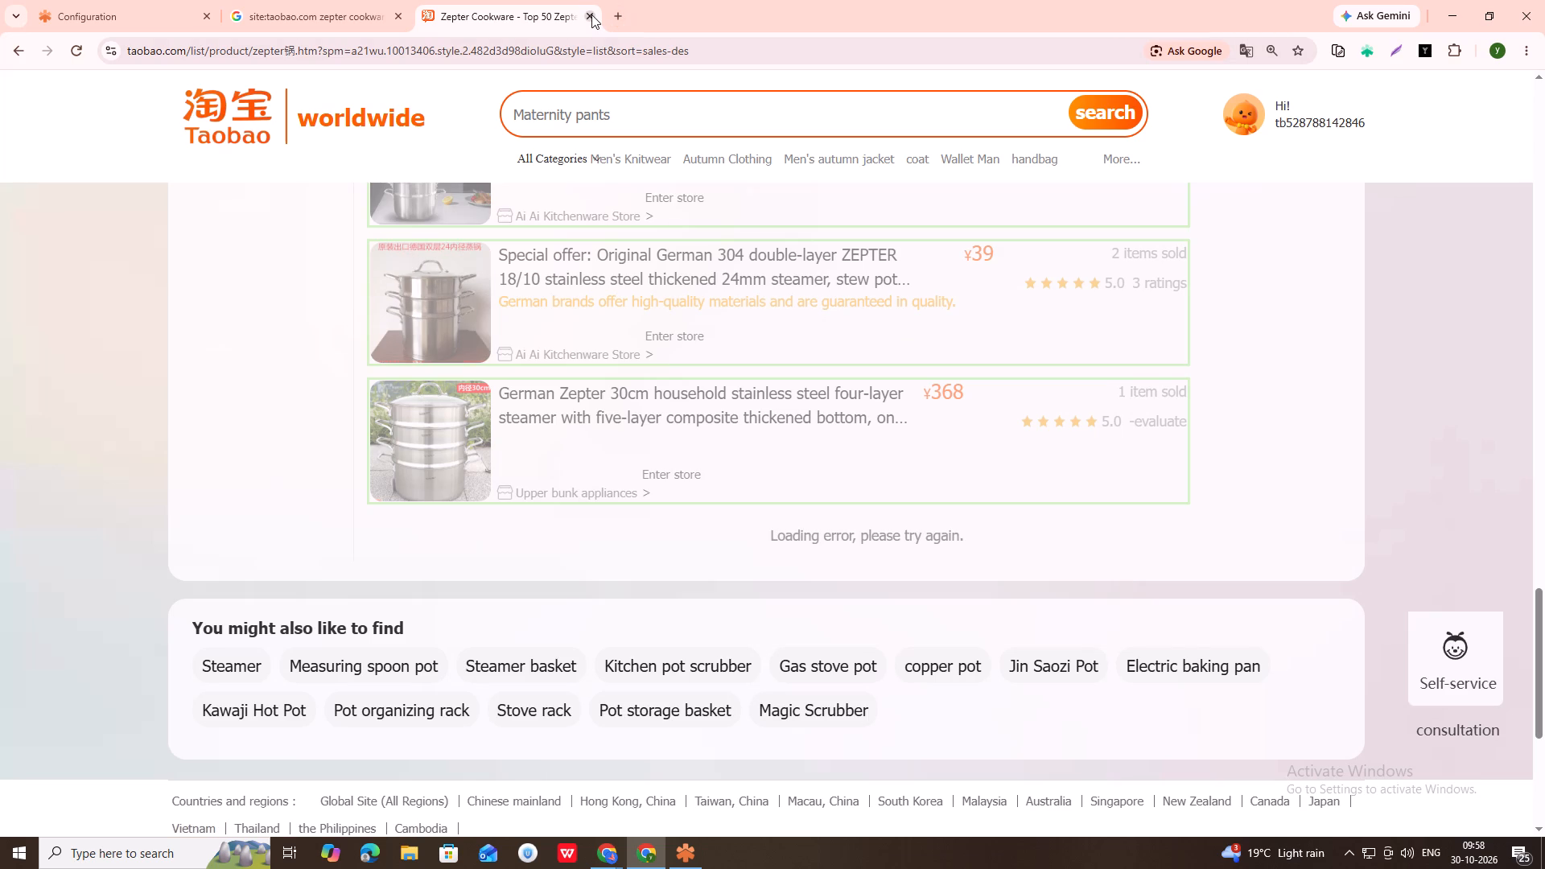
pyautogui.click(591, 14)
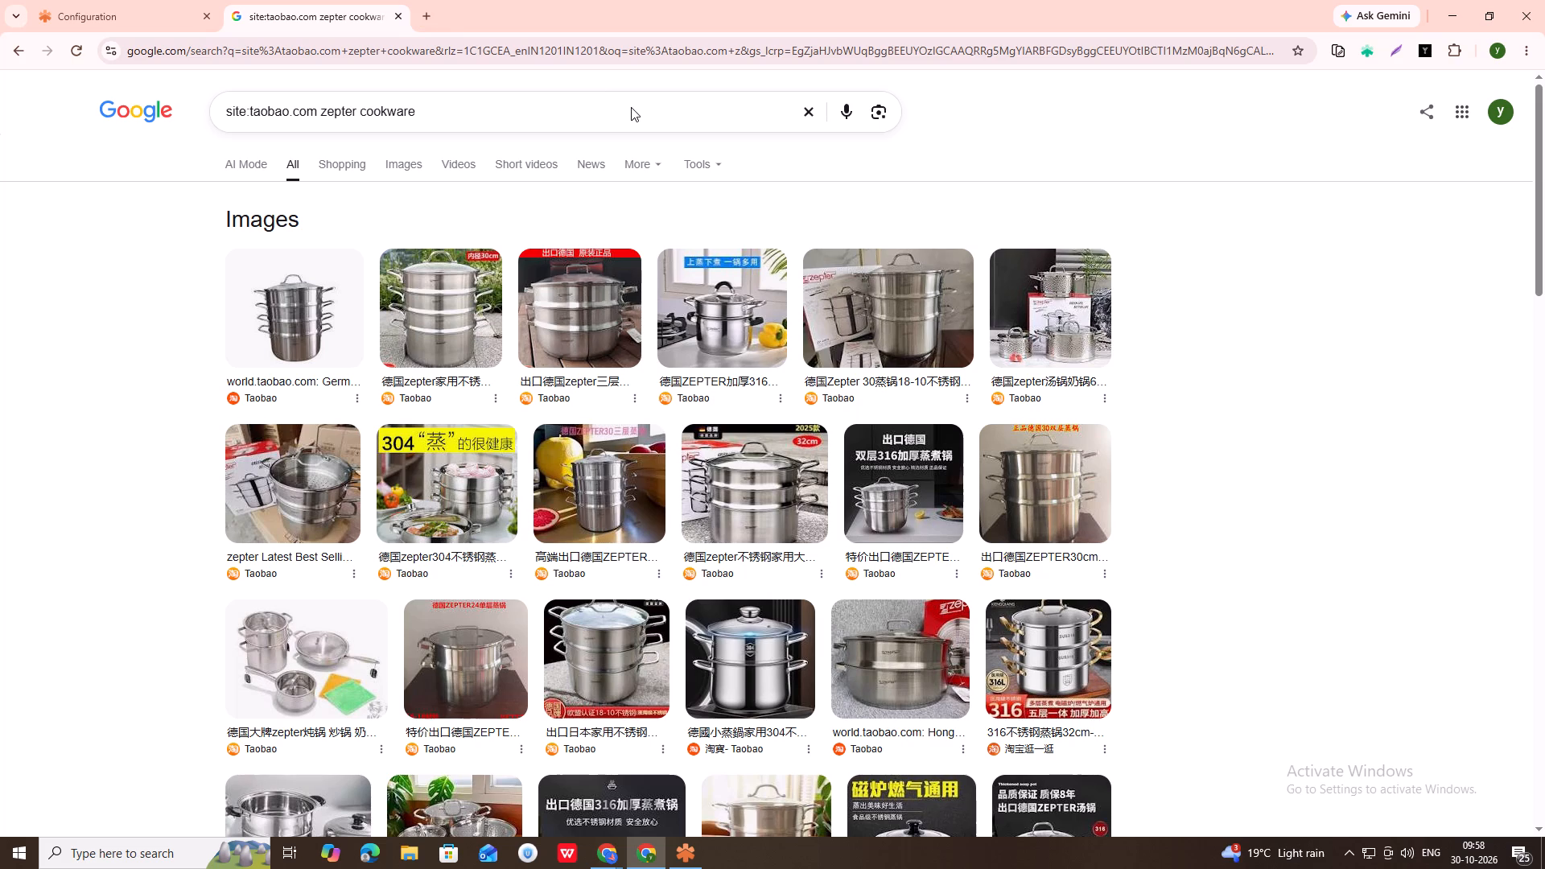
# In Manual Detection Records, set the protection type in cell D102768 to Counterfeit.
pyautogui.hotkey('alt', 'Tab')
pyautogui.press('Up')
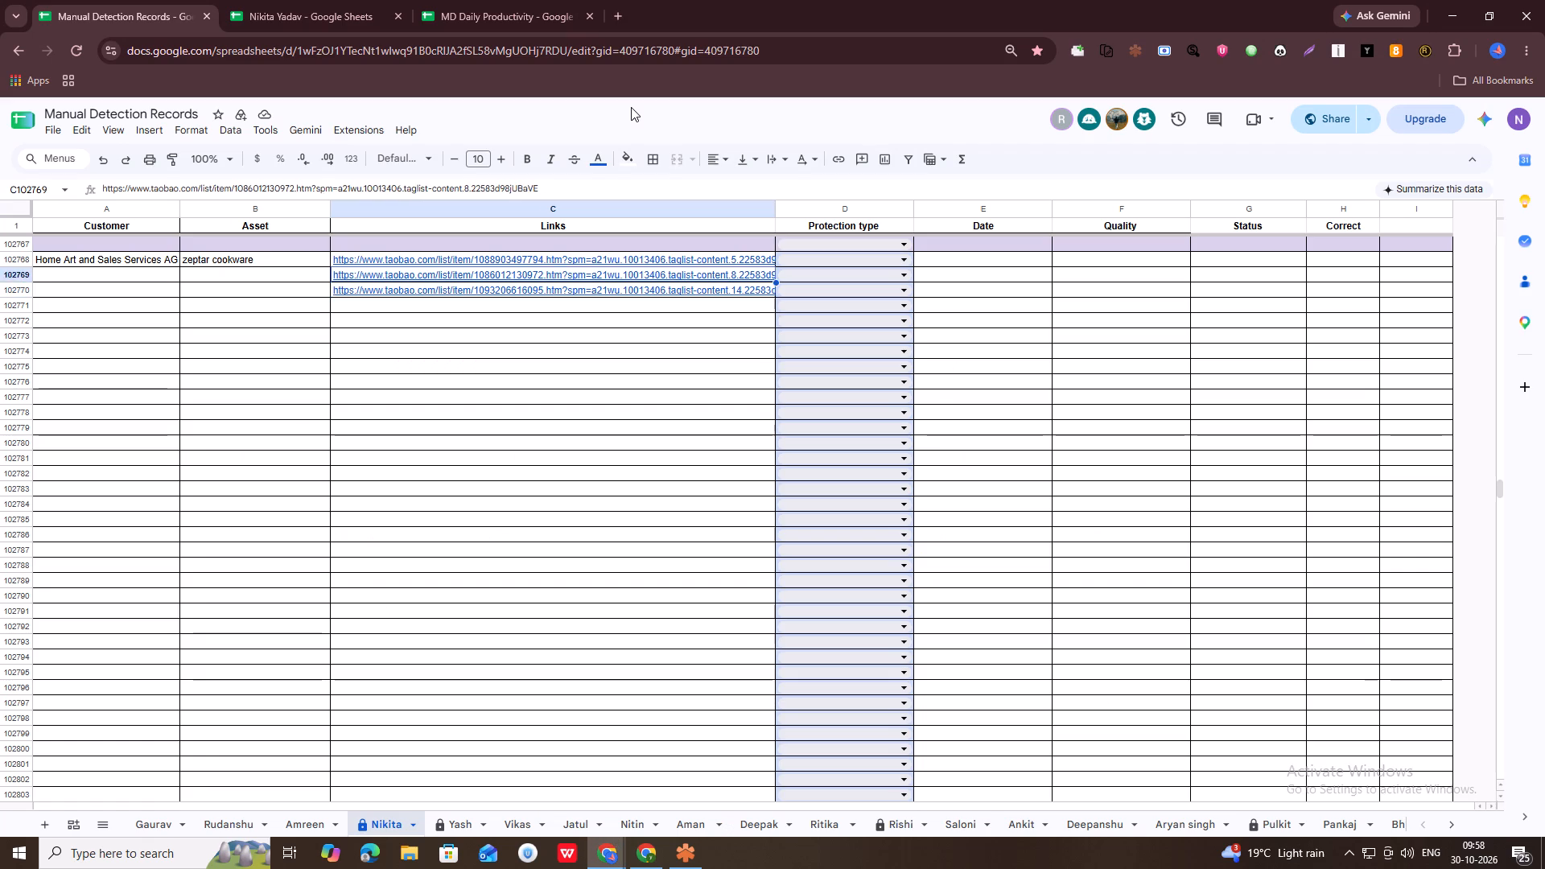
pyautogui.press('Up')
pyautogui.press('Right')
pyautogui.write('coun')
pyautogui.press('Down')
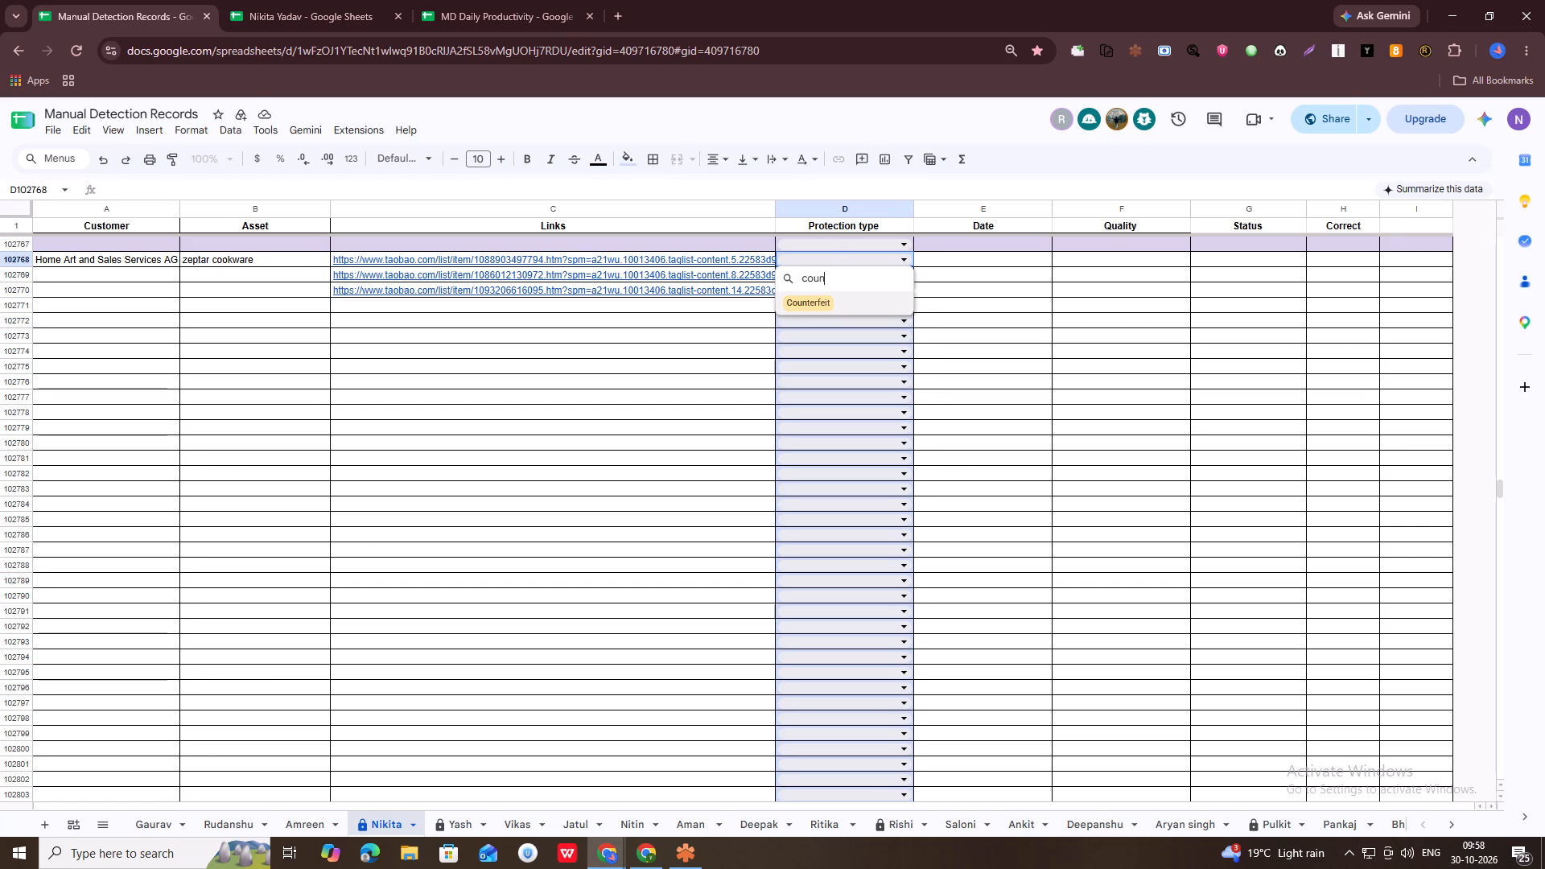
pyautogui.press('Return')
# Enter the current date, 10/30/2026, in Date cell E102768.
pyautogui.press('Up')
pyautogui.press('Right')
pyautogui.hotkey('ctrl', ';')
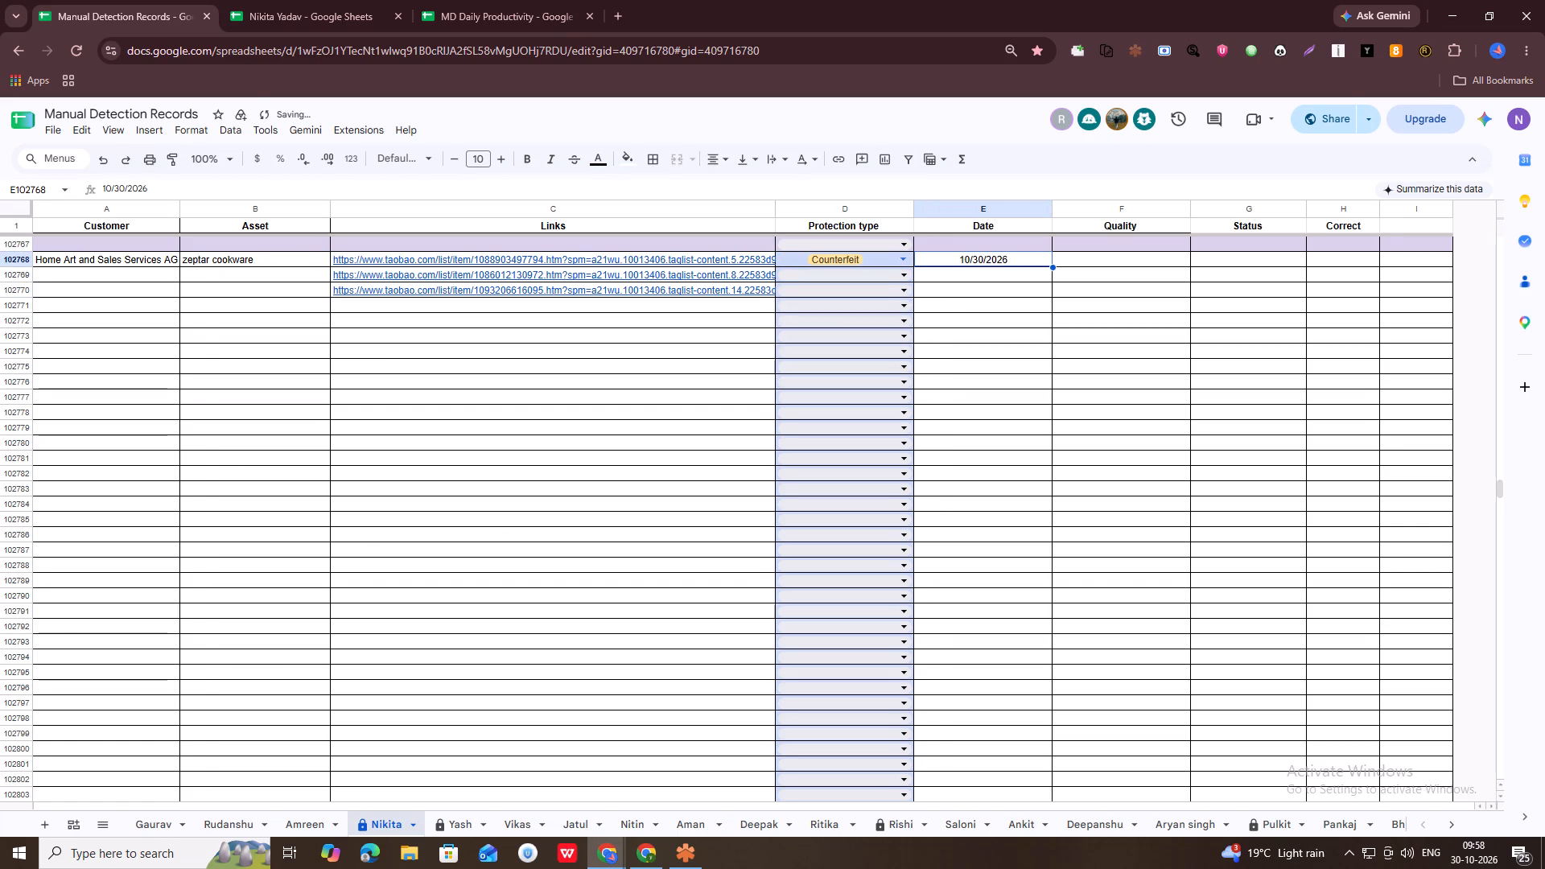
# Fill the Counterfeit protection type and date from row 102768 down through row 102770.
pyautogui.hotkey('shift', 'Left')
pyautogui.hotkey('ctrl', 'space')
pyautogui.hotkey('ctrl', 'd')
# Fill the customer "Home Art and Sales Services AG" from cell A102768 down through A102770.
pyautogui.press('Left')
pyautogui.press('Left')
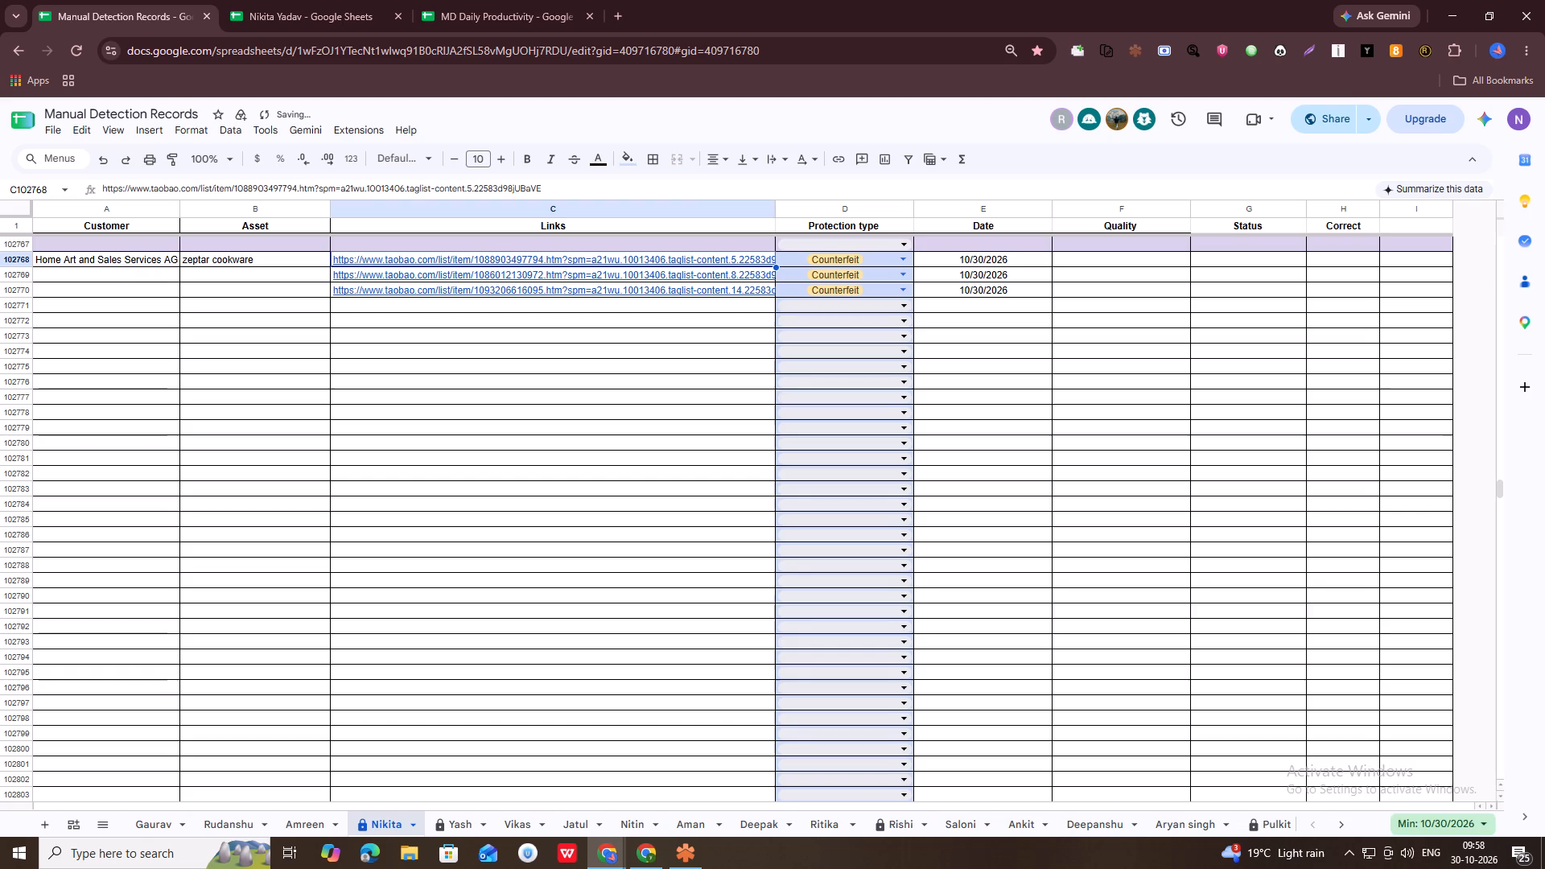
pyautogui.press('Left')
pyautogui.press('Left')
pyautogui.hotkey('shift', 'Down')
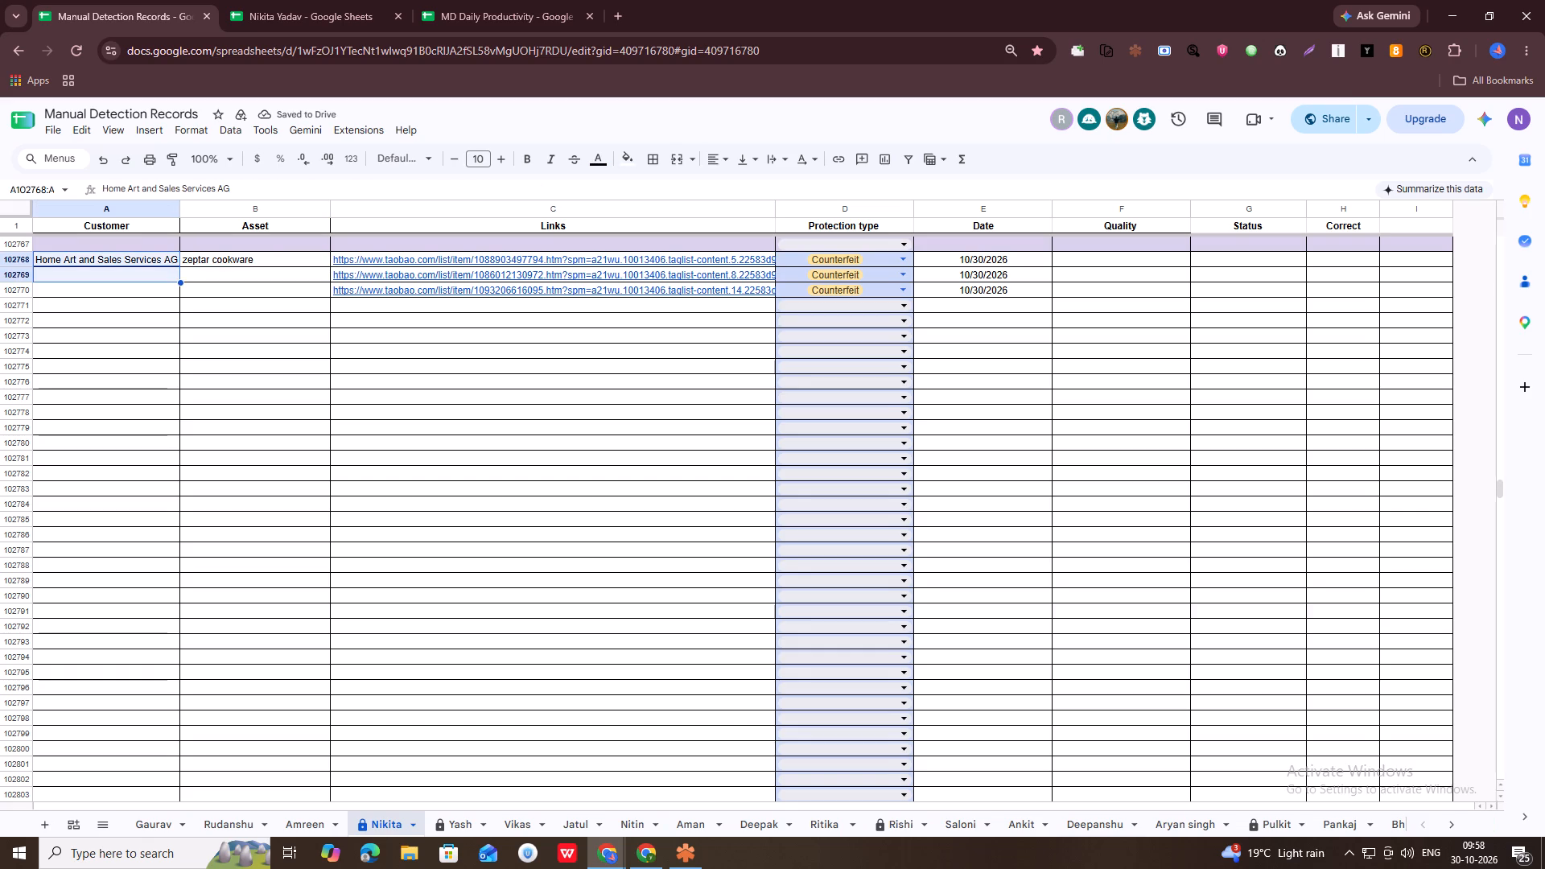
pyautogui.hotkey('shift', 'Down')
pyautogui.hotkey('ctrl', 'd')
pyautogui.press('Right')
pyautogui.press('Down')
pyautogui.press('Down')
pyautogui.press('Left')
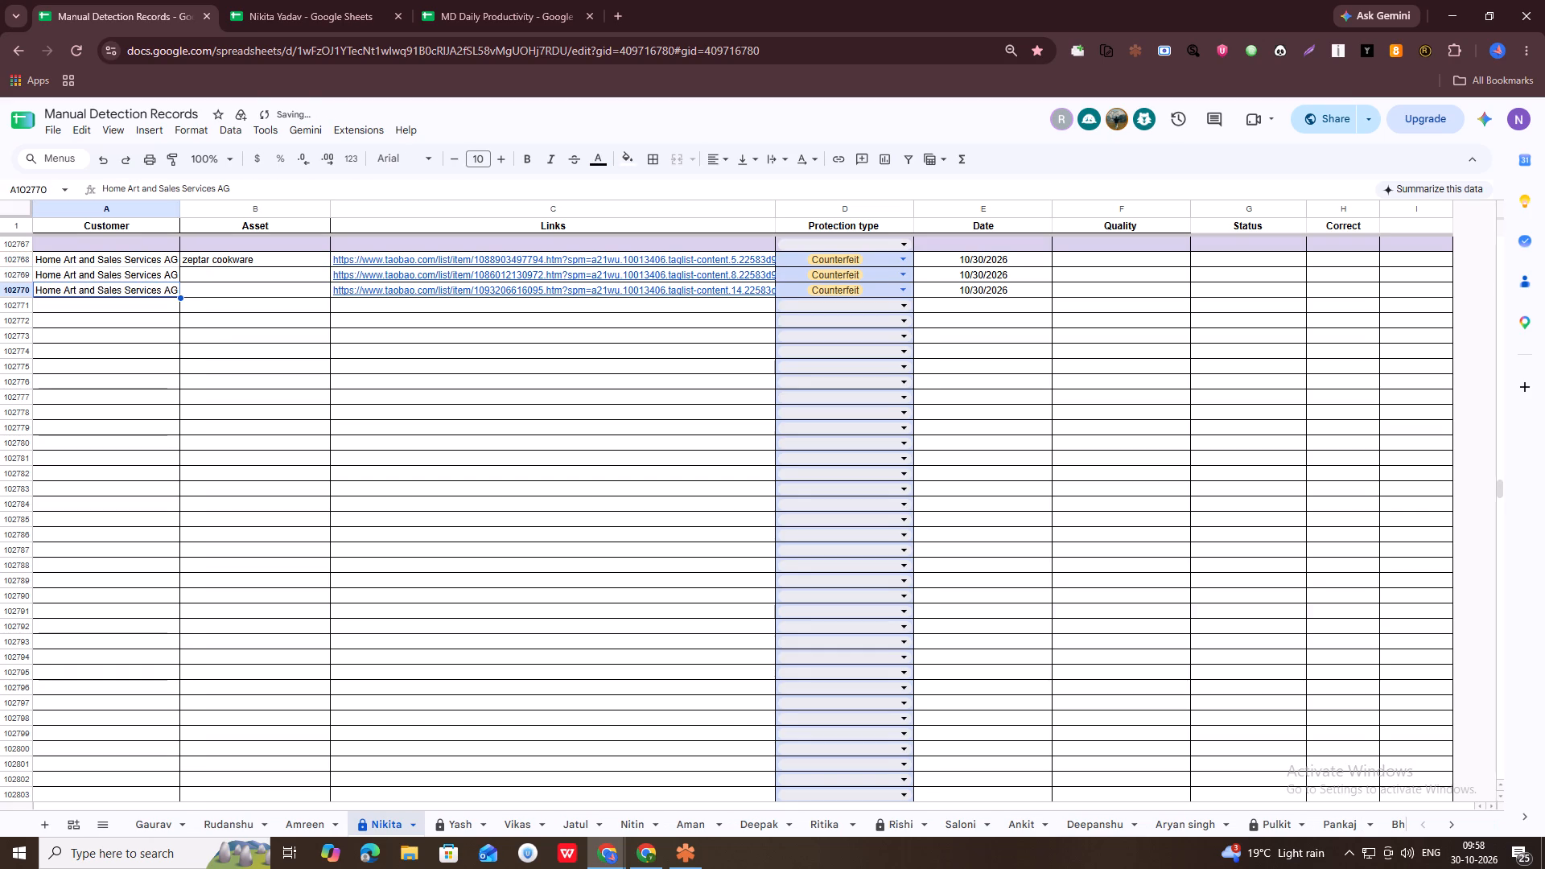
# Apply all borders to the customer cells A102768 to A102770.
pyautogui.hotkey('ctrl', 'shift', 'Up')
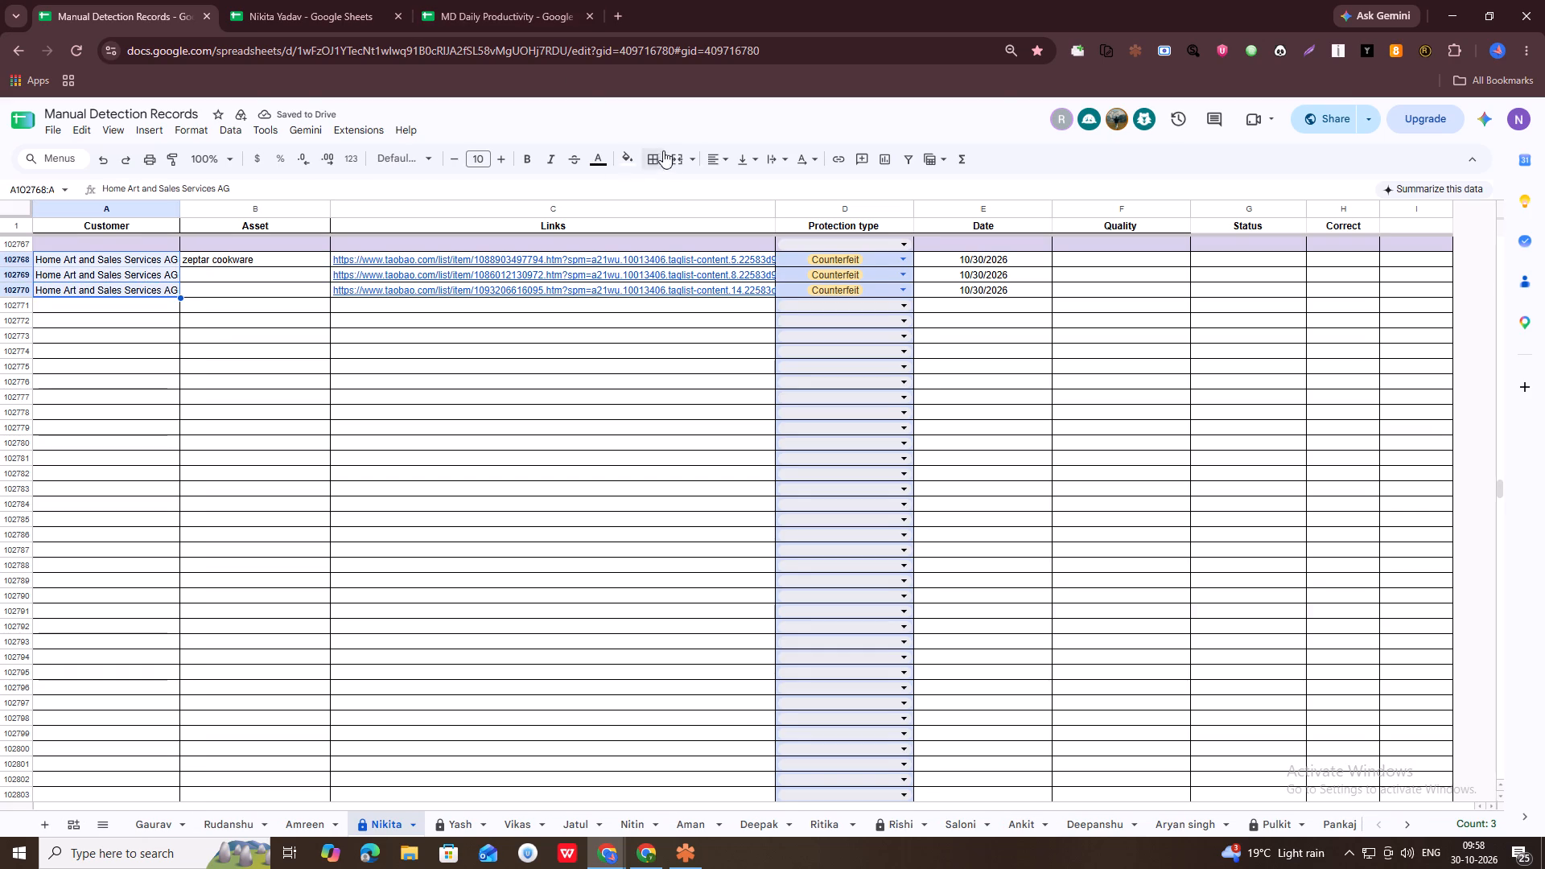
pyautogui.click(656, 161)
pyautogui.click(665, 188)
pyautogui.click(247, 369)
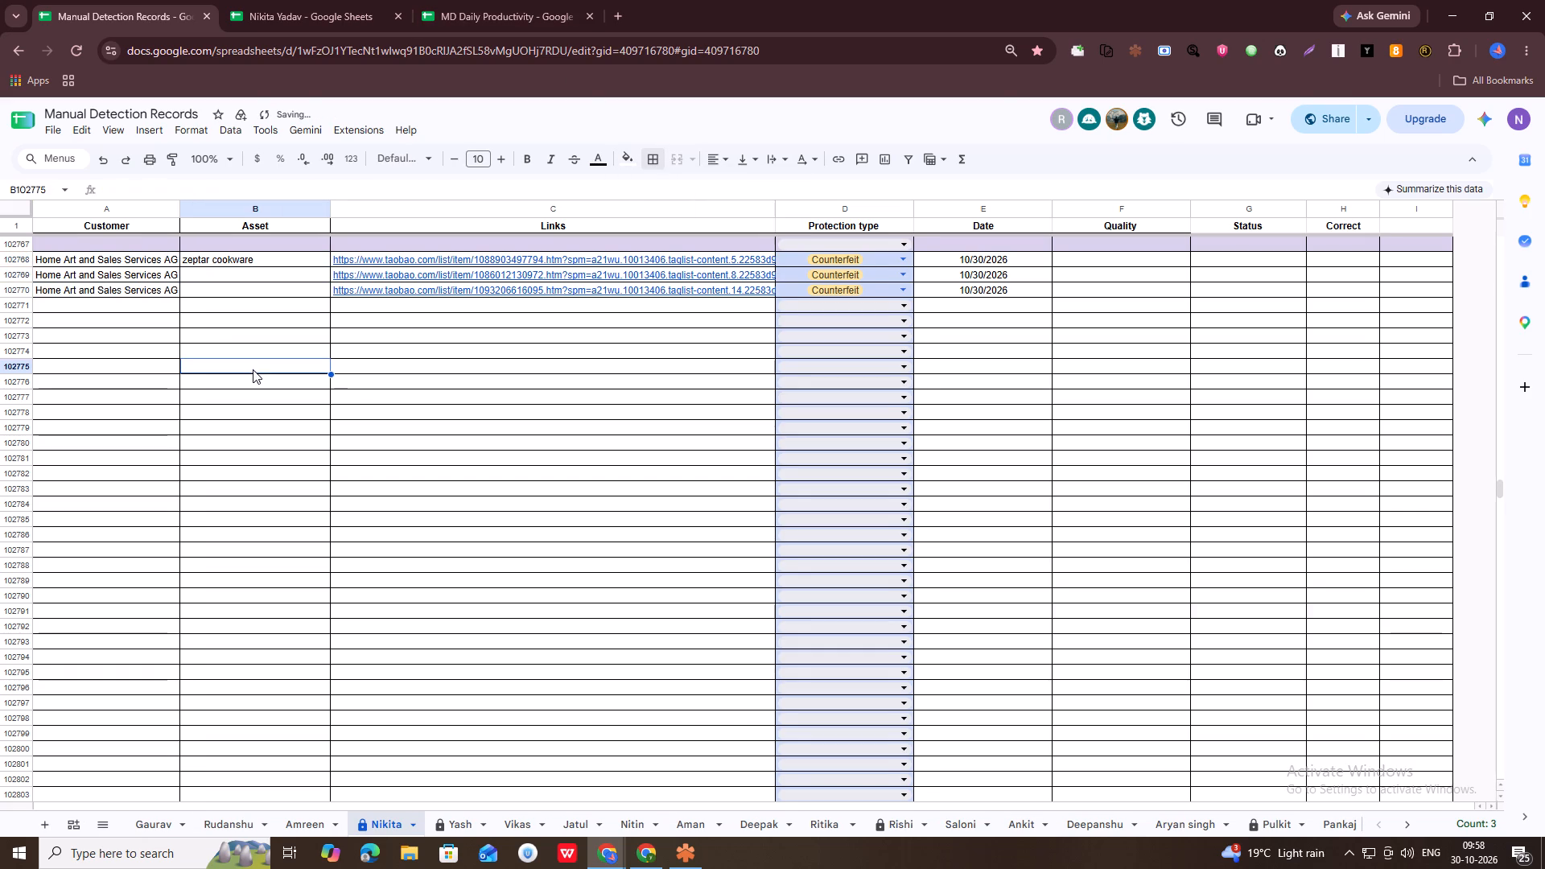
pyautogui.click(353, 316)
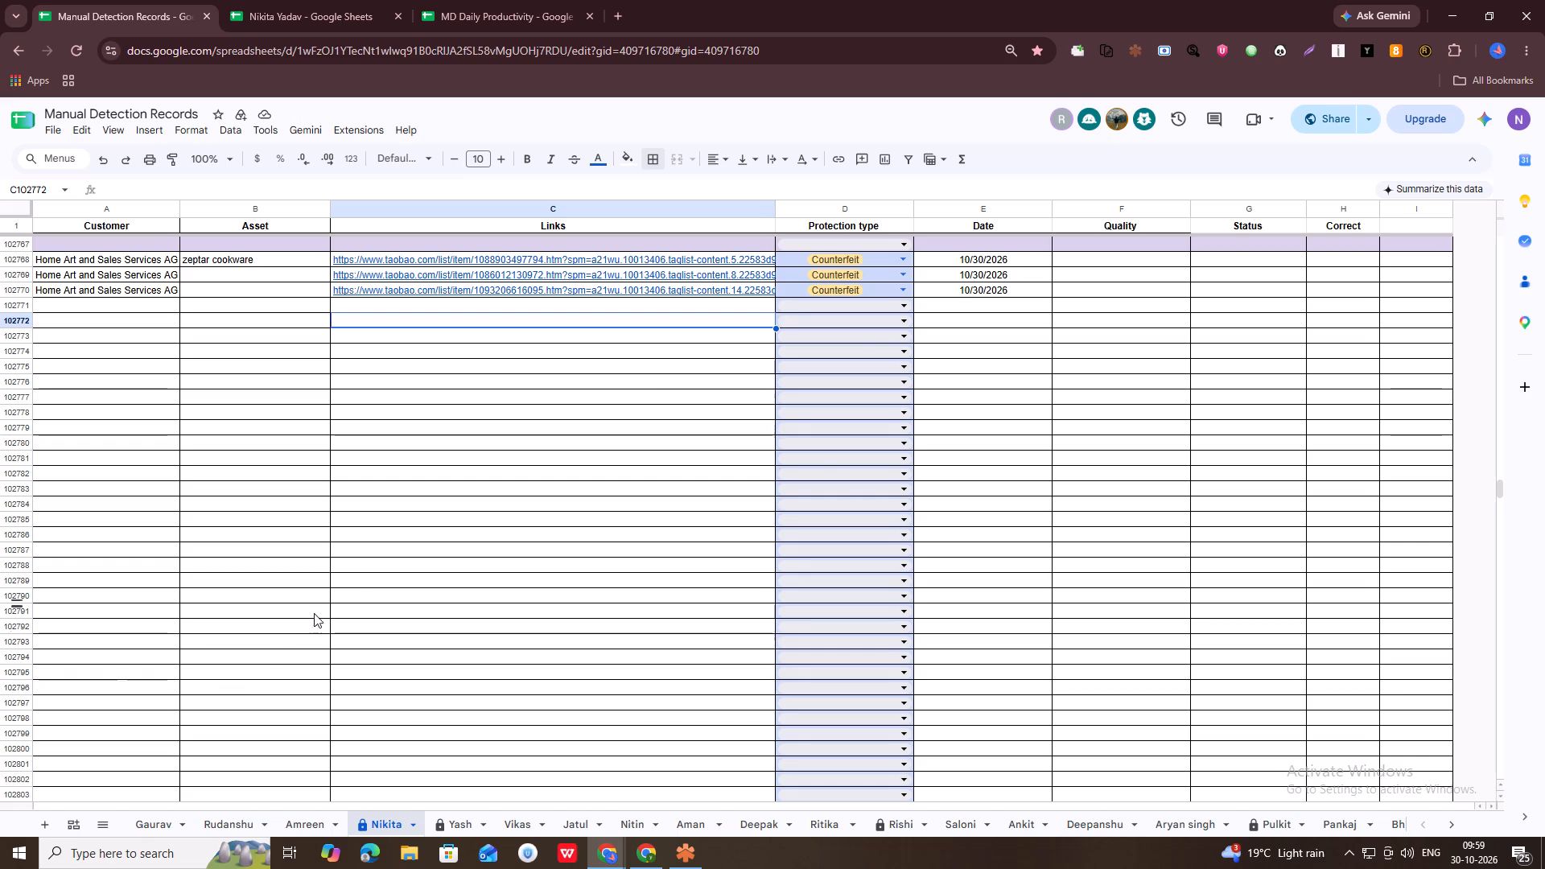
# Switch to the NEW 01 - Calendar - Suntec - Brand spreadsheet and check the 30/10 customer assignments after Home Art and Sales Services AG.
pyautogui.hotkey('alt', 'Tab')
pyautogui.keyDown('alt'); pyautogui.click(1244, 436); pyautogui.keyUp('alt')
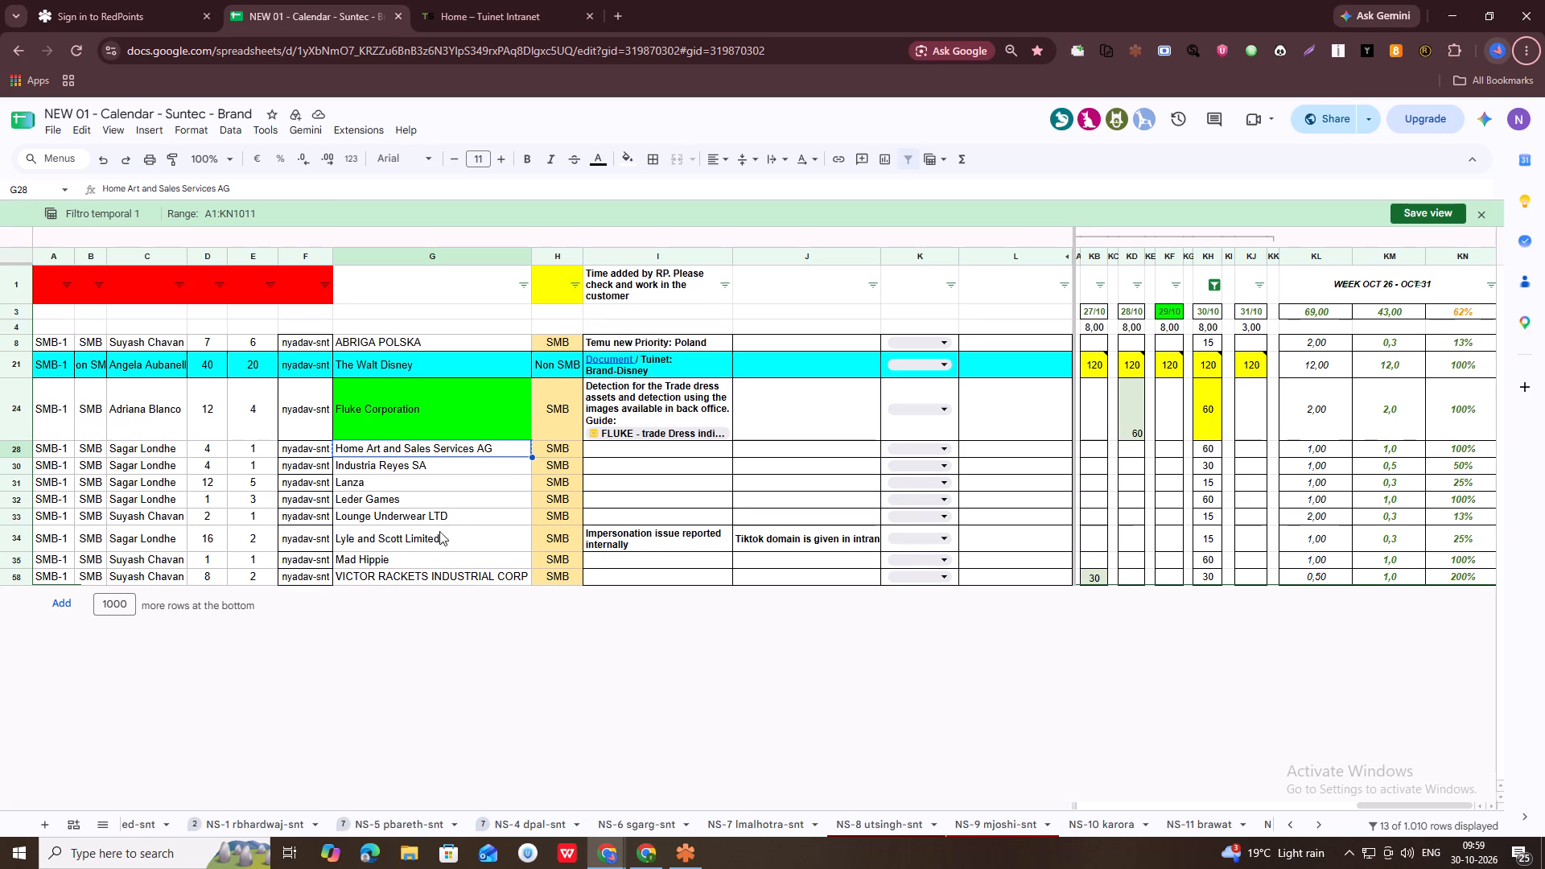
pyautogui.click(667, 475)
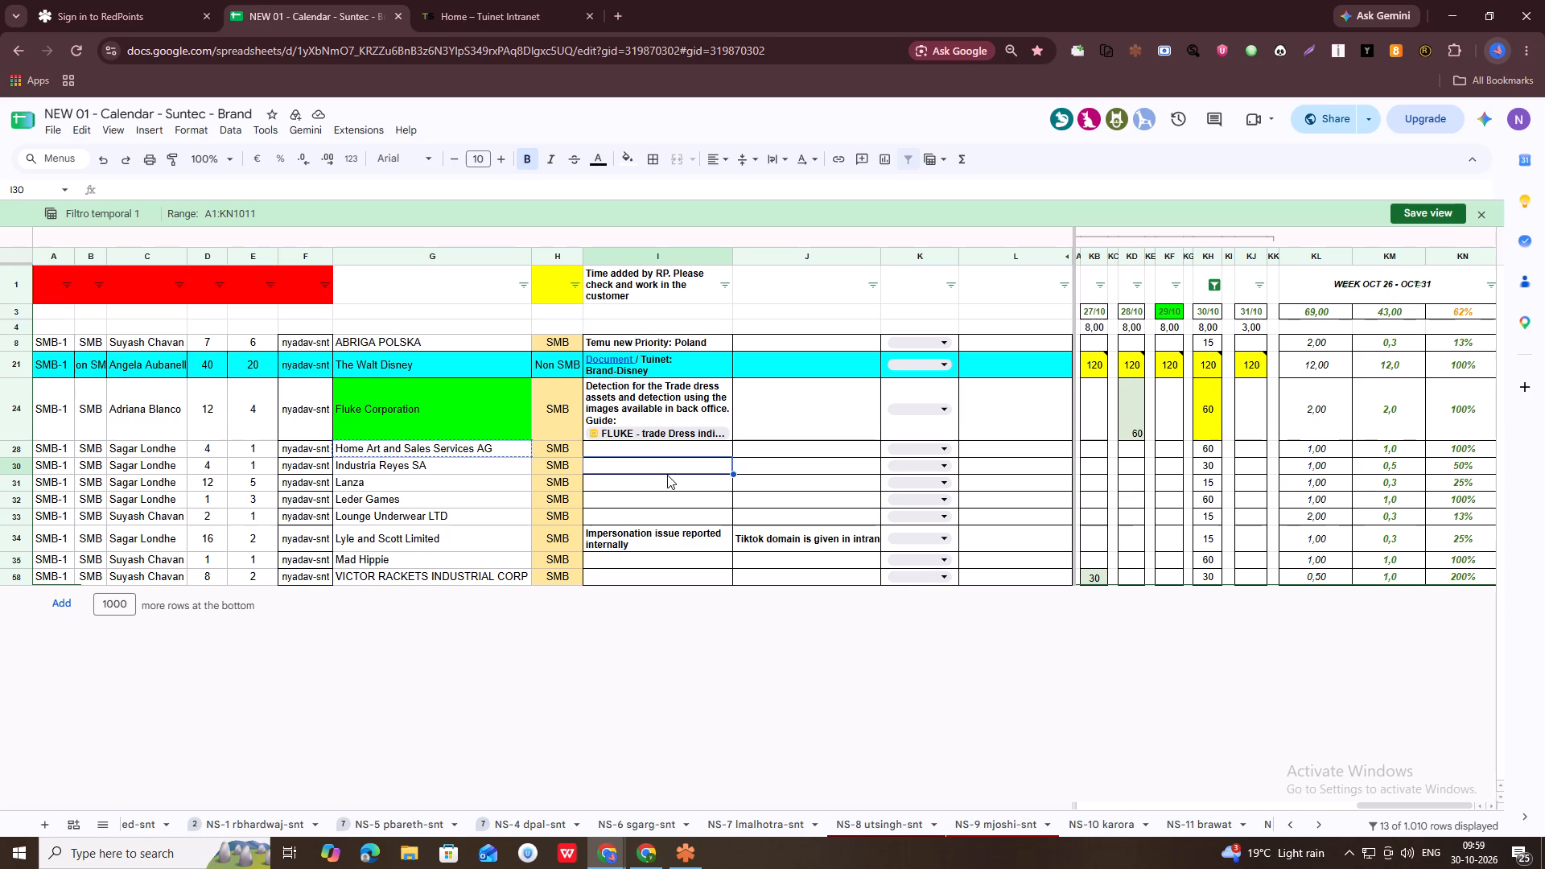
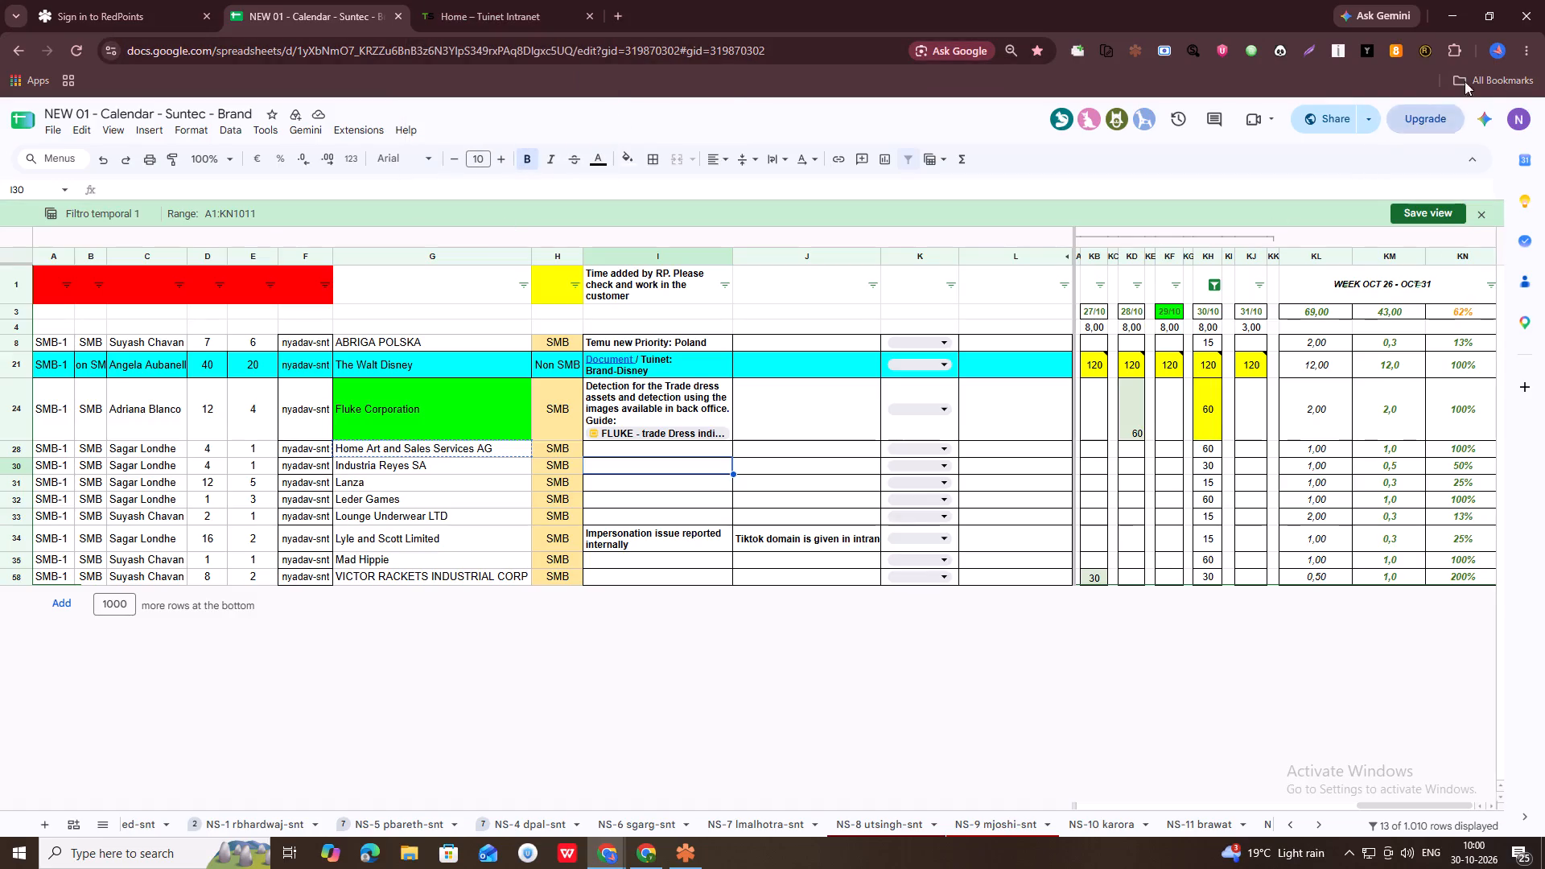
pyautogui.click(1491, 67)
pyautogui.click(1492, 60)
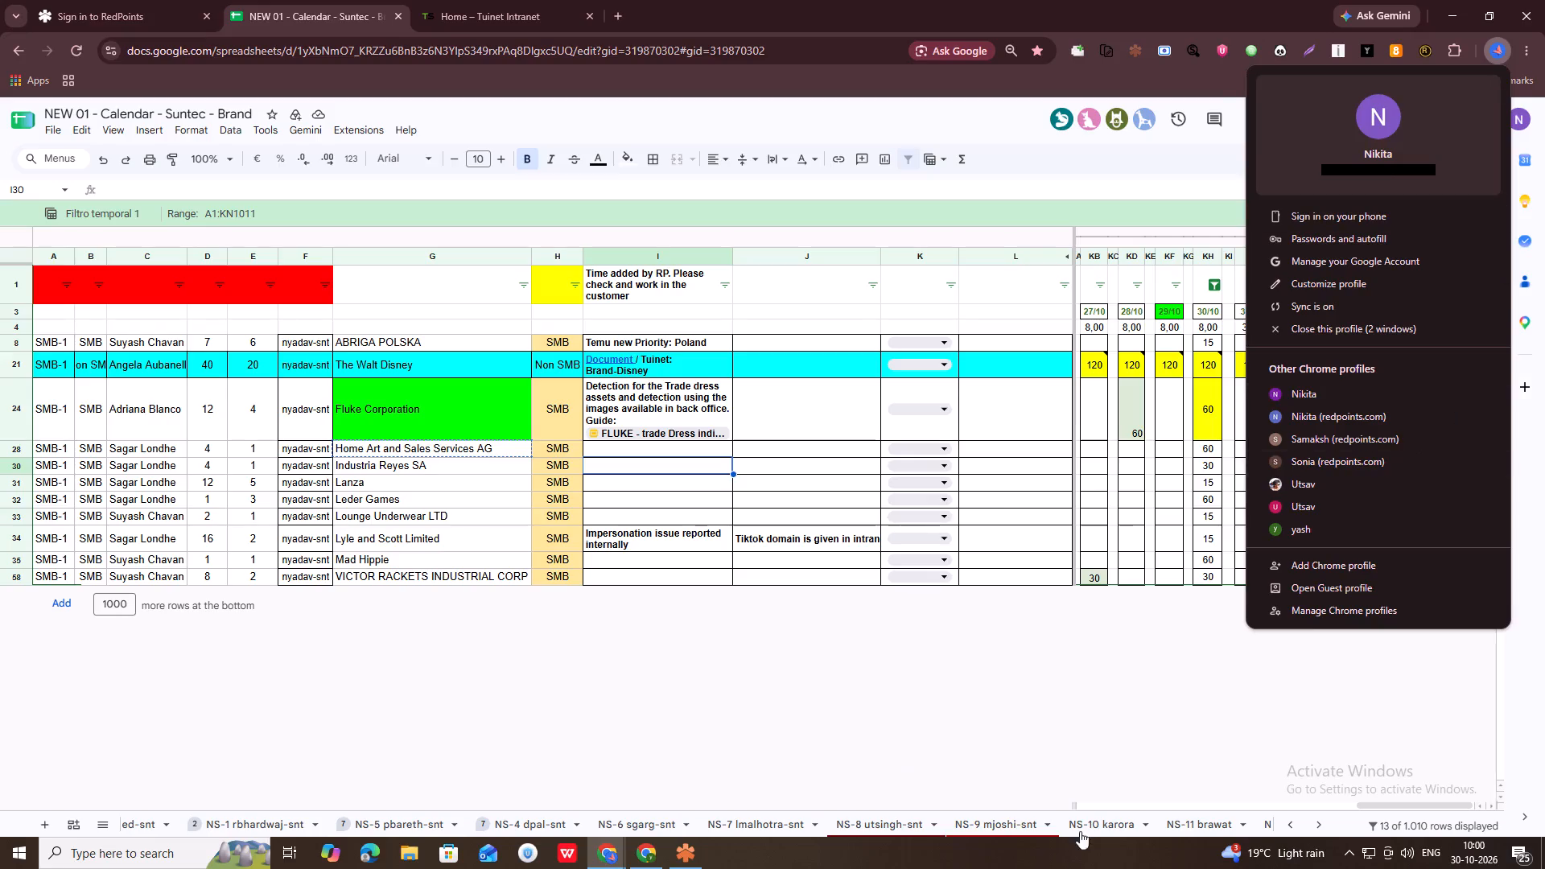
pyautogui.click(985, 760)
# Open the Manual Detection Records spreadsheet in a new tab.
pyautogui.click(625, 5)
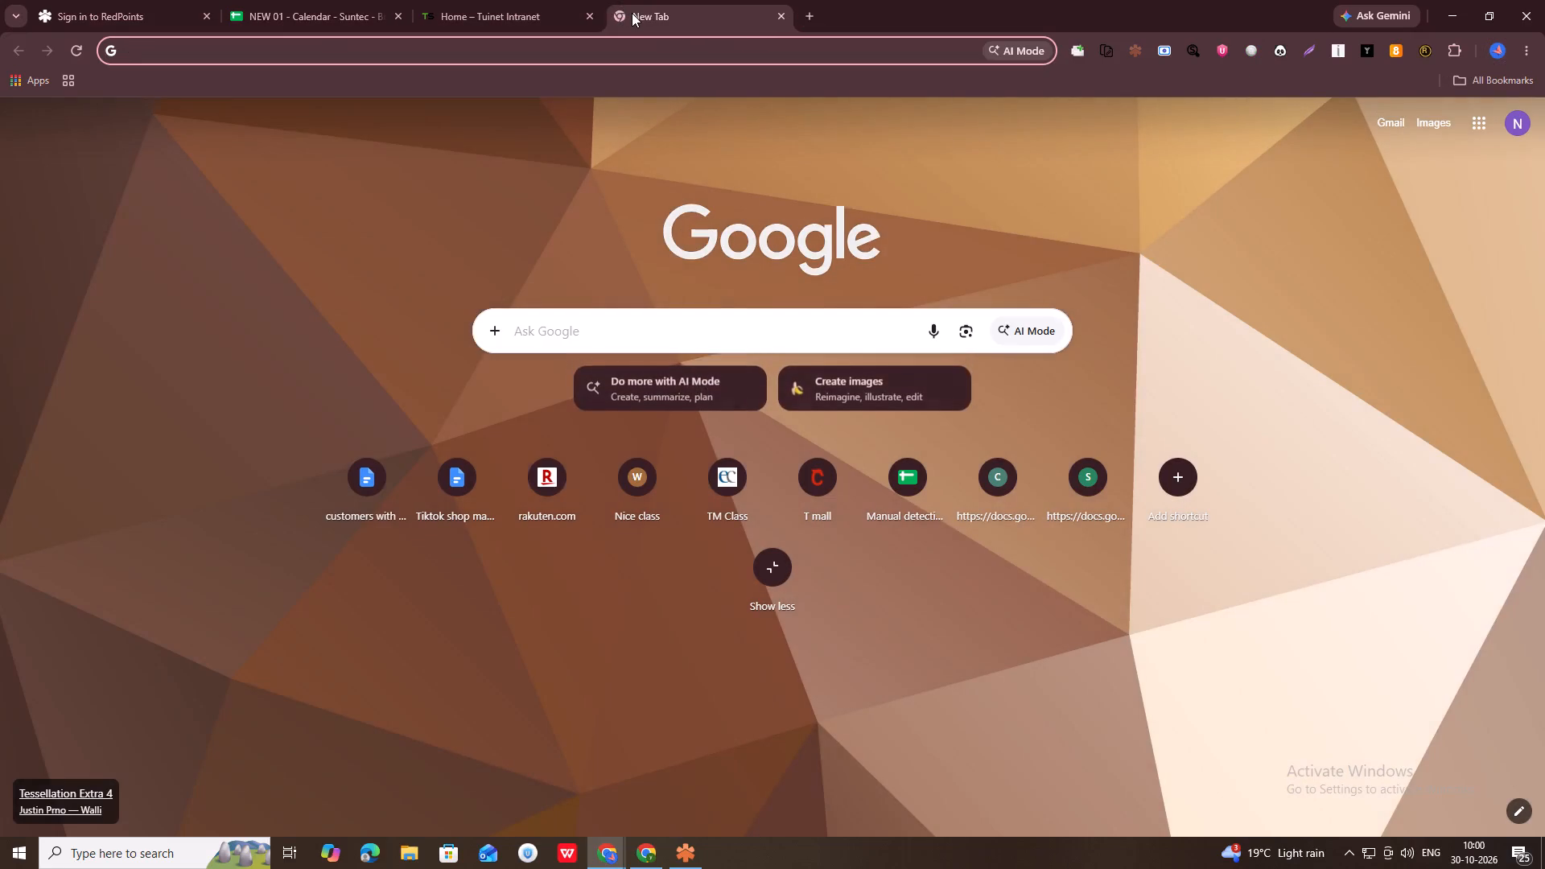
pyautogui.click(633, 13)
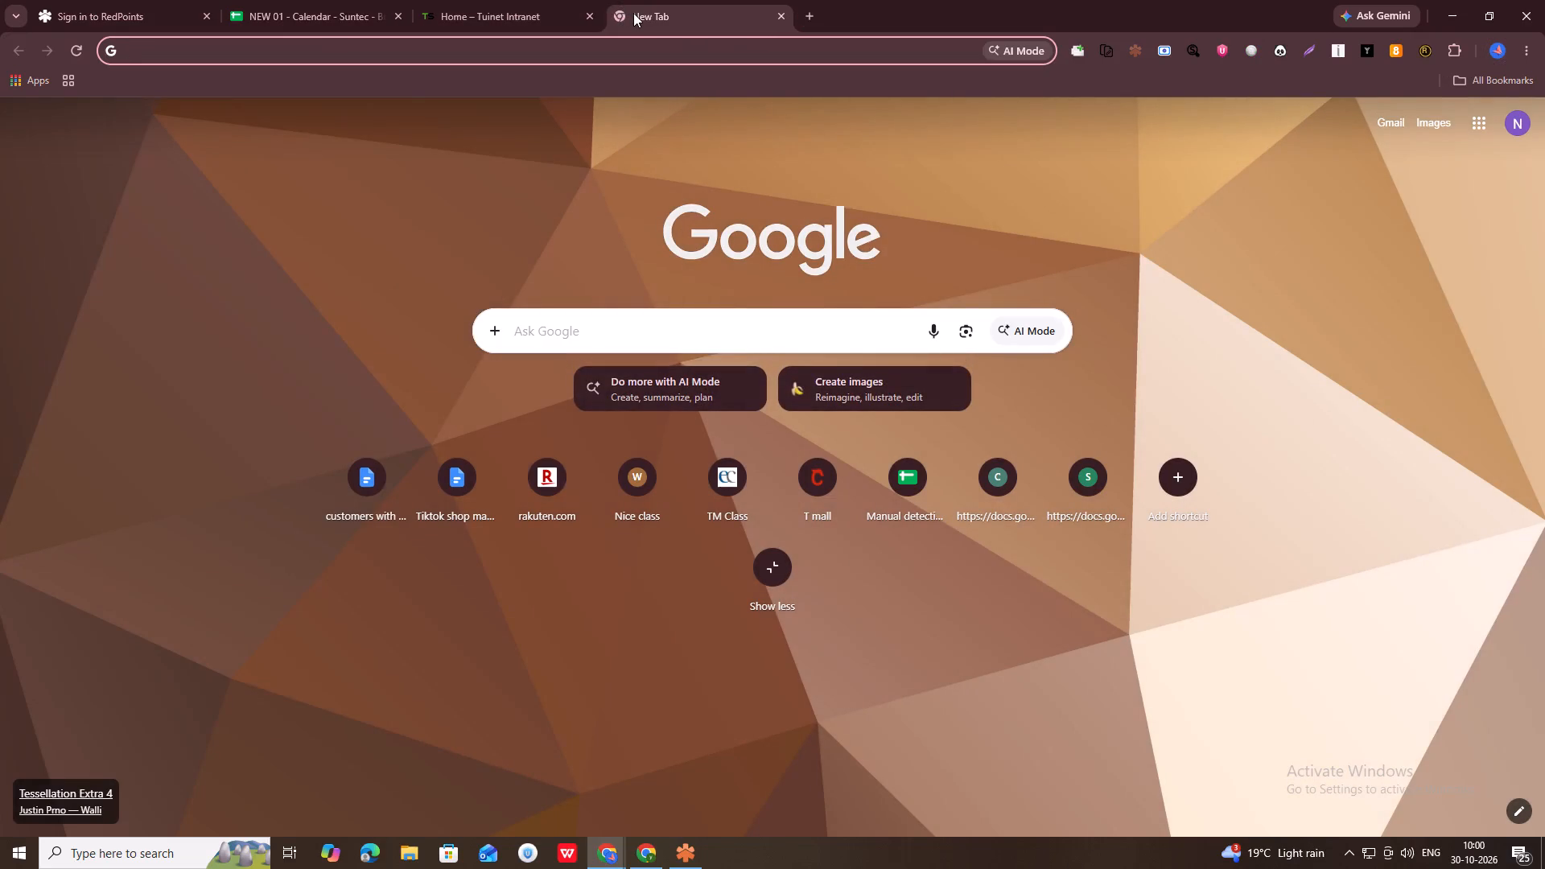
pyautogui.rightClick(633, 13)
pyautogui.rightClick(633, 13)
pyautogui.rightClick(633, 13)
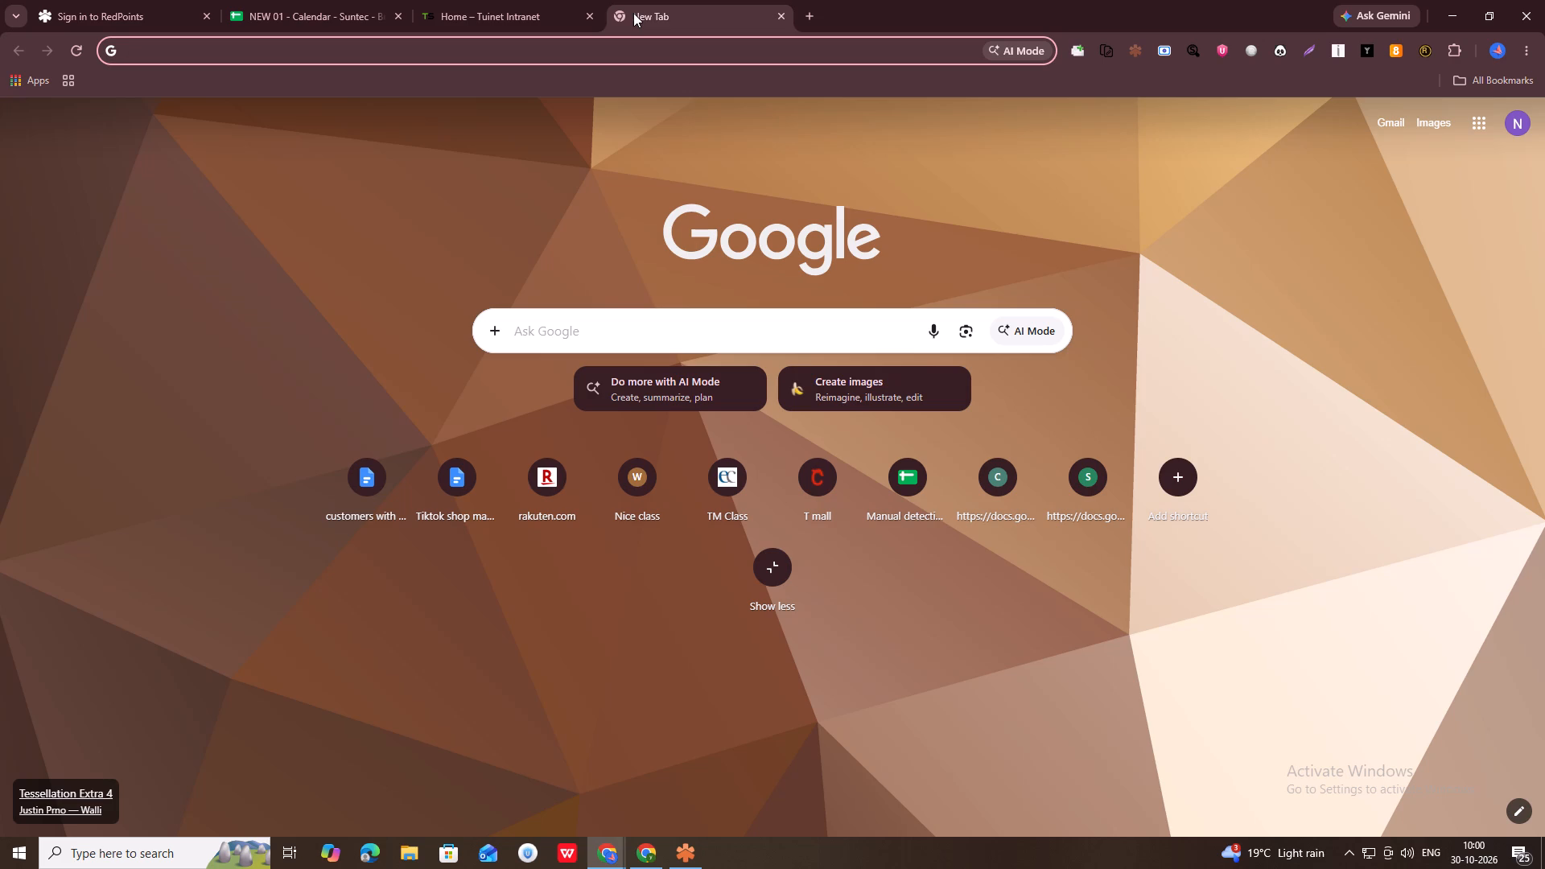
pyautogui.rightClick(633, 13)
pyautogui.rightClick(653, 80)
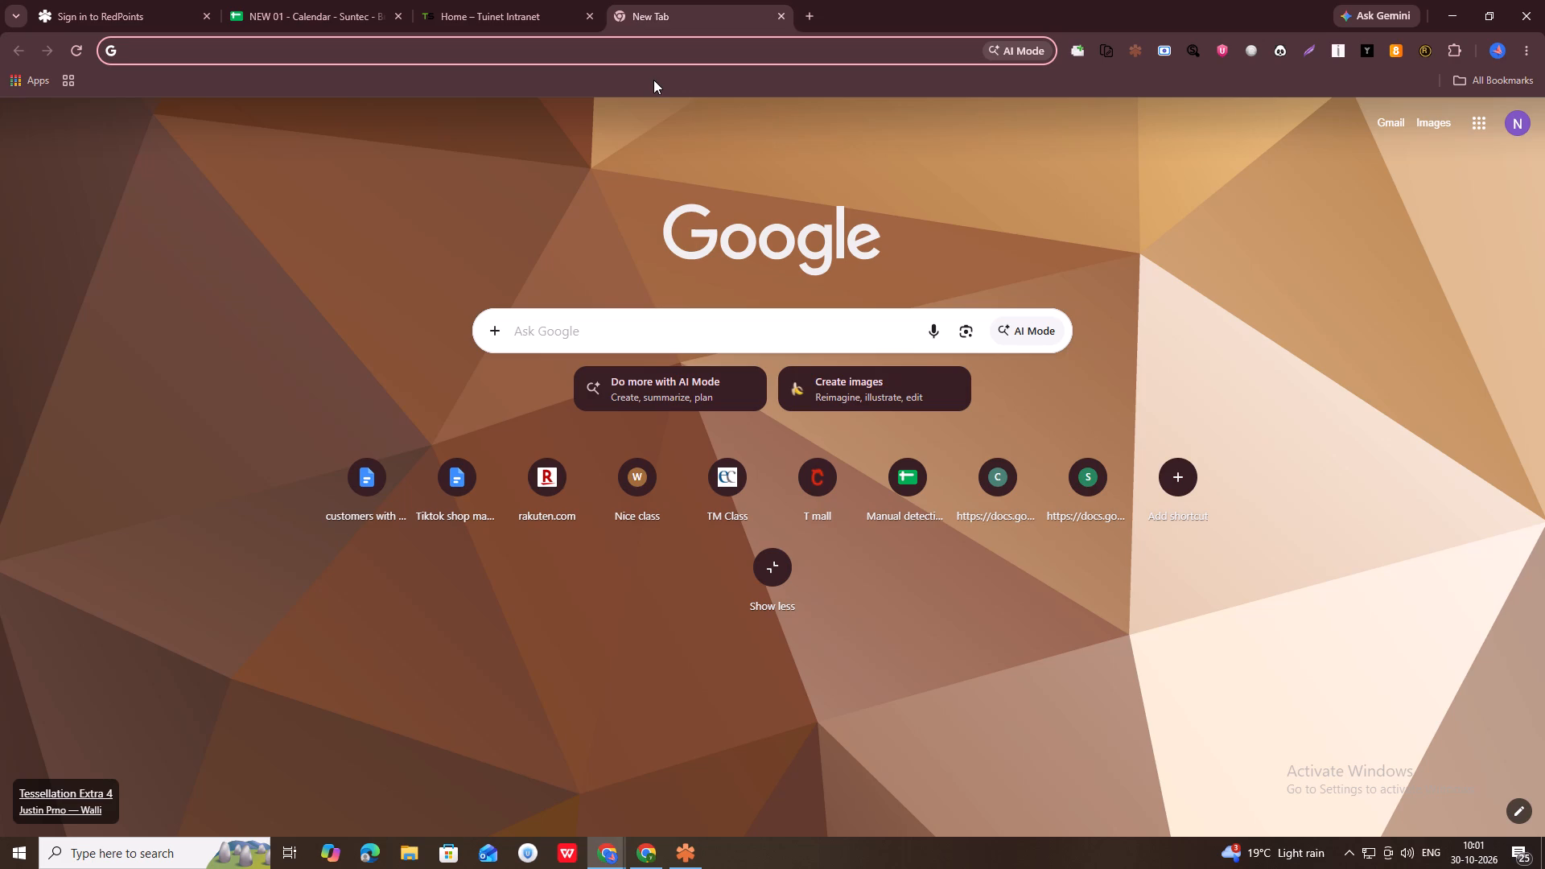
pyautogui.rightClick(653, 80)
pyautogui.rightClick(653, 80)
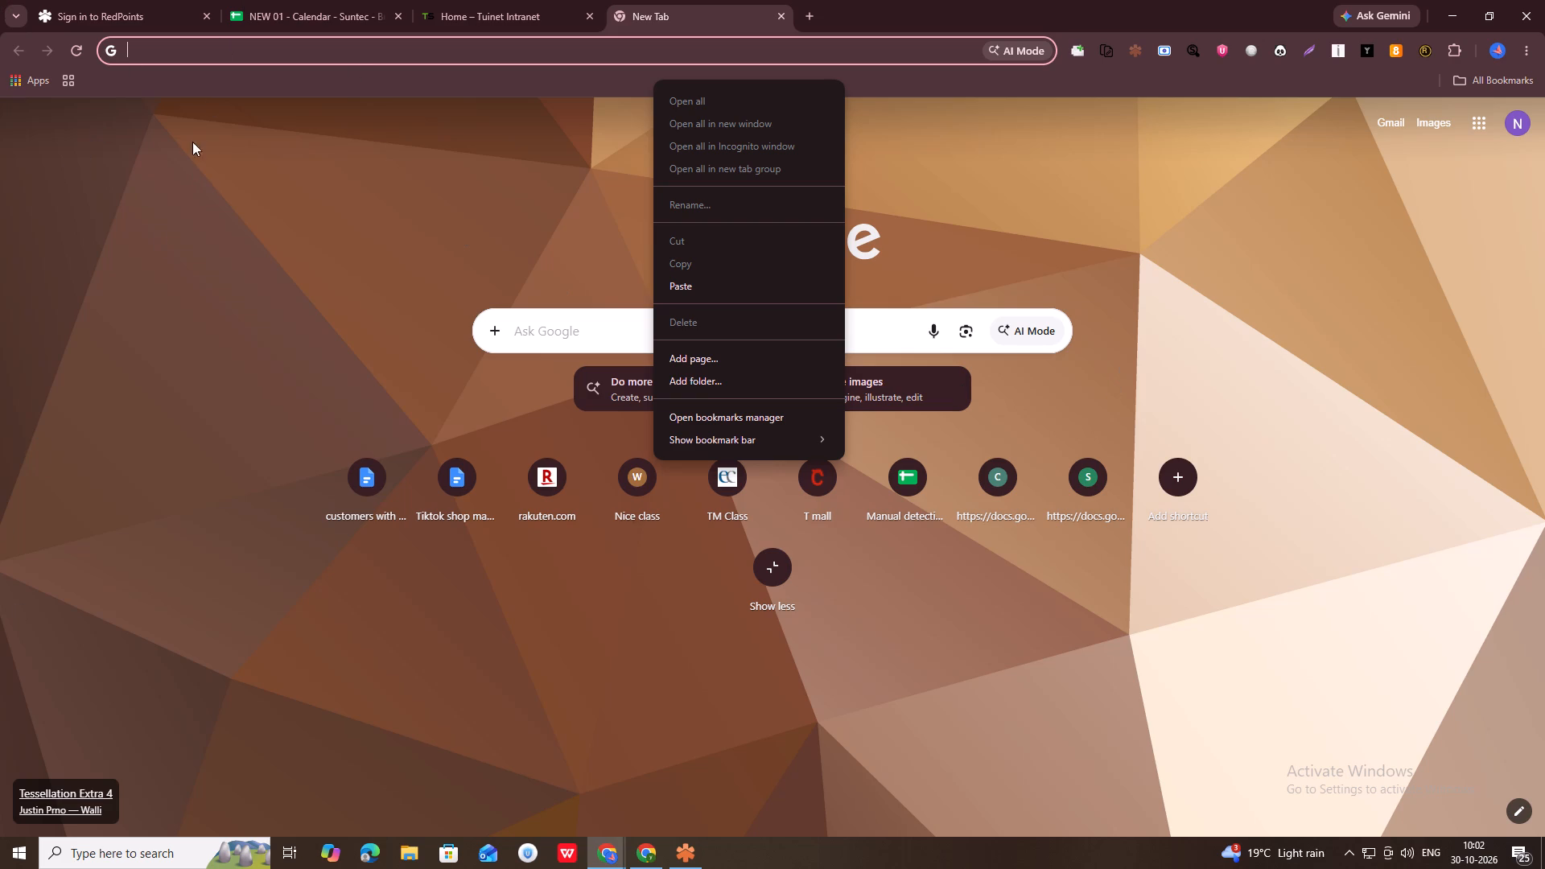
pyautogui.click(212, 194)
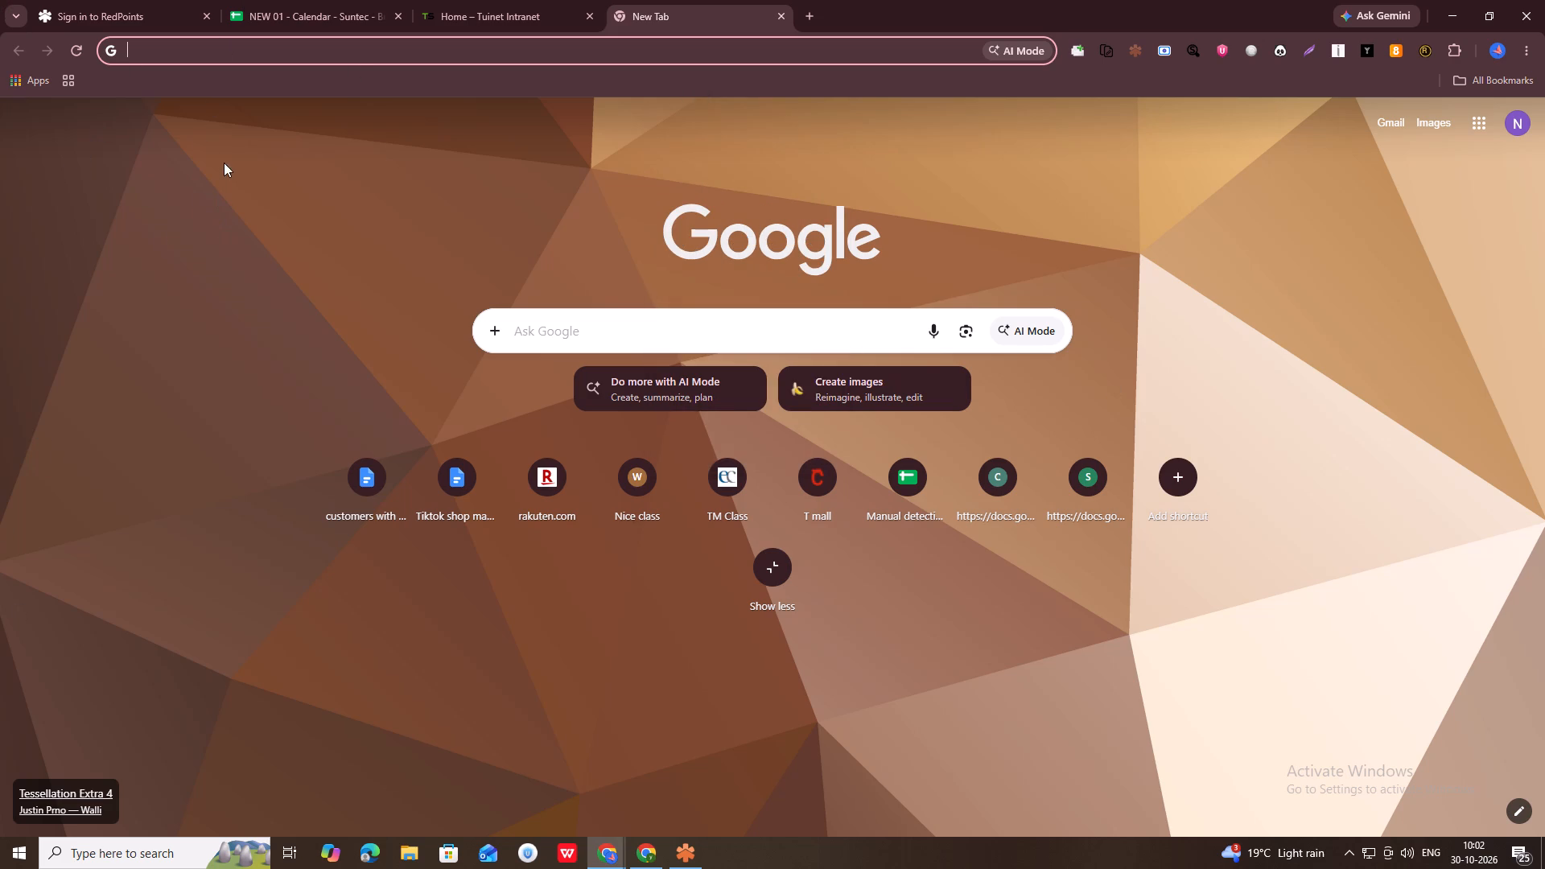
pyautogui.click(255, 39)
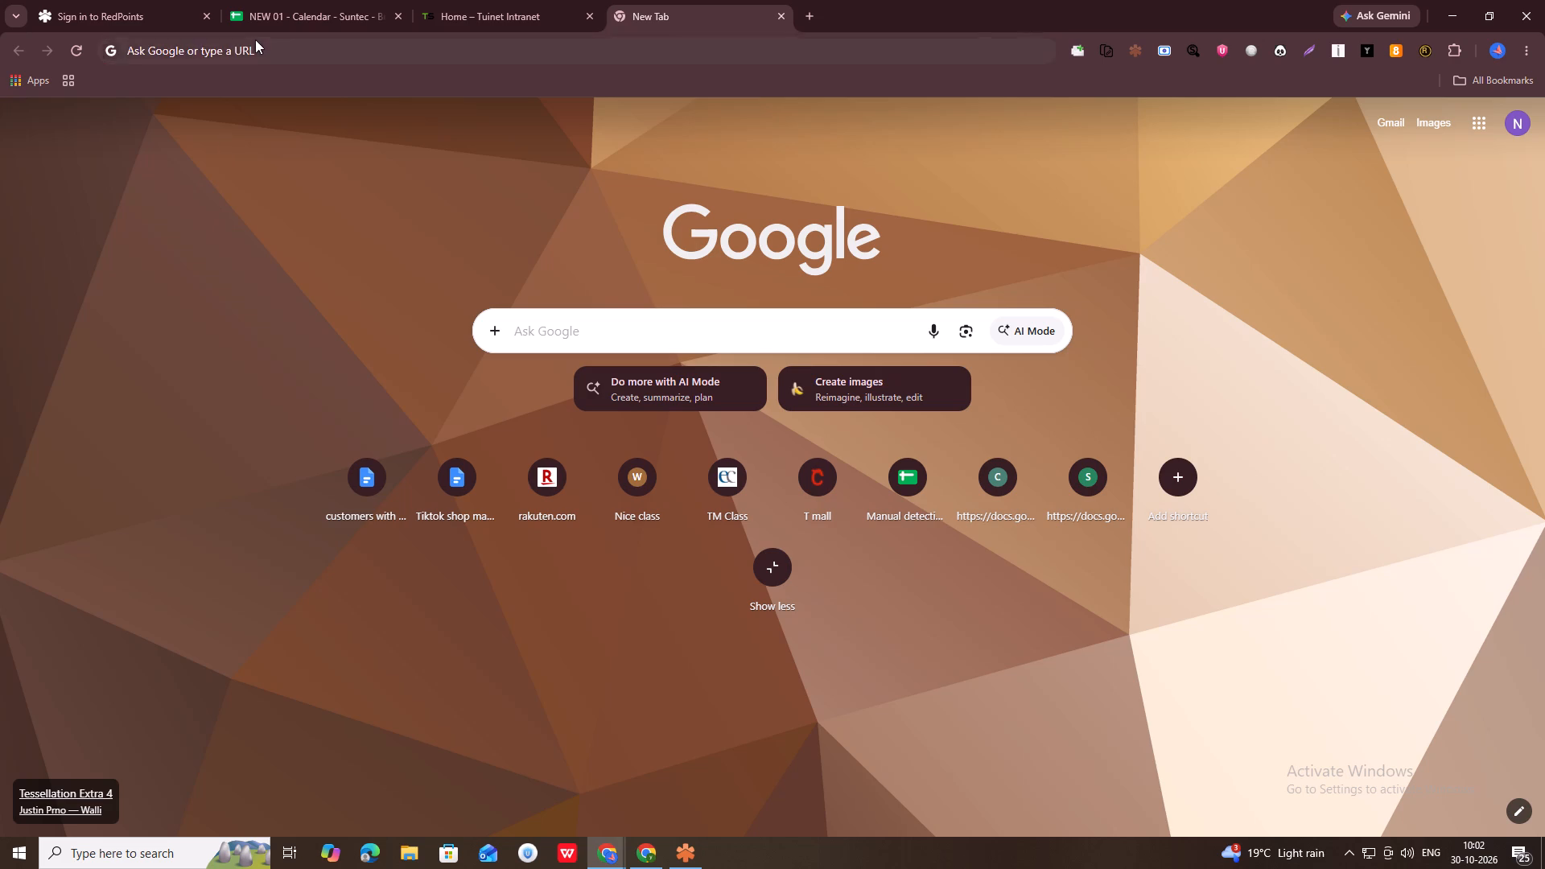
pyautogui.write('man')
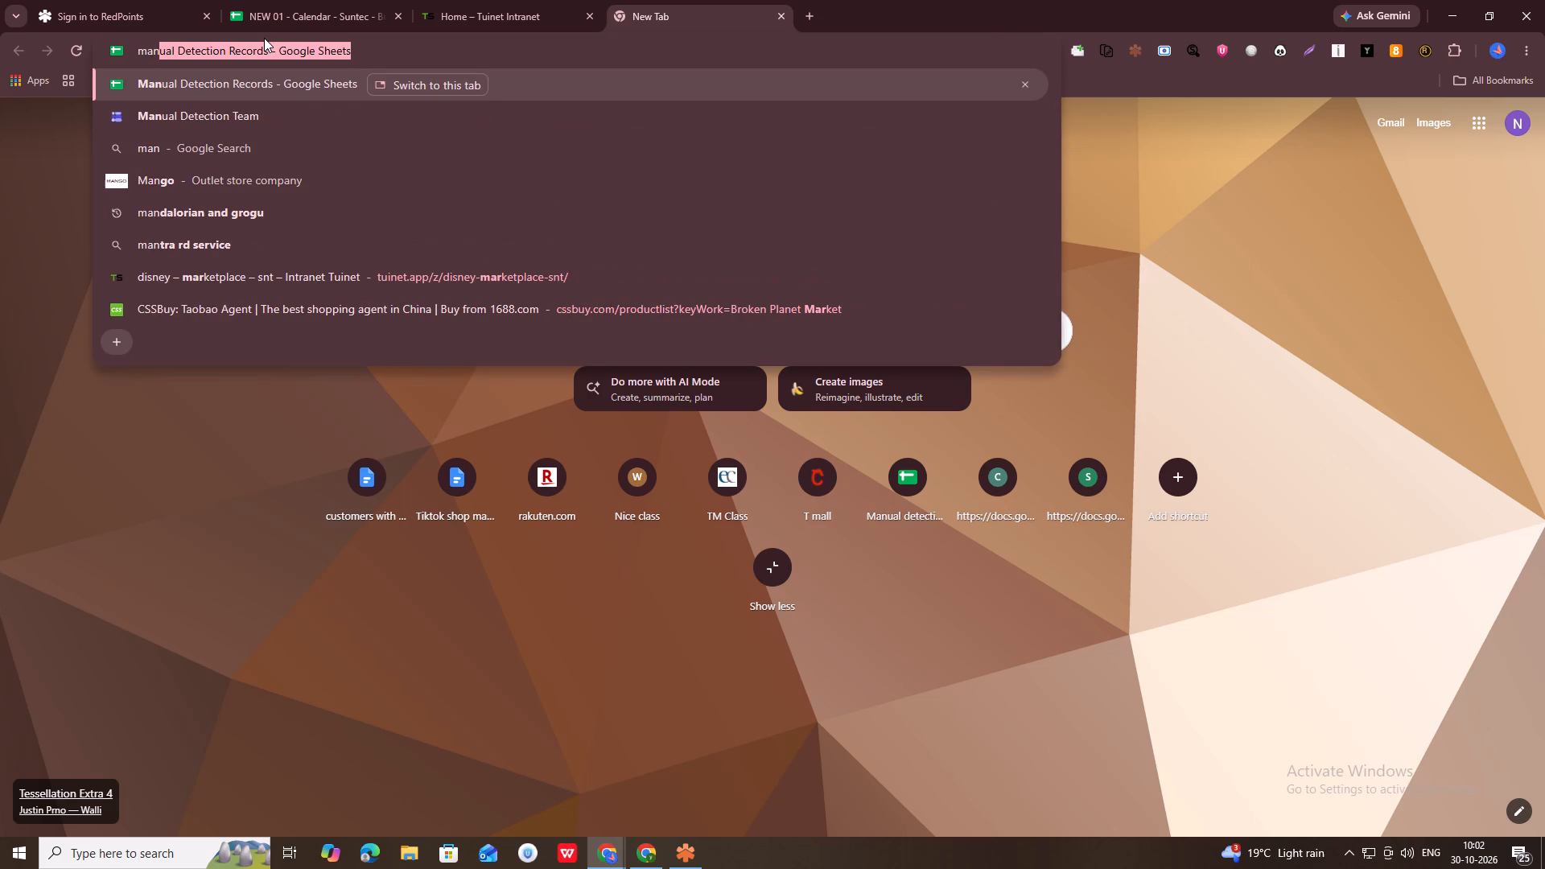
pyautogui.press('Return')
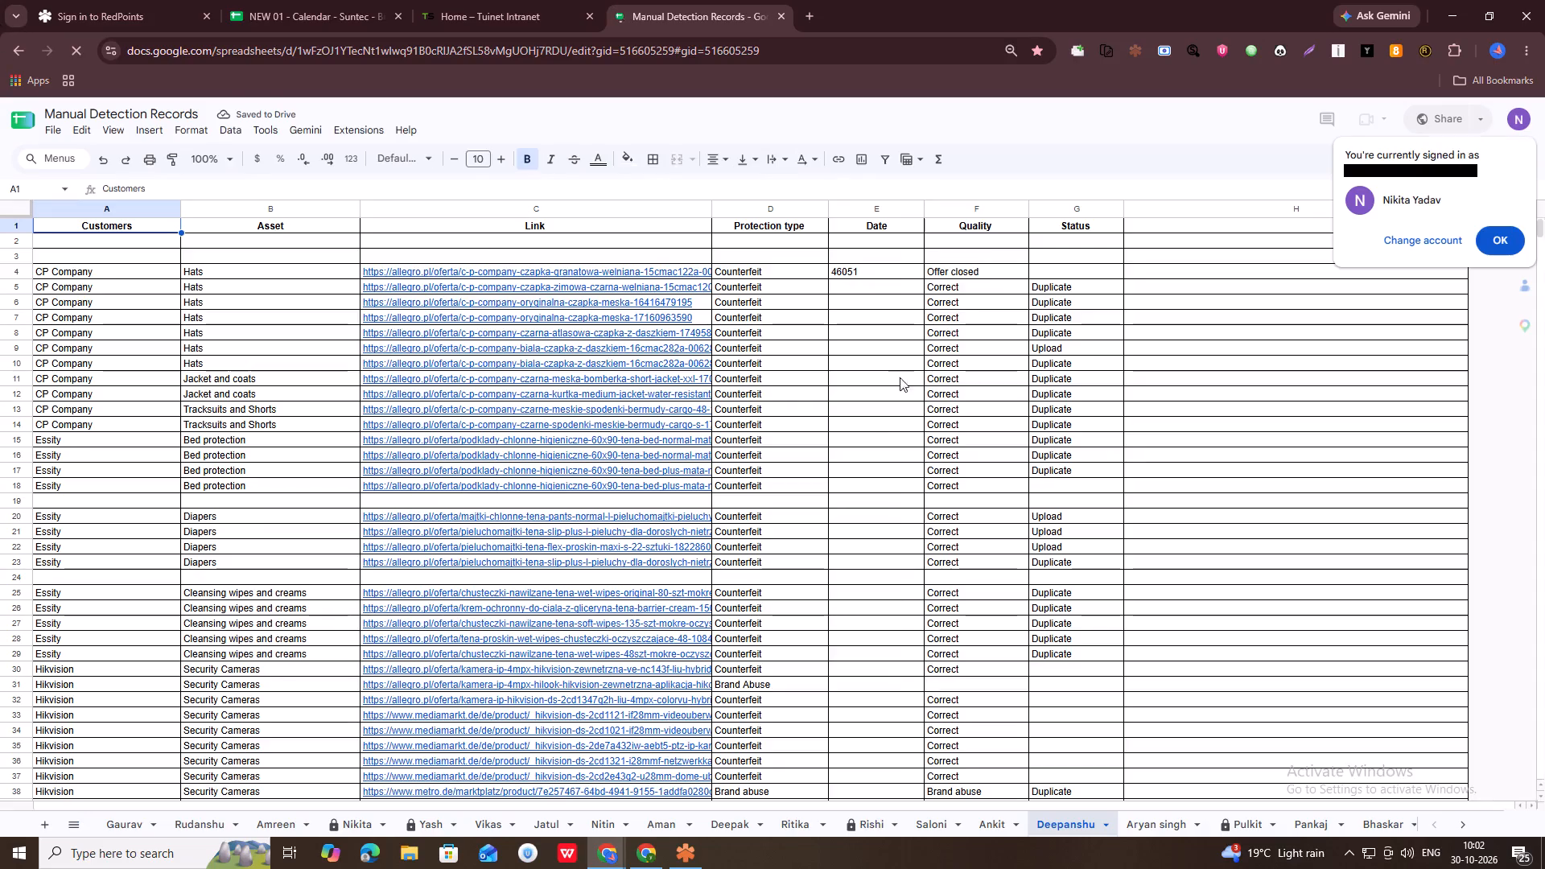
# Find the last logged link in column C of the Deepanshu sheet.
pyautogui.click(849, 370)
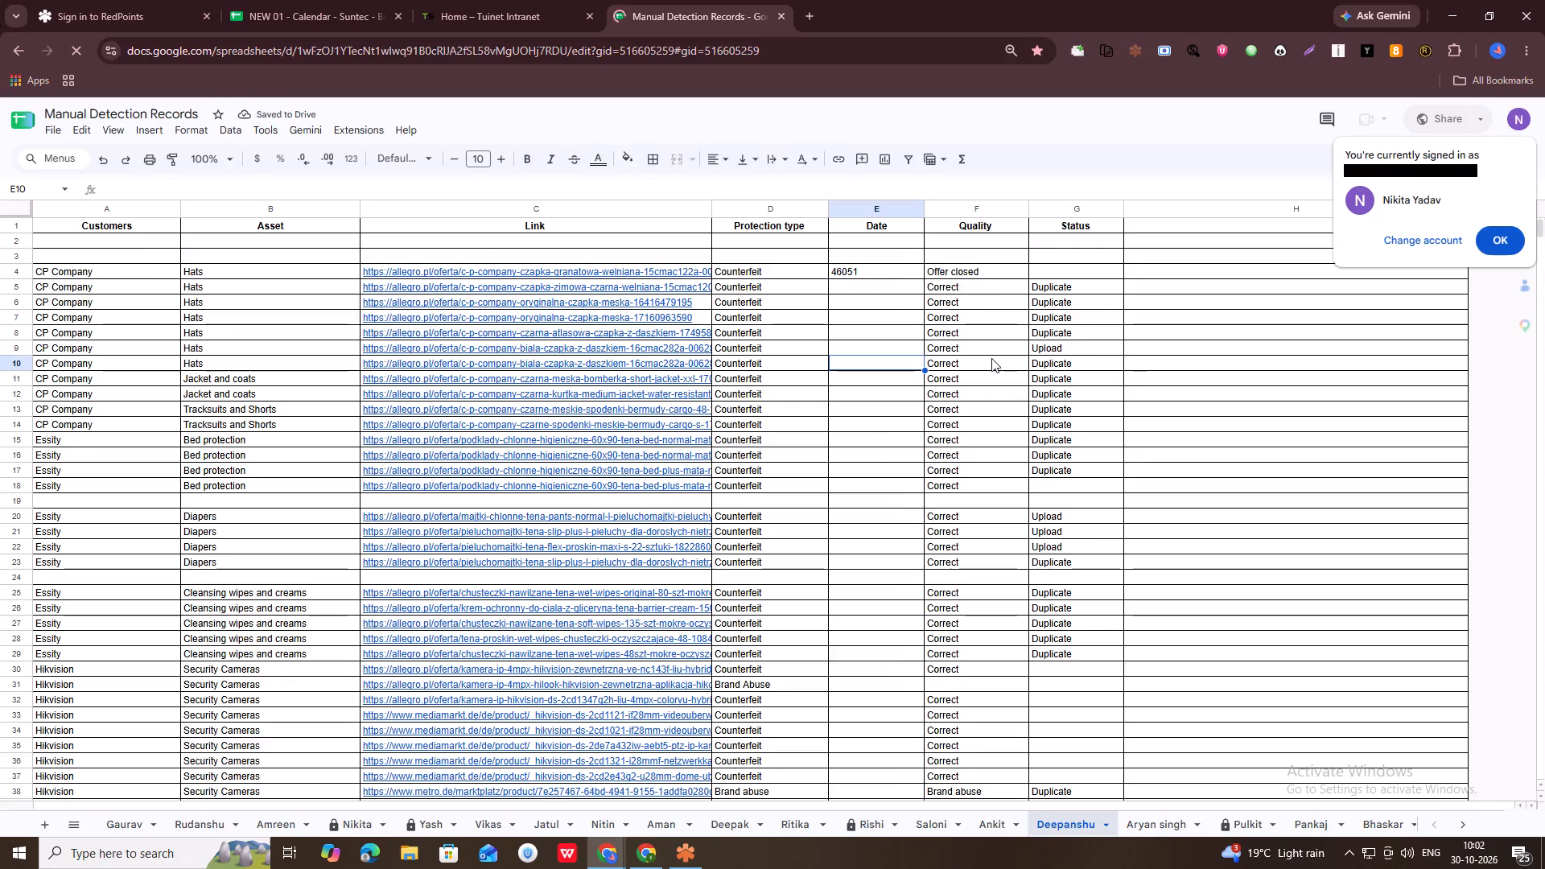
pyautogui.hotkey('ctrl', 'End')
pyautogui.press('Left')
pyautogui.press('Left')
pyautogui.press('Left')
pyautogui.press('Left')
pyautogui.press('Left')
pyautogui.press('Left')
pyautogui.press('Left')
pyautogui.press('Left')
pyautogui.press('Left')
pyautogui.press('Left')
pyautogui.press('Left')
pyautogui.press('Left')
pyautogui.press('Left')
pyautogui.press('Left')
pyautogui.press('Left')
pyautogui.press('Left')
pyautogui.press('Left')
pyautogui.press('Left')
pyautogui.press('Left')
pyautogui.press('Left')
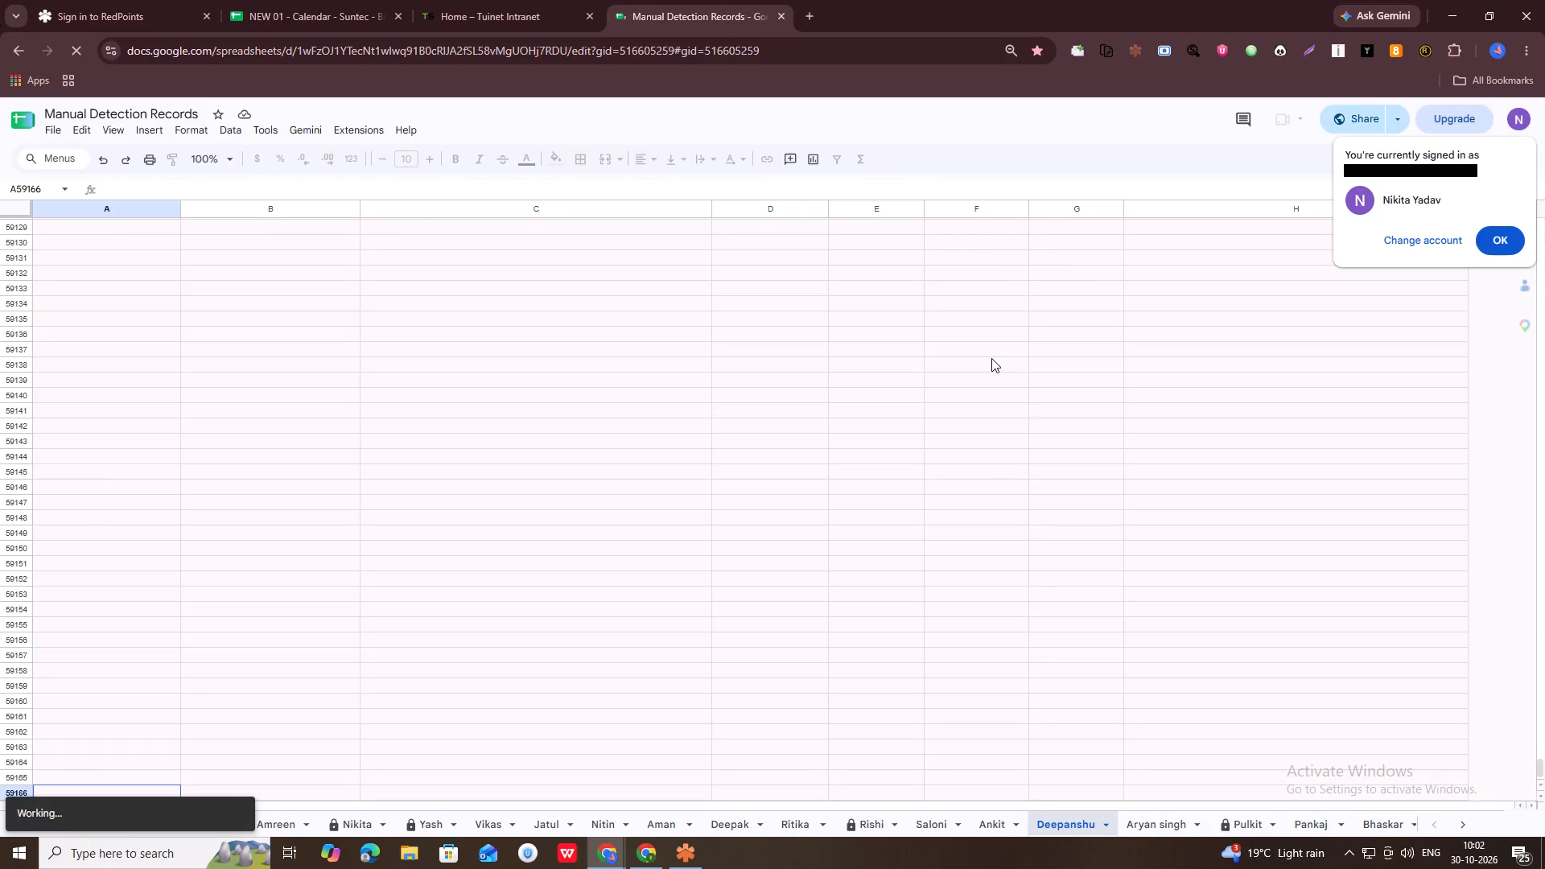
pyautogui.press('Right')
pyautogui.press('Right')
pyautogui.press('Right')
pyautogui.press('Up')
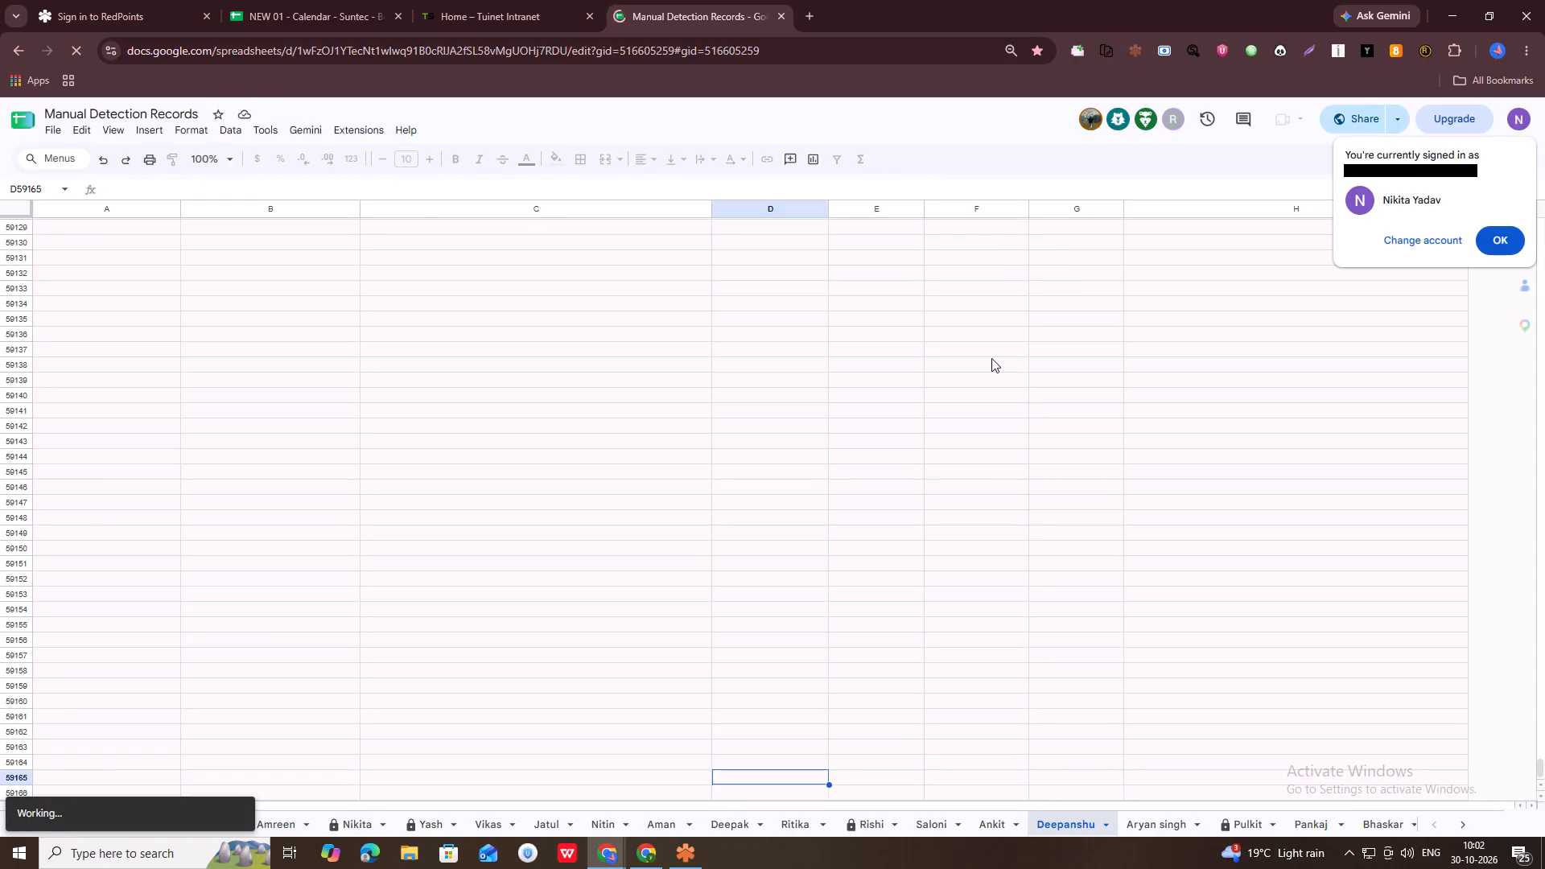
pyautogui.press('Left')
pyautogui.press('Up')
pyautogui.press('Up')
pyautogui.press('Up')
pyautogui.press('Up')
pyautogui.press('Up')
pyautogui.press('Up')
pyautogui.press('Up')
pyautogui.press('Up')
pyautogui.press('Up')
pyautogui.press('Up')
pyautogui.press('Up')
pyautogui.press('Up')
pyautogui.press('Up')
pyautogui.press('Up')
pyautogui.press('Up')
pyautogui.press('Up')
pyautogui.press('Up')
pyautogui.press('Up')
pyautogui.press('Up')
pyautogui.press('Up')
pyautogui.press('Up')
pyautogui.press('Up')
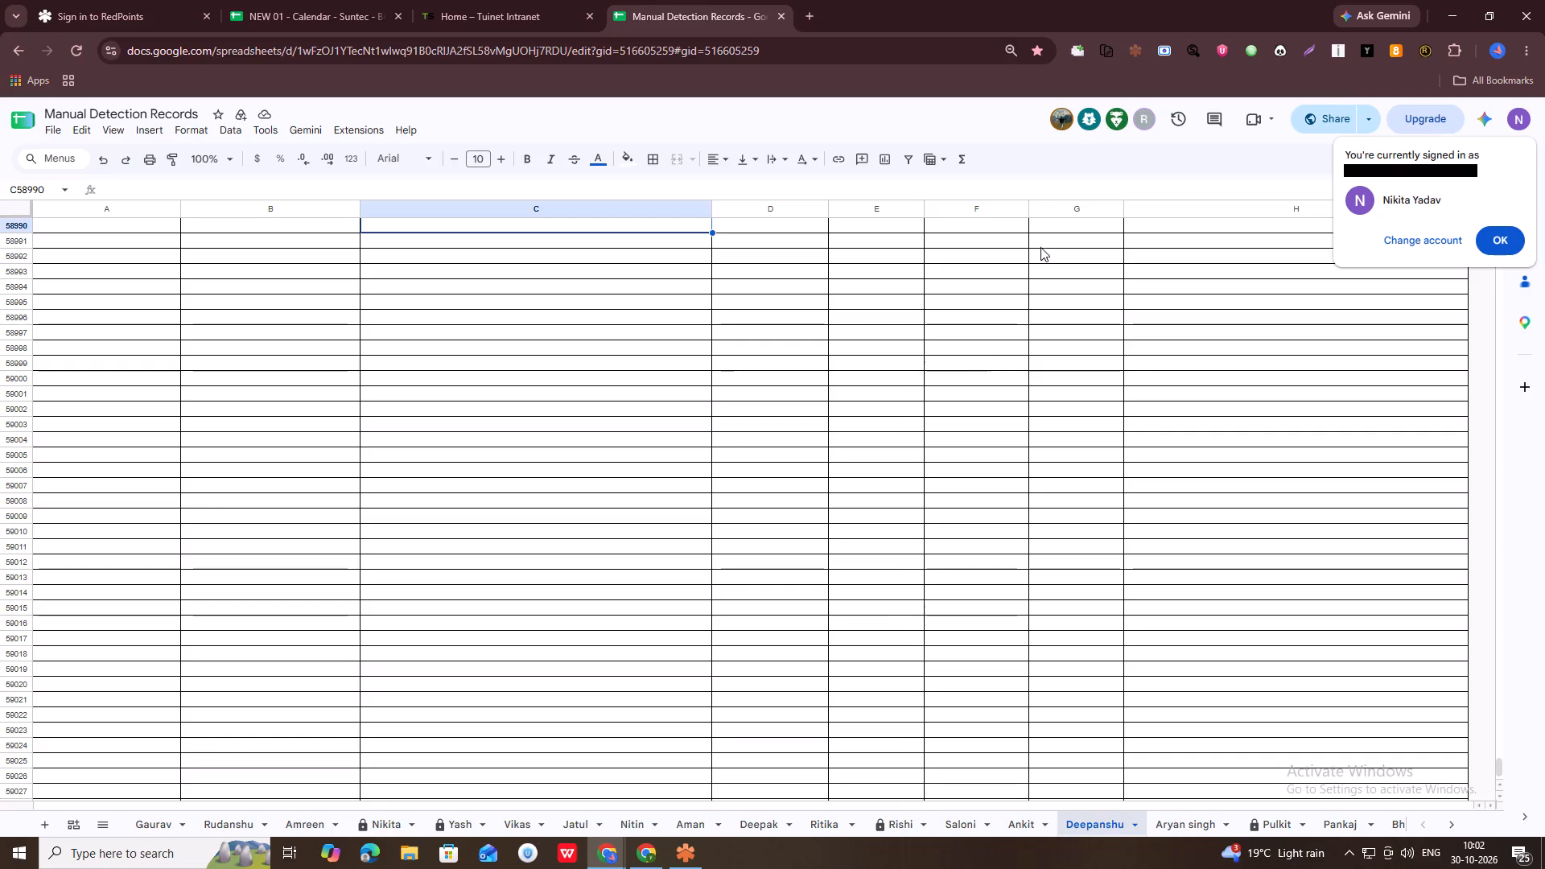
pyautogui.click(509, 295)
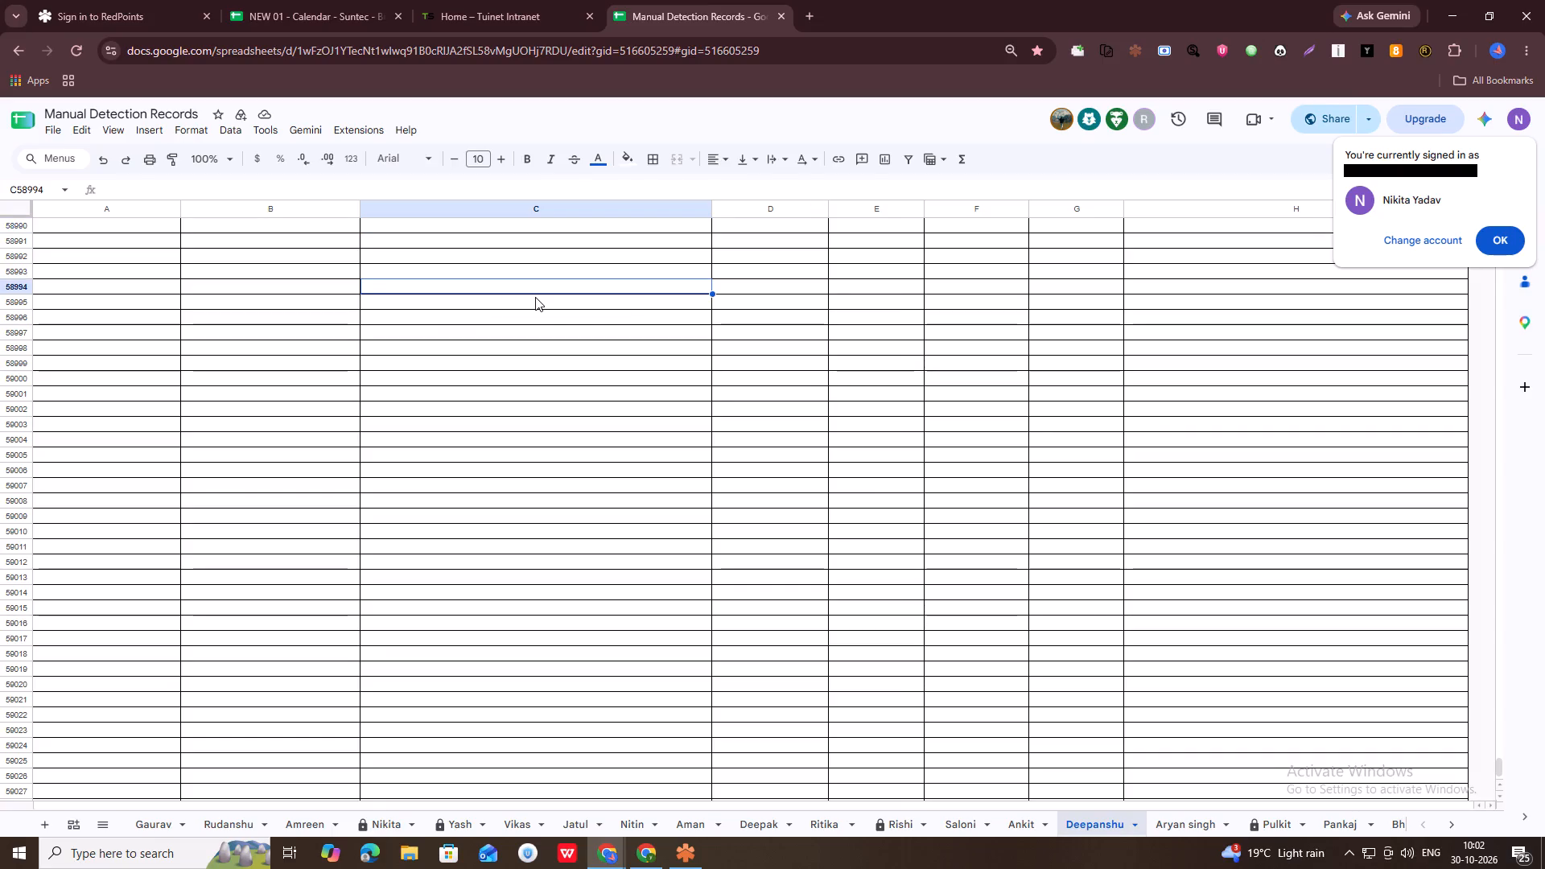
pyautogui.hotkey('ctrl', 'Up')
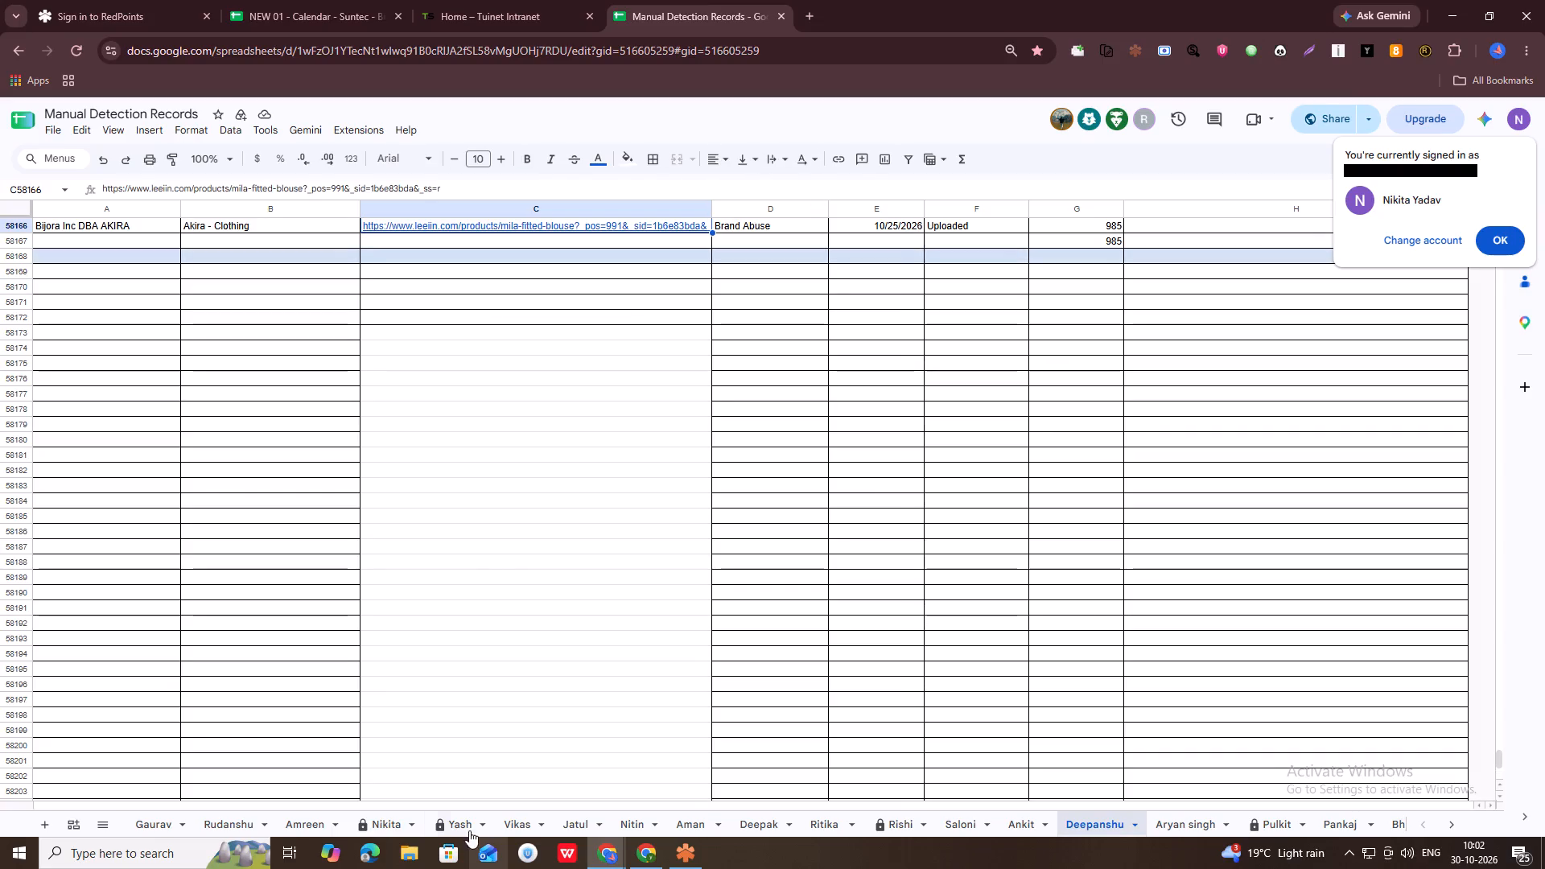
# Switch to the Yash sheet and find the last logged entry in its Links column.
pyautogui.click(464, 830)
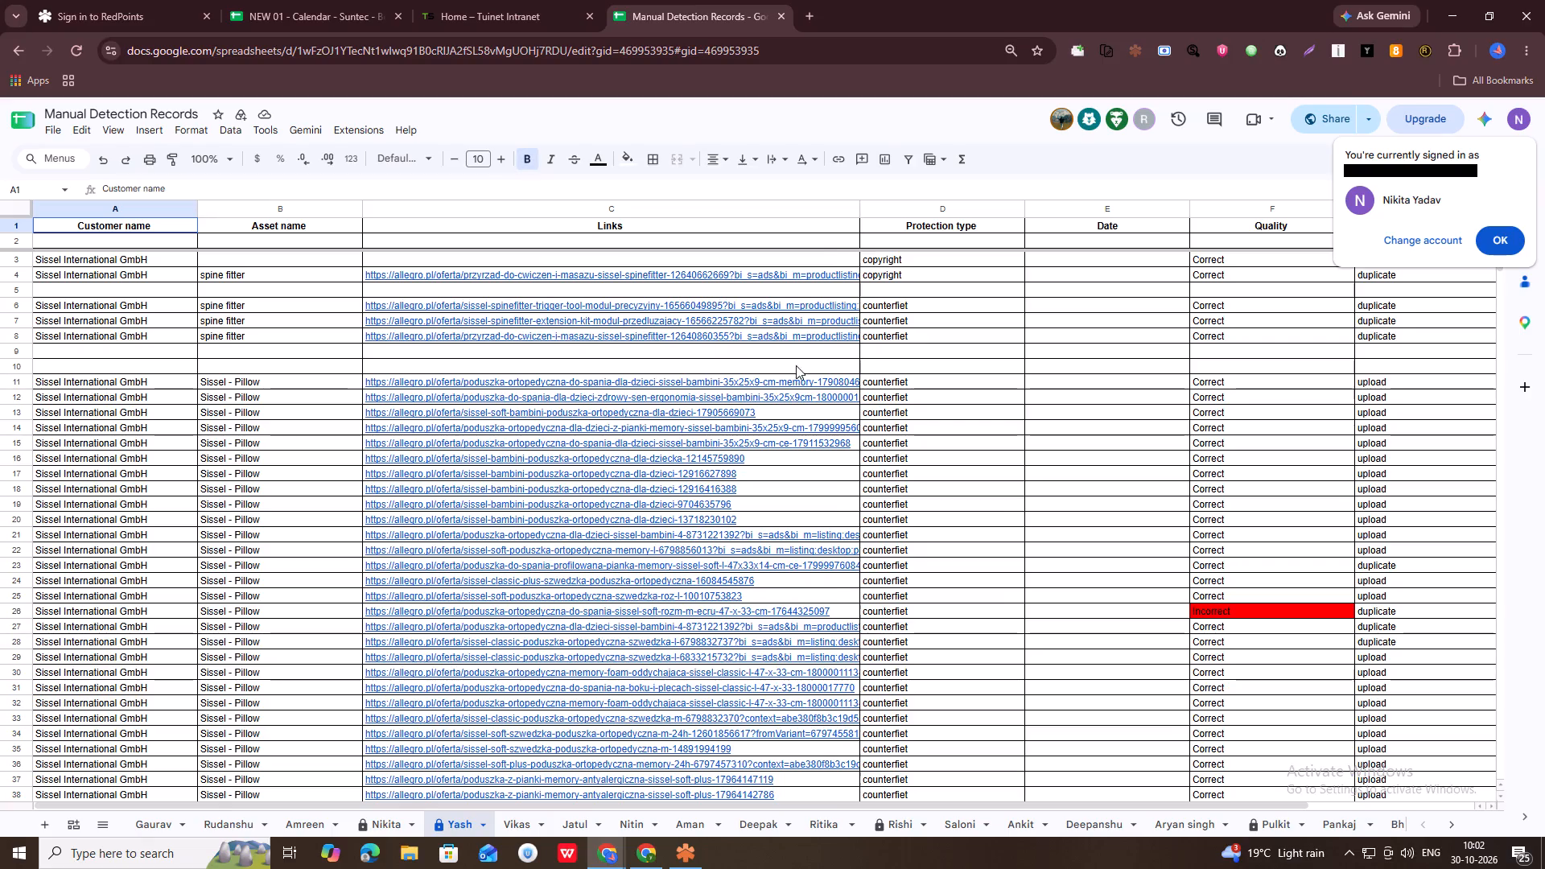
pyautogui.click(799, 369)
pyautogui.hotkey('ctrl', 'End')
pyautogui.press('Left')
pyautogui.press('Left')
pyautogui.press('Left')
pyautogui.press('Left')
pyautogui.press('Left')
pyautogui.press('Left')
pyautogui.press('Left')
pyautogui.press('Left')
pyautogui.press('Left')
pyautogui.press('Left')
pyautogui.press('Left')
pyautogui.press('Left')
pyautogui.press('Left')
pyautogui.press('Left')
pyautogui.press('Left')
pyautogui.press('Left')
pyautogui.press('Left')
pyautogui.press('Left')
pyautogui.press('Left')
pyautogui.press('Left')
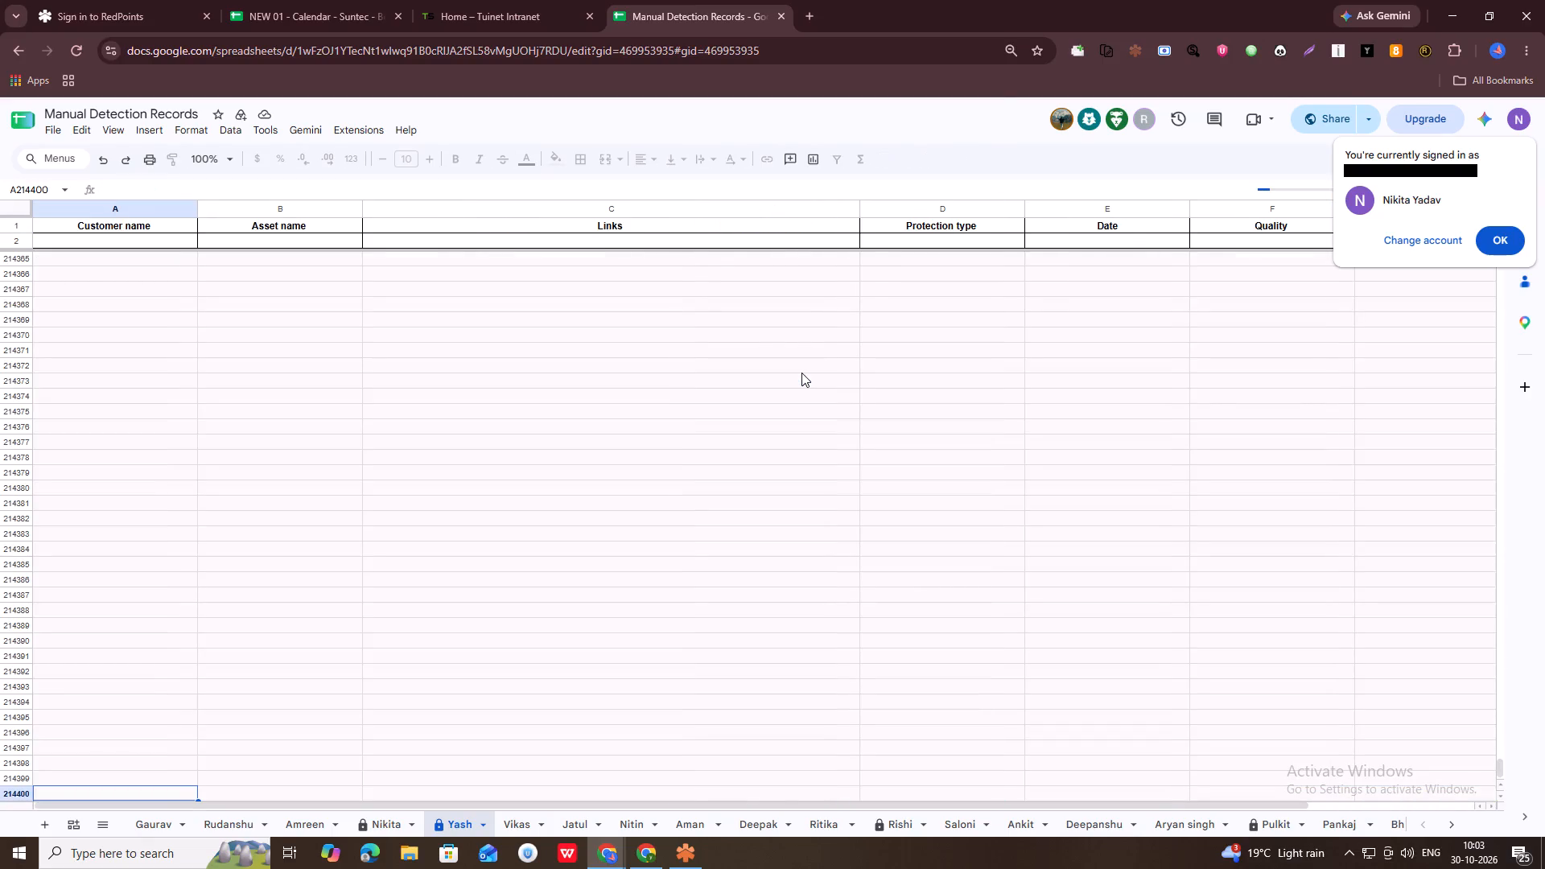
pyautogui.press('Right')
pyautogui.press('Up')
pyautogui.press('Up')
pyautogui.press('Right')
pyautogui.press('Up')
pyautogui.press('Up')
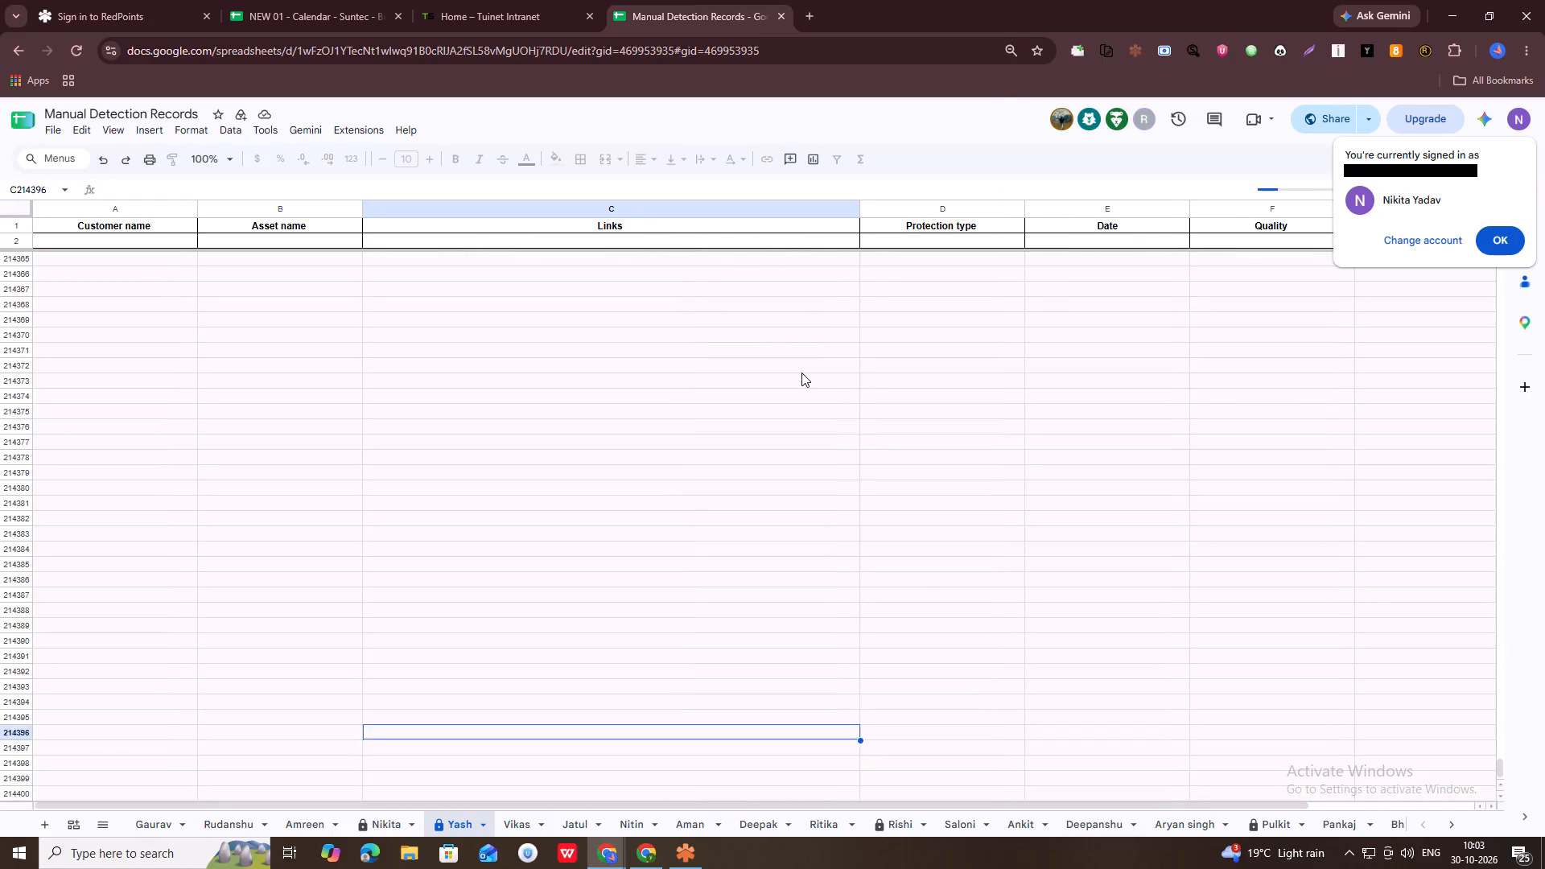
pyautogui.press('Up')
pyautogui.press('Up')
pyautogui.press('Up')
pyautogui.press('Up')
pyautogui.press('Up')
pyautogui.press('Up')
pyautogui.press('Up')
pyautogui.press('Up')
pyautogui.press('Up')
pyautogui.press('Up')
pyautogui.press('Up')
pyautogui.press('Up')
pyautogui.press('Up')
pyautogui.press('Up')
pyautogui.press('Up')
pyautogui.press('Up')
pyautogui.press('Up')
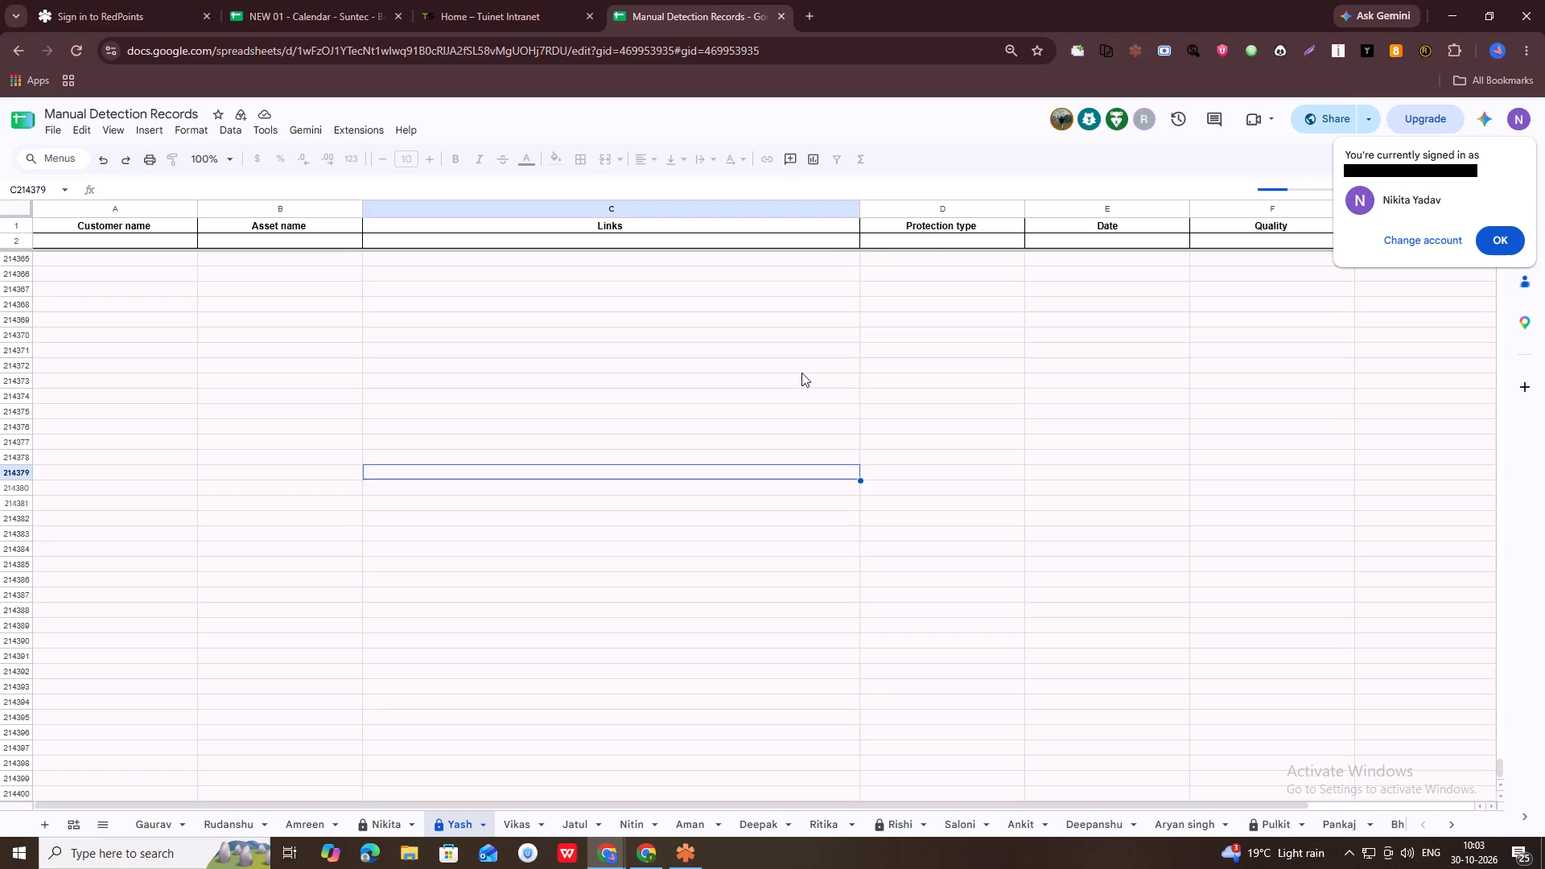
pyautogui.press('Up')
pyautogui.press('Up')
pyautogui.press('Up')
pyautogui.press('Up')
pyautogui.press('Up')
pyautogui.press('Up')
pyautogui.press('Up')
pyautogui.press('Up')
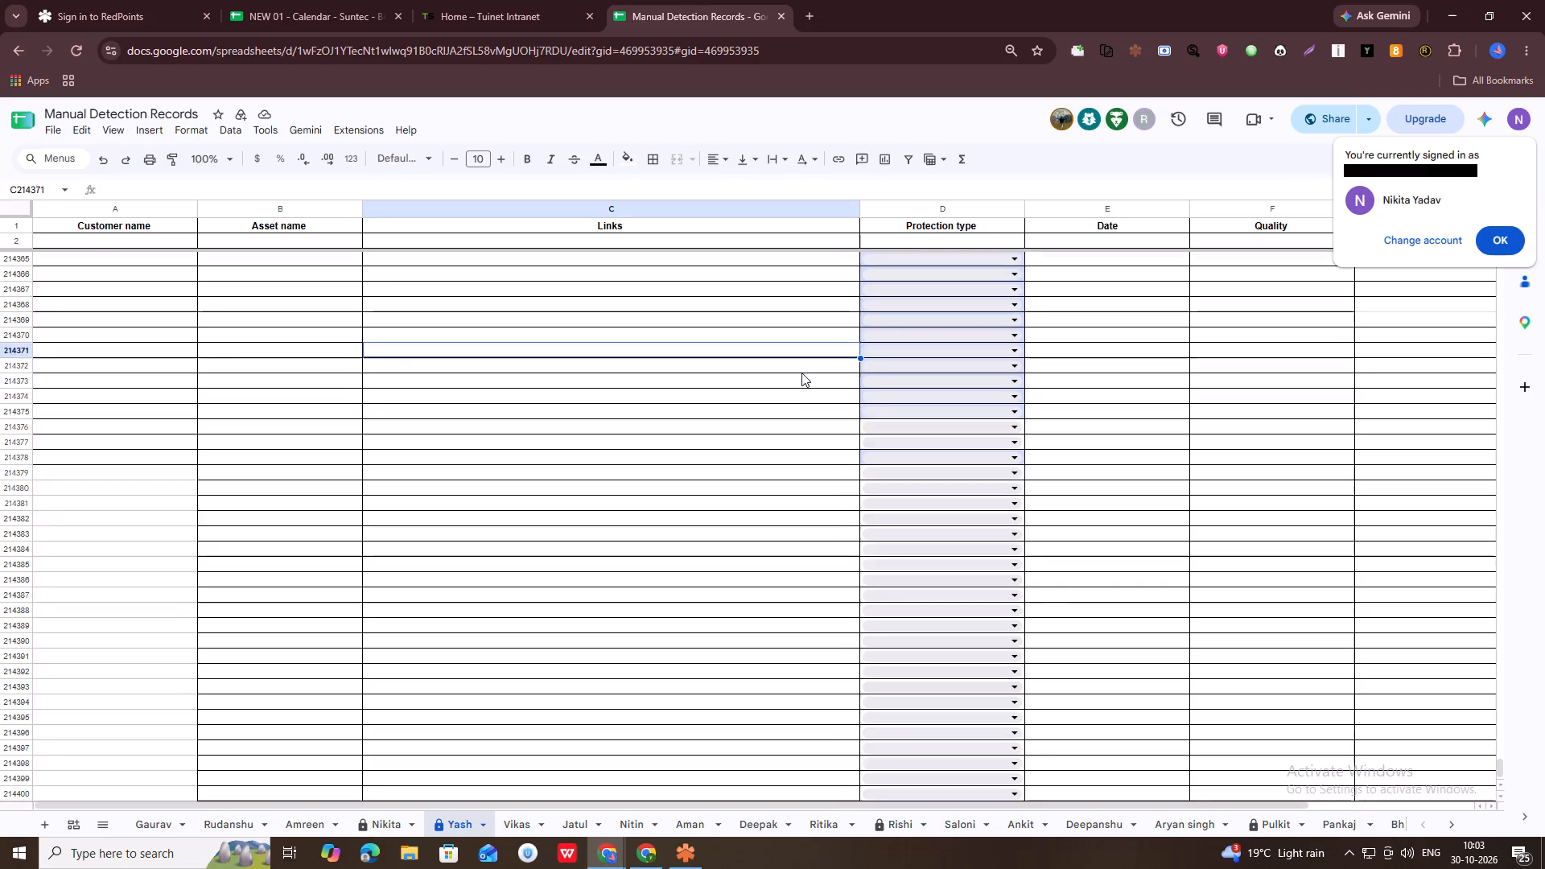
pyautogui.press('Up')
pyautogui.press('Up')
pyautogui.press('Up')
pyautogui.press('Up')
pyautogui.hotkey('ctrl', 'Up')
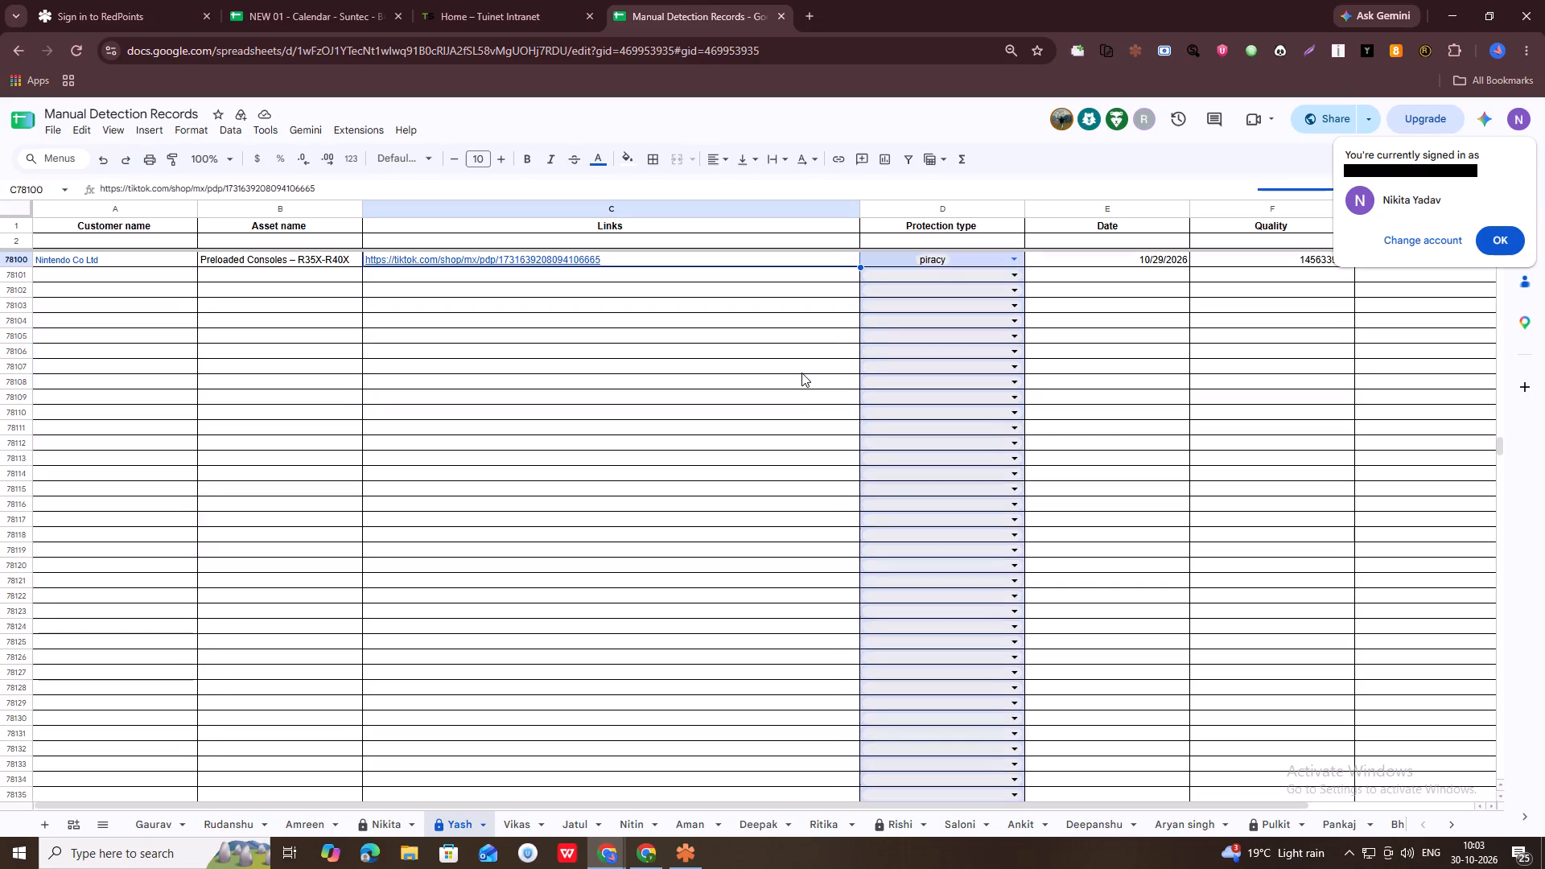
# Find the last filled cell in column H of the Yash sheet, H77009, and copy its spreadsheet link.
pyautogui.press('Up')
pyautogui.press('Right')
pyautogui.press('Right')
pyautogui.press('Right')
pyautogui.press('Right')
pyautogui.press('Down')
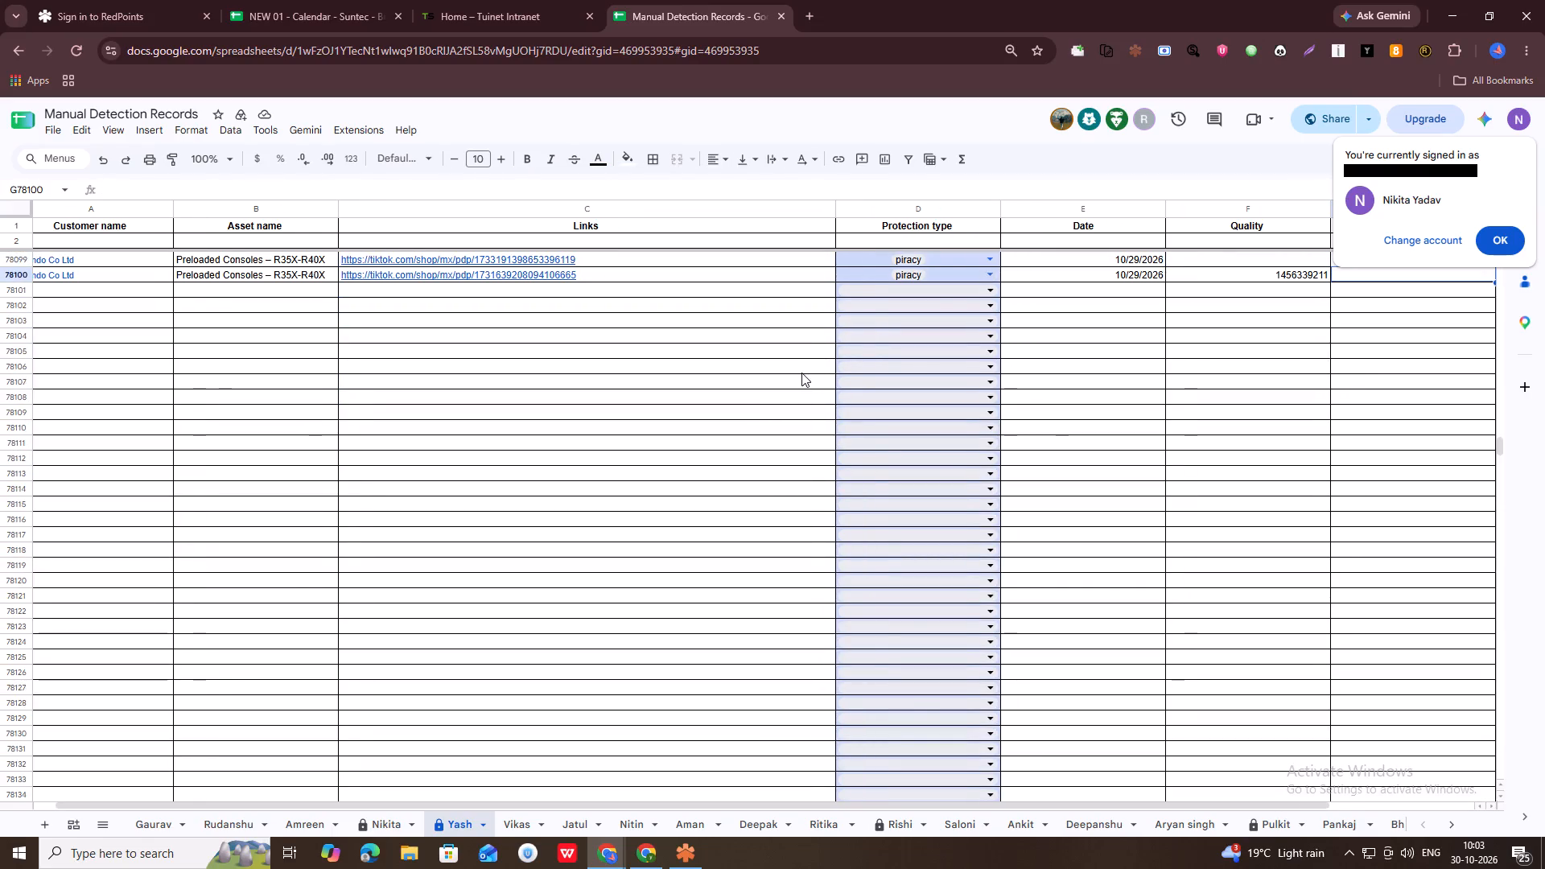
pyautogui.press('Up')
pyautogui.press('Right')
pyautogui.press('Right')
pyautogui.press('Right')
pyautogui.press('Down')
pyautogui.hotkey('ctrl', 'Up')
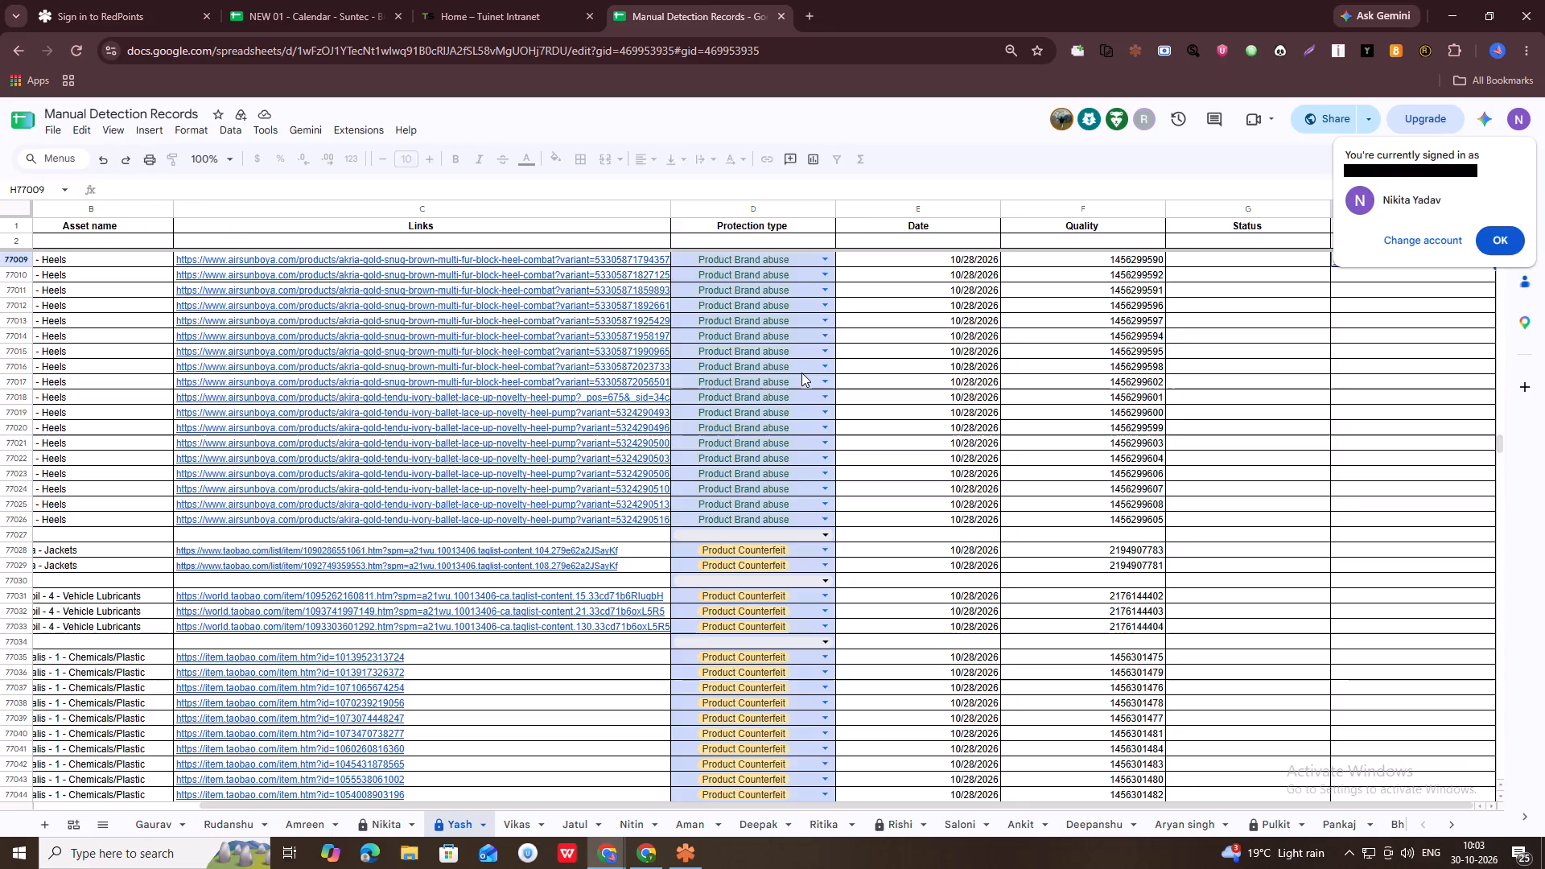
pyautogui.hotkey('ctrl', 'c')
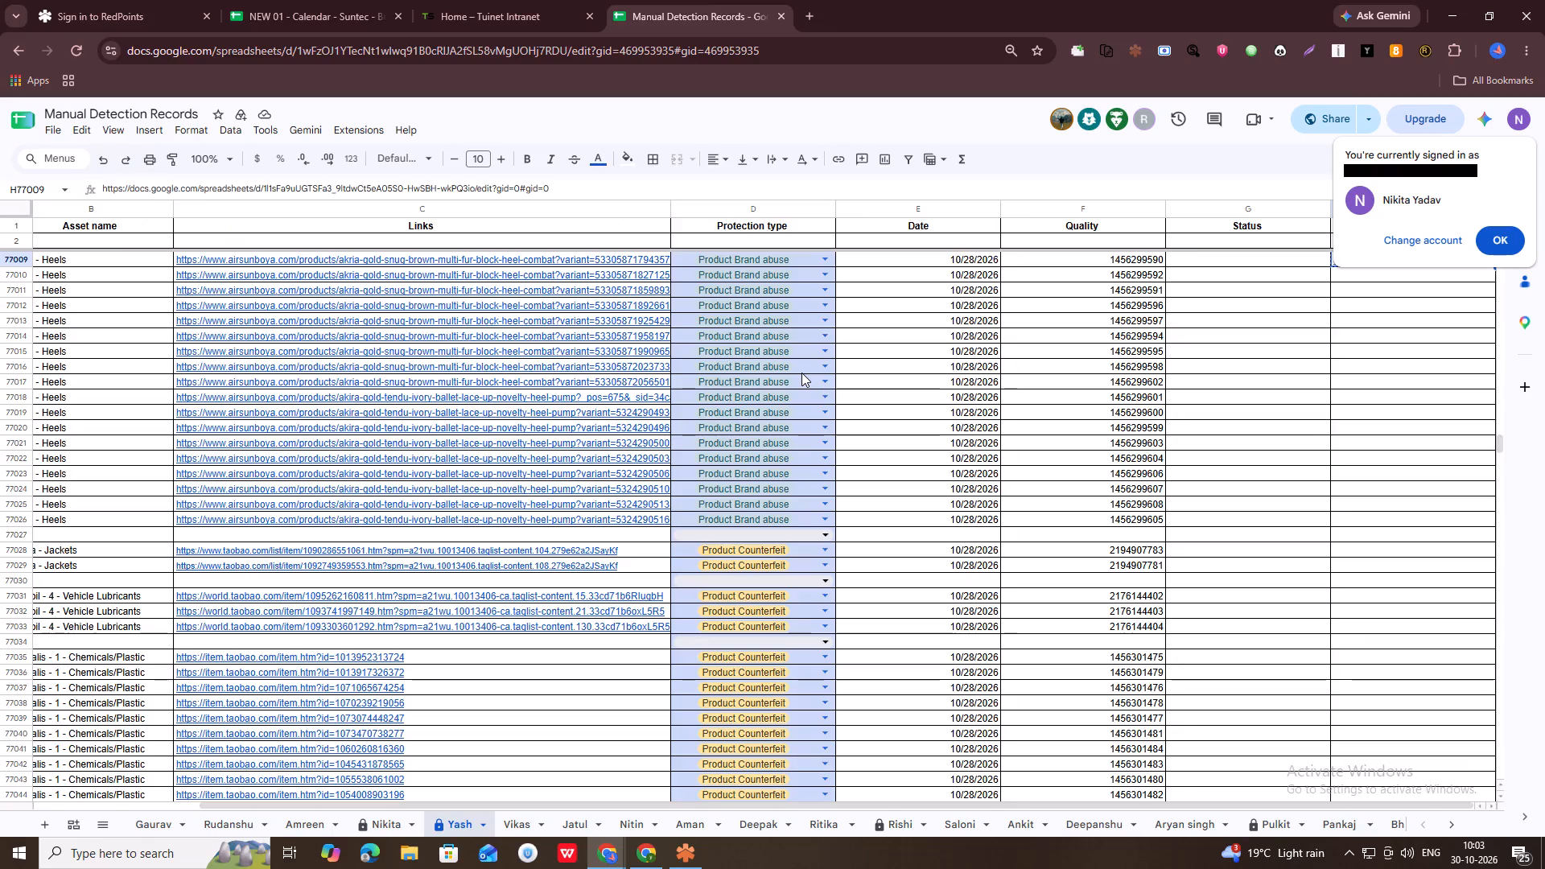
# Open the copied spreadsheet link in a new tab and reload the page.
pyautogui.click(827, 3)
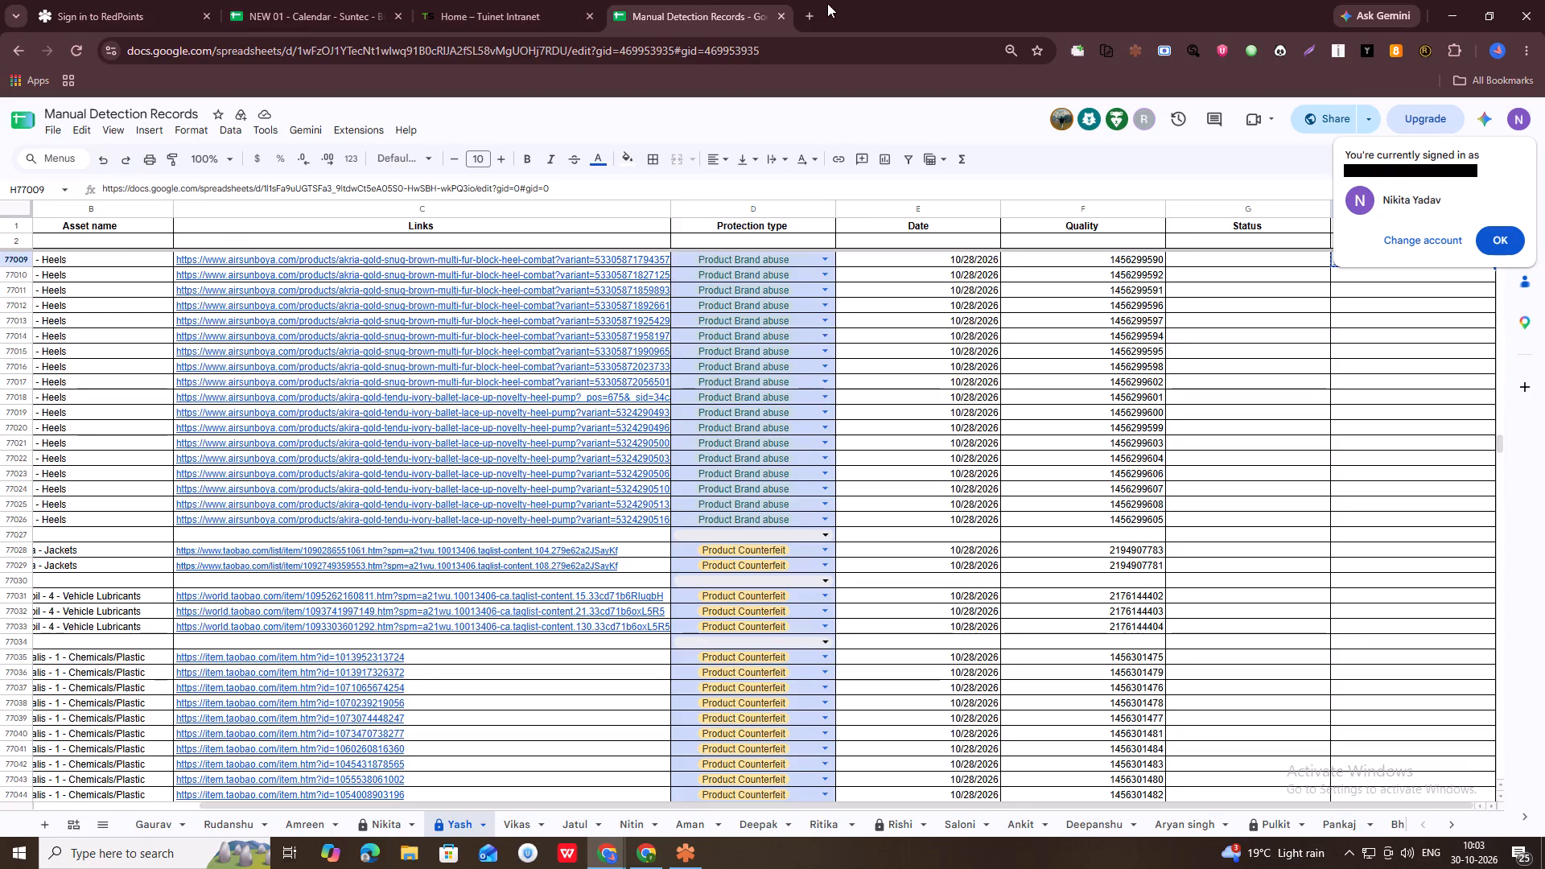
pyautogui.click(816, 5)
pyautogui.hotkey('ctrl', 'v')
pyautogui.press('Return')
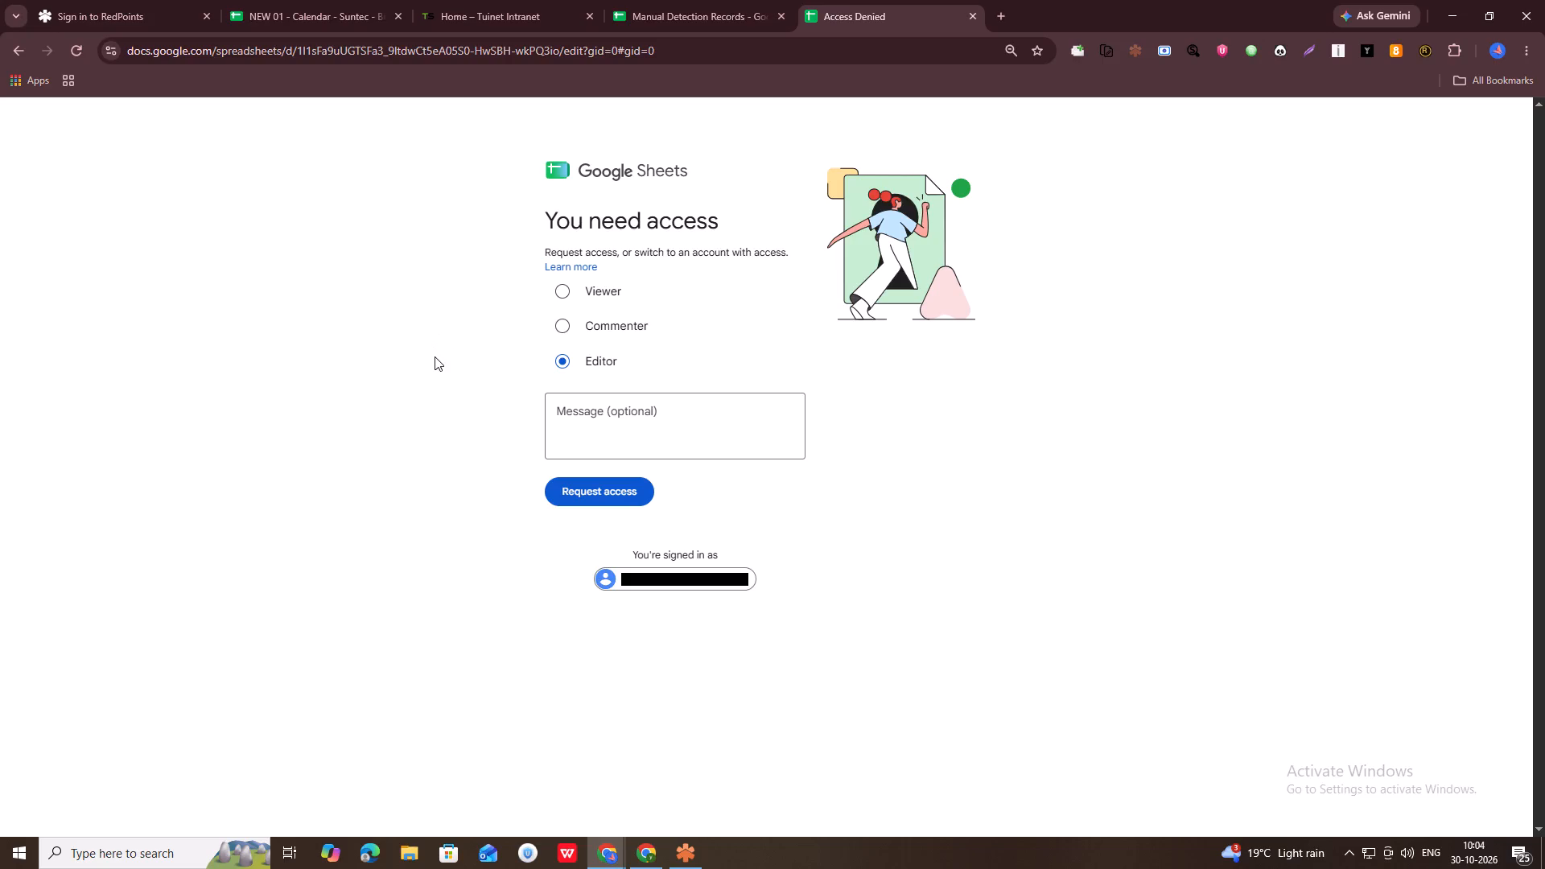
pyautogui.press('F5')
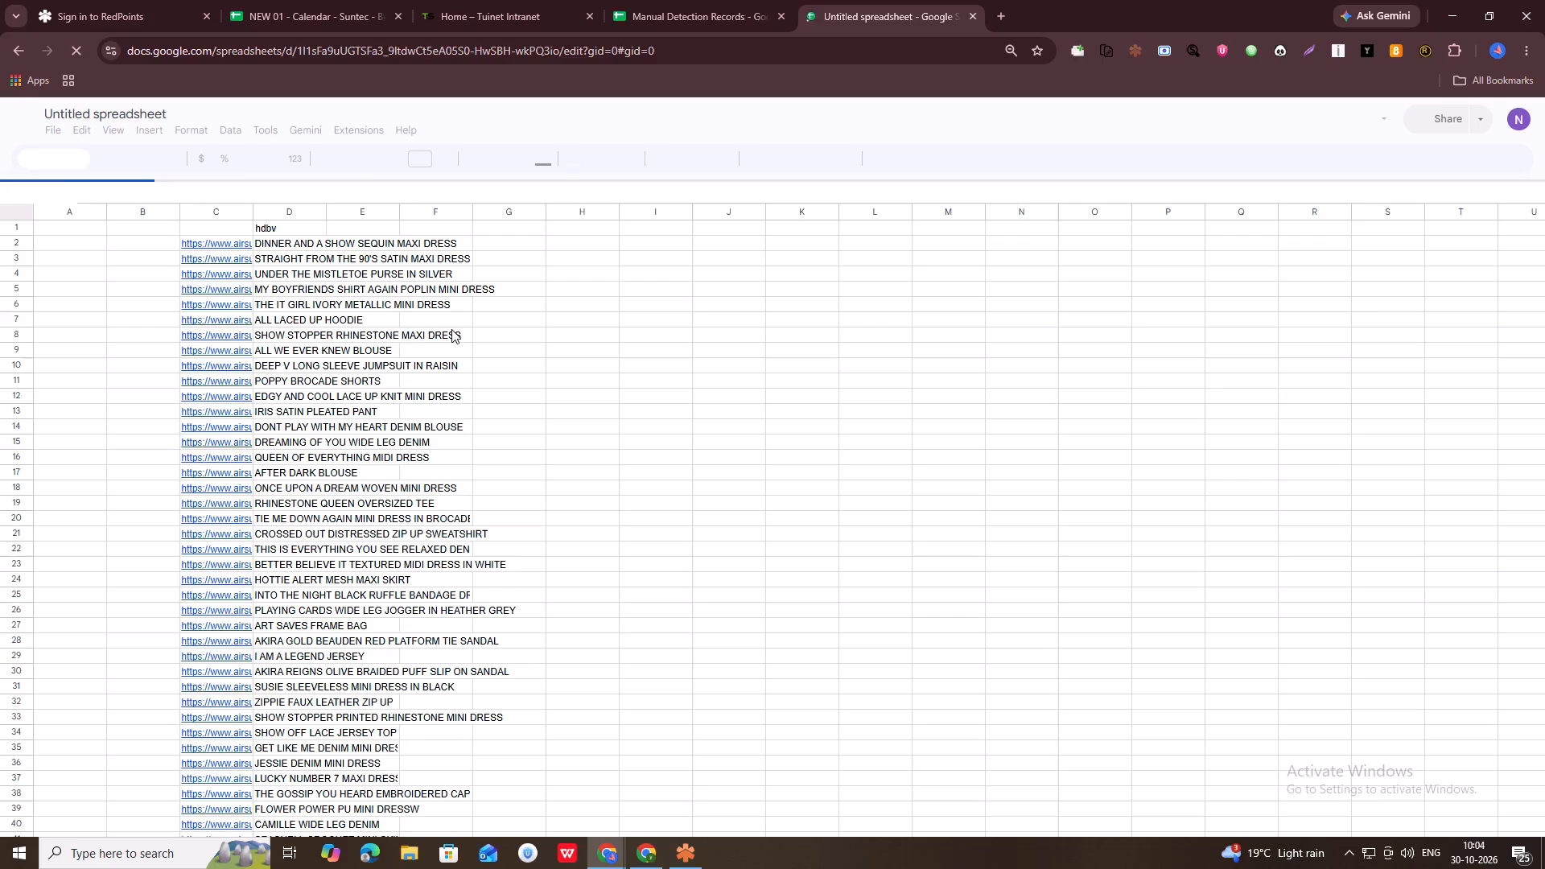
# Examine the product link list in the untitled spreadsheet down to its last rows, and return to the top of column C.
pyautogui.moveTo(501, 328); pyautogui.dragTo(496, 348)
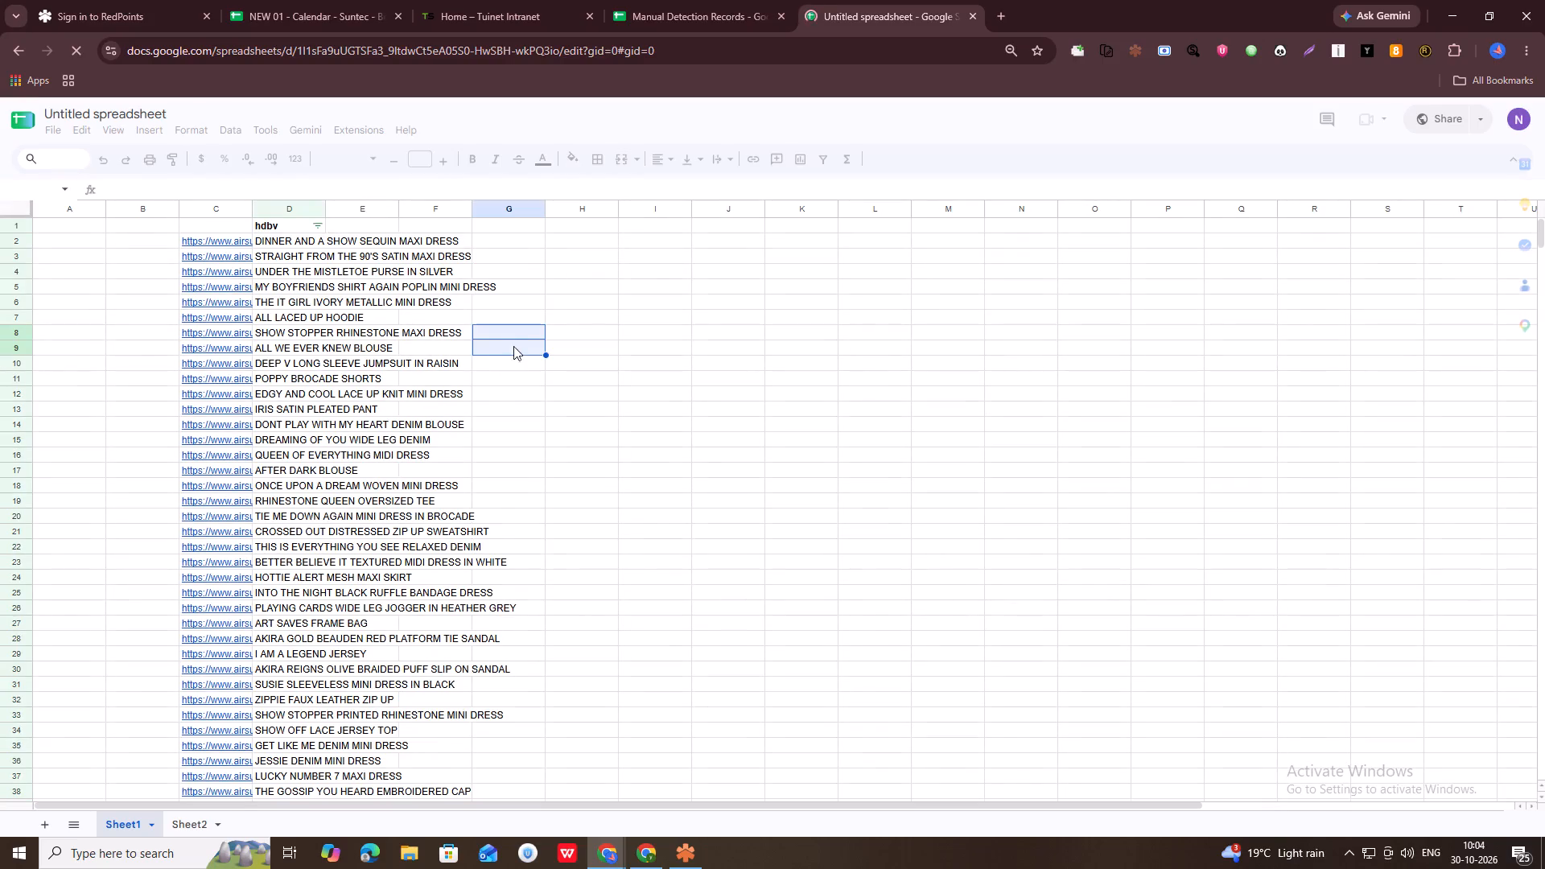
pyautogui.hotkey('ctrl', 'End')
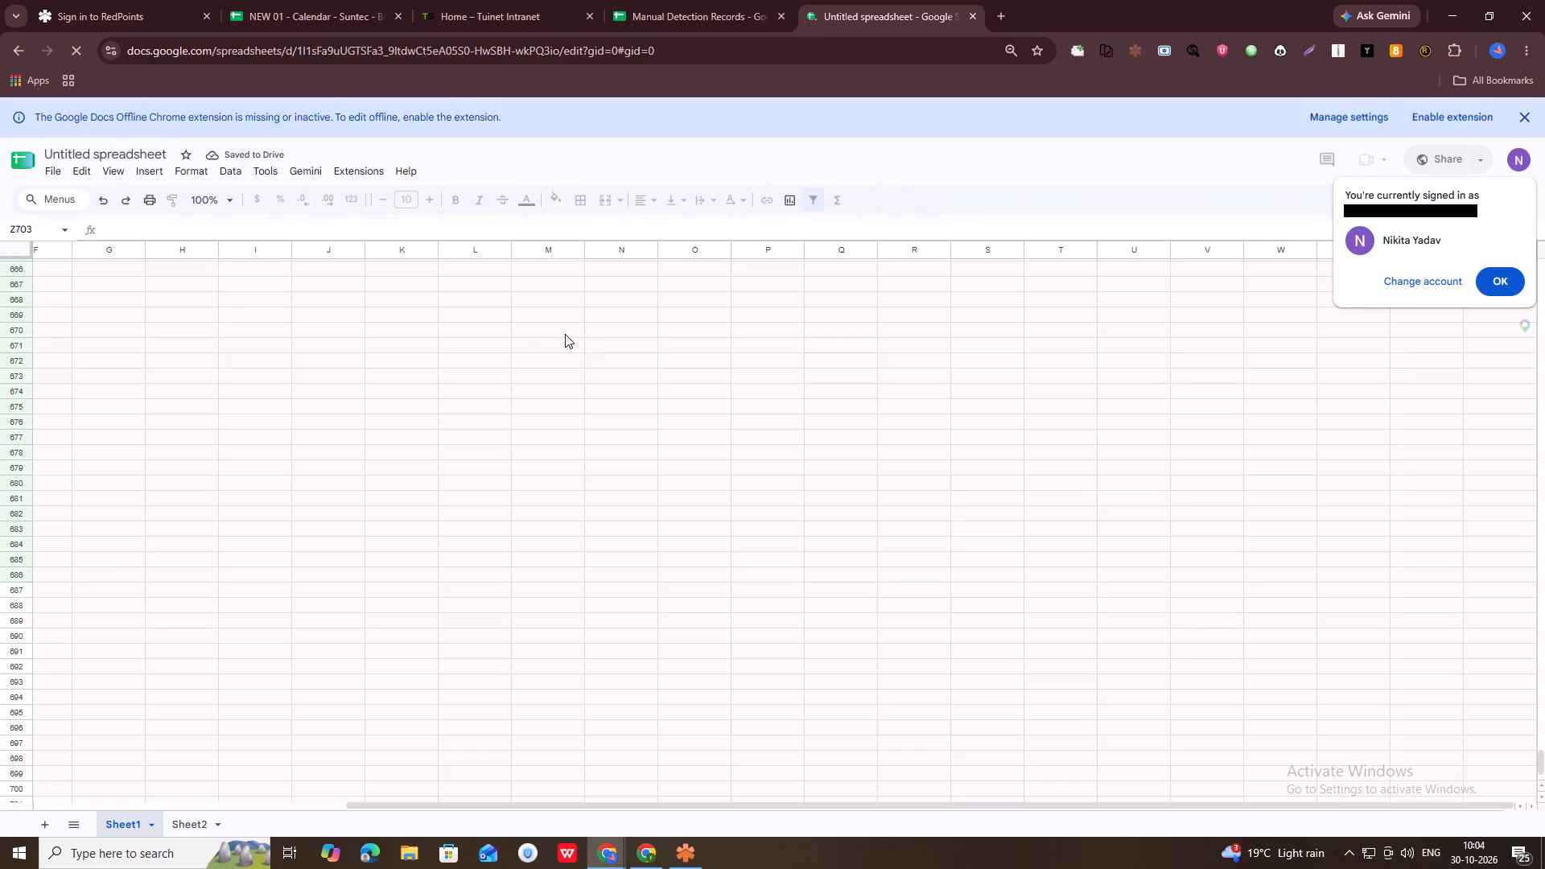
pyautogui.press('Left')
pyautogui.press('Left')
pyautogui.press('Left')
pyautogui.press('Left')
pyautogui.press('Left')
pyautogui.press('Left')
pyautogui.press('Left')
pyautogui.press('Left')
pyautogui.press('Left')
pyautogui.press('Left')
pyautogui.press('Left')
pyautogui.press('Left')
pyautogui.press('Left')
pyautogui.press('Left')
pyautogui.press('Left')
pyautogui.press('Left')
pyautogui.press('Left')
pyautogui.press('Left')
pyautogui.press('Left')
pyautogui.press('Left')
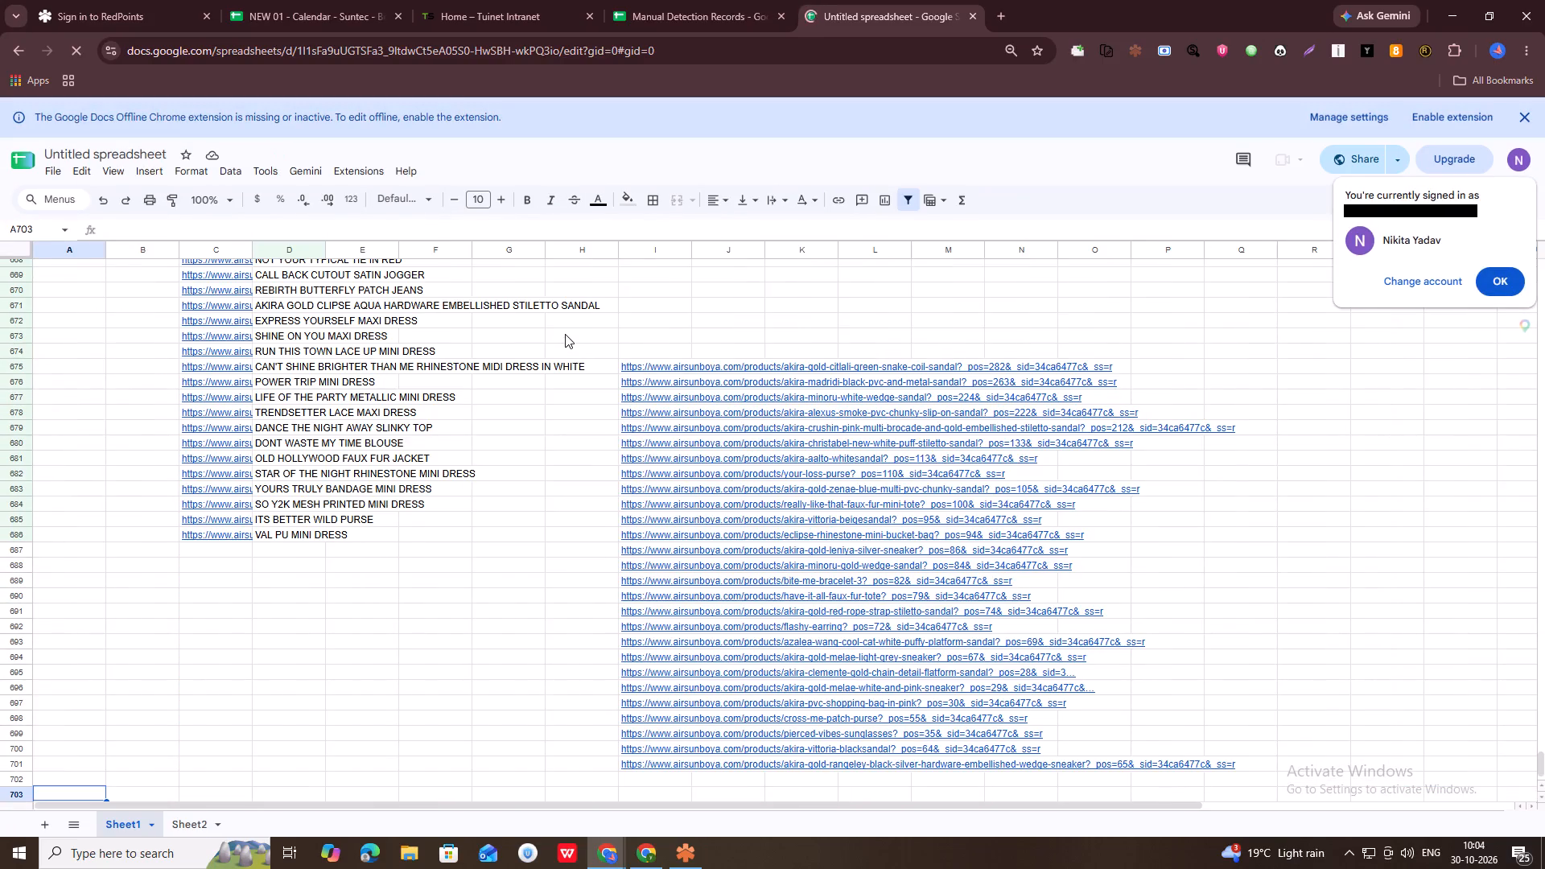
pyautogui.press('Right')
pyautogui.press('Up')
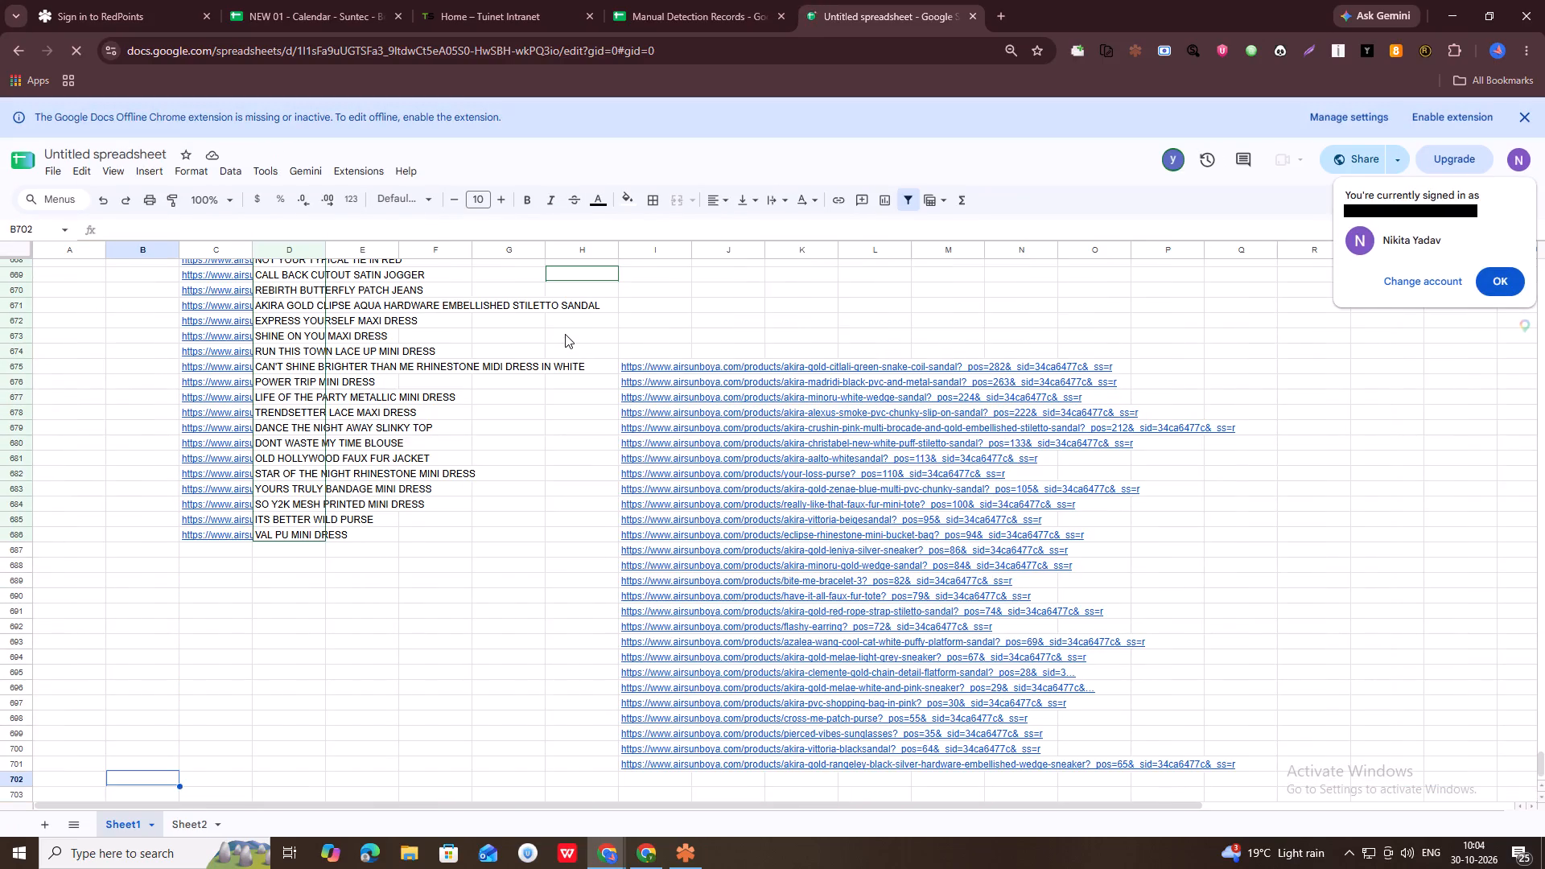
pyautogui.press('Left')
pyautogui.press('Right')
pyautogui.press('Right')
pyautogui.hotkey('ctrl', 'Up')
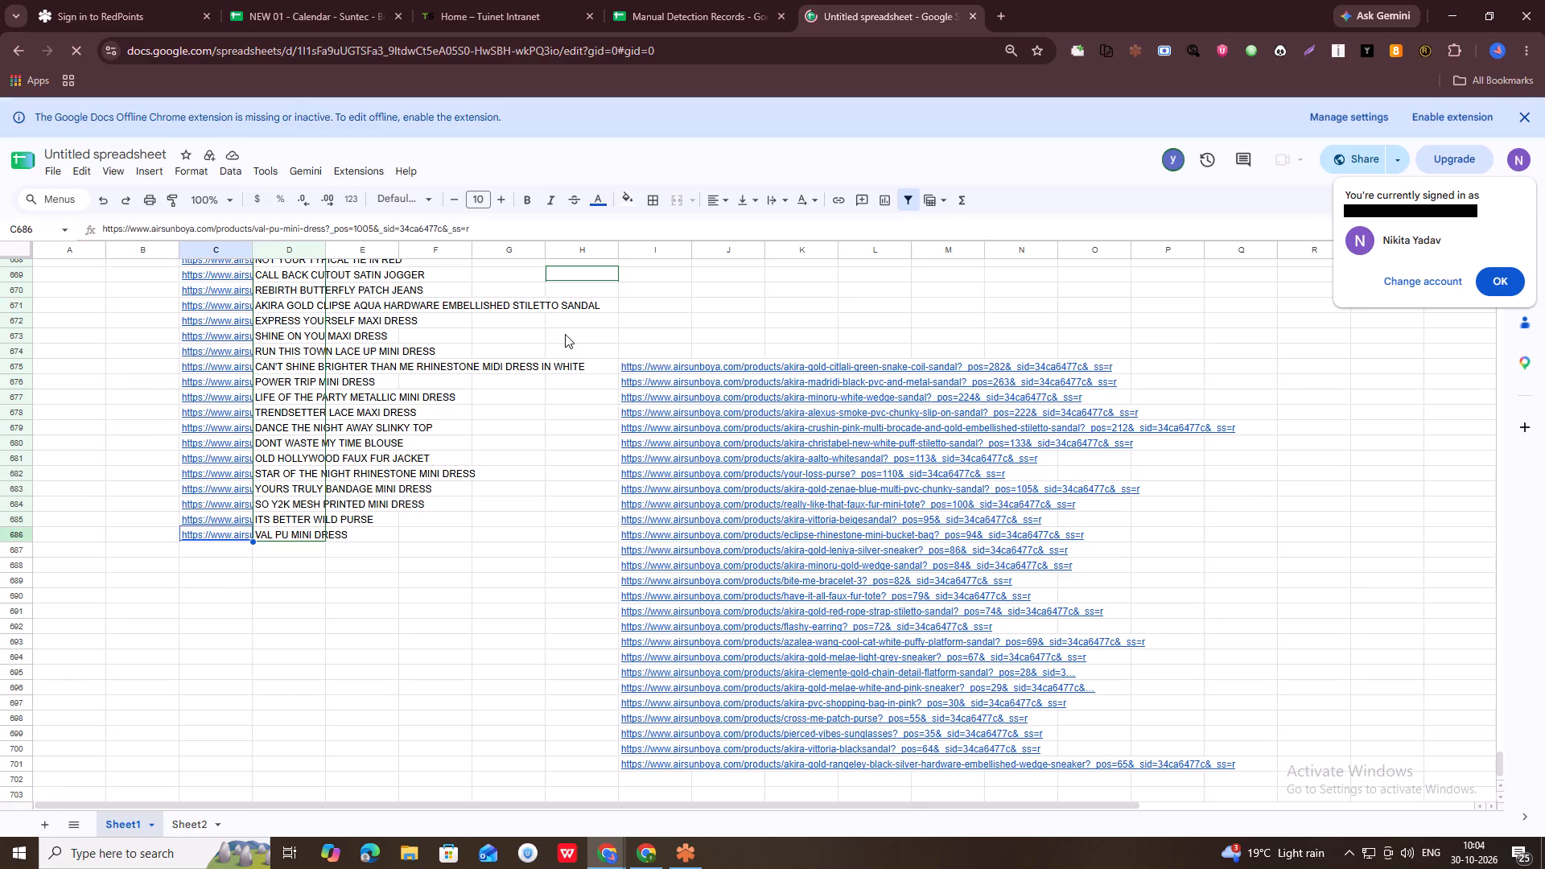
pyautogui.press('Up')
pyautogui.press('Up')
pyautogui.press('Right')
pyautogui.press('Left')
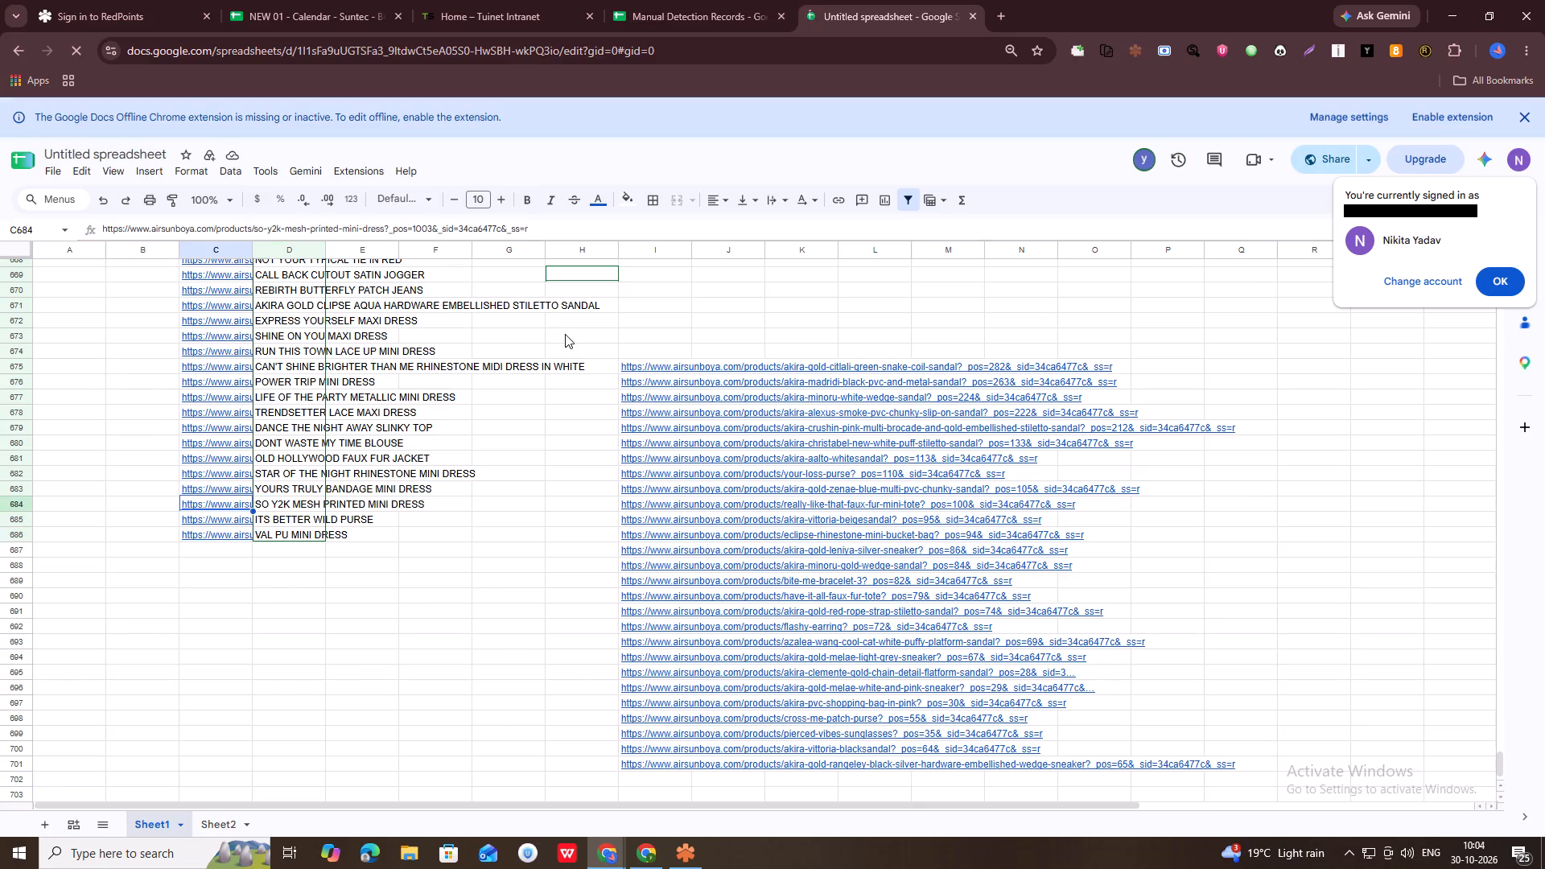
pyautogui.hotkey('ctrl', 'Up')
pyautogui.press('Up')
pyautogui.press('Up')
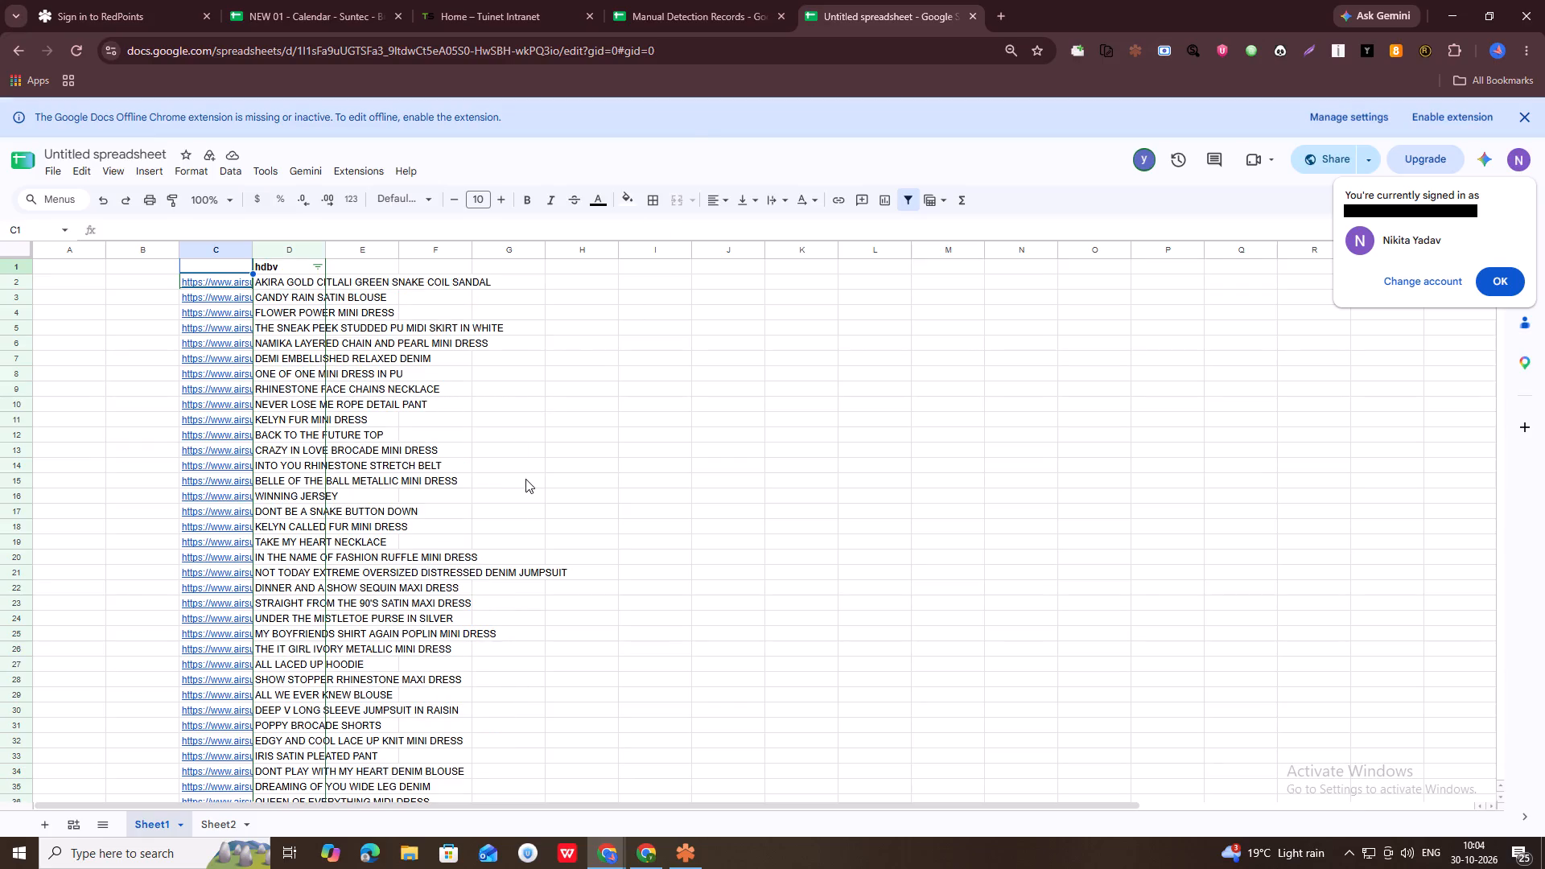
# Copy the first 20 product links, cells C2:C21, in Sheet1 of the untitled spreadsheet.
pyautogui.moveTo(227, 282); pyautogui.dragTo(218, 525)
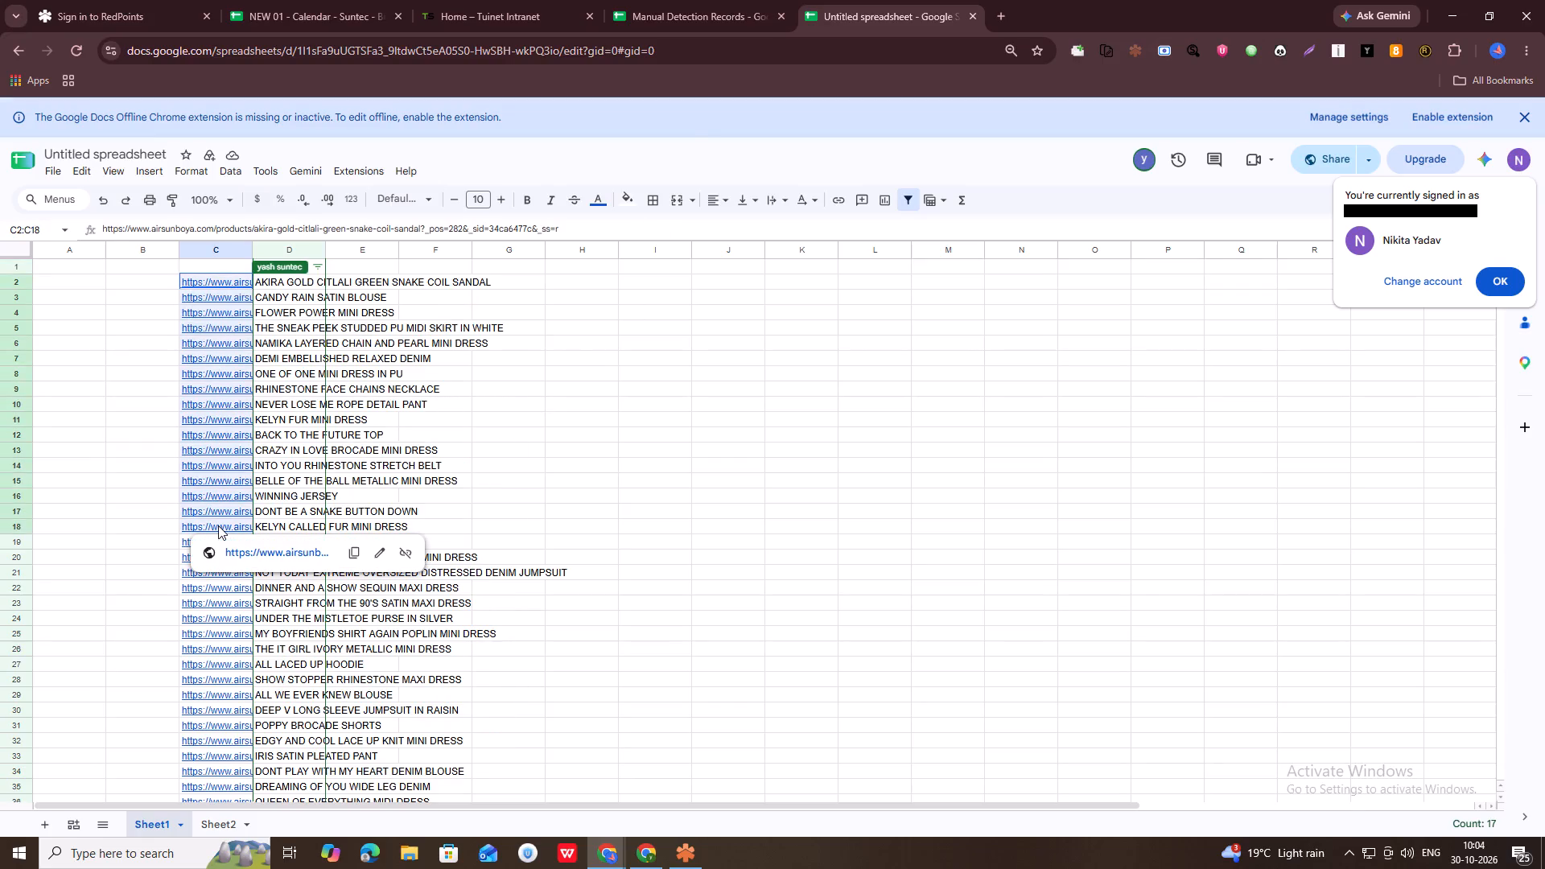
pyautogui.moveTo(218, 525); pyautogui.dragTo(222, 593)
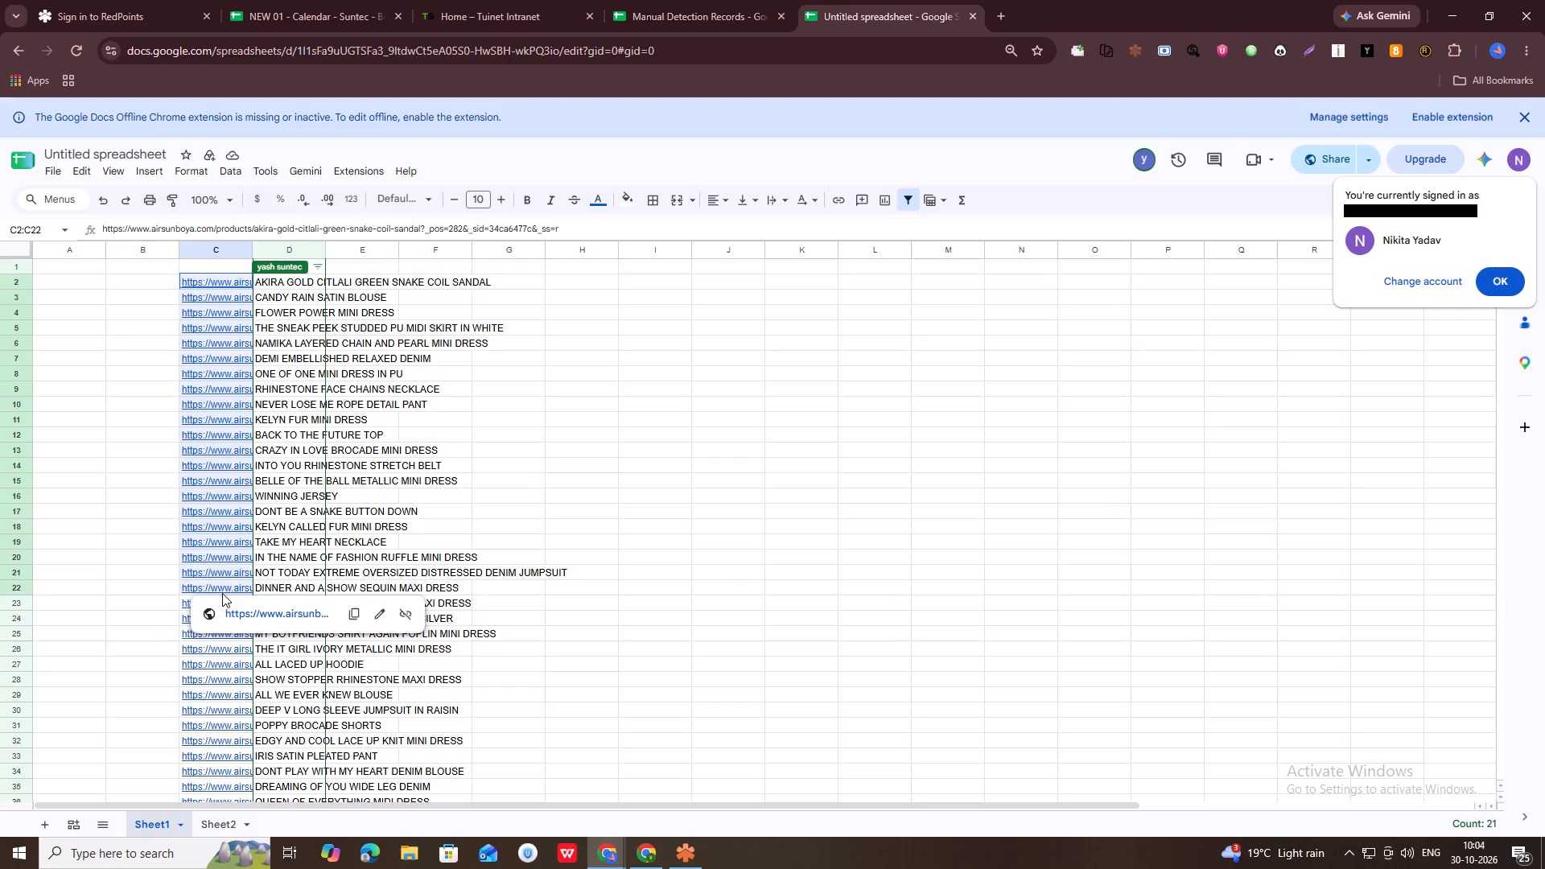
pyautogui.moveTo(222, 593); pyautogui.dragTo(233, 599)
pyautogui.hotkey('shift', 'Up')
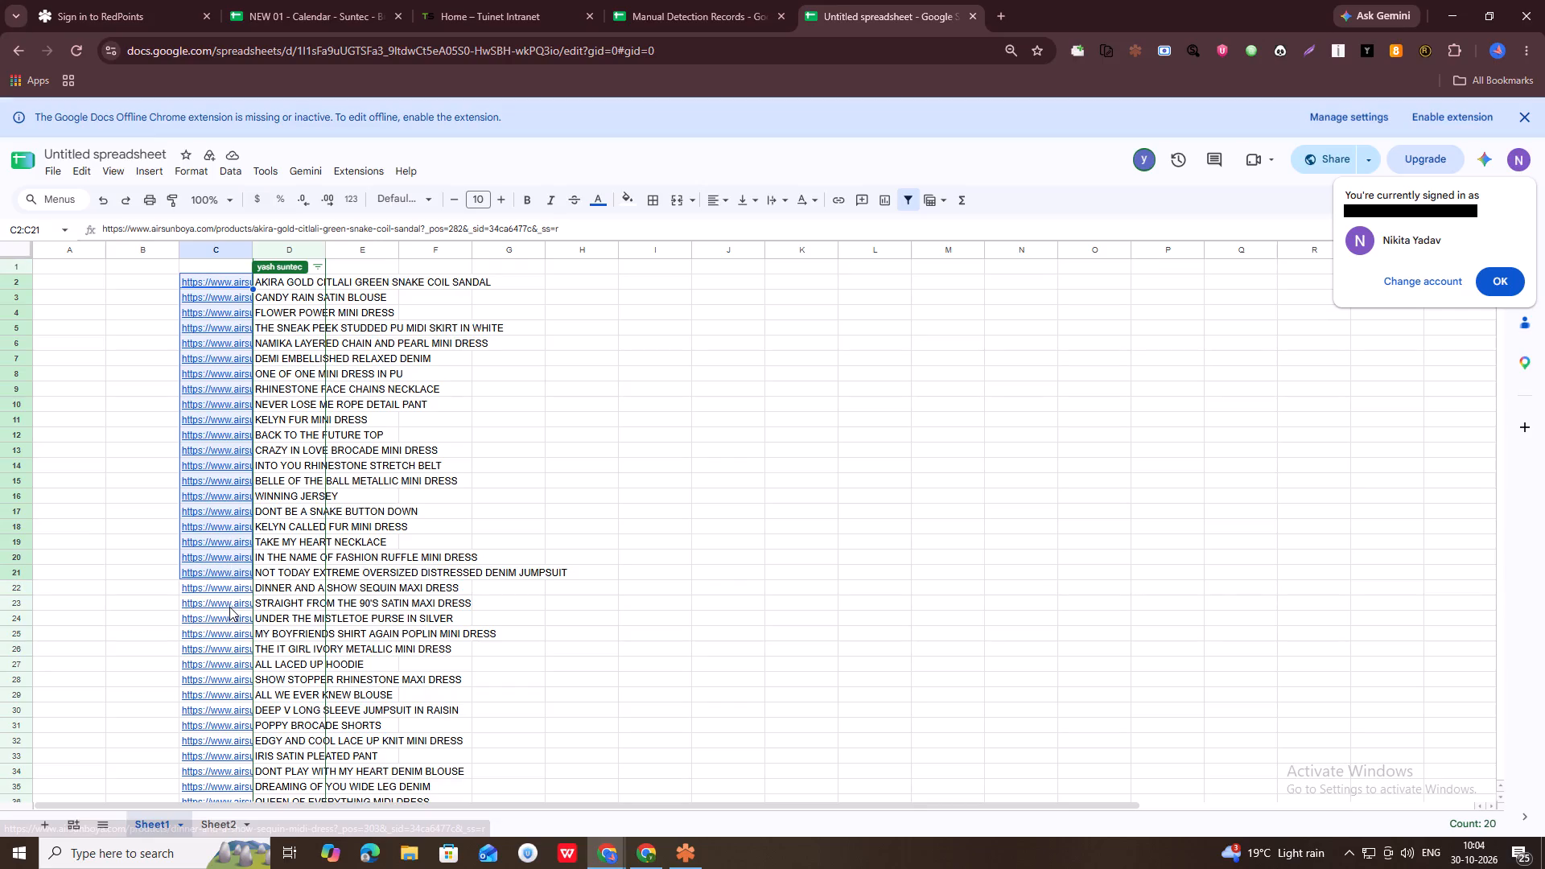
pyautogui.hotkey('ctrl', 'c')
pyautogui.hotkey('ctrl', 'c')
pyautogui.hotkey('ctrl', 'c')
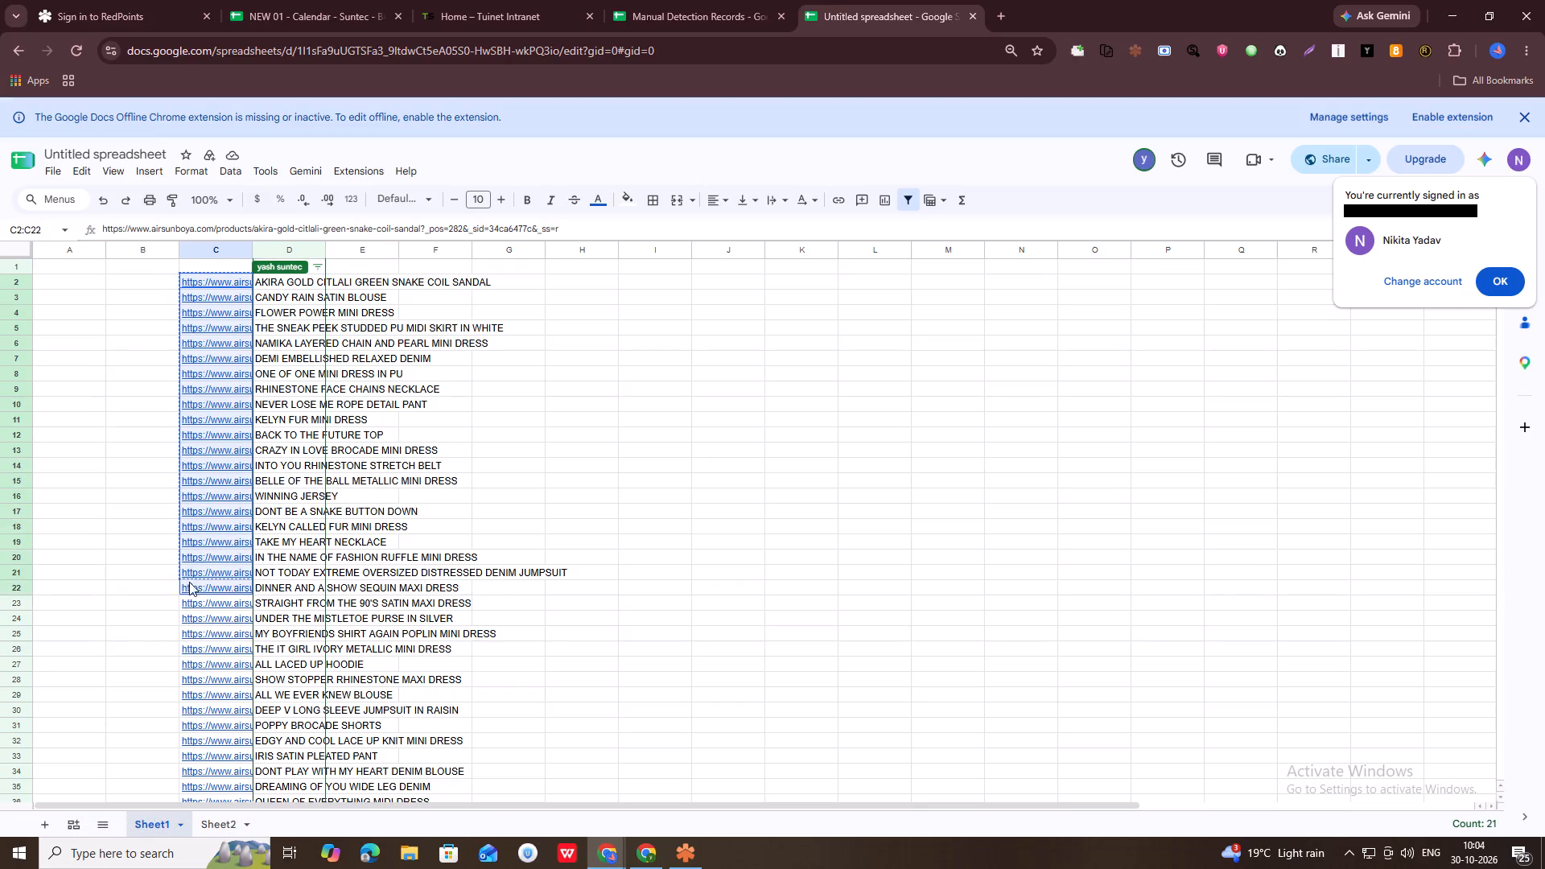
# Delete rows 2 to 21, the rows holding the copied links, from Sheet1.
pyautogui.rightClick(196, 576)
pyautogui.click(231, 505)
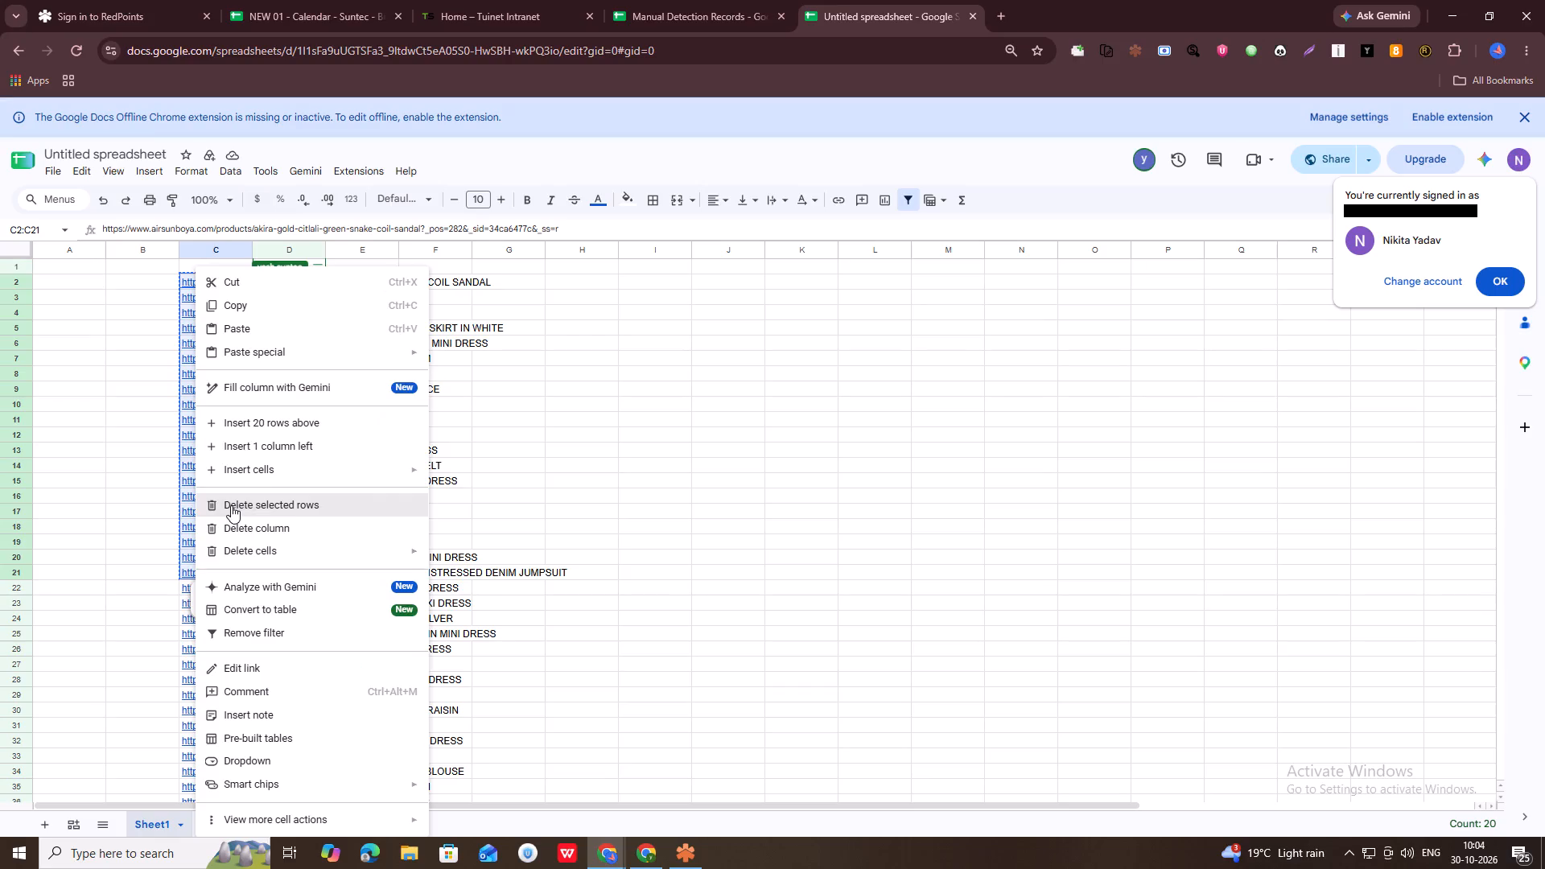
pyautogui.click(566, 465)
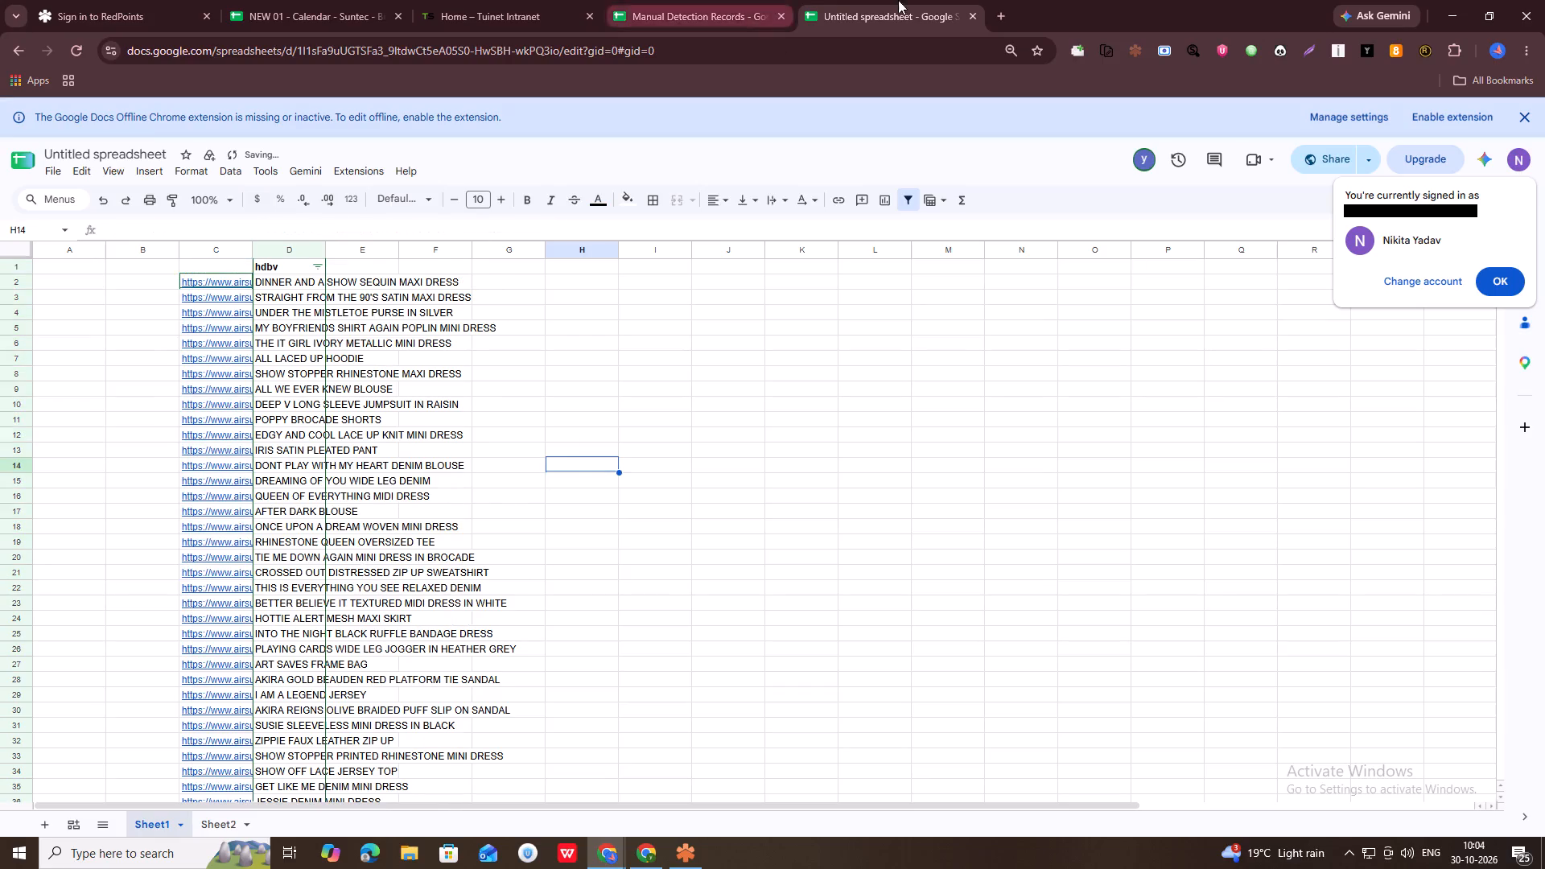
# Open the 20 copied links at once in a new browser window with the URL opener extension, and close the blank tab.
pyautogui.hotkey('ctrl', 'n')
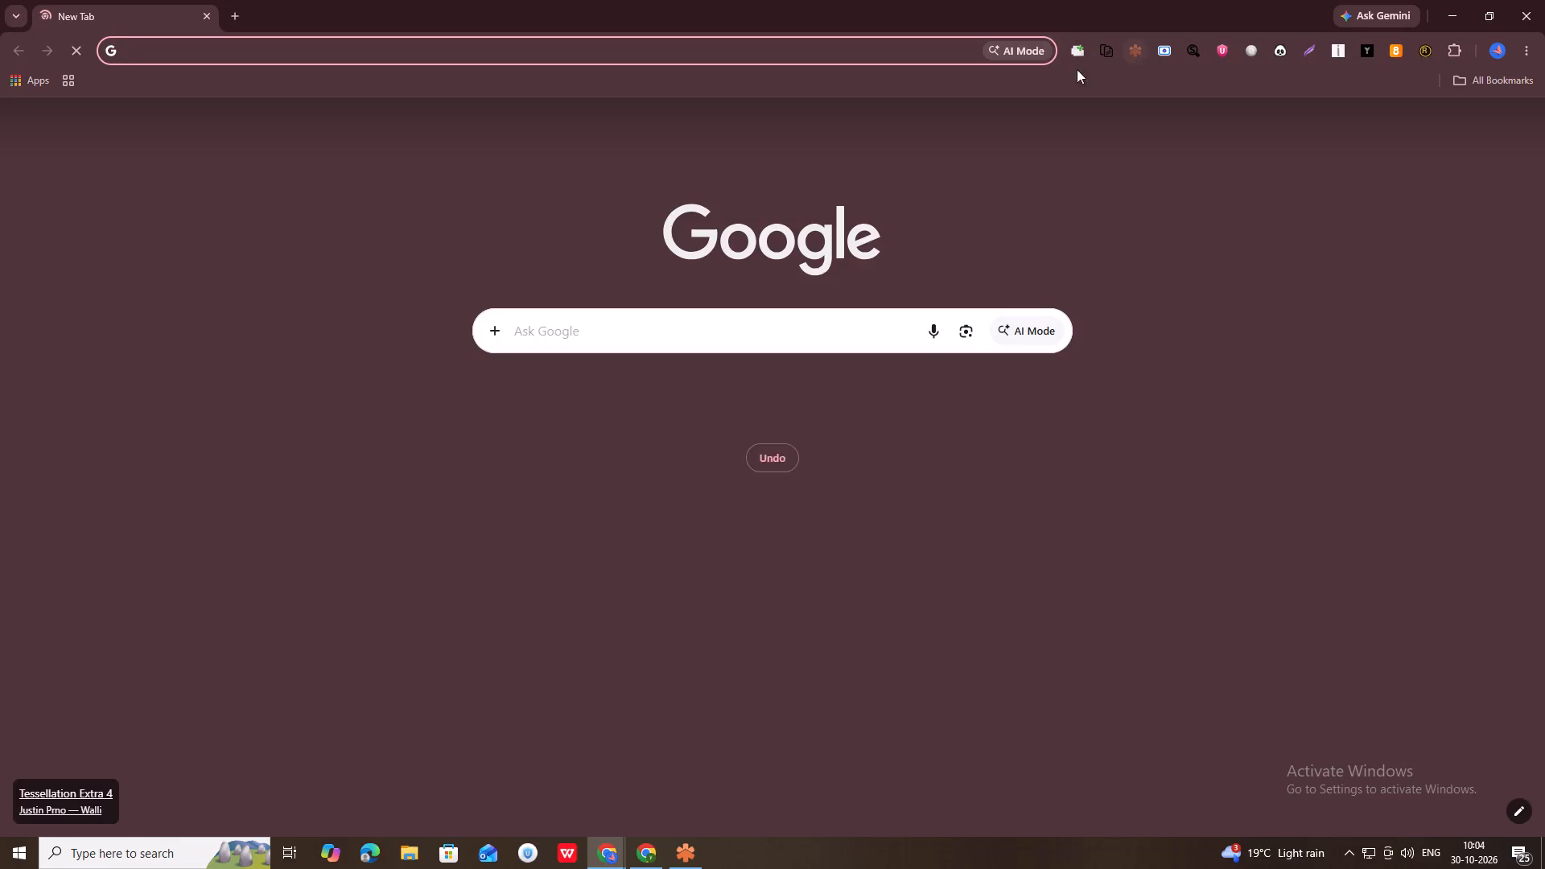
pyautogui.click(1082, 51)
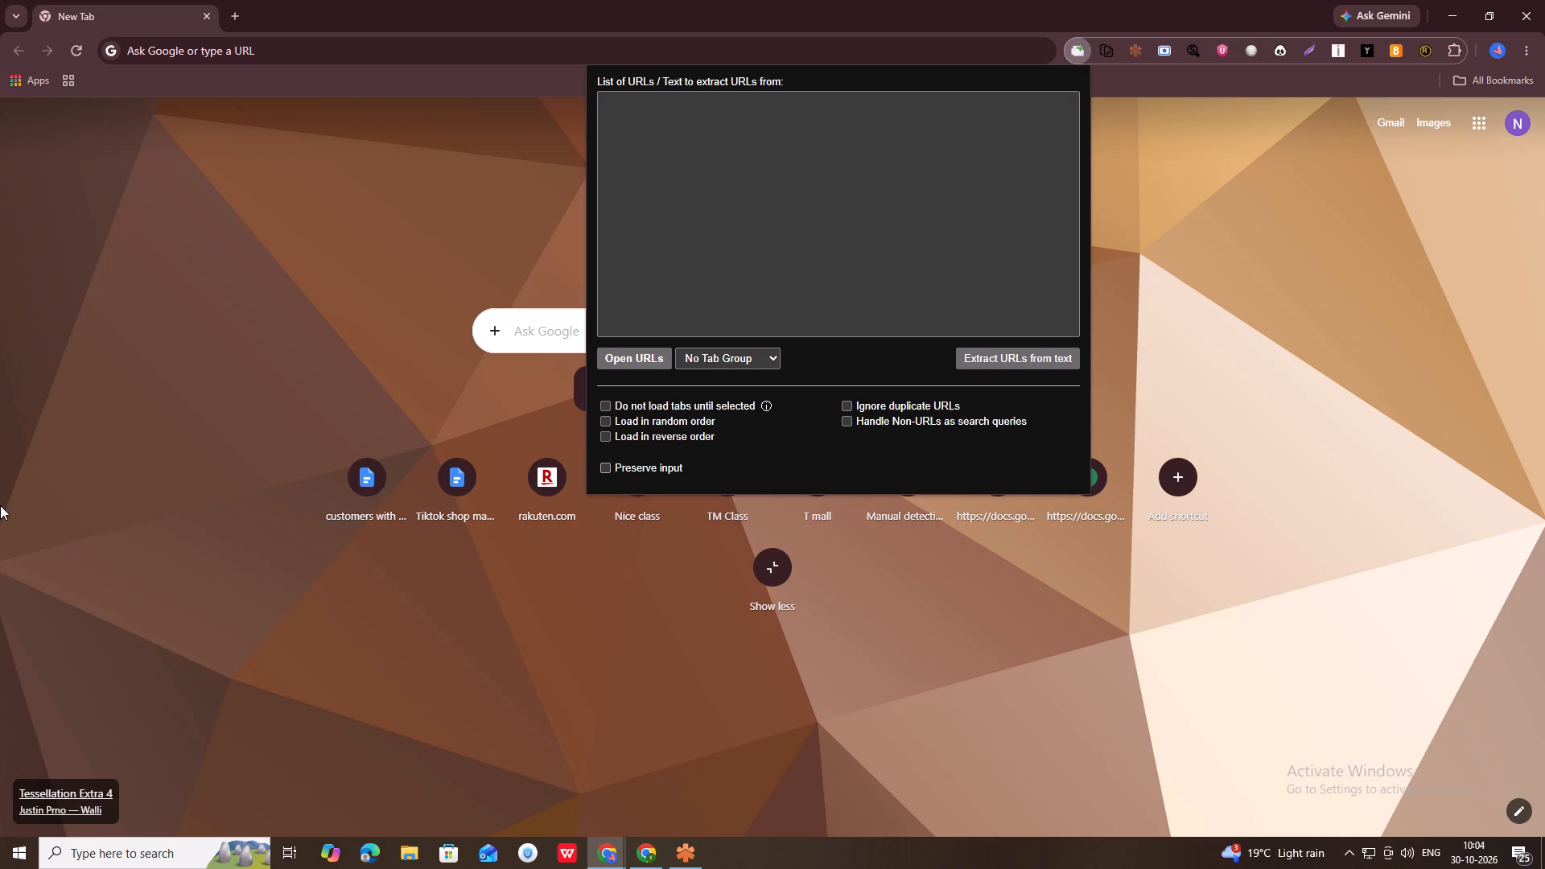
pyautogui.hotkey('ctrl', 'v')
pyautogui.click(642, 365)
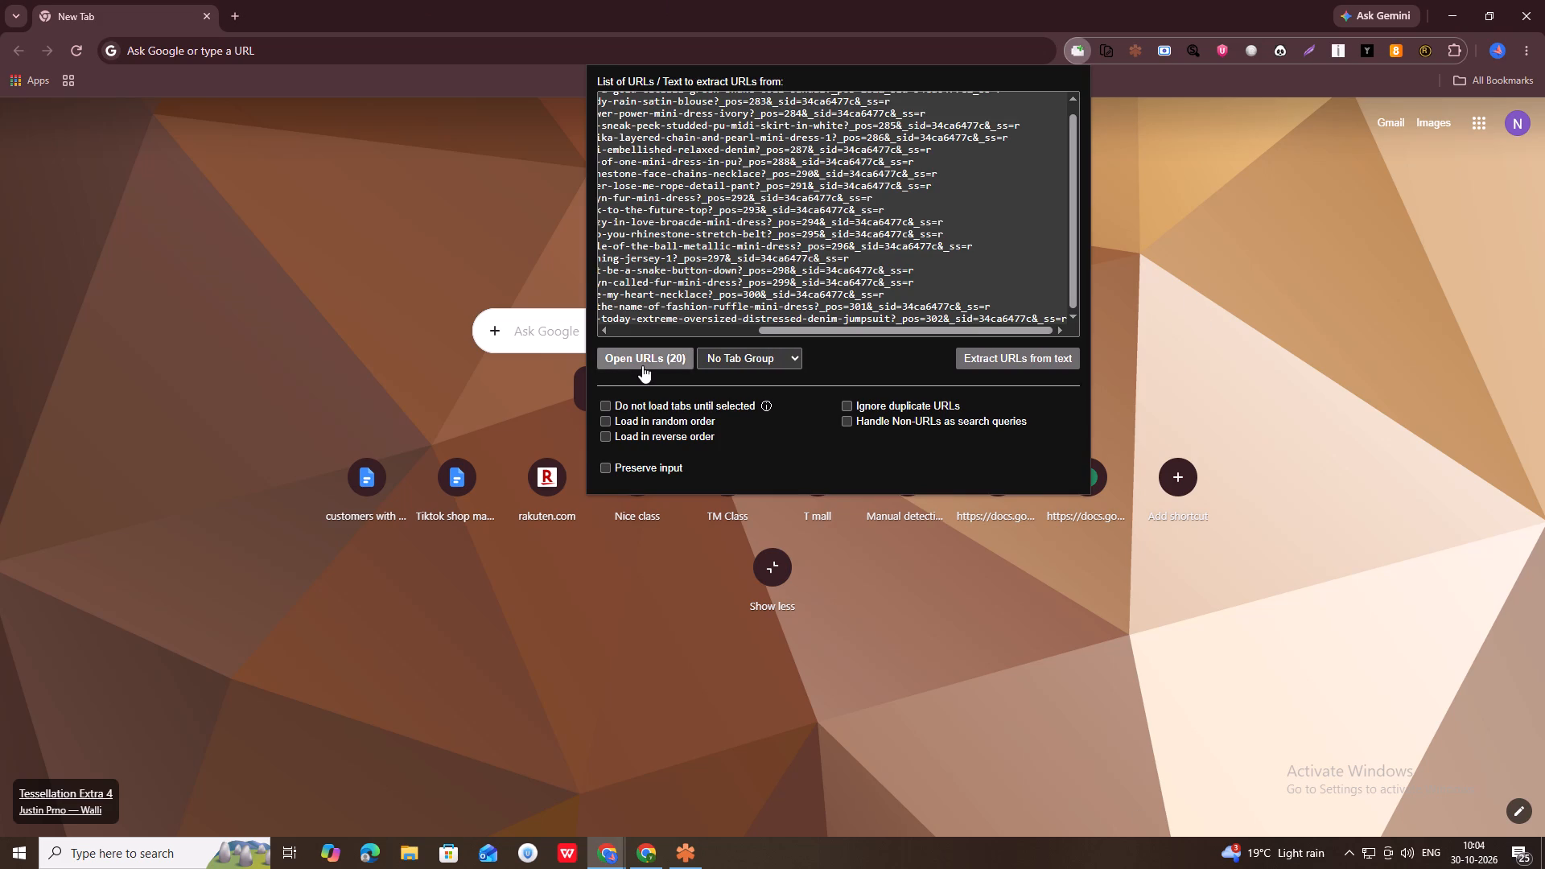
pyautogui.middleClick(65, 0)
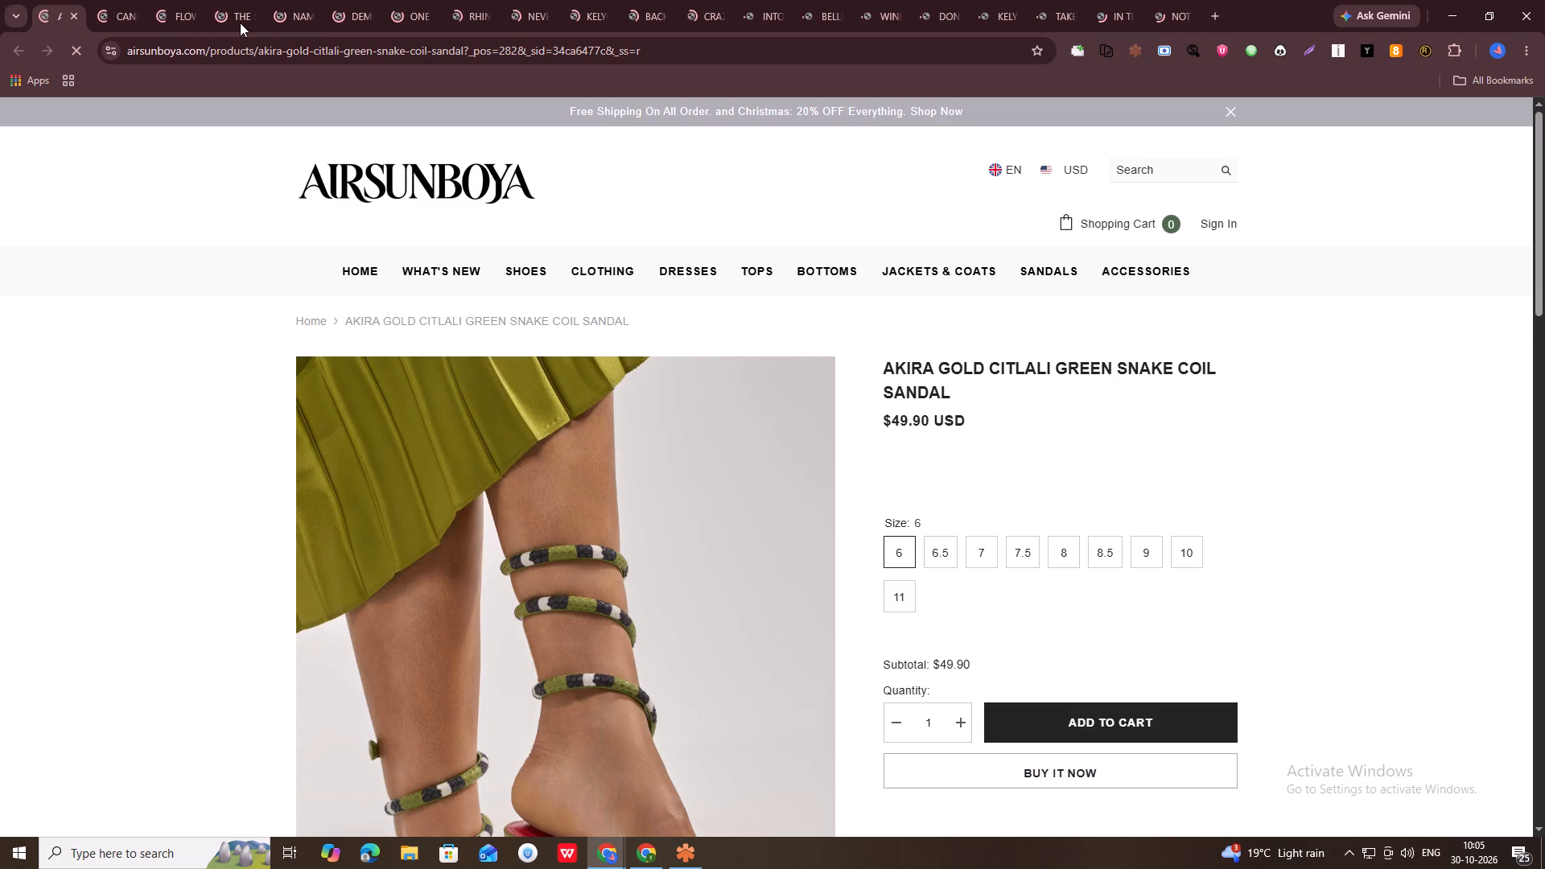
# Copy the address of the Akira Gold Citlali Green Snake Coil Sandal product page and close its tab.
pyautogui.click(199, 53)
pyautogui.hotkey('ctrl', 'c')
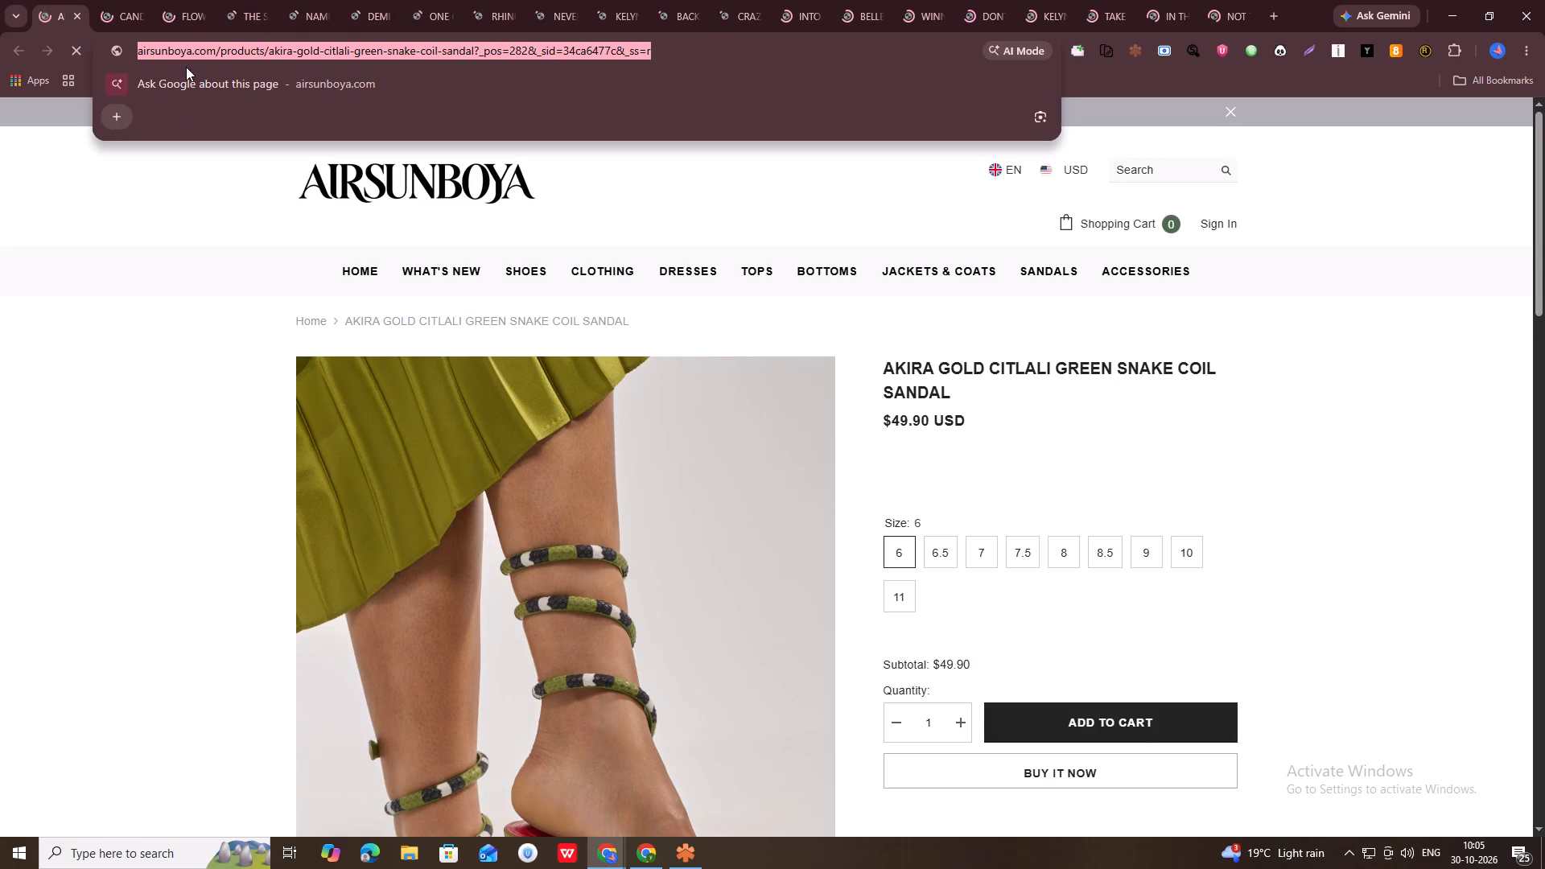
pyautogui.middleClick(69, 0)
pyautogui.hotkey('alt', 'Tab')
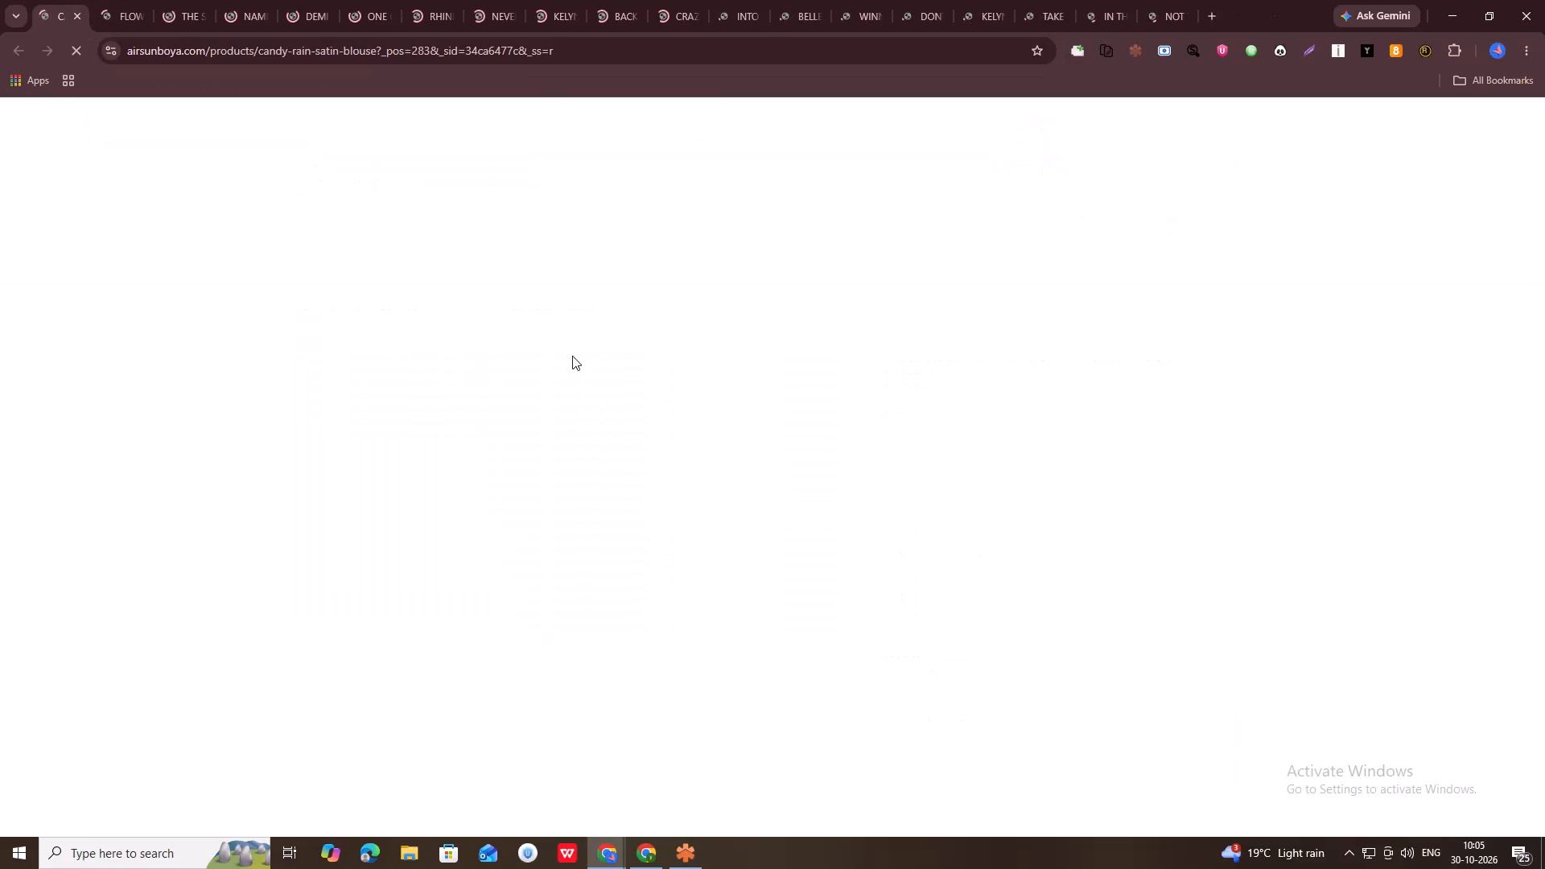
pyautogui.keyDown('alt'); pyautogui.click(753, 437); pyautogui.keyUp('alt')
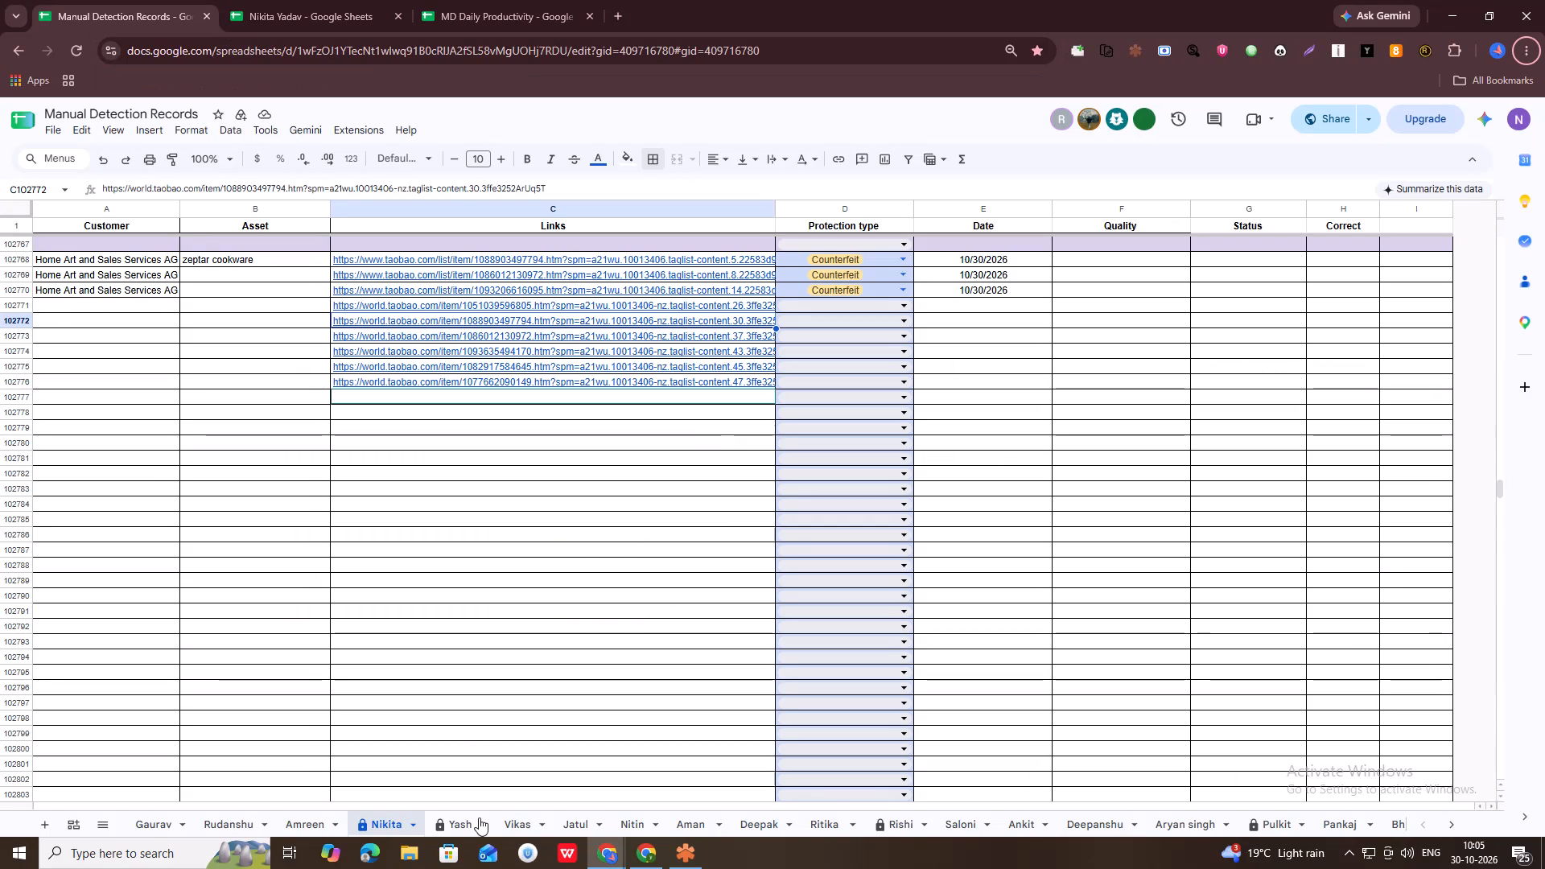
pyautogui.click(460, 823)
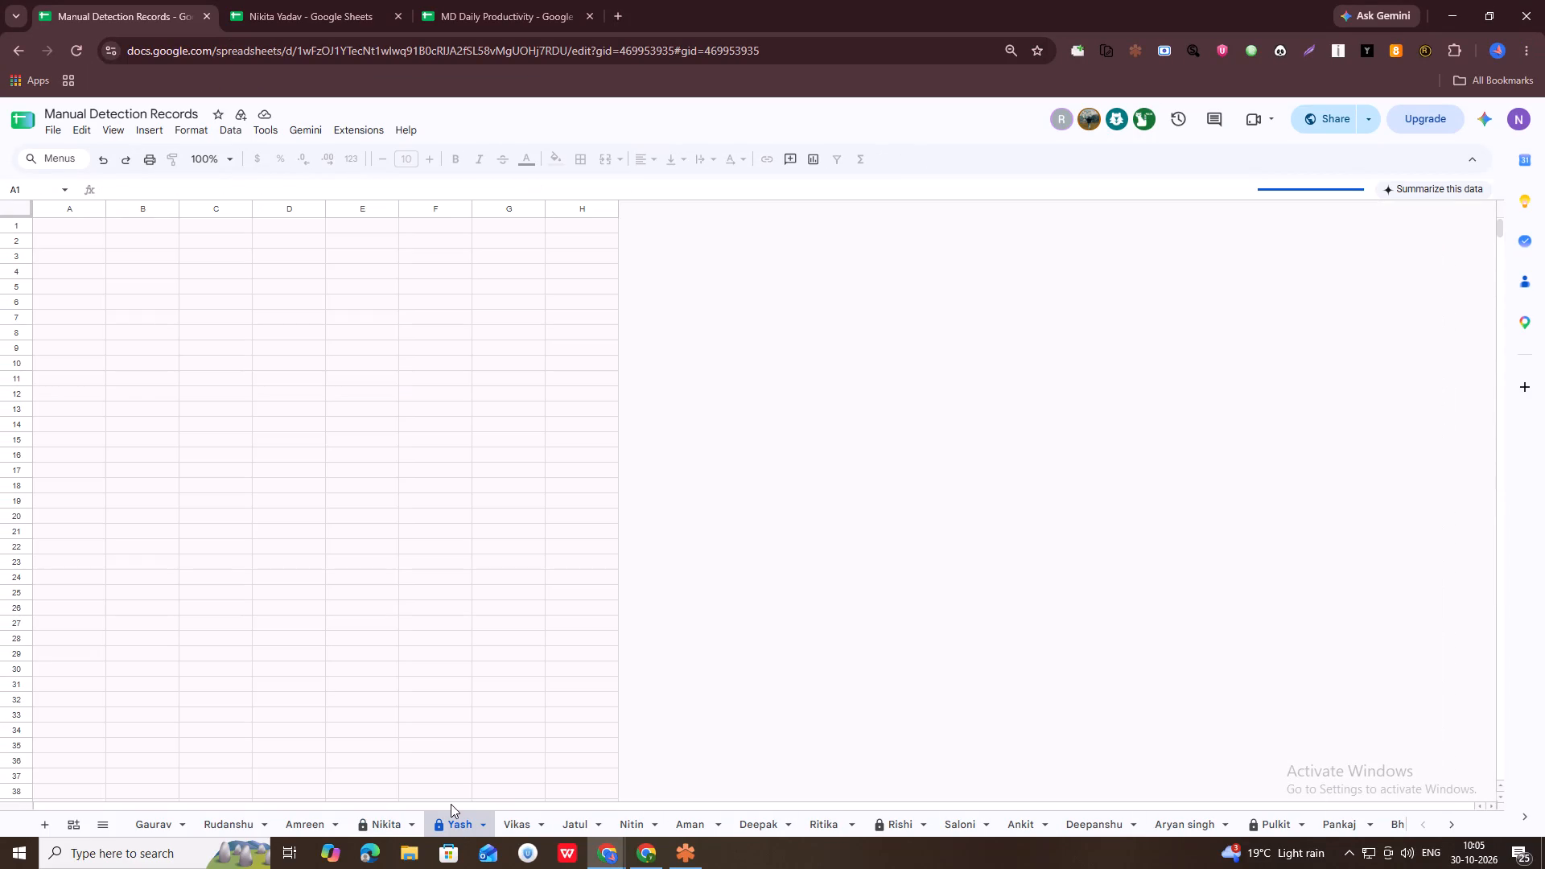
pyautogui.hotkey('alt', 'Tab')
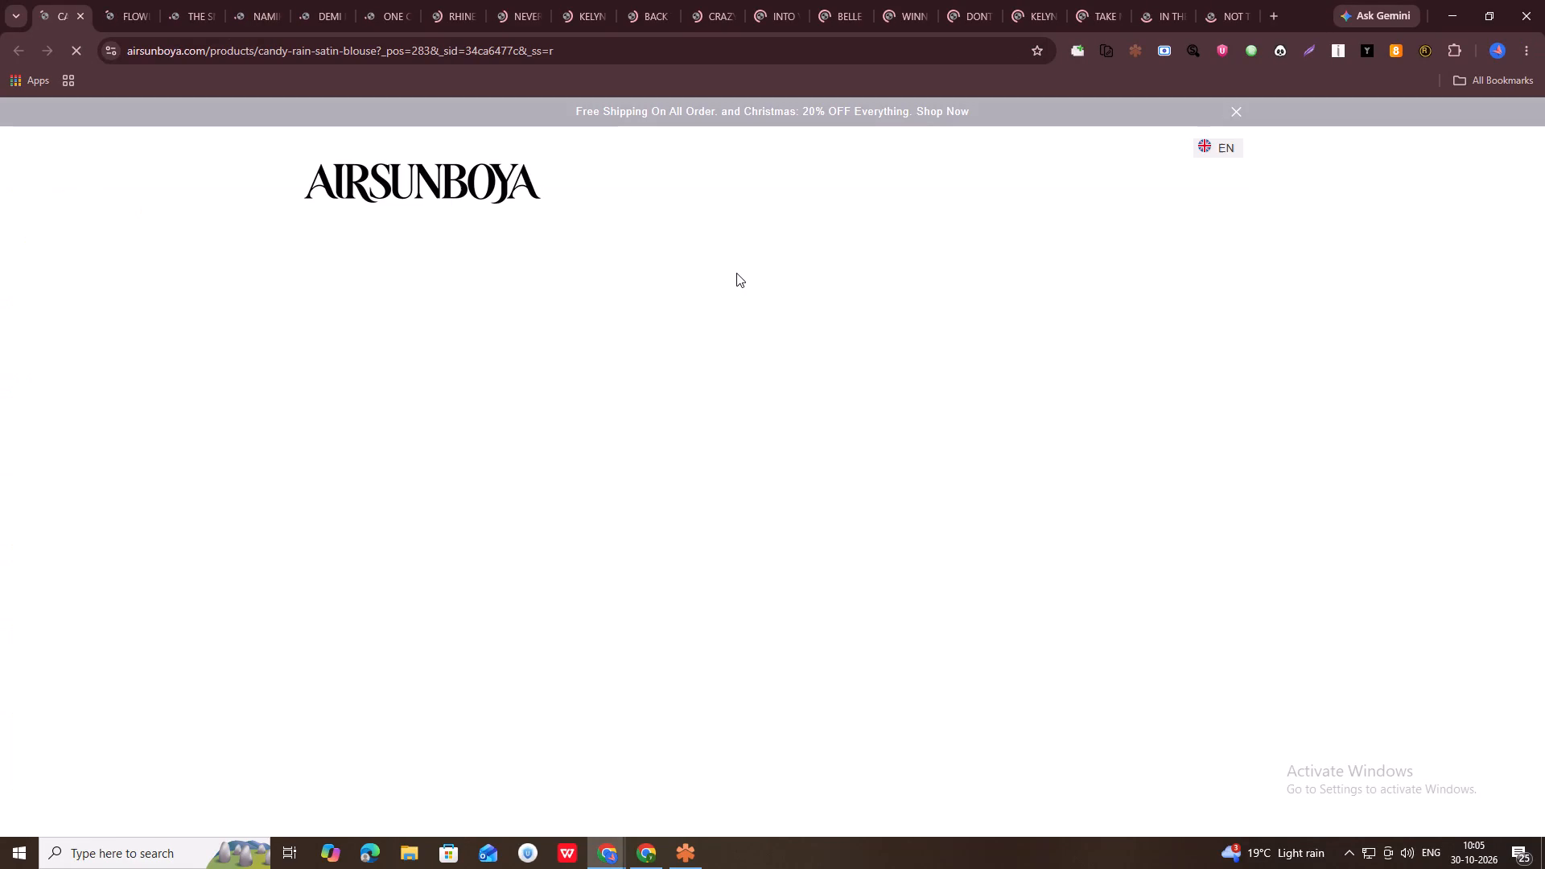
# Switch to the untitled spreadsheet and paste the sandal link in I702, directly below the last link in column I.
pyautogui.hotkey('alt', 'Tab')
pyautogui.keyDown('alt'); pyautogui.click(829, 424); pyautogui.keyUp('alt')
pyautogui.click(742, 0)
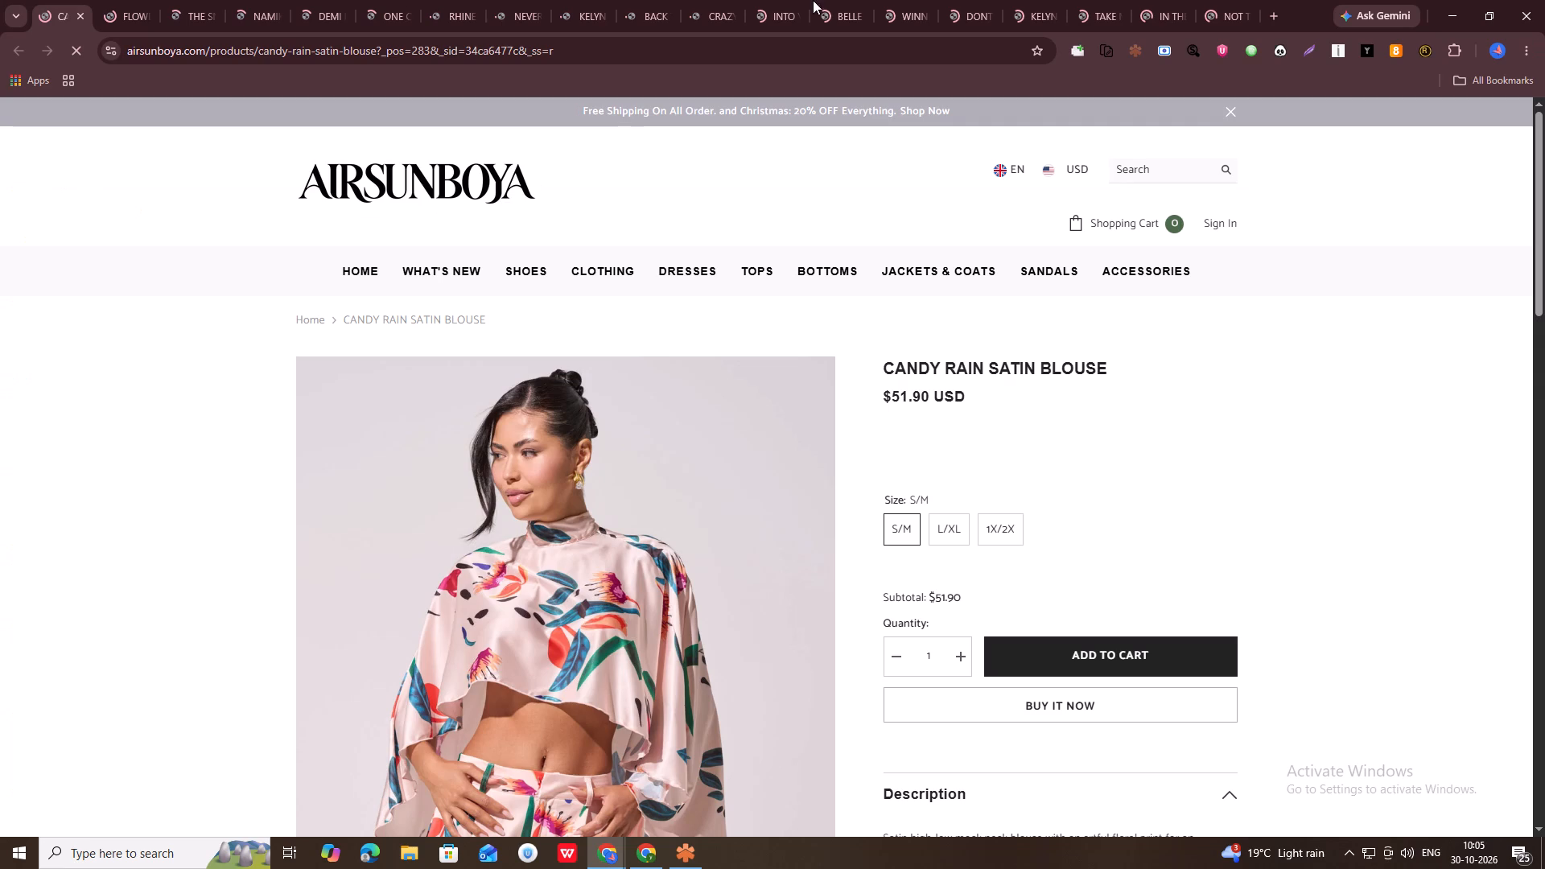
pyautogui.click(867, 0)
pyautogui.scroll(-3, 634, 546)
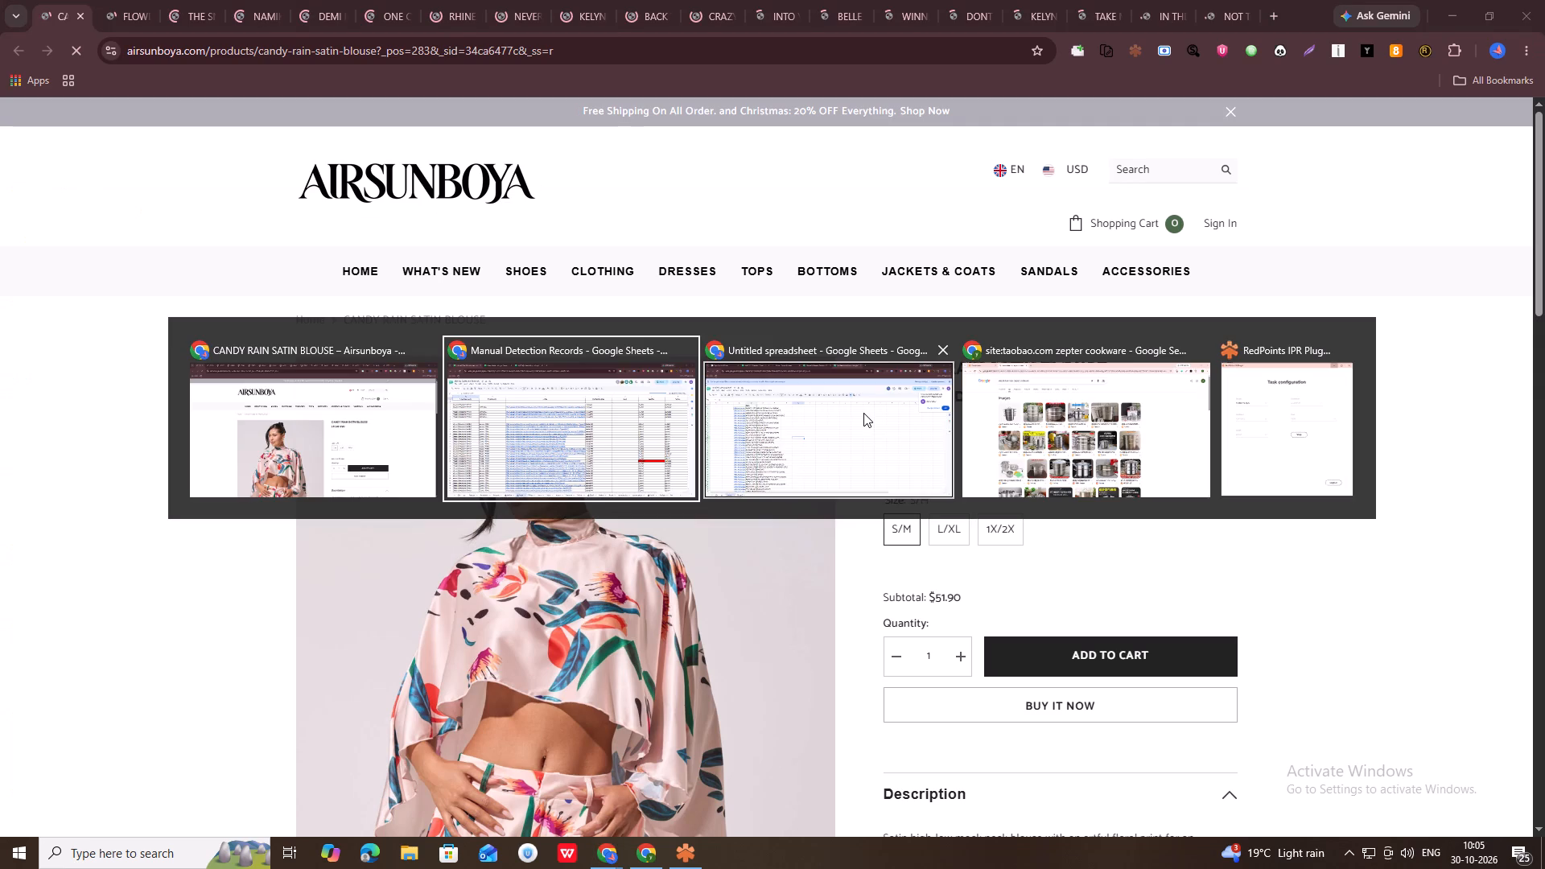
pyautogui.scroll(-4, 863, 413)
pyautogui.scroll(-7, 632, 531)
pyautogui.click(604, 521)
pyautogui.hotkey('ctrl', 'Down')
pyautogui.press('Up')
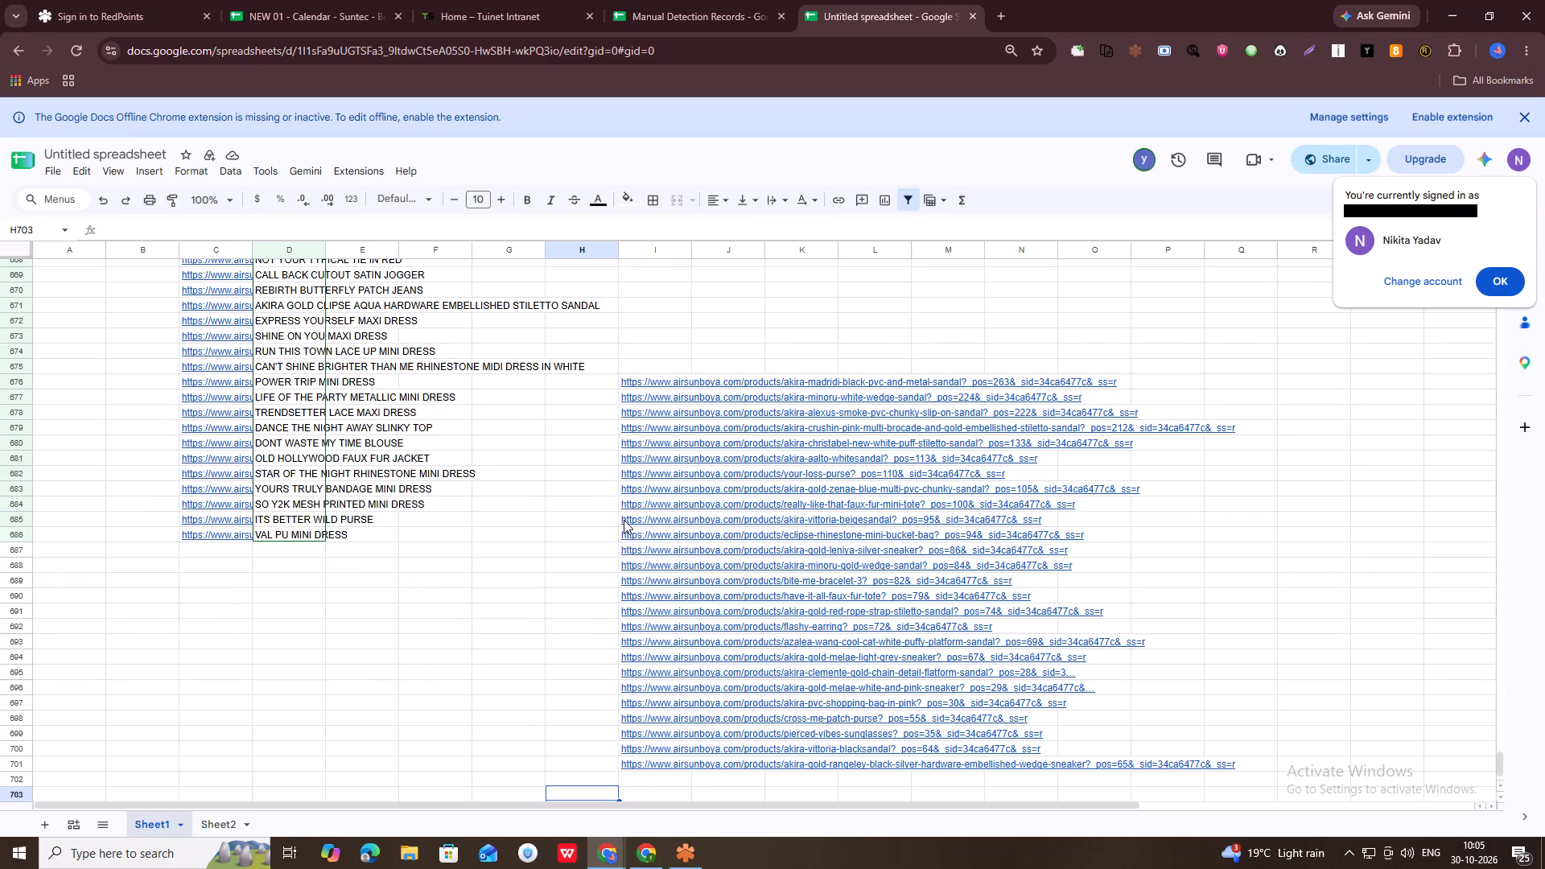
pyautogui.press('Right')
pyautogui.hotkey('ctrl', 'v')
# Return to the product window and copy the address of the Candy Rain Satin Blouse page.
pyautogui.hotkey('alt', 'Tab')
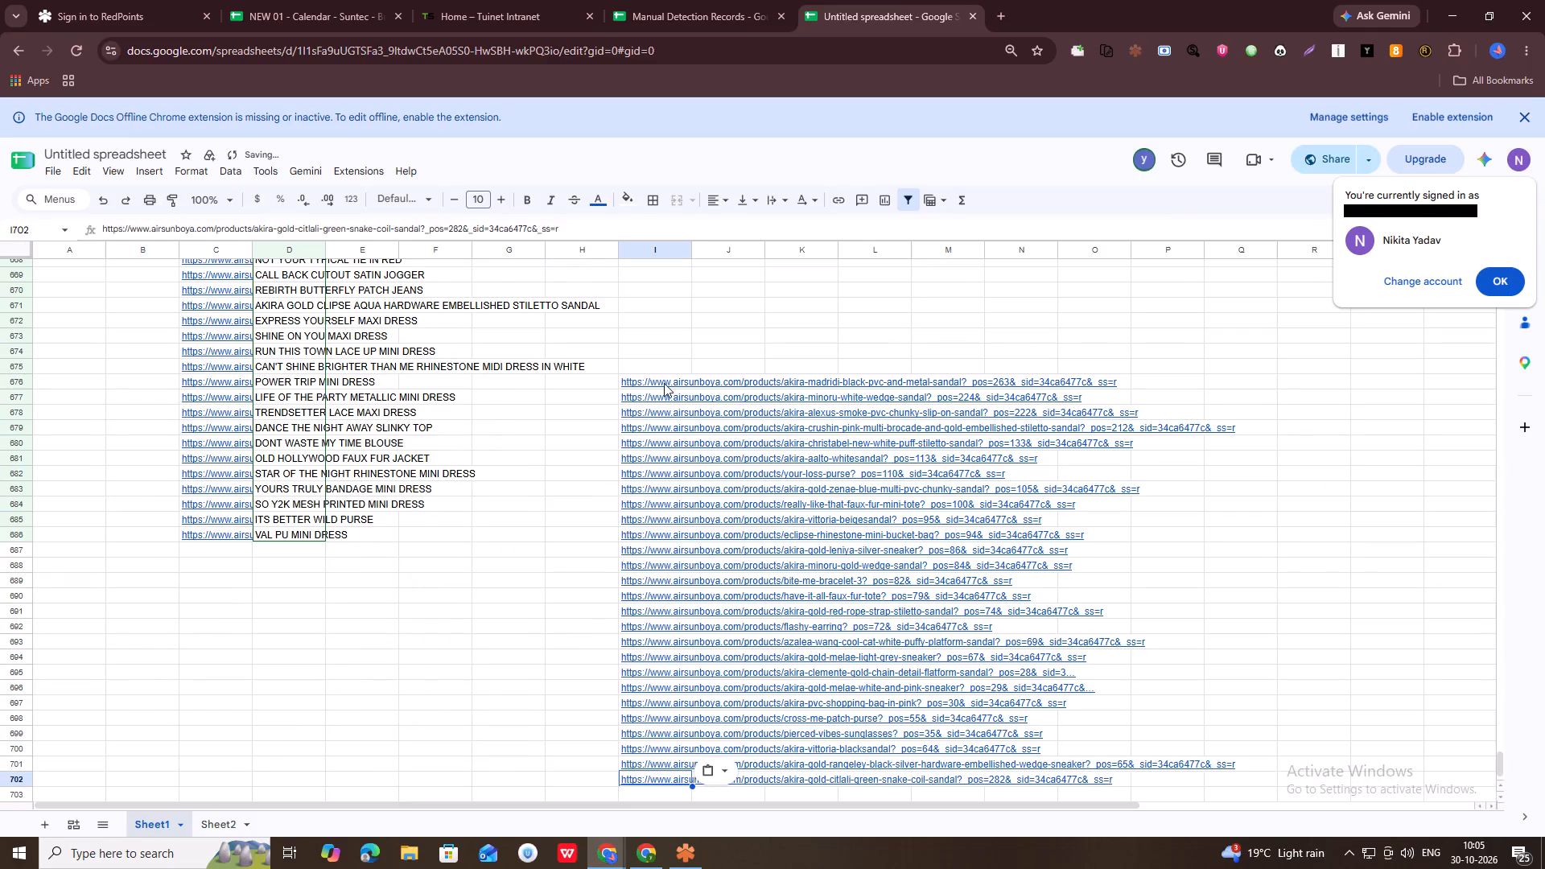
pyautogui.hotkey('ctrl', 'l')
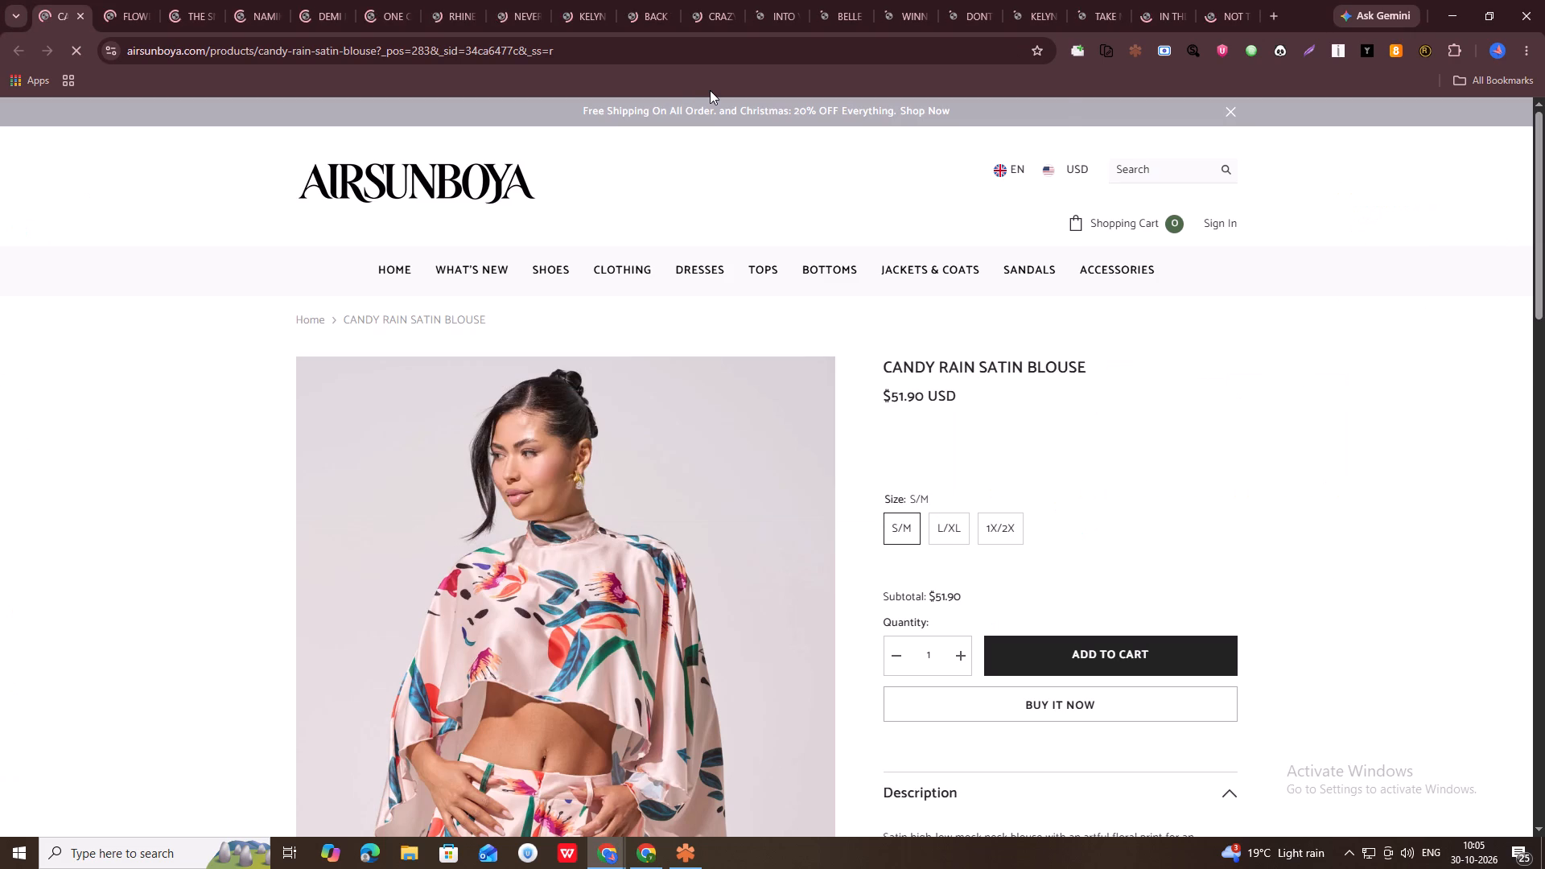
pyautogui.hotkey('ctrl', 'k')
pyautogui.hotkey('ctrl', 'c')
pyautogui.hotkey('ctrl', 'c')
pyautogui.hotkey('ctrl', 'c')
pyautogui.hotkey('ctrl', 'z')
pyautogui.hotkey('ctrl', 'a')
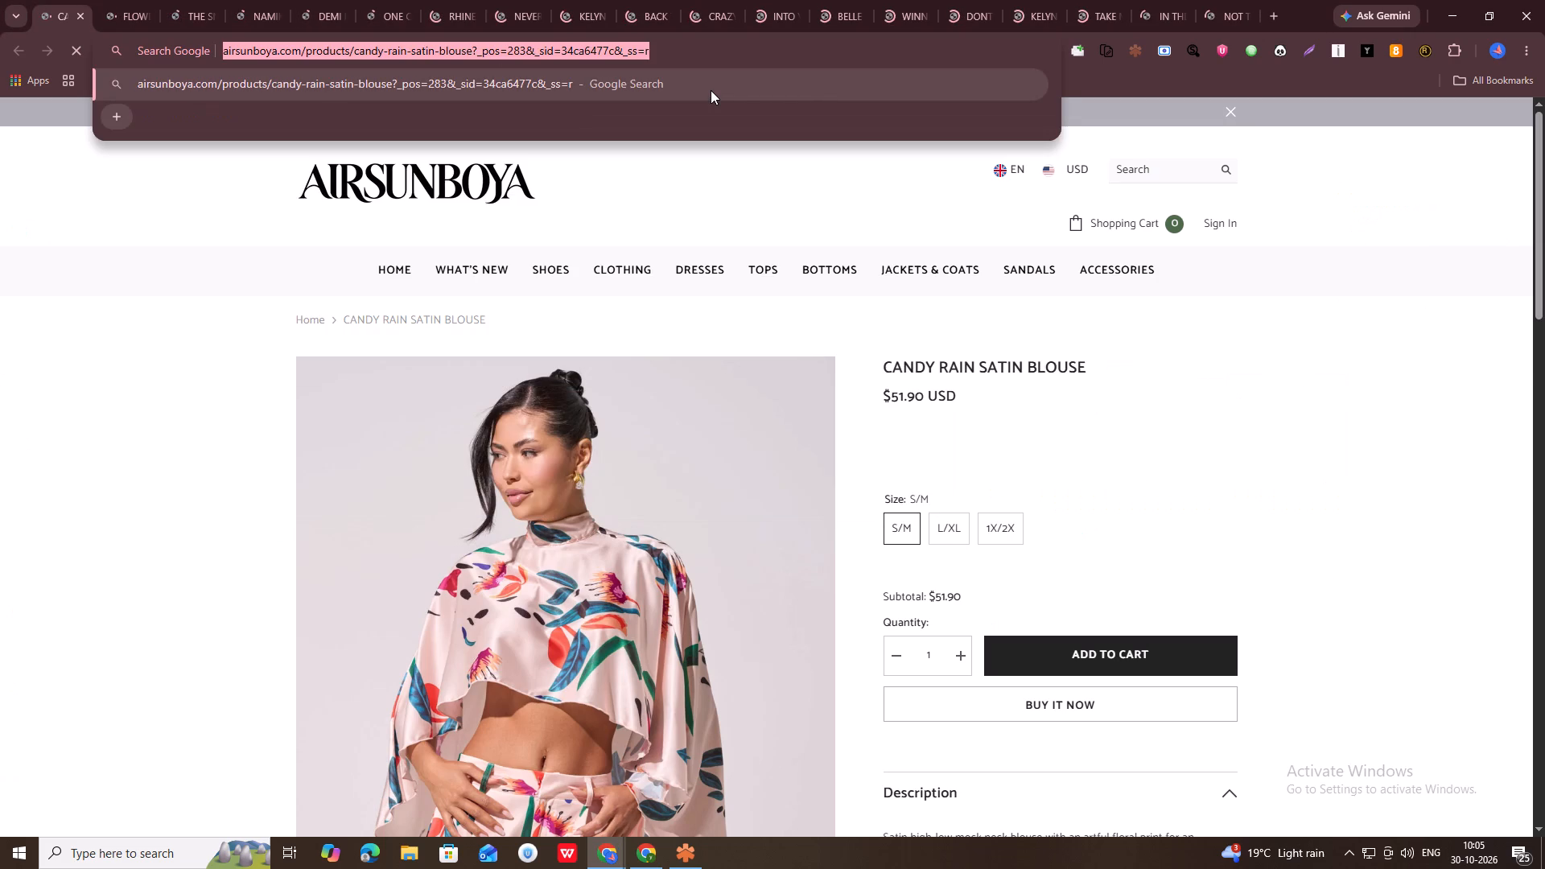
pyautogui.hotkey('ctrl', 'c')
# Paste the blouse link in the Yash sheet's Links column in Manual Detection Records, two rows below the last logged entry.
pyautogui.hotkey('alt', 'Tab')
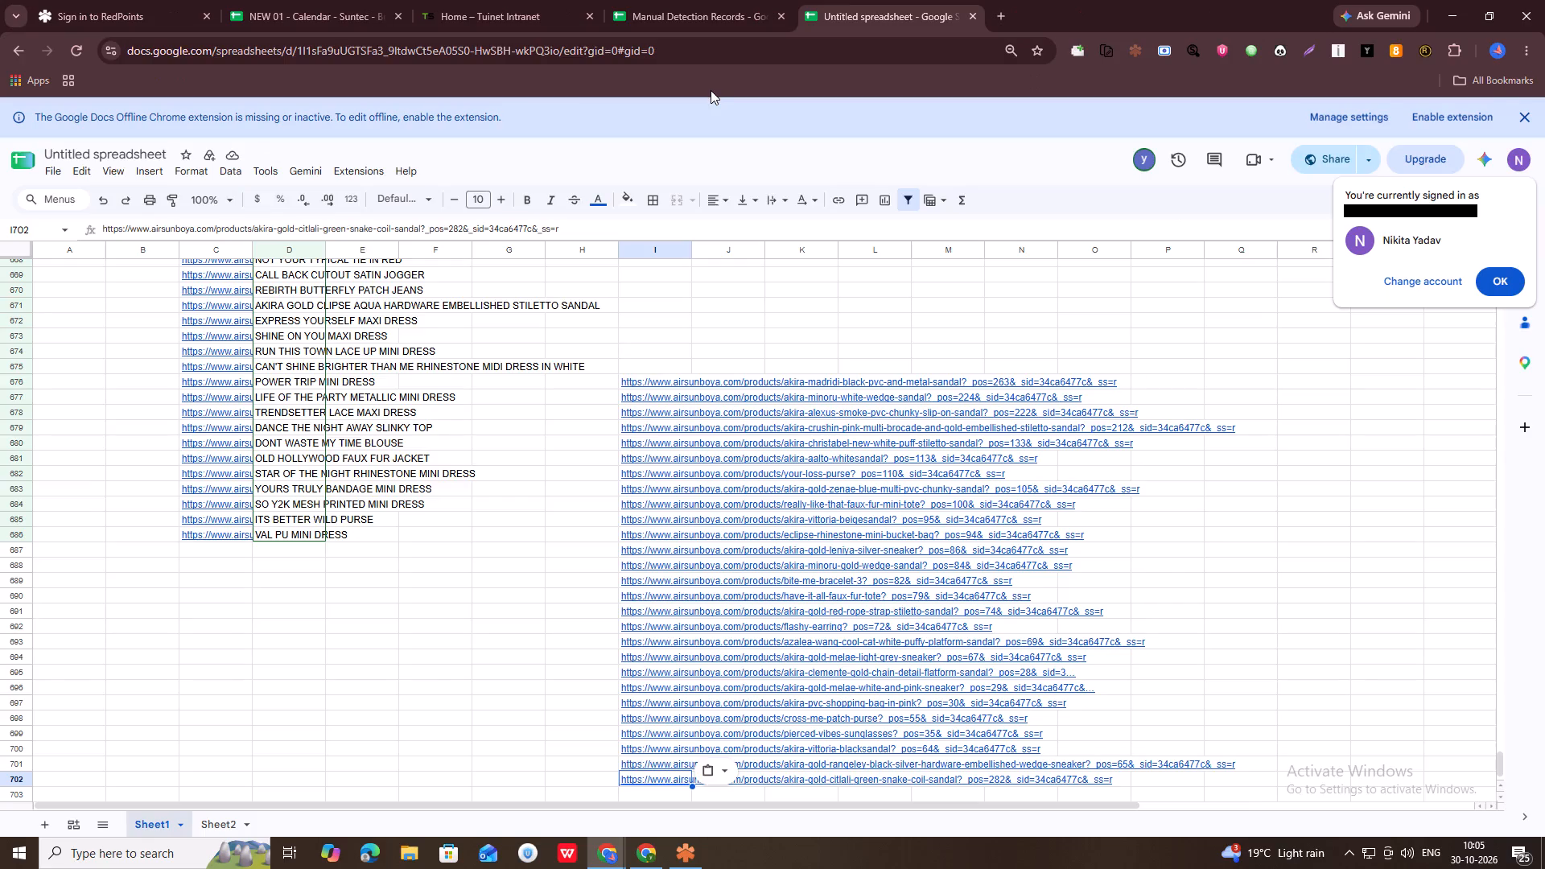
pyautogui.hotkey('ctrl', 'shift', 'Tab')
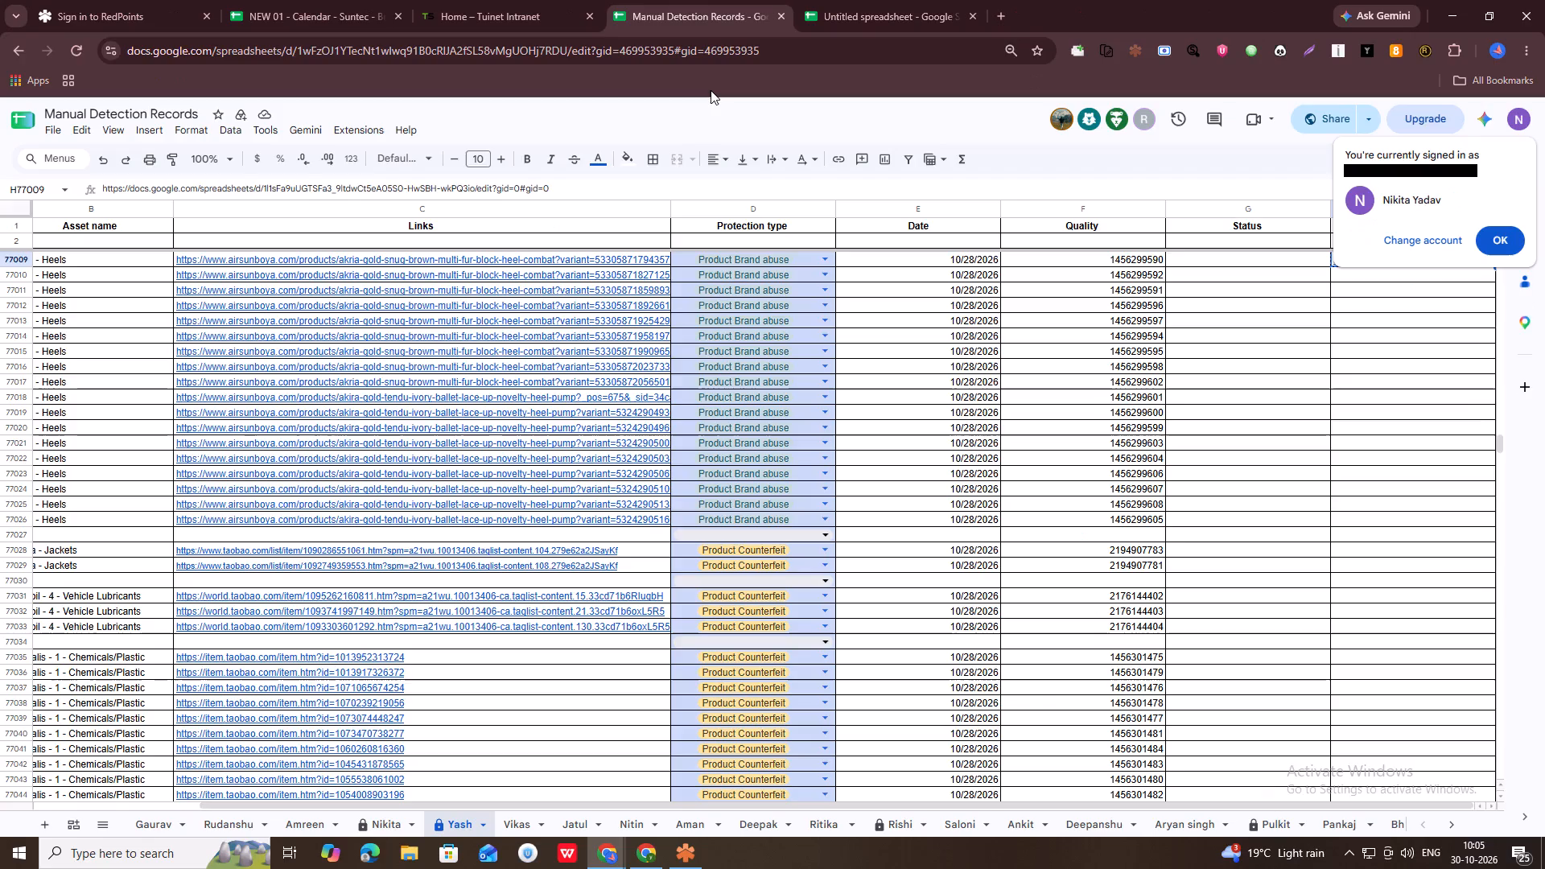
pyautogui.press('Down')
pyautogui.press('Down')
pyautogui.press('Down')
pyautogui.press('Down')
pyautogui.press('Down')
pyautogui.press('Down')
pyautogui.press('Down')
pyautogui.press('Down')
pyautogui.press('Down')
pyautogui.press('Down')
pyautogui.hotkey('ctrl', 'Down')
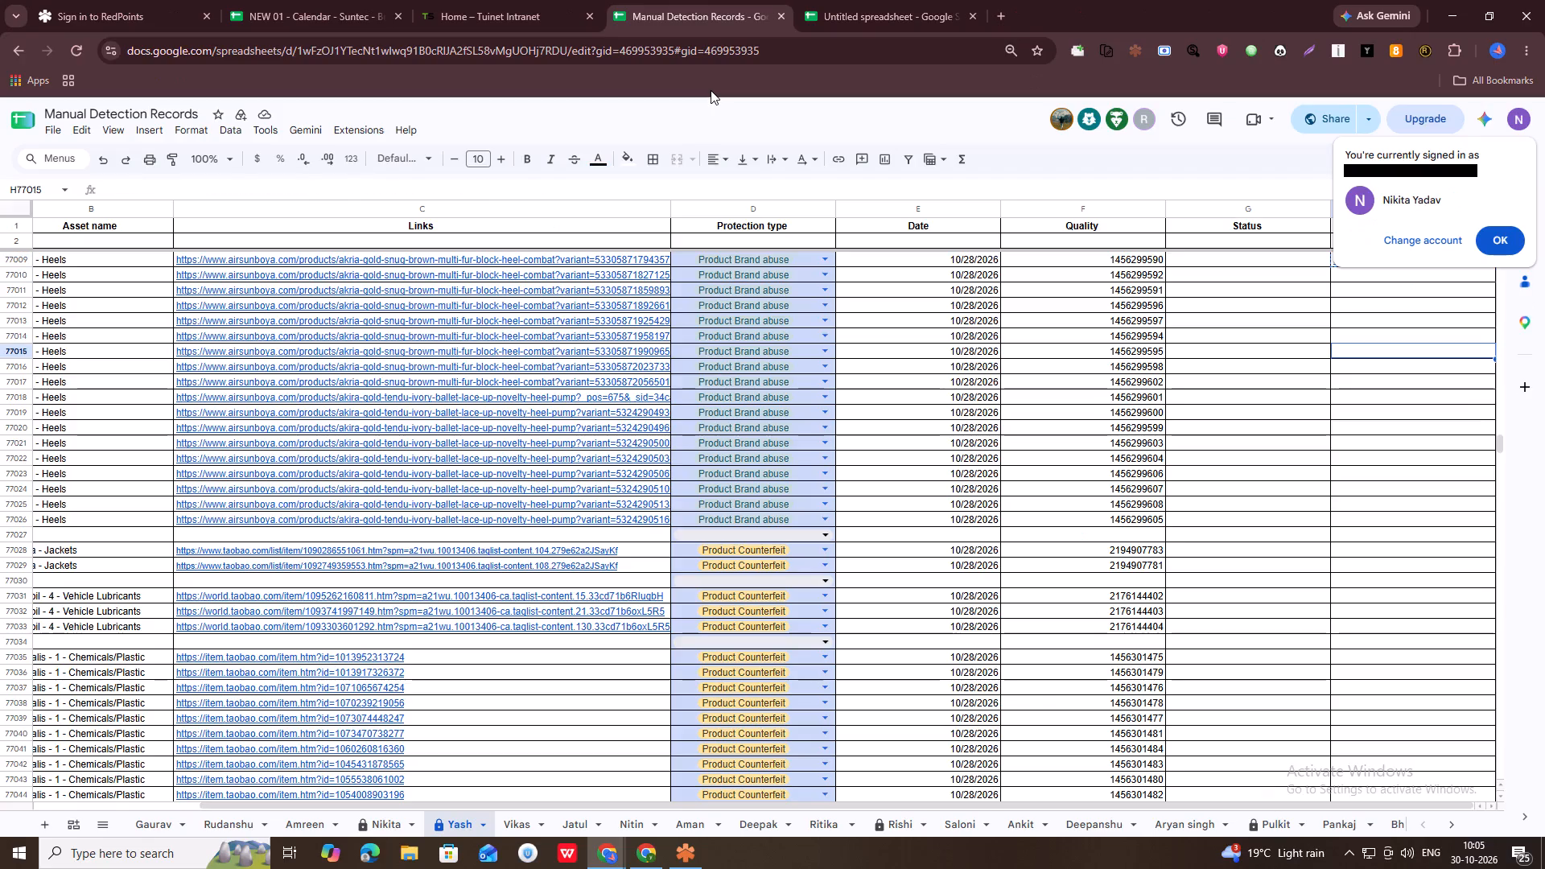
pyautogui.press('Left')
pyautogui.press('Left')
pyautogui.press('Left')
pyautogui.press('Left')
pyautogui.press('Left')
pyautogui.press('Left')
pyautogui.press('Left')
pyautogui.press('Left')
pyautogui.press('Left')
pyautogui.press('Left')
pyautogui.press('Left')
pyautogui.press('Left')
pyautogui.press('Left')
pyautogui.press('Left')
pyautogui.press('Left')
pyautogui.press('Left')
pyautogui.press('Left')
pyautogui.press('Left')
pyautogui.press('Left')
pyautogui.press('Left')
pyautogui.press('Right')
pyautogui.press('Right')
pyautogui.hotkey('ctrl', 'Up')
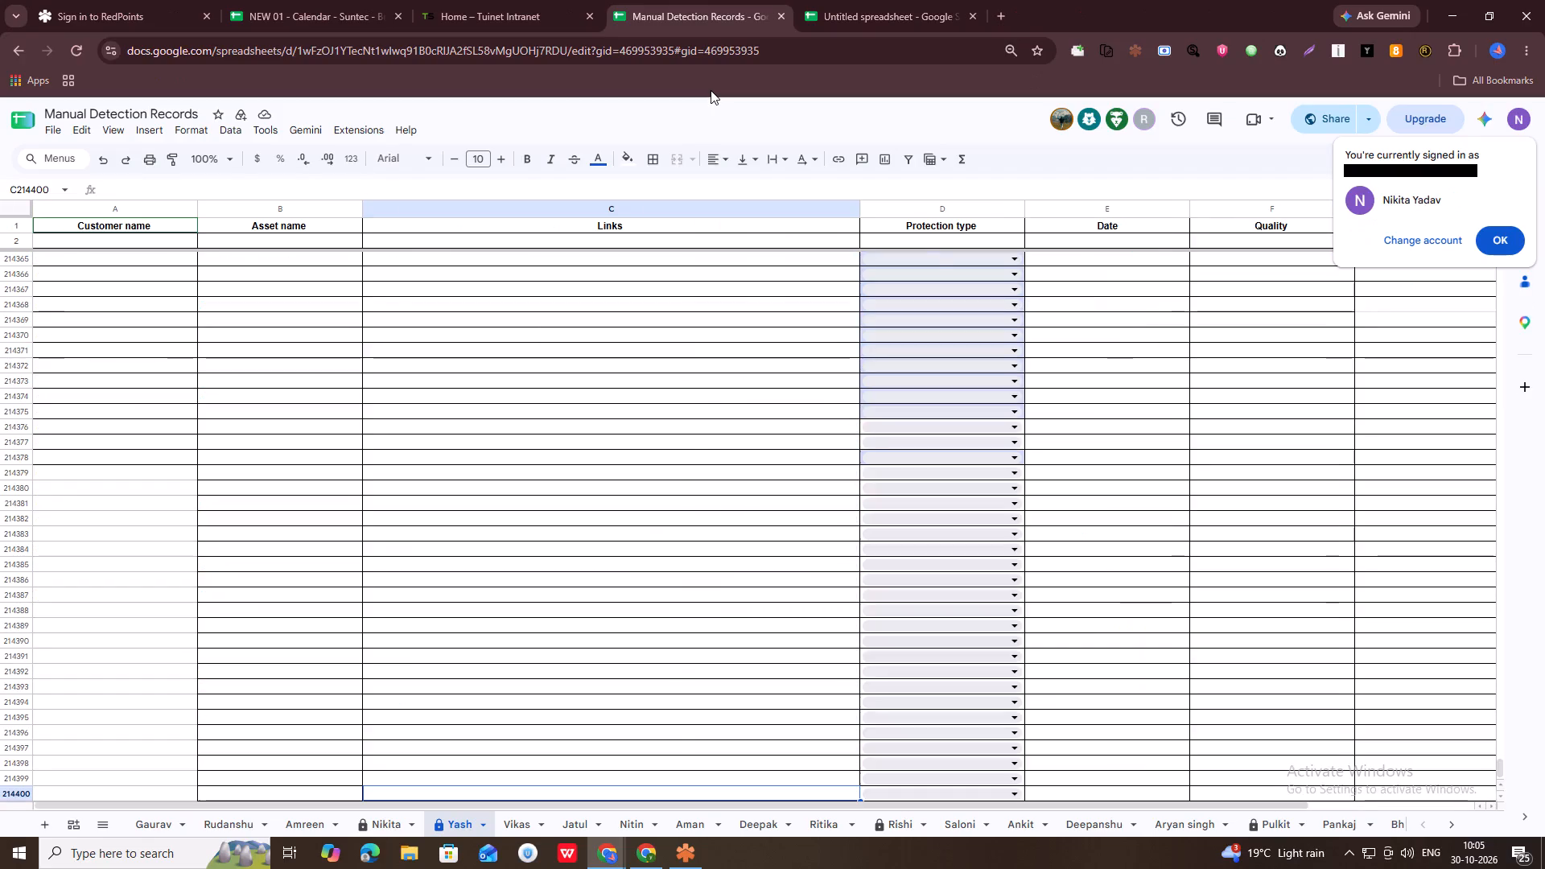
pyautogui.press('Down')
pyautogui.press('Down')
pyautogui.hotkey('ctrl', 'v')
# Copy the Candy Rain Satin Blouse's L/XL variant link and paste it in C78103 of the Yash sheet.
pyautogui.hotkey('alt', 'Tab')
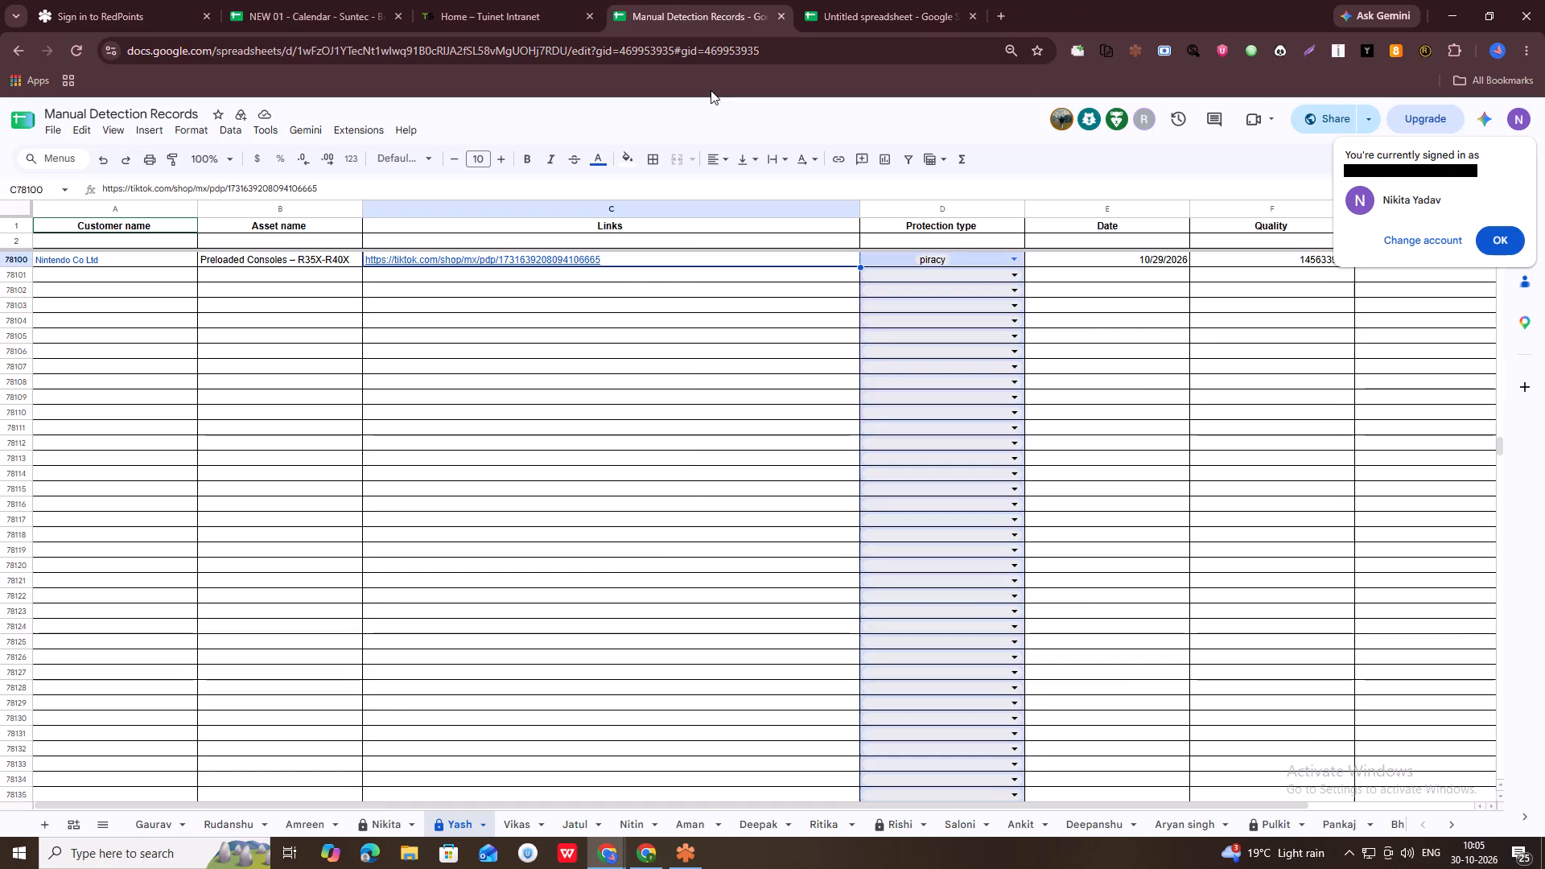
pyautogui.click(953, 536)
pyautogui.hotkey('ctrl', 'l')
pyautogui.hotkey('ctrl', 'c')
pyautogui.hotkey('alt', 'Tab')
pyautogui.hotkey('alt', 'Tab')
pyautogui.press('Down')
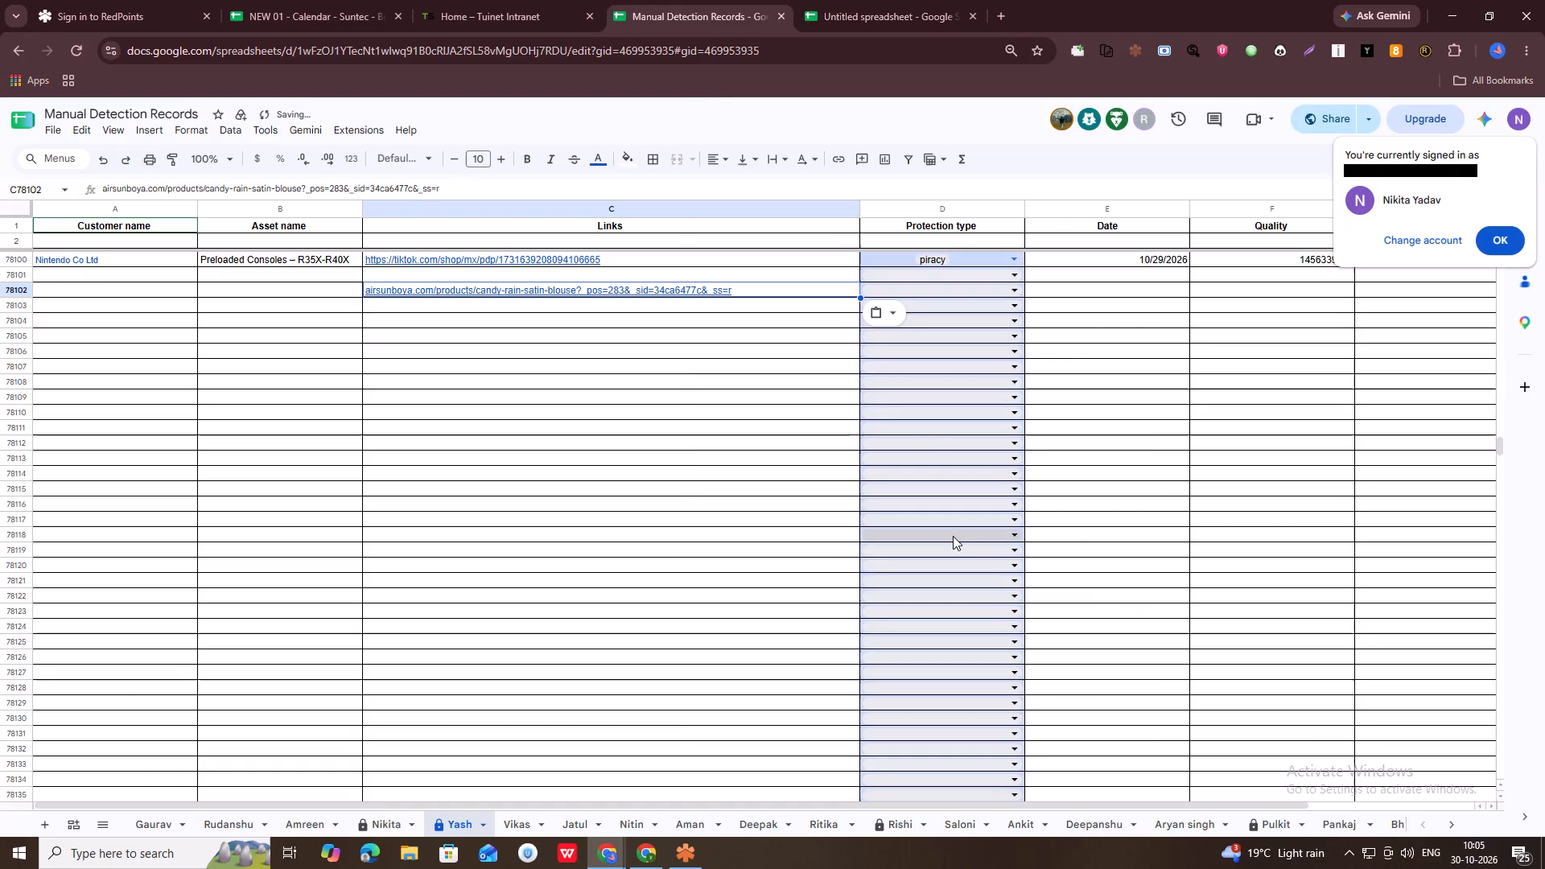
pyautogui.hotkey('alt', 'Tab')
pyautogui.press('Down')
pyautogui.hotkey('ctrl', 'v')
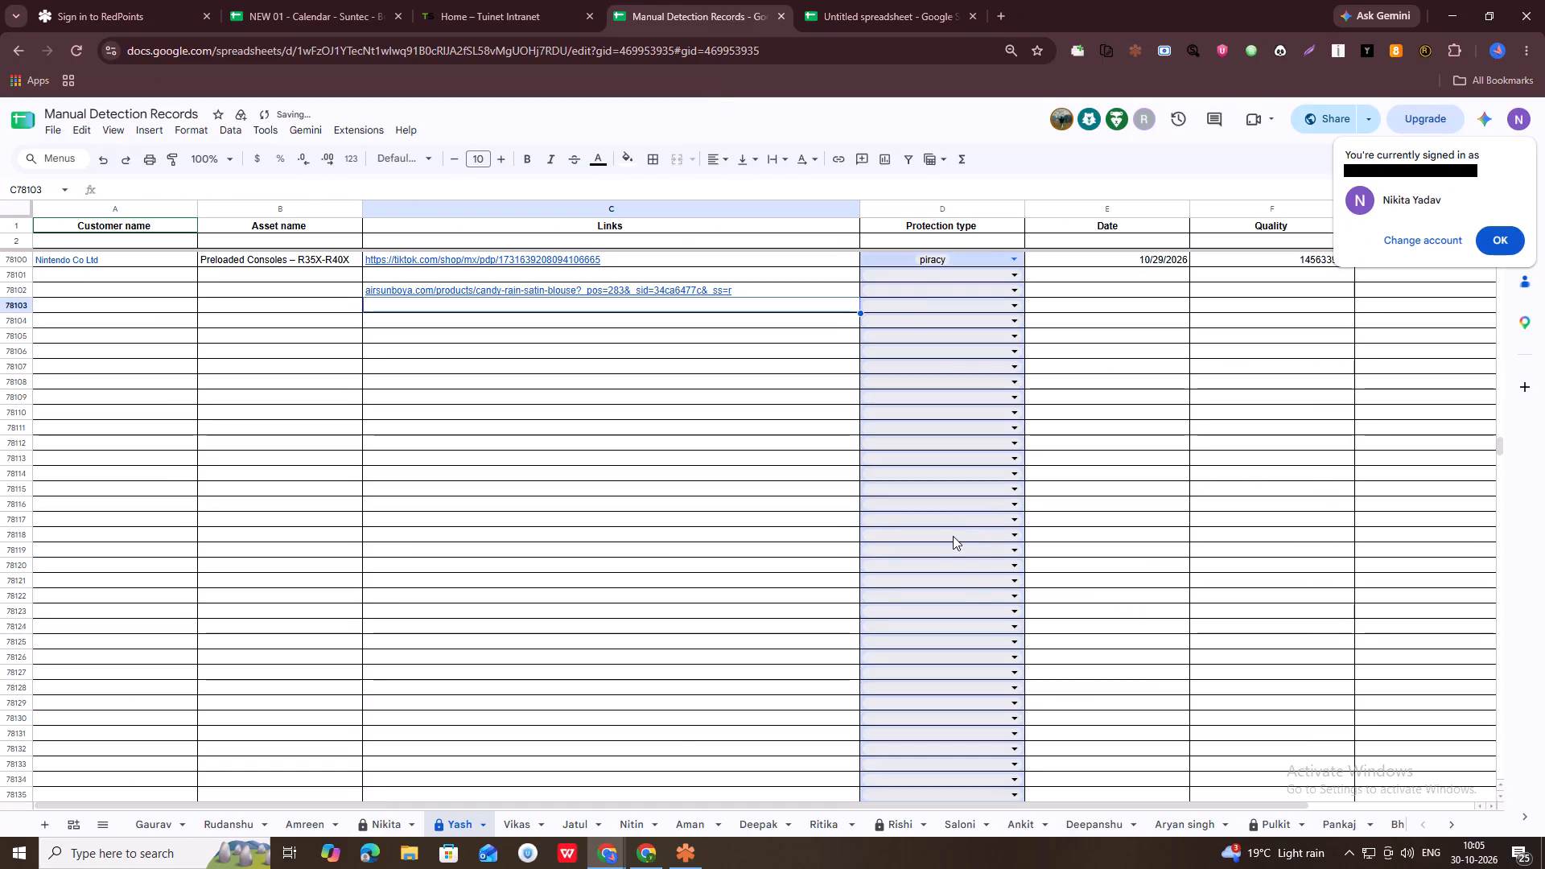
# Copy the blouse's 1X/2X variant link into C78104 of the Yash sheet and close the blouse page.
pyautogui.hotkey('alt', 'Tab')
pyautogui.click(1021, 534)
pyautogui.rightClick(1021, 534)
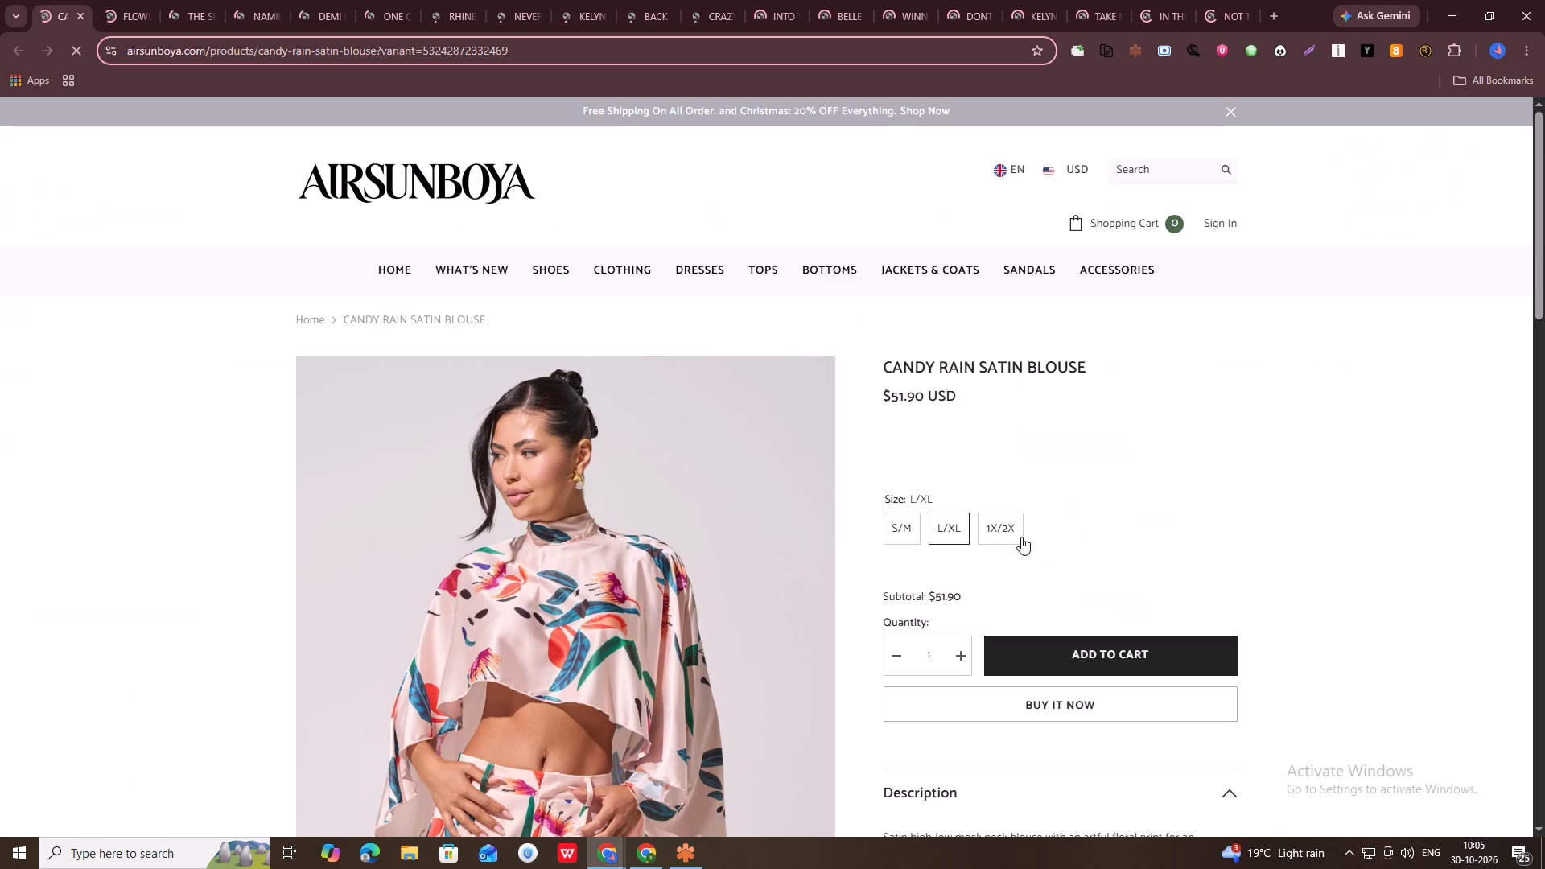
pyautogui.hotkey('ctrl', 'l')
pyautogui.hotkey('ctrl', 'c')
pyautogui.hotkey('ctrl', 'c')
pyautogui.click(505, 41)
pyautogui.hotkey('ctrl', 'a')
pyautogui.hotkey('ctrl', 'c')
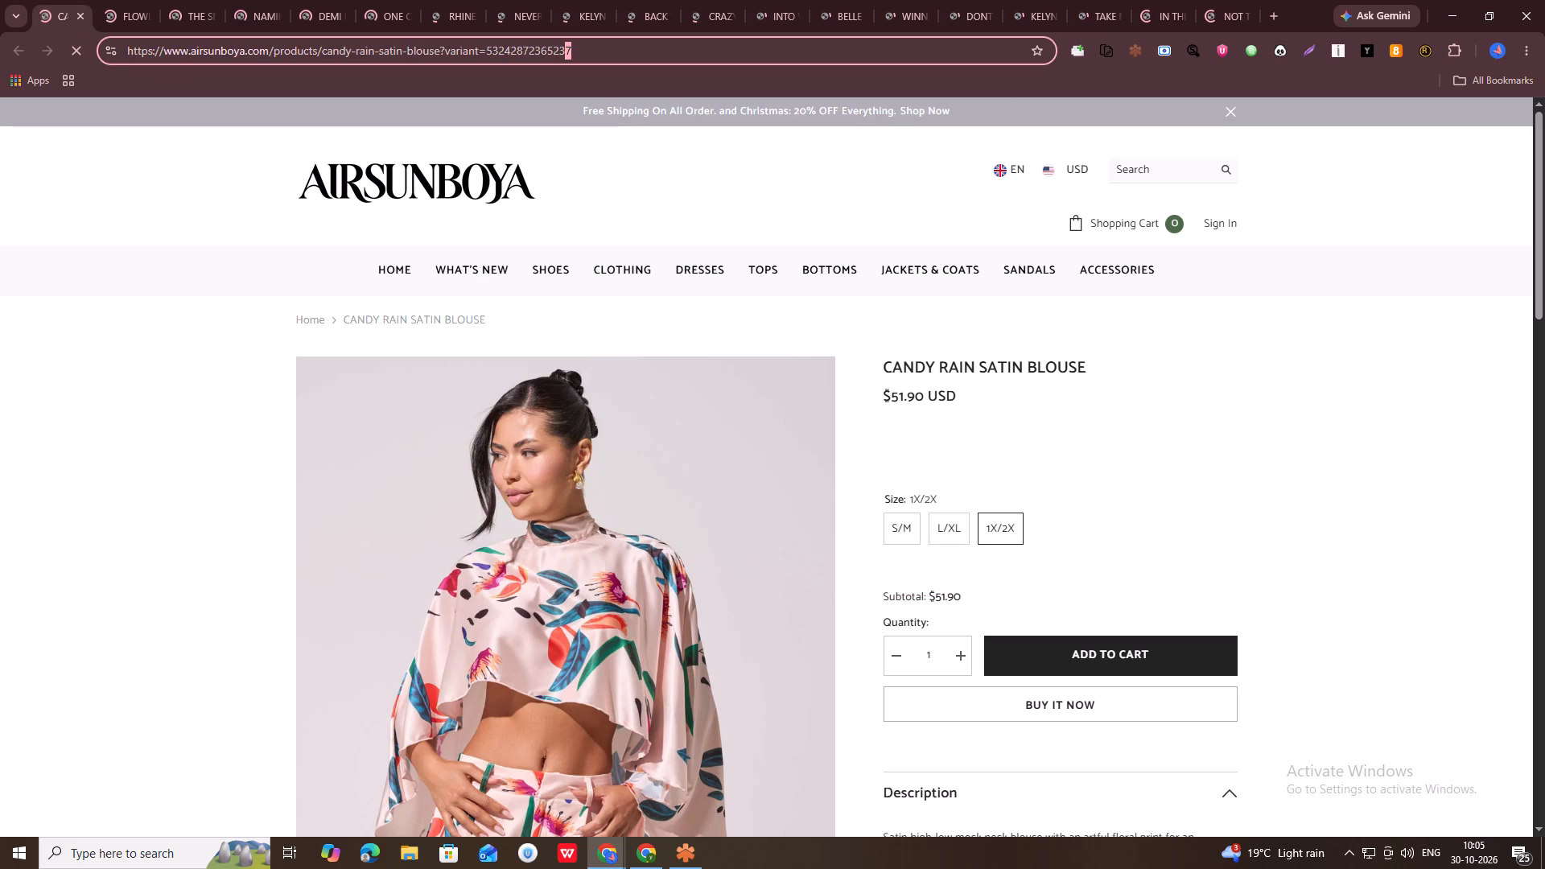
pyautogui.hotkey('ctrl', 'c')
pyautogui.hotkey('alt', 'Tab')
pyautogui.press('Down')
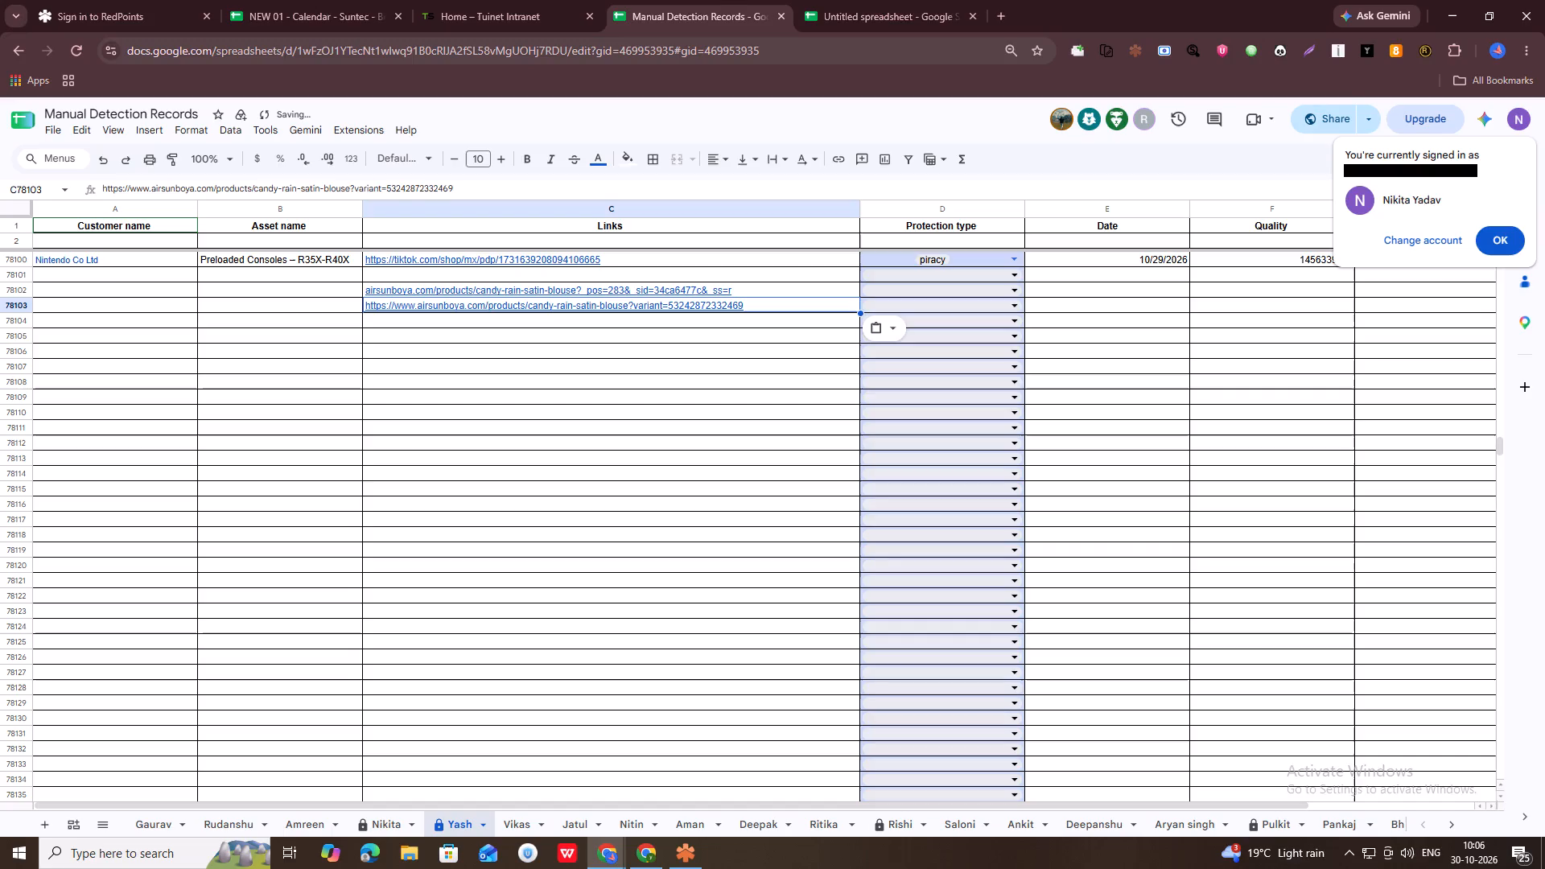
pyautogui.hotkey('ctrl', 'v')
pyautogui.hotkey('alt', 'Tab')
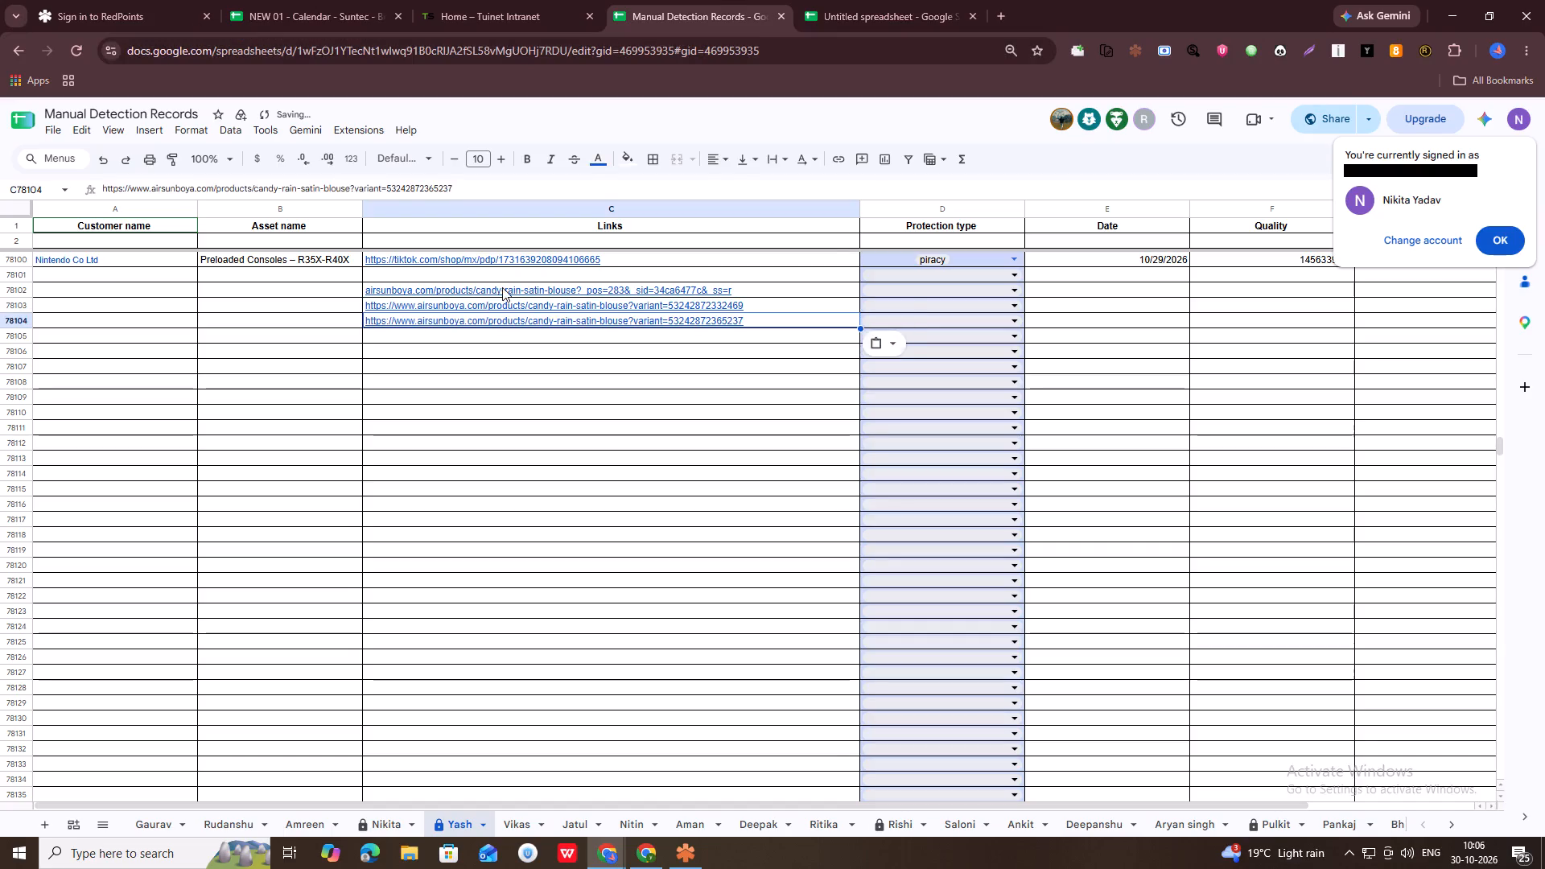
pyautogui.middleClick(72, 0)
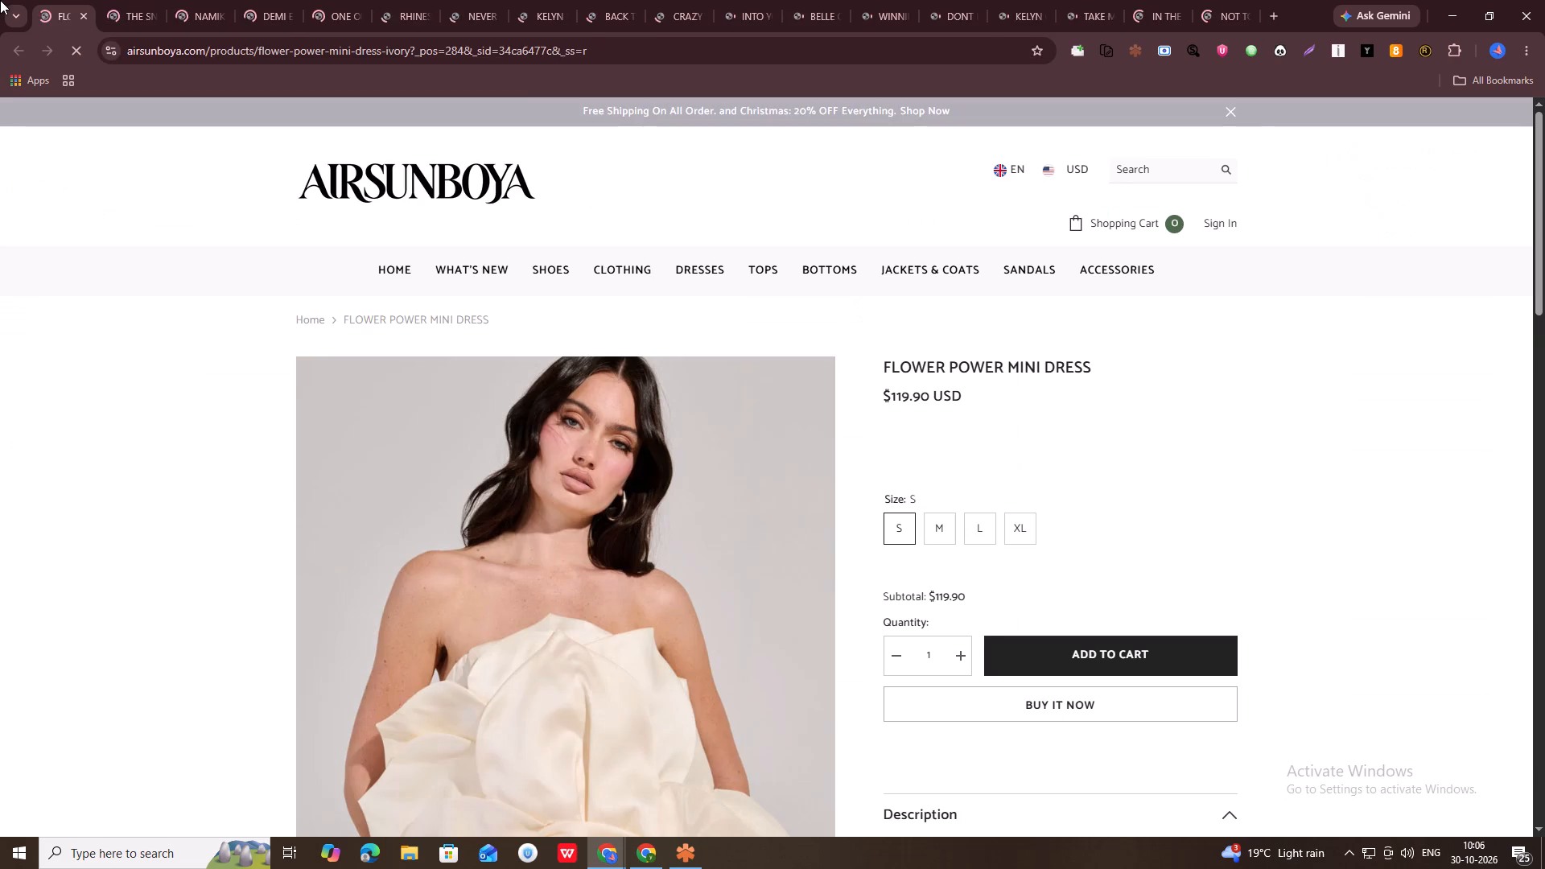
# Search the Flower Power Mini Dress page for "akira" and paste the page's link in C78105 of the Yash sheet.
pyautogui.hotkey('ctrl', 'l')
pyautogui.hotkey('ctrl', 'c')
pyautogui.hotkey('ctrl', 'c')
pyautogui.hotkey('ctrl', 'c')
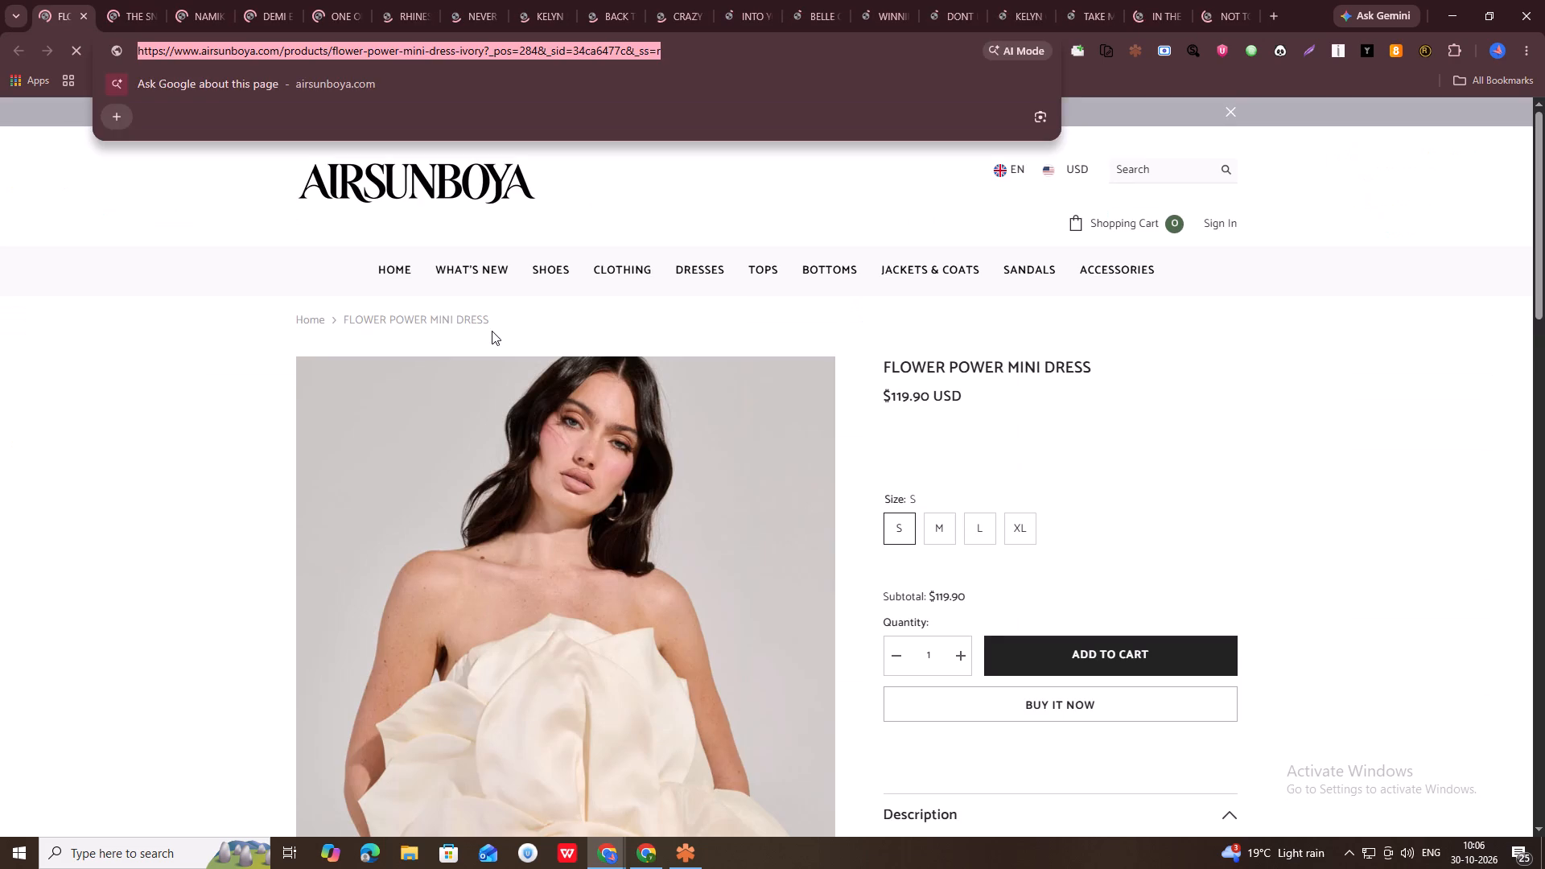
pyautogui.hotkey('ctrl', 'f')
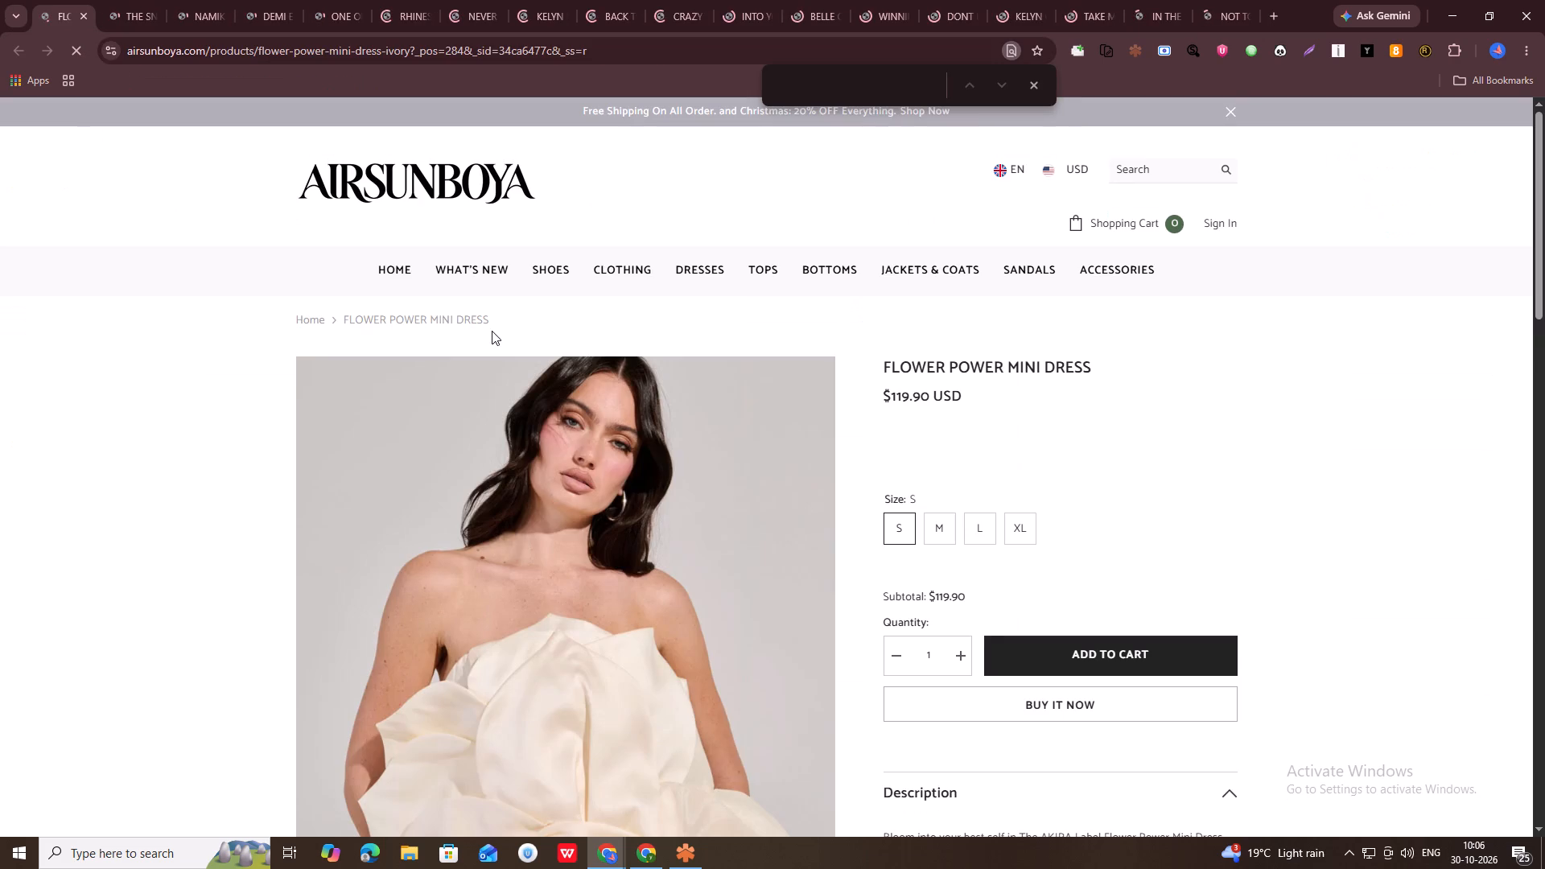
pyautogui.write('akira')
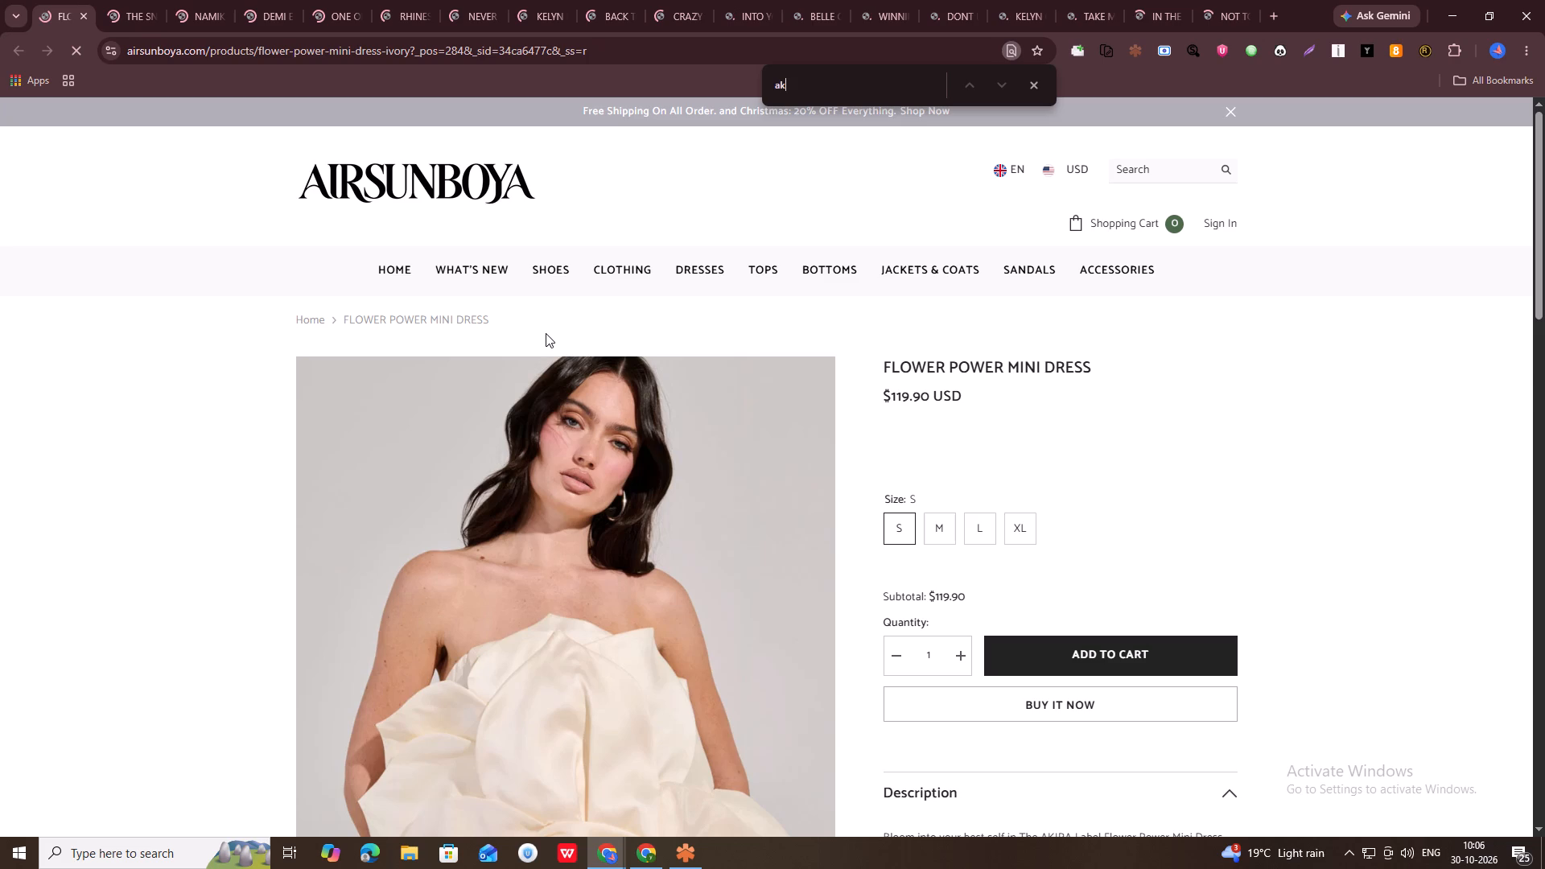
pyautogui.hotkey('ctrl', 'l')
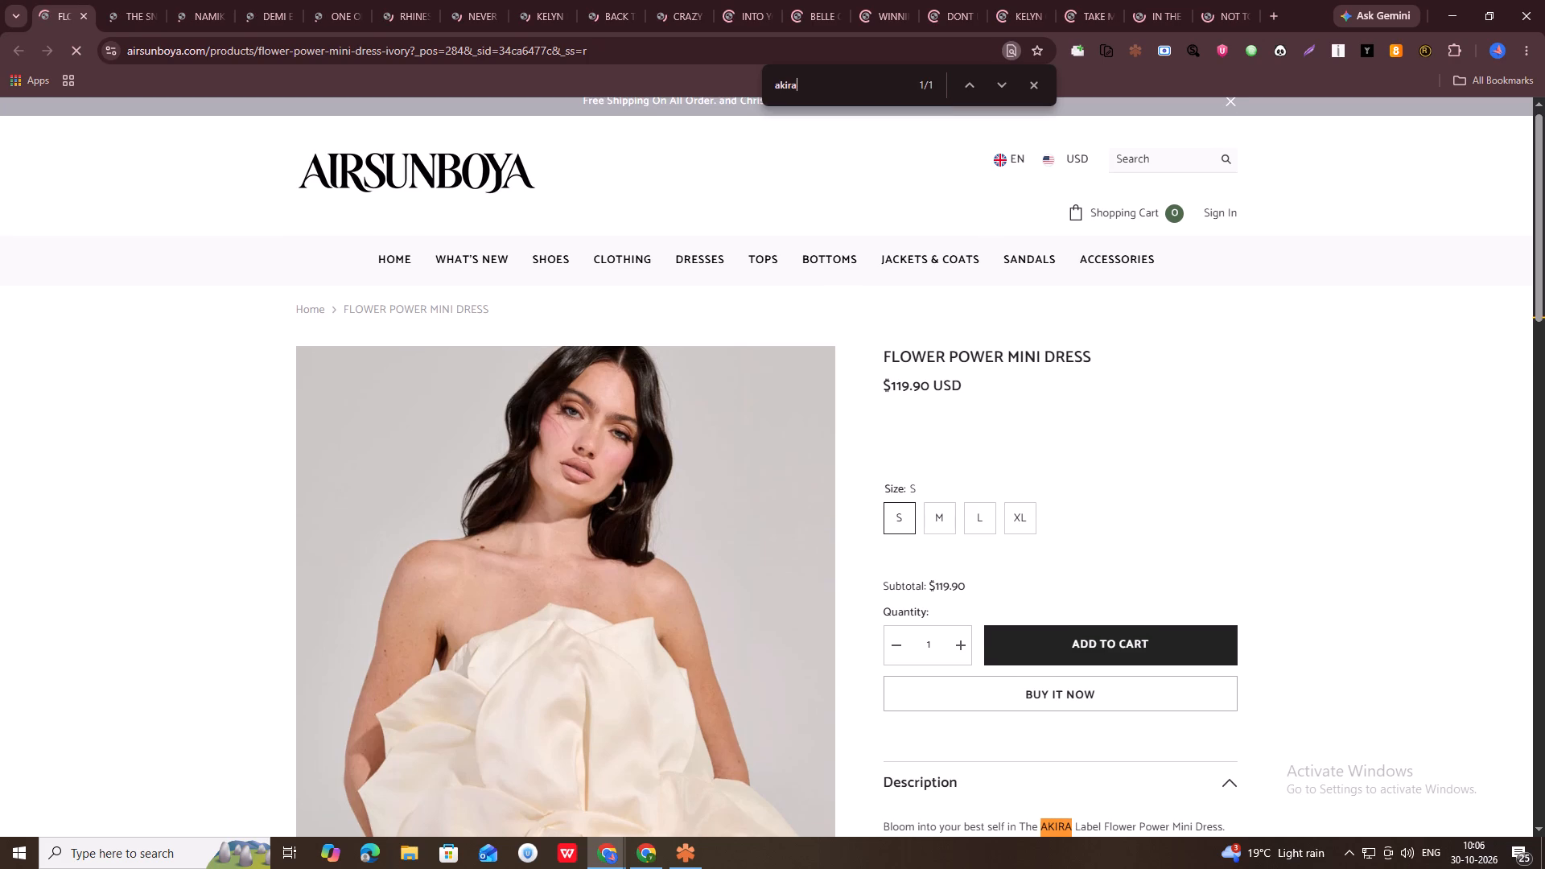
pyautogui.hotkey('ctrl', 'c')
pyautogui.hotkey('ctrl', 'c')
pyautogui.hotkey('alt', 'Tab')
pyautogui.press('Down')
pyautogui.hotkey('ctrl', 'v')
# Select size M of the Flower Power Mini Dress and paste that variant's link in C78106.
pyautogui.hotkey('alt', 'Tab')
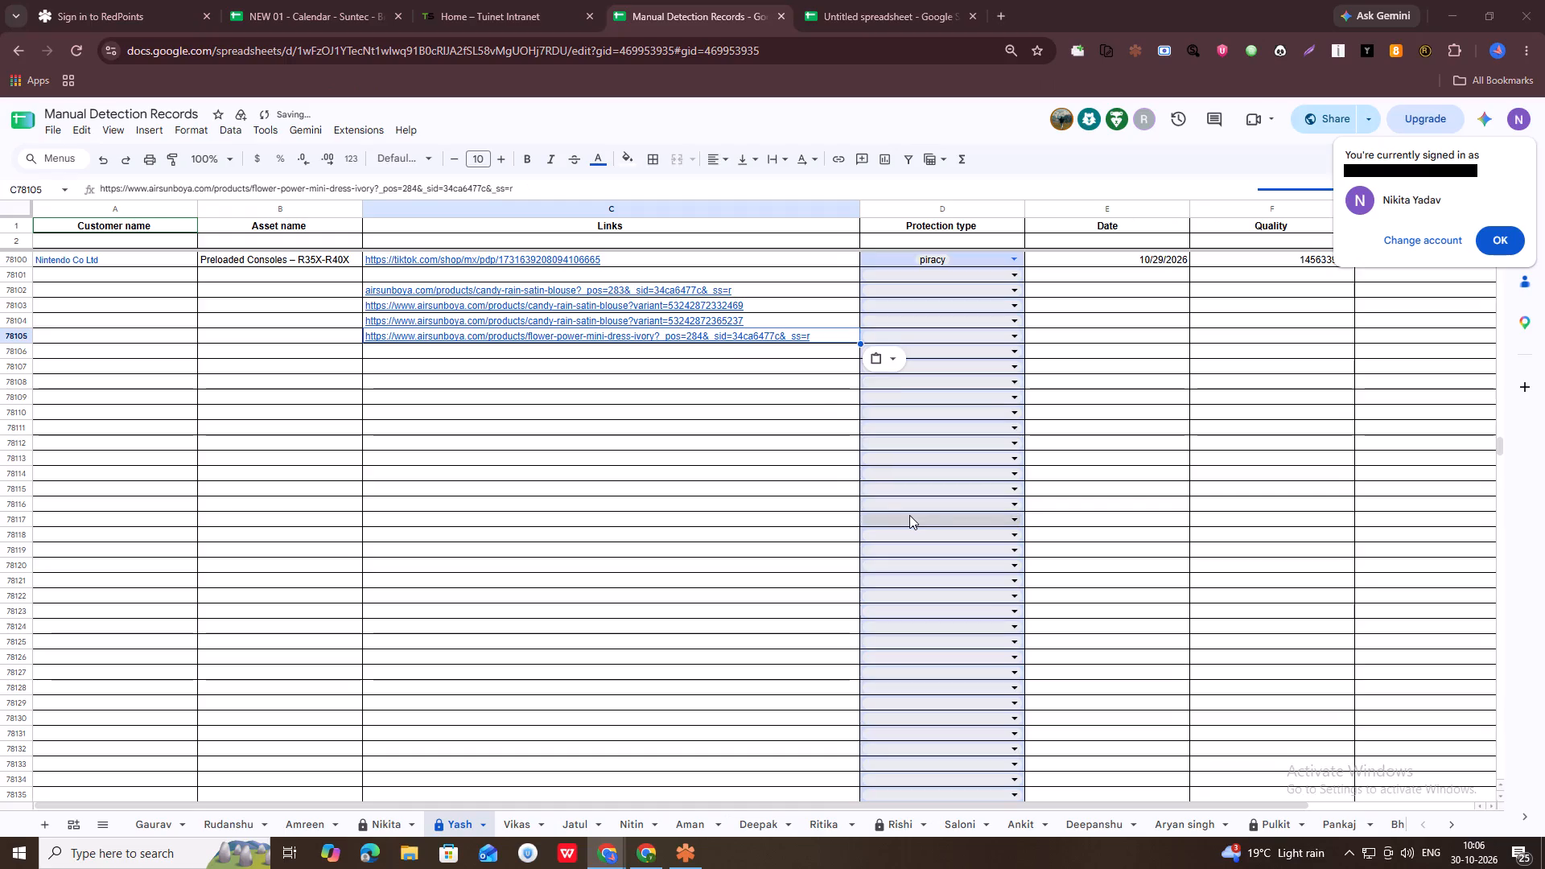
pyautogui.hotkey('alt', 'Tab')
pyautogui.click(946, 520)
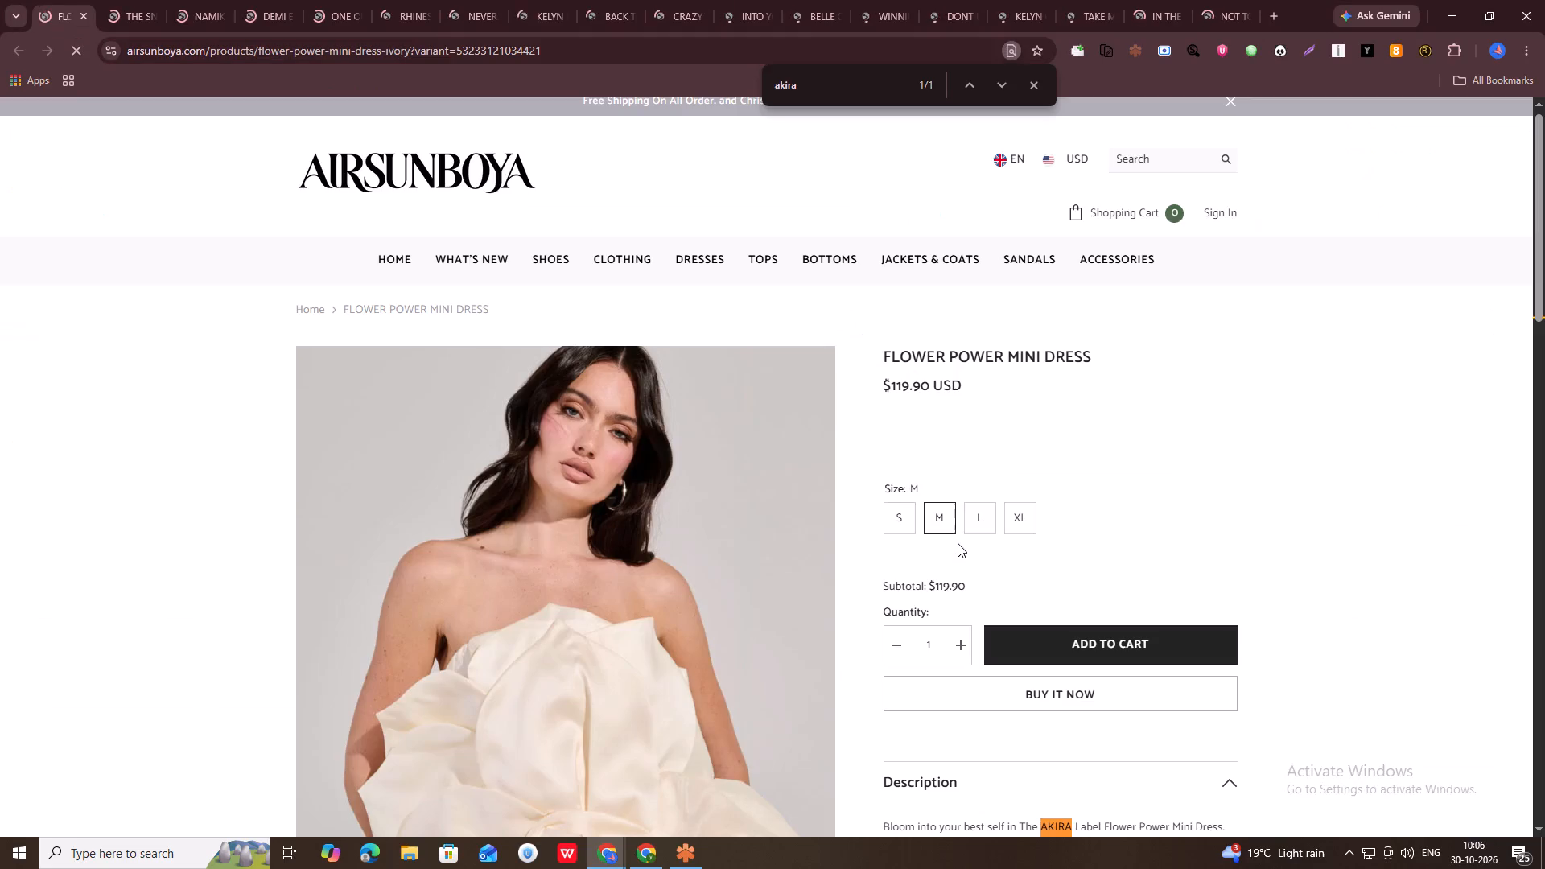
pyautogui.hotkey('ctrl', 'l')
pyautogui.hotkey('ctrl', 'c')
pyautogui.hotkey('ctrl', 'c')
pyautogui.press('Down')
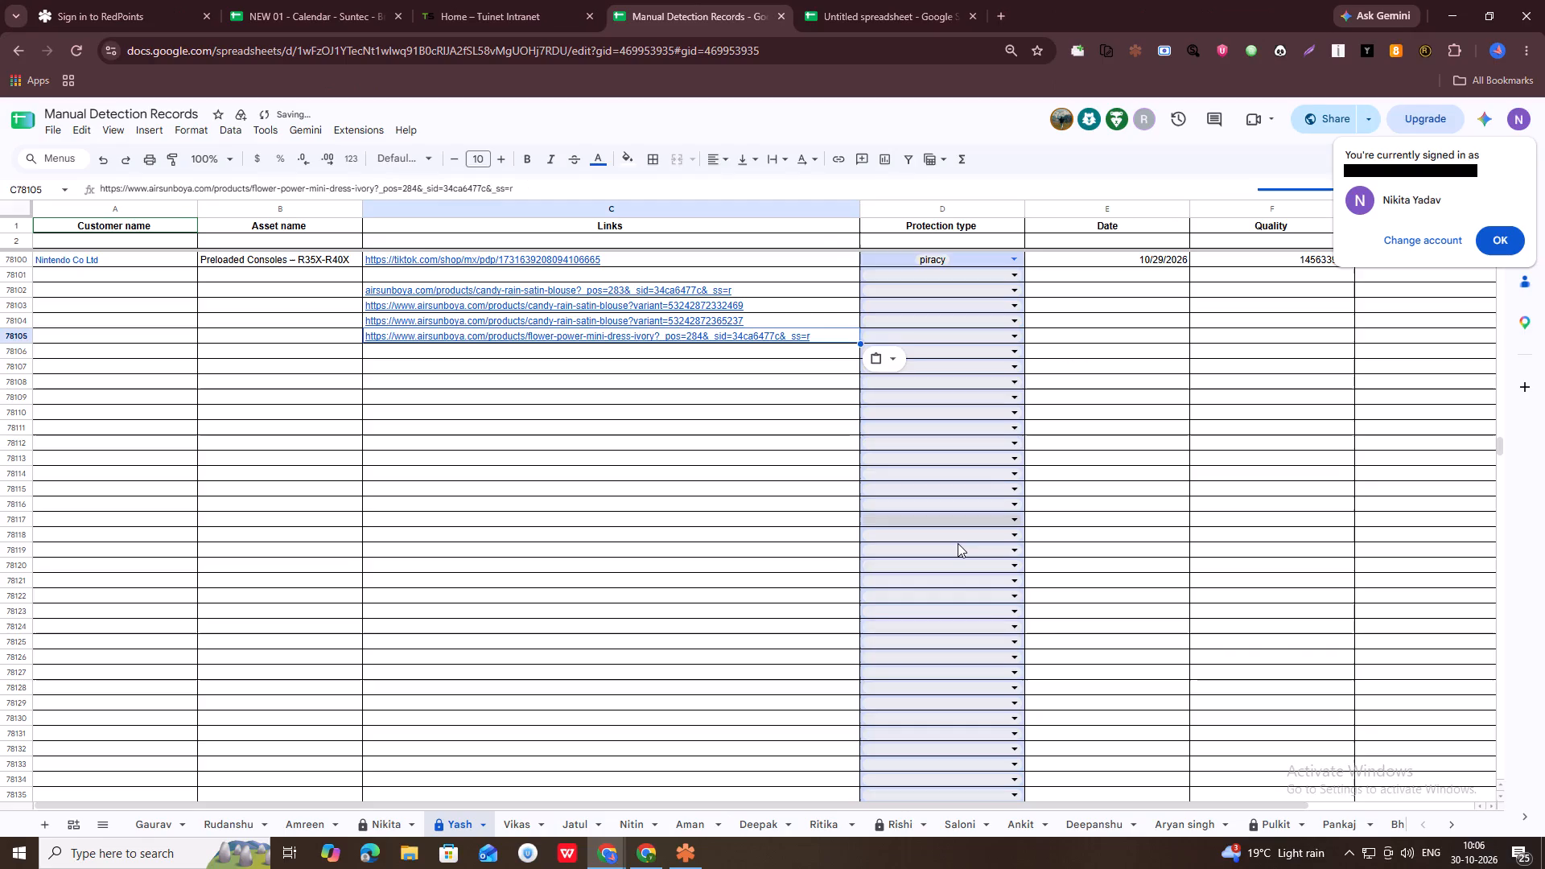
pyautogui.hotkey('ctrl', 'v')
# Select size L of the Flower Power Mini Dress and paste that variant's link in C78107.
pyautogui.hotkey('alt', 'Tab')
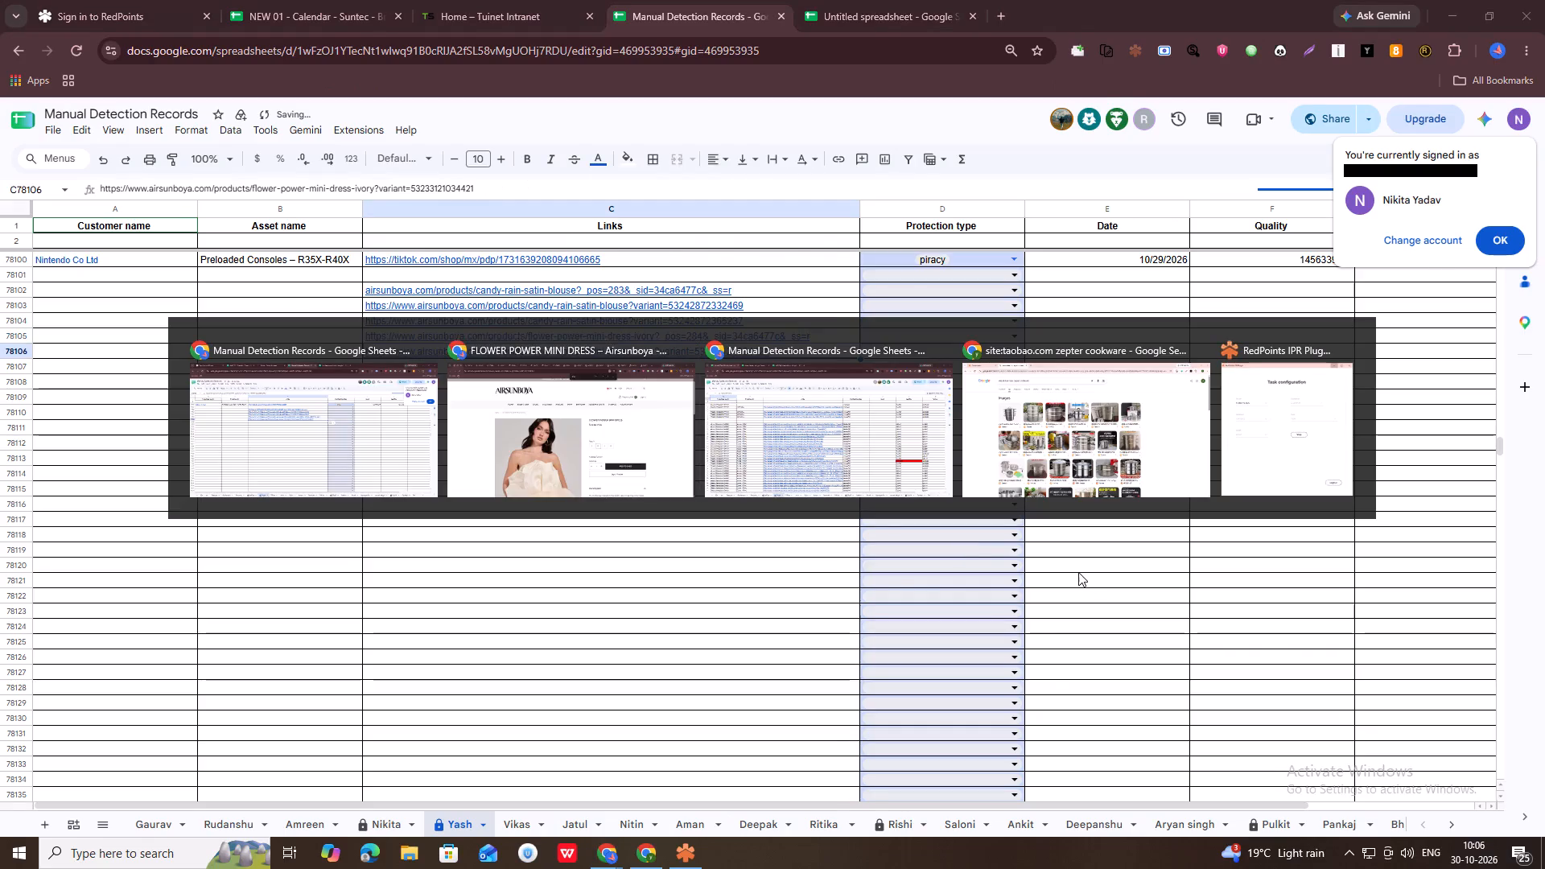
pyautogui.click(972, 526)
pyautogui.hotkey('ctrl', 'l')
pyautogui.hotkey('ctrl', 'c')
pyautogui.hotkey('ctrl', 'c')
pyautogui.hotkey('ctrl', 'c')
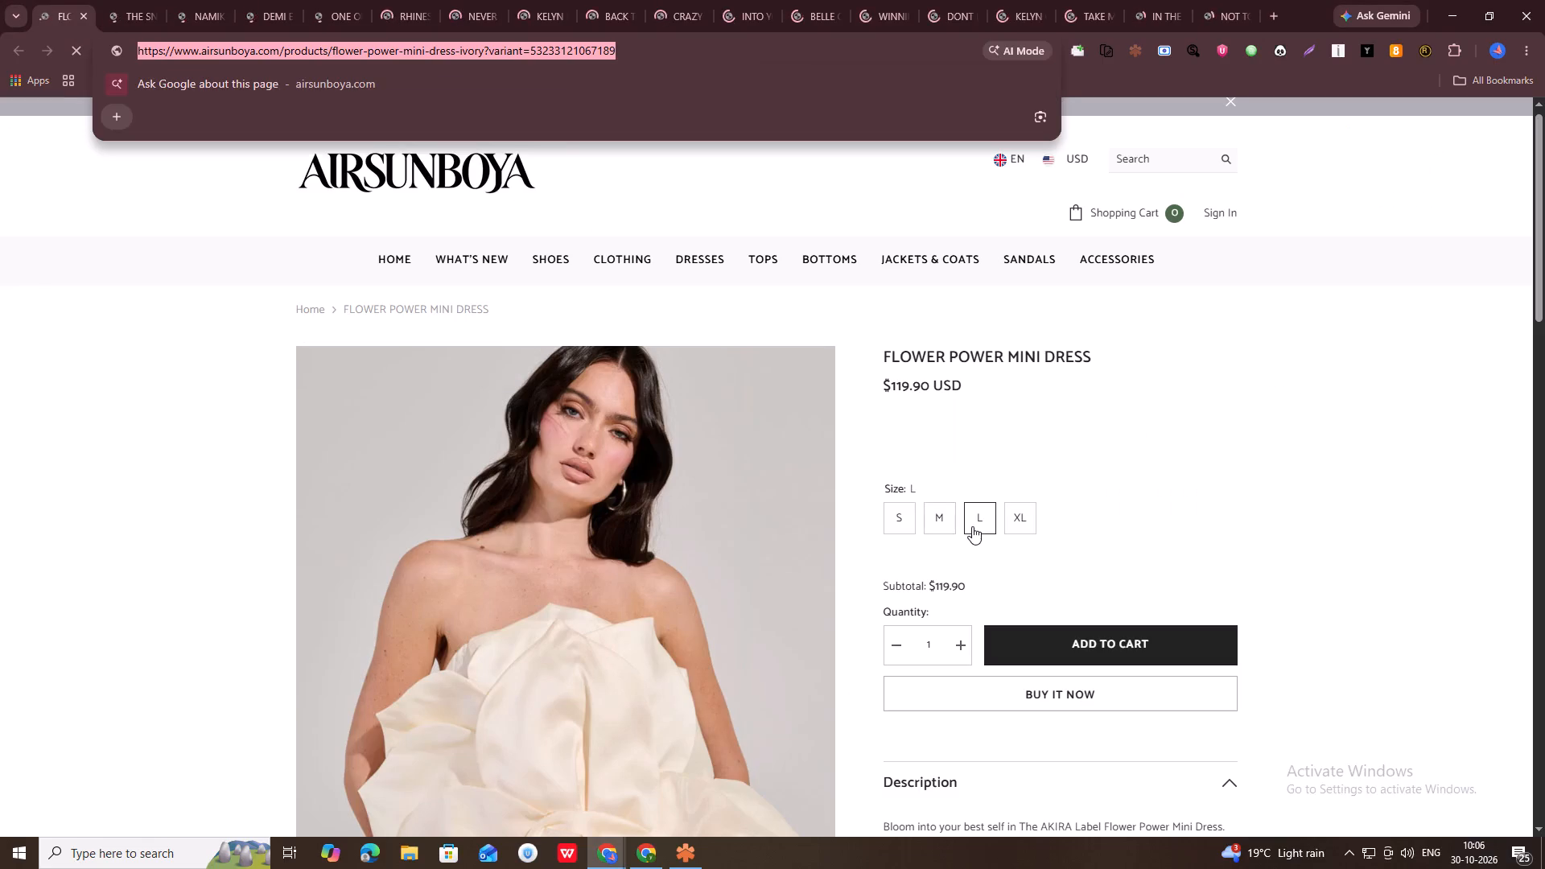
pyautogui.hotkey('alt', 'Tab')
pyautogui.press('Down')
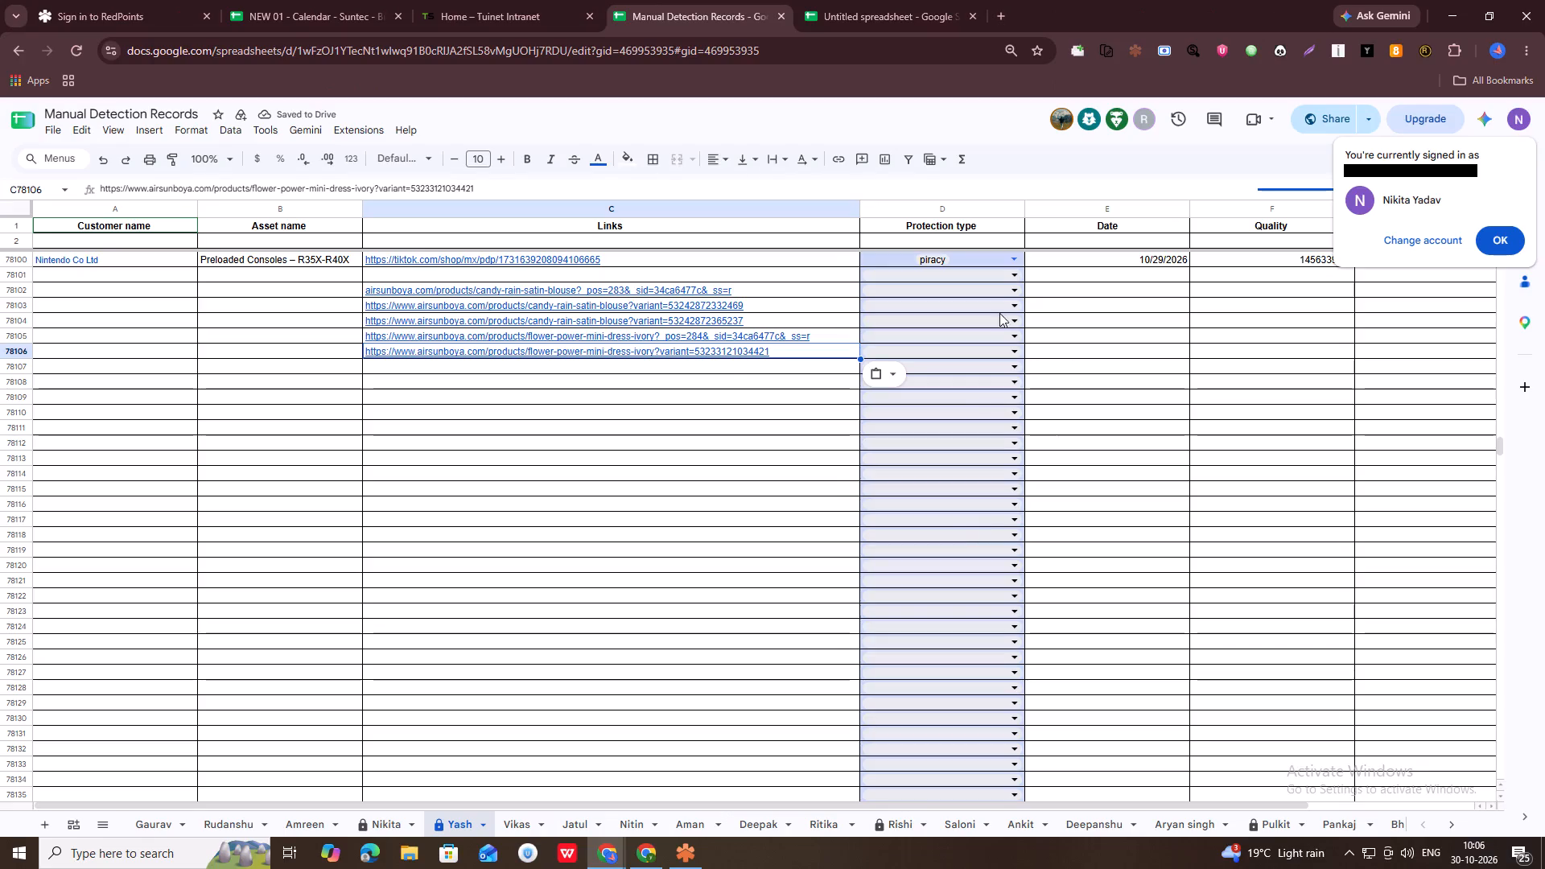
pyautogui.click(726, 371)
pyautogui.hotkey('ctrl', 'v')
# Paste the Flower Power Mini Dress's size XL variant link in C78108 and close the dress page.
pyautogui.hotkey('alt', 'Tab')
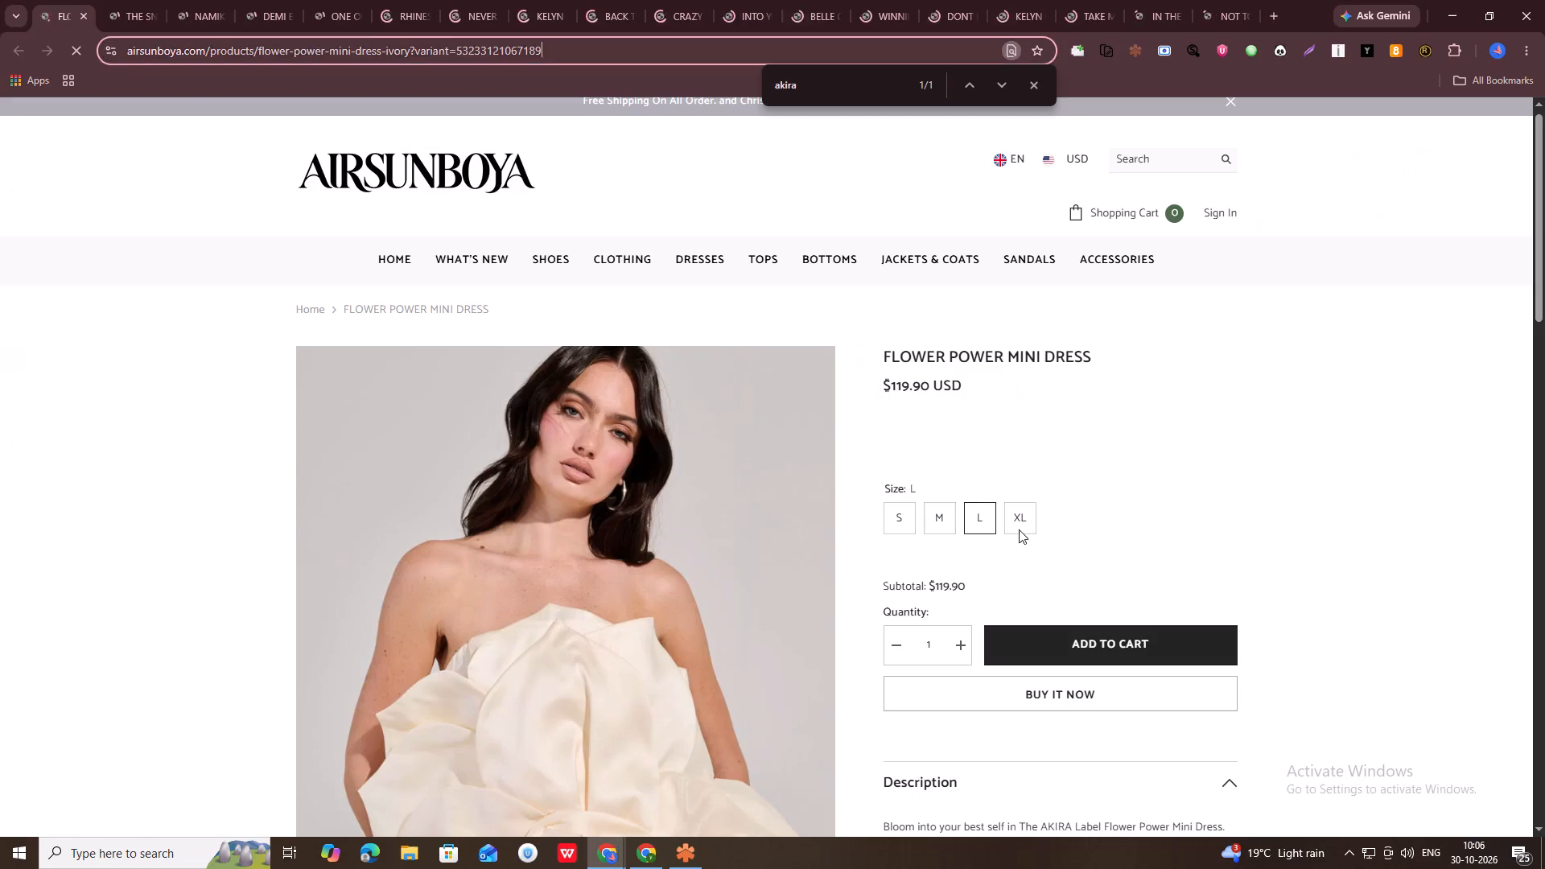
pyautogui.click(1017, 518)
pyautogui.hotkey('ctrl', 'l')
pyautogui.hotkey('ctrl', 'c')
pyautogui.hotkey('alt', 'Tab')
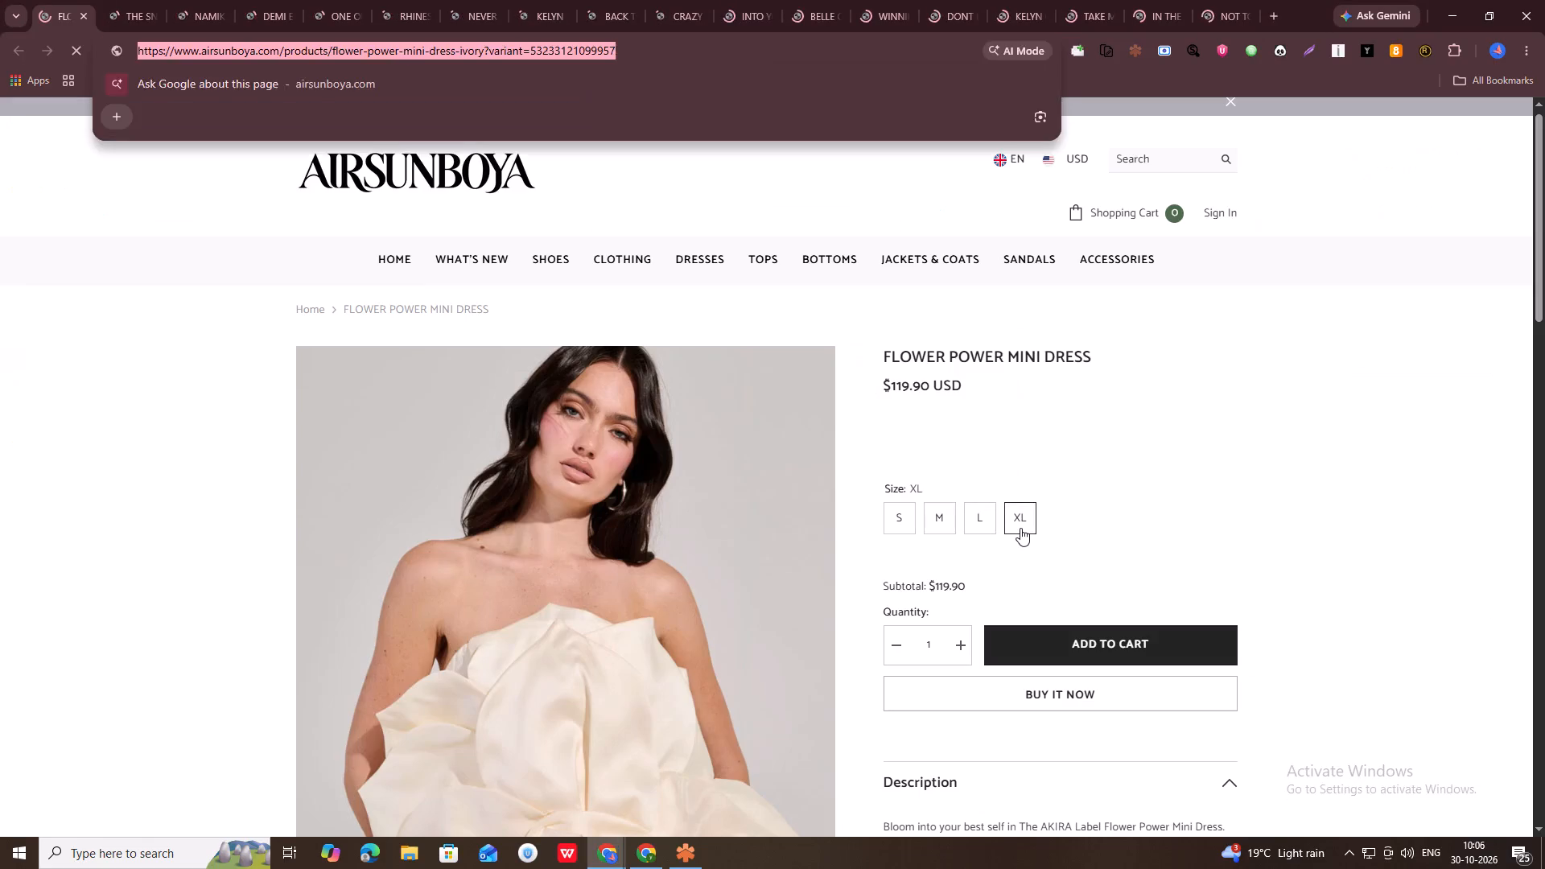
pyautogui.press('Down')
pyautogui.hotkey('ctrl', 'v')
pyautogui.hotkey('alt', 'Tab')
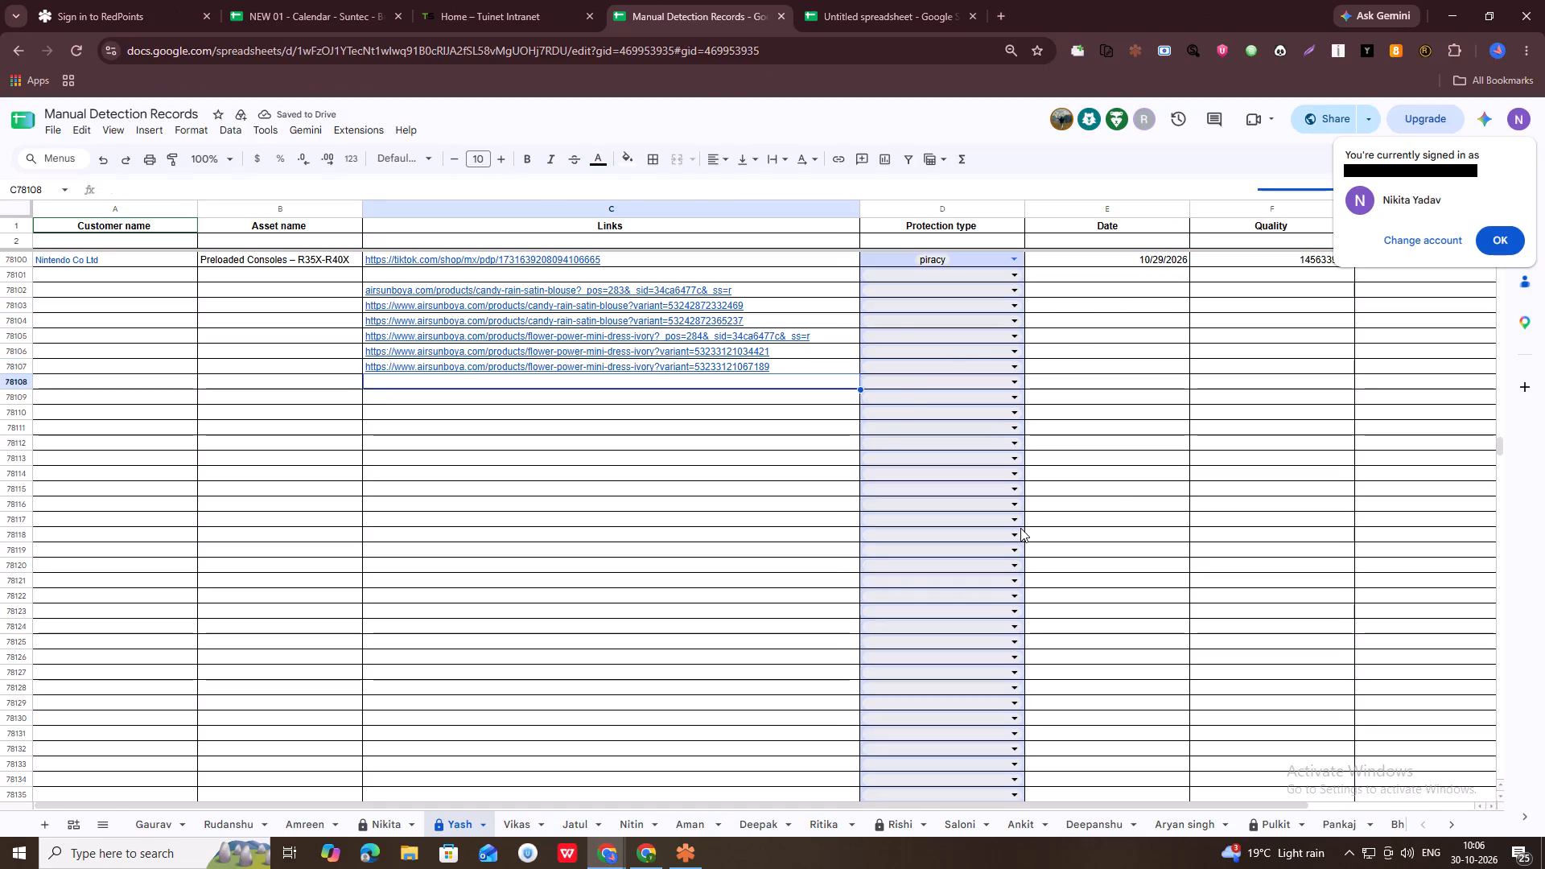
pyautogui.middleClick(31, 0)
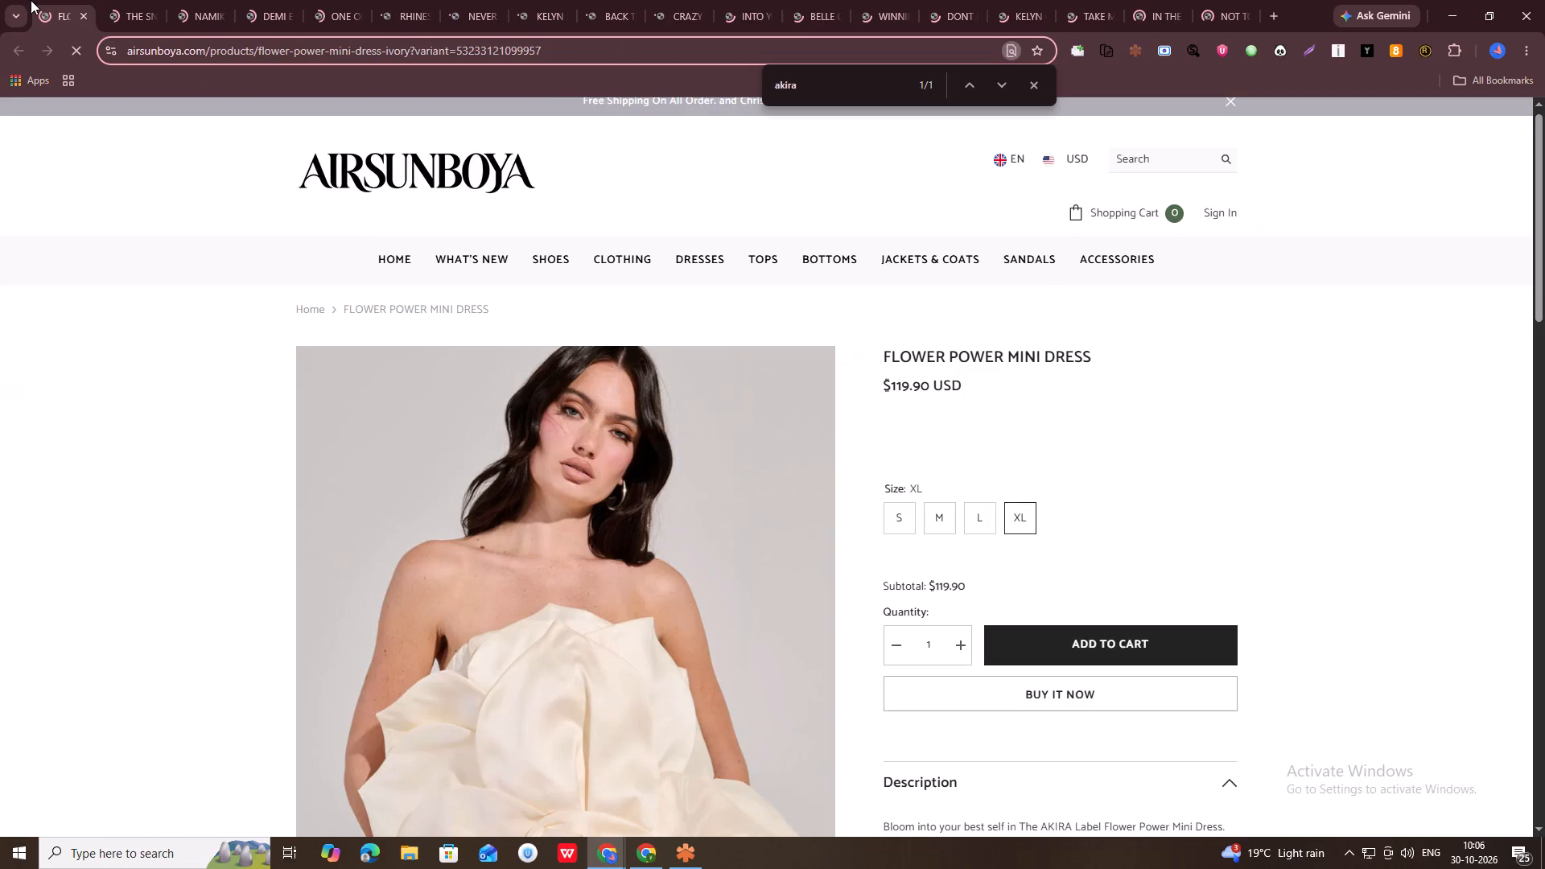
# Search the Sneak Peek Studded PU Midi Skirt in White page for "akira" and paste its link in C78109 of the Yash sheet.
pyautogui.hotkey('ctrl', 'f')
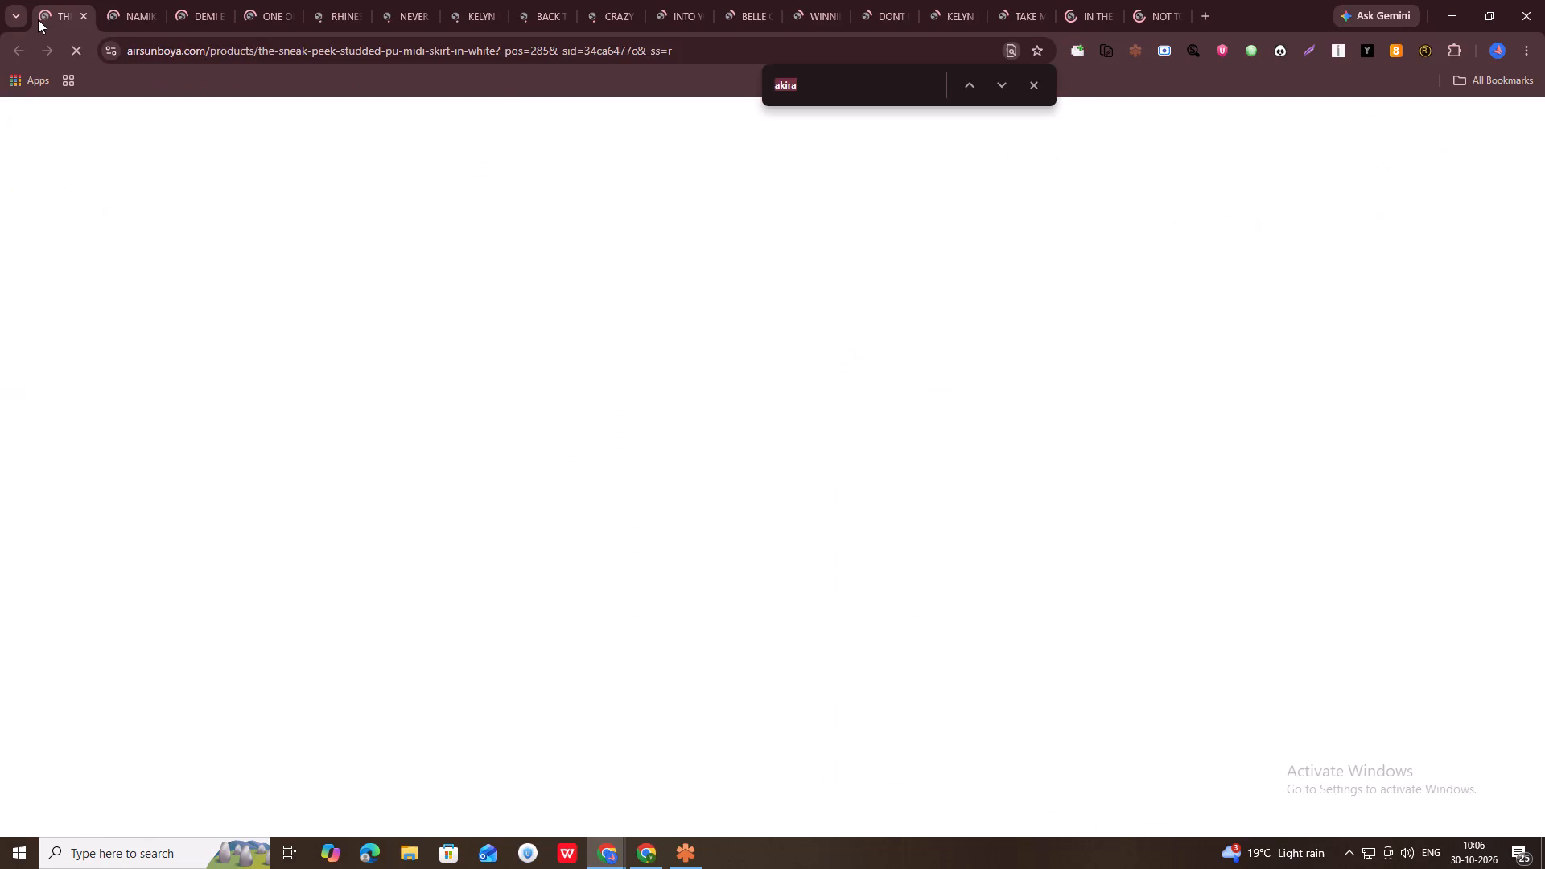
pyautogui.scroll(-1, 665, 393)
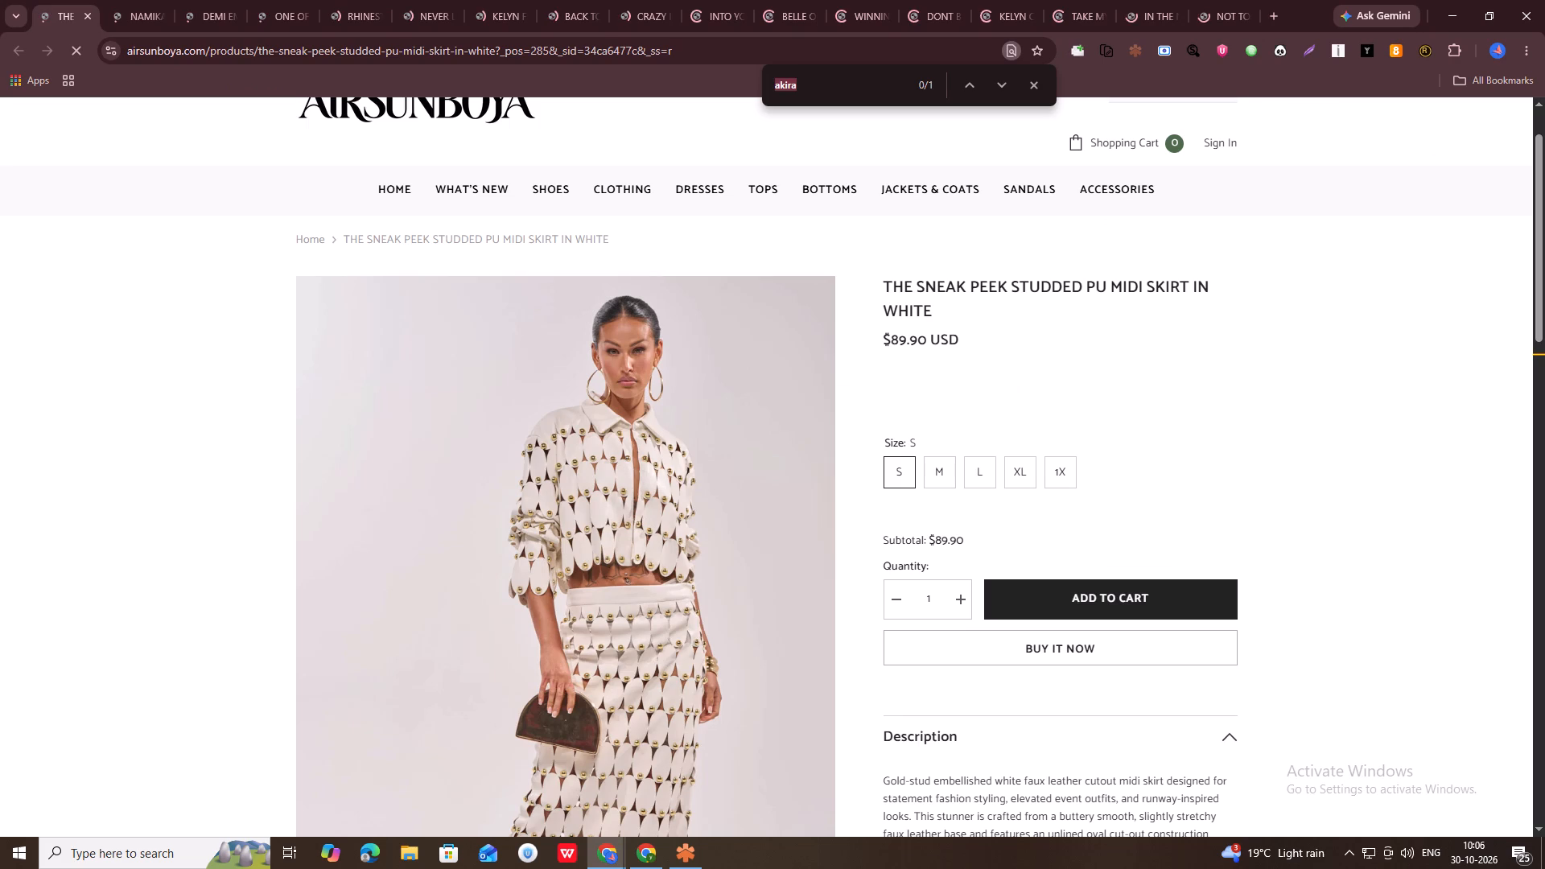
pyautogui.hotkey('ctrl', 'f')
pyautogui.scroll(-1, 904, 527)
pyautogui.scroll(2, 904, 529)
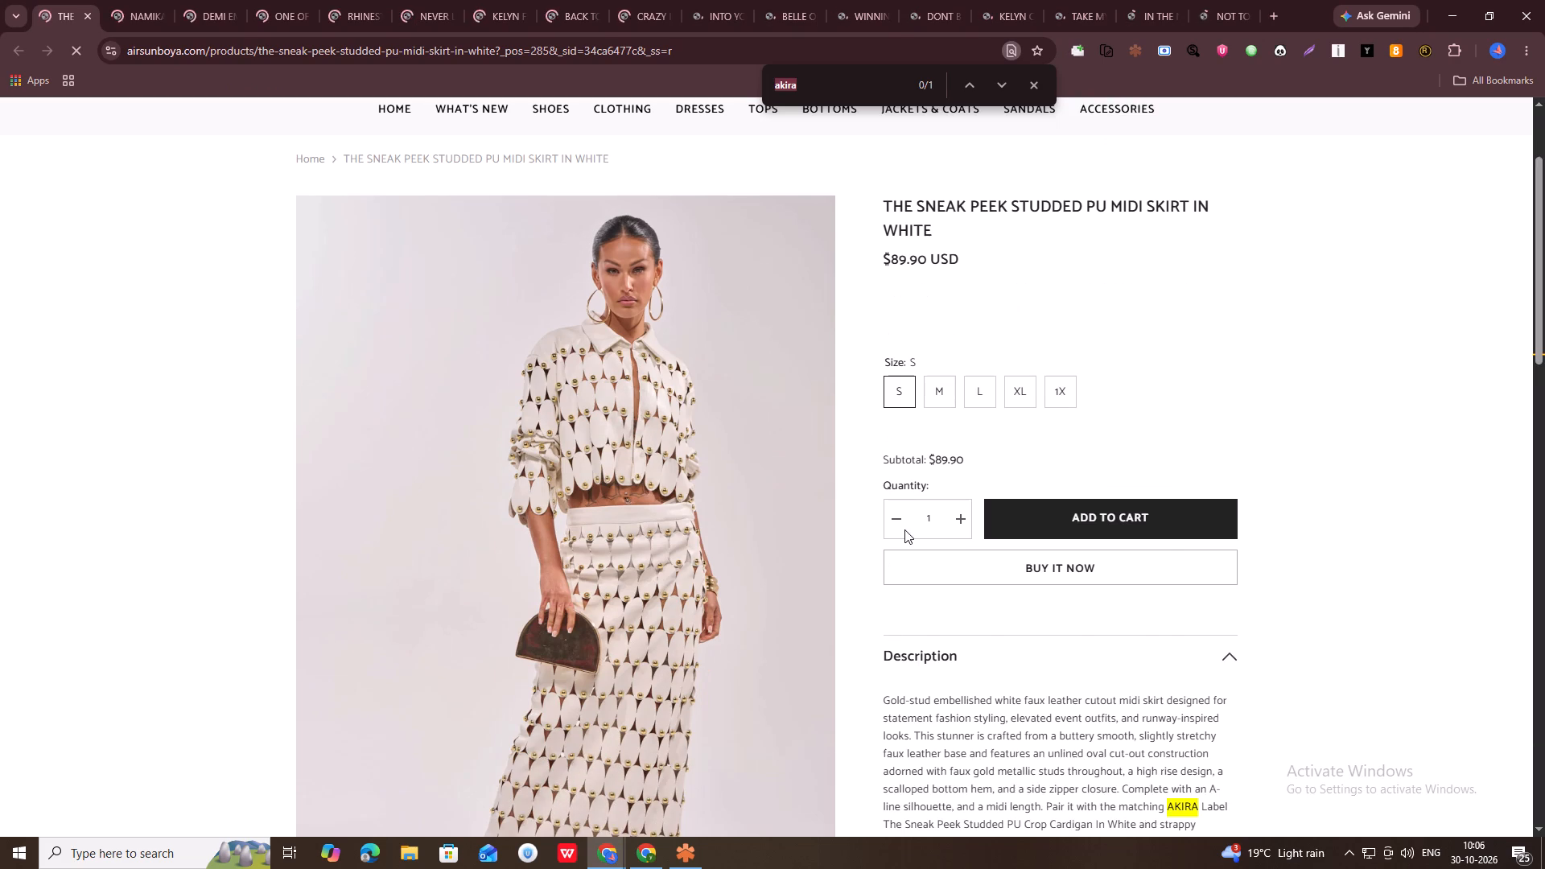
pyautogui.hotkey('ctrl', 'l')
pyautogui.hotkey('ctrl', 'c')
pyautogui.hotkey('ctrl', 'c')
pyautogui.hotkey('ctrl', 'c')
pyautogui.hotkey('ctrl', 'c')
pyautogui.hotkey('alt', 'Tab')
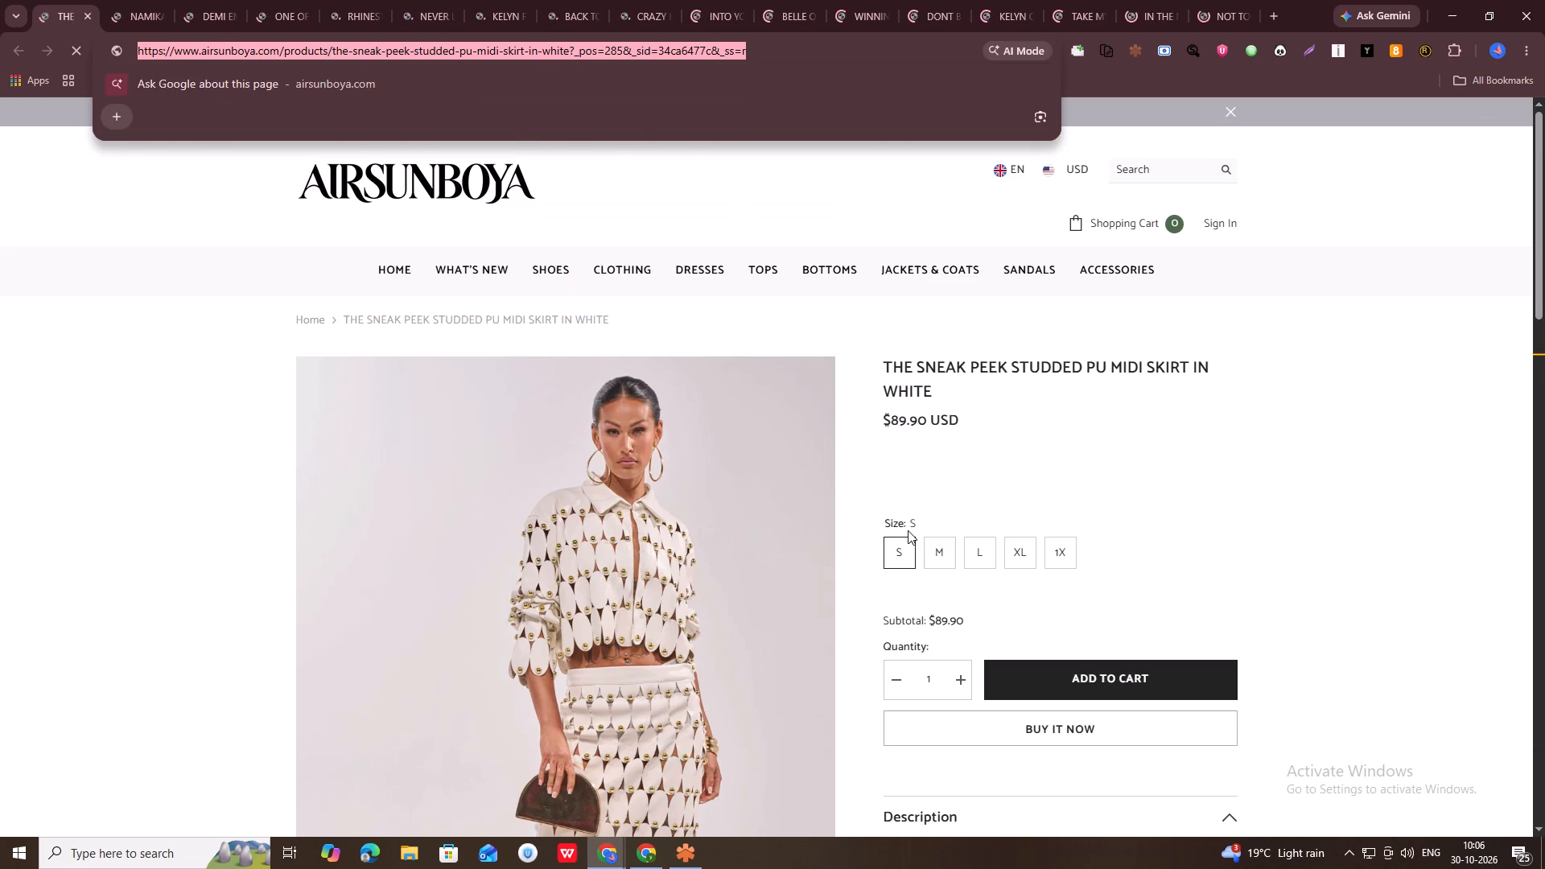
pyautogui.press('Down')
pyautogui.hotkey('ctrl', 'v')
# Select size M of the Sneak Peek skirt and paste that variant's link in C78110.
pyautogui.hotkey('alt', 'Tab')
pyautogui.click(940, 545)
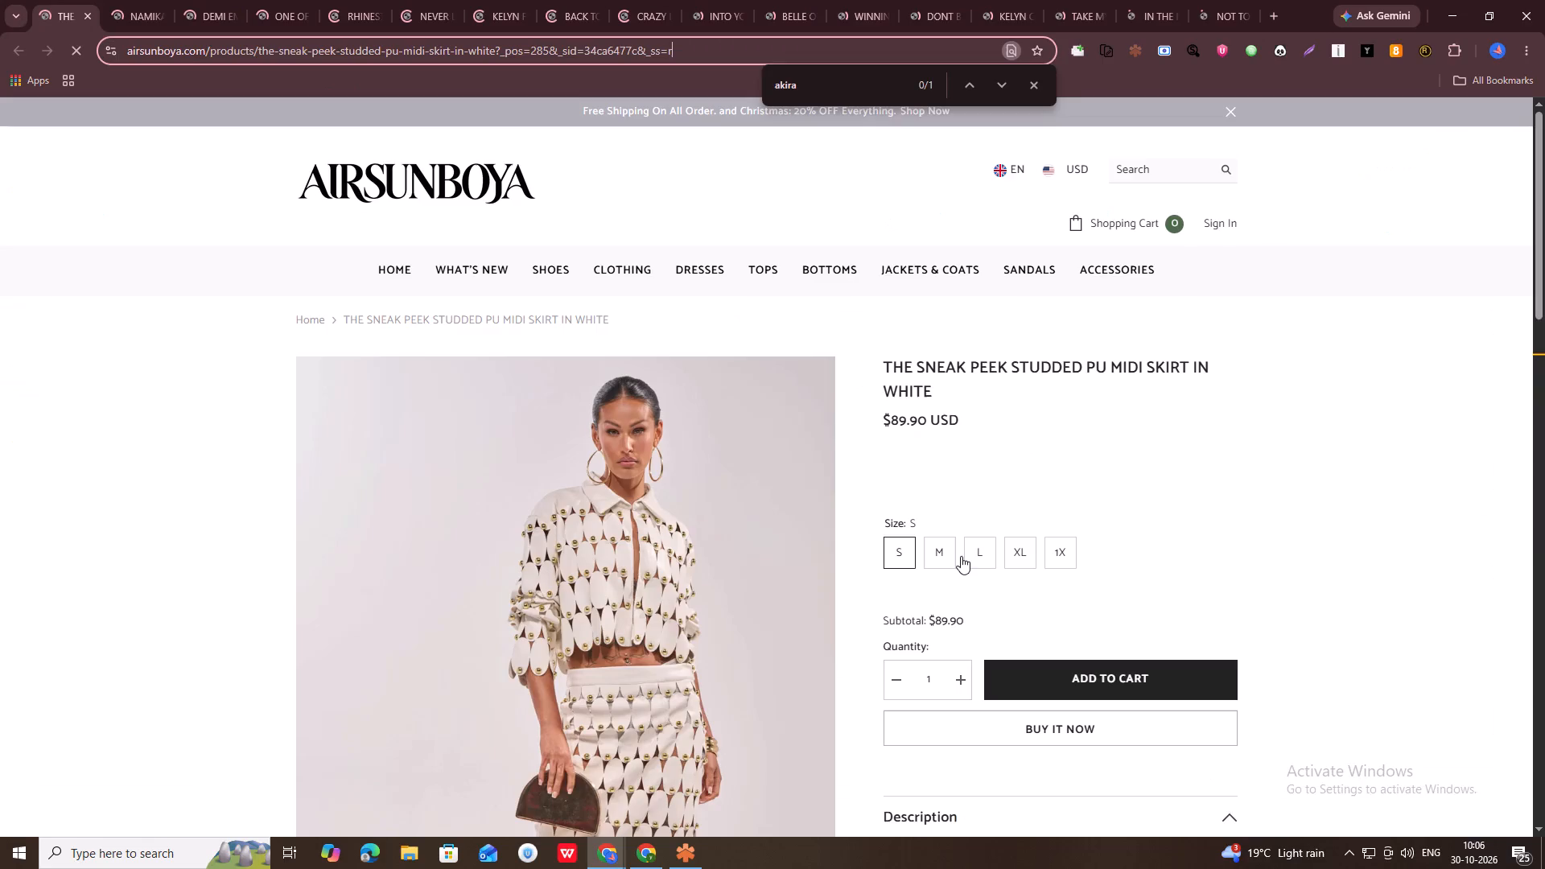
pyautogui.hotkey('ctrl', 'l')
pyautogui.hotkey('ctrl', 'c')
pyautogui.hotkey('alt', 'Tab')
pyautogui.press('Down')
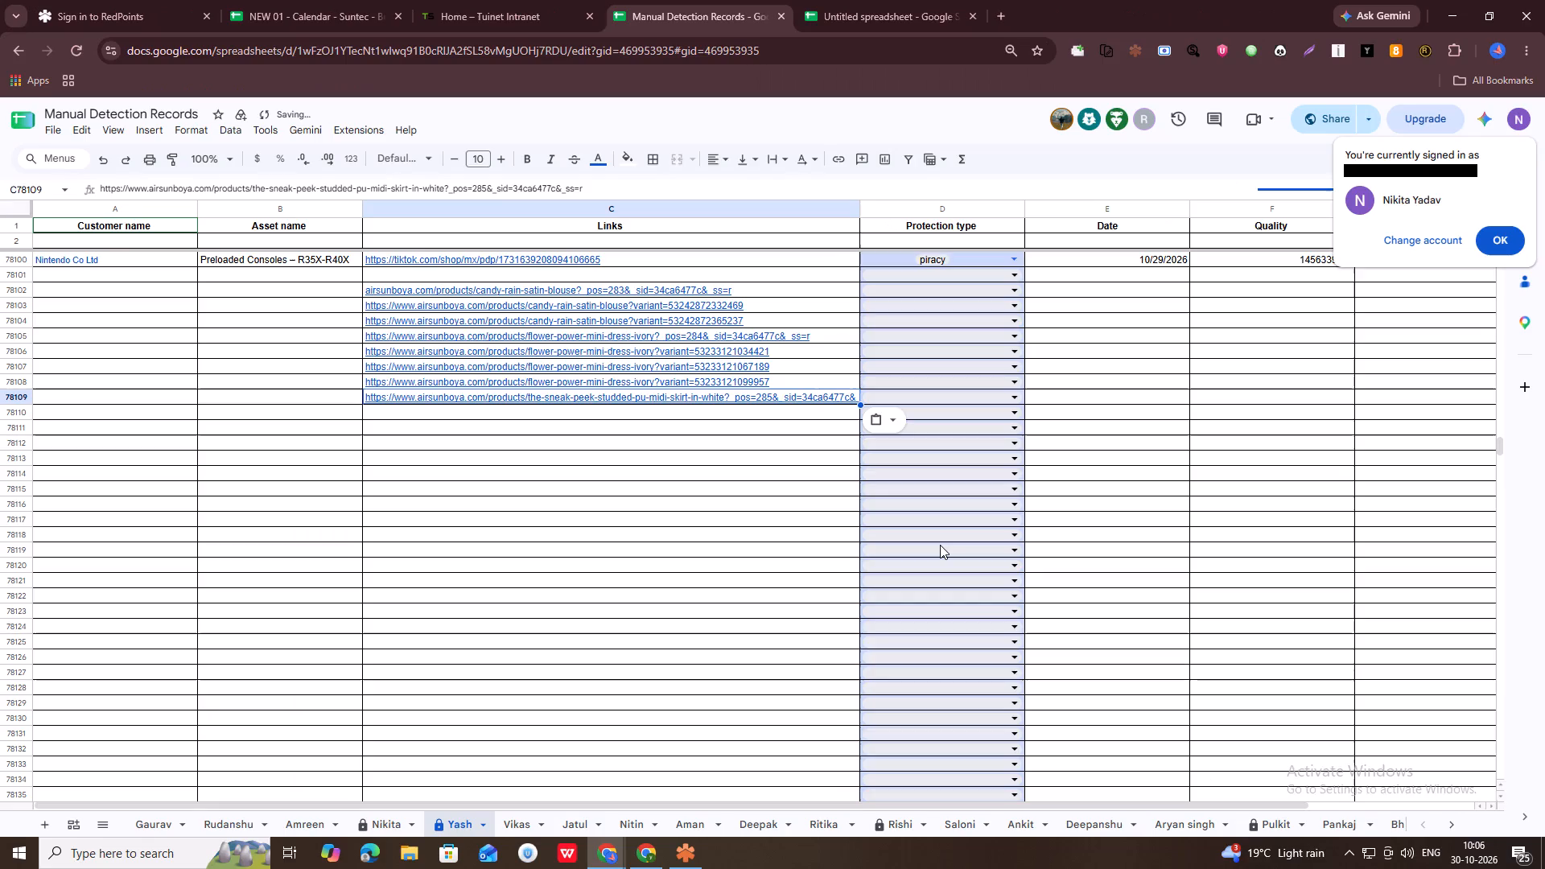
pyautogui.press('Down')
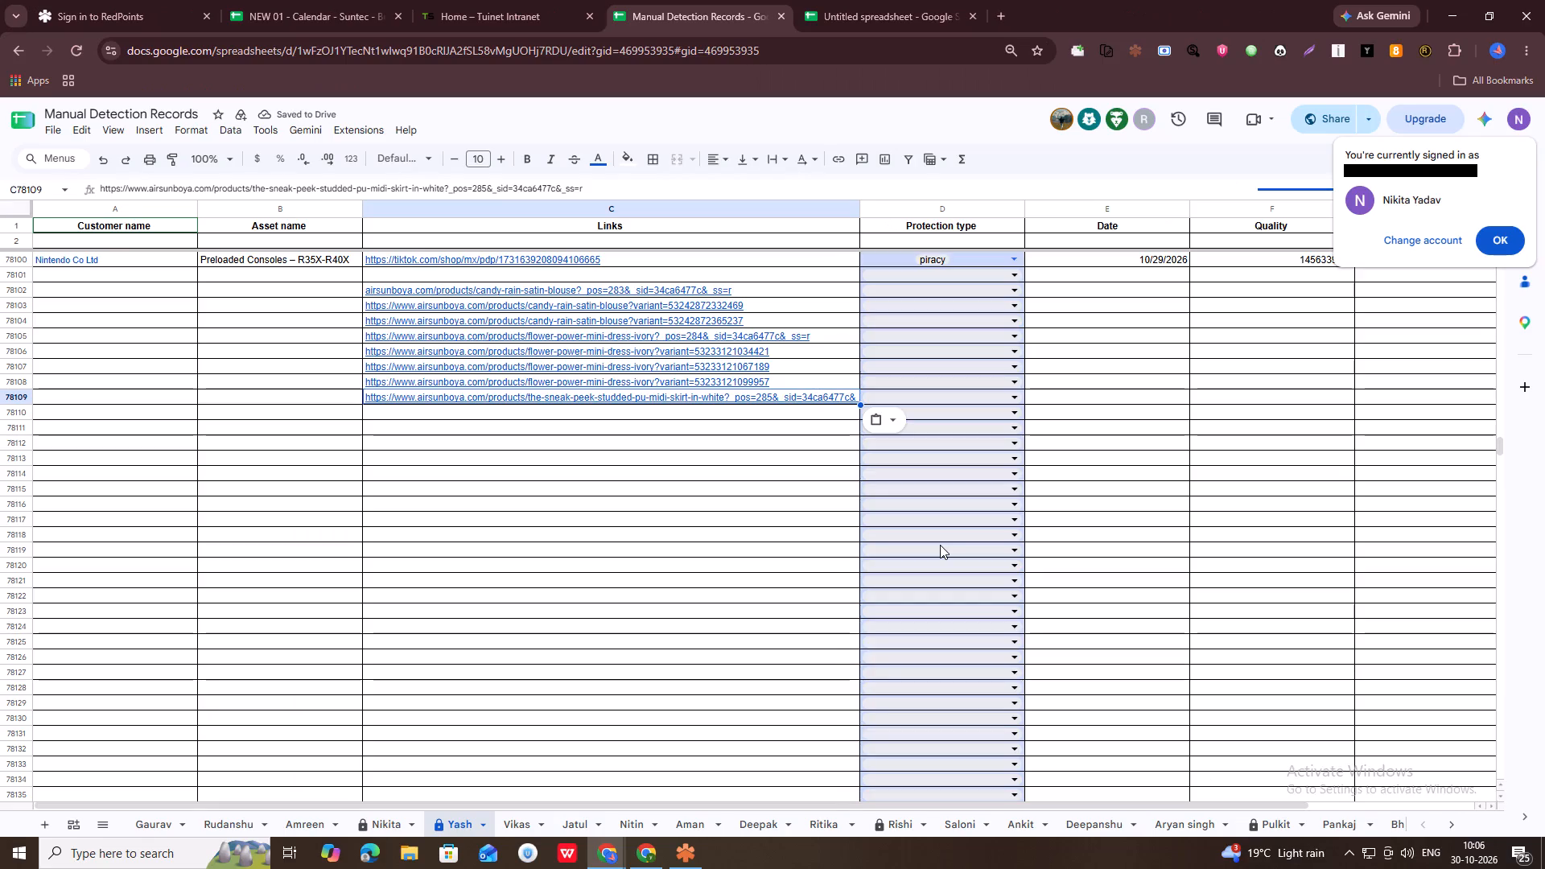
pyautogui.press('Down')
pyautogui.click(817, 415)
pyautogui.hotkey('ctrl', 'v')
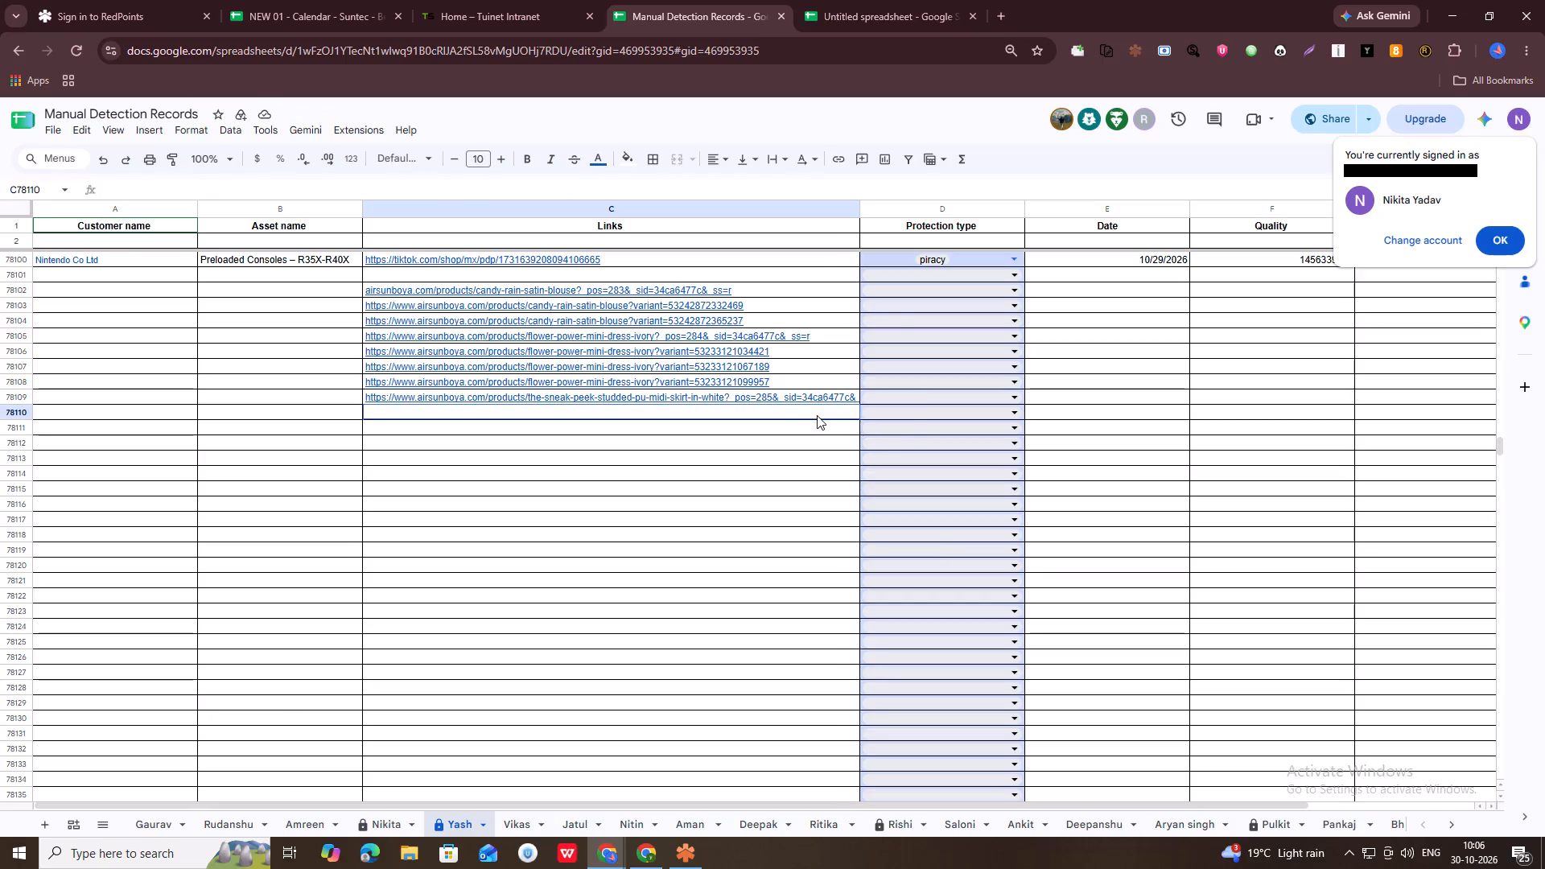
# Select size L of the Sneak Peek Studded PU Midi Skirt and paste that variant's link in C78111.
pyautogui.hotkey('alt', 'Tab')
pyautogui.click(995, 550)
pyautogui.click(991, 550)
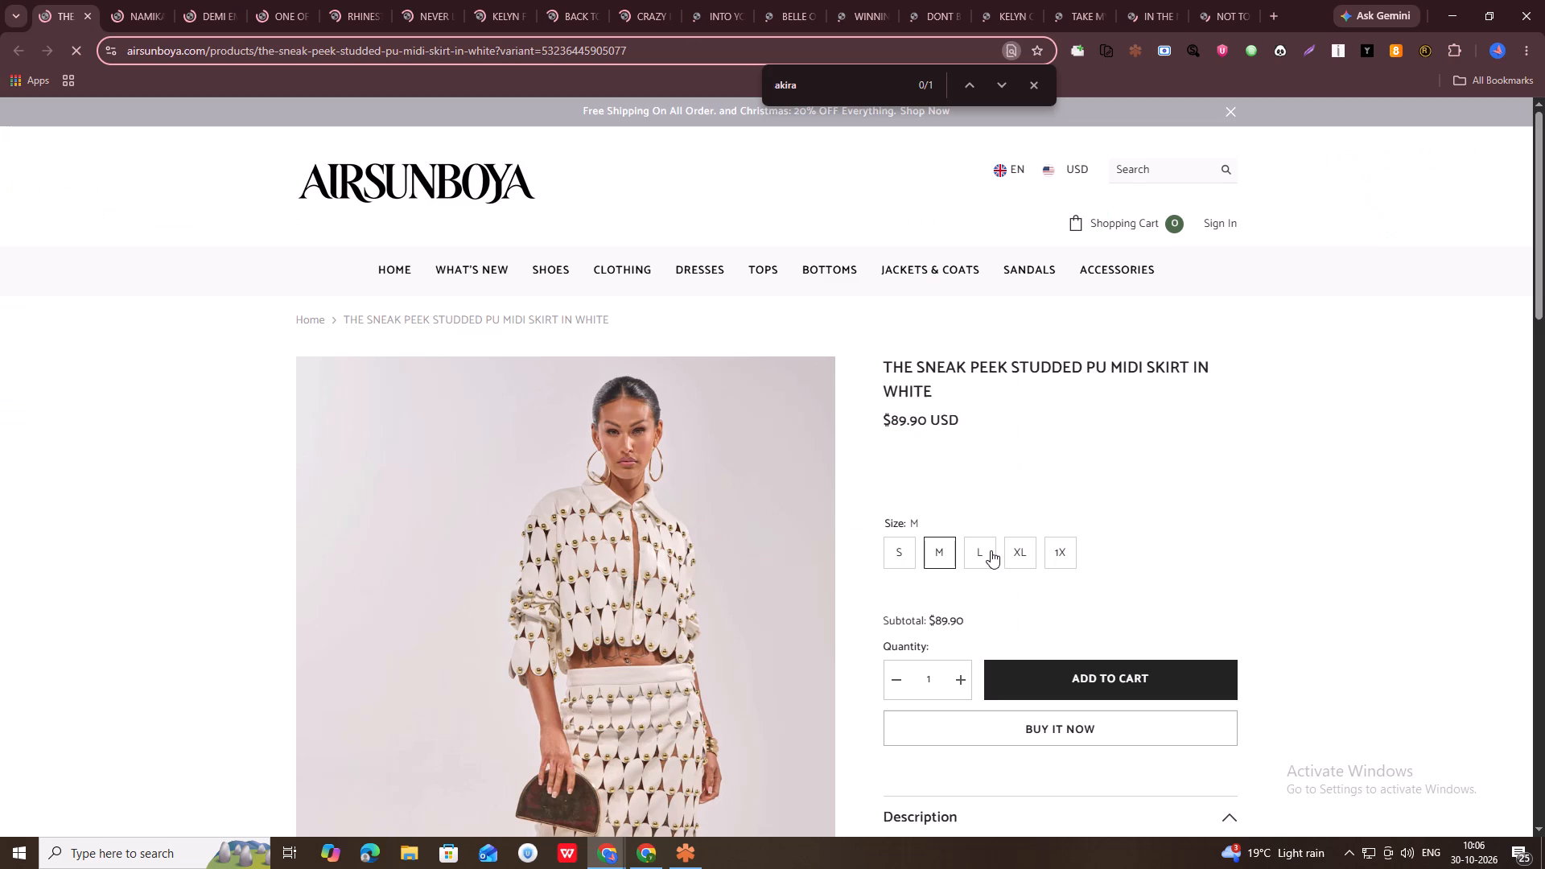
pyautogui.hotkey('ctrl', 'l')
pyautogui.hotkey('ctrl', 'c')
pyautogui.hotkey('ctrl', 'c')
pyautogui.hotkey('ctrl', 'c')
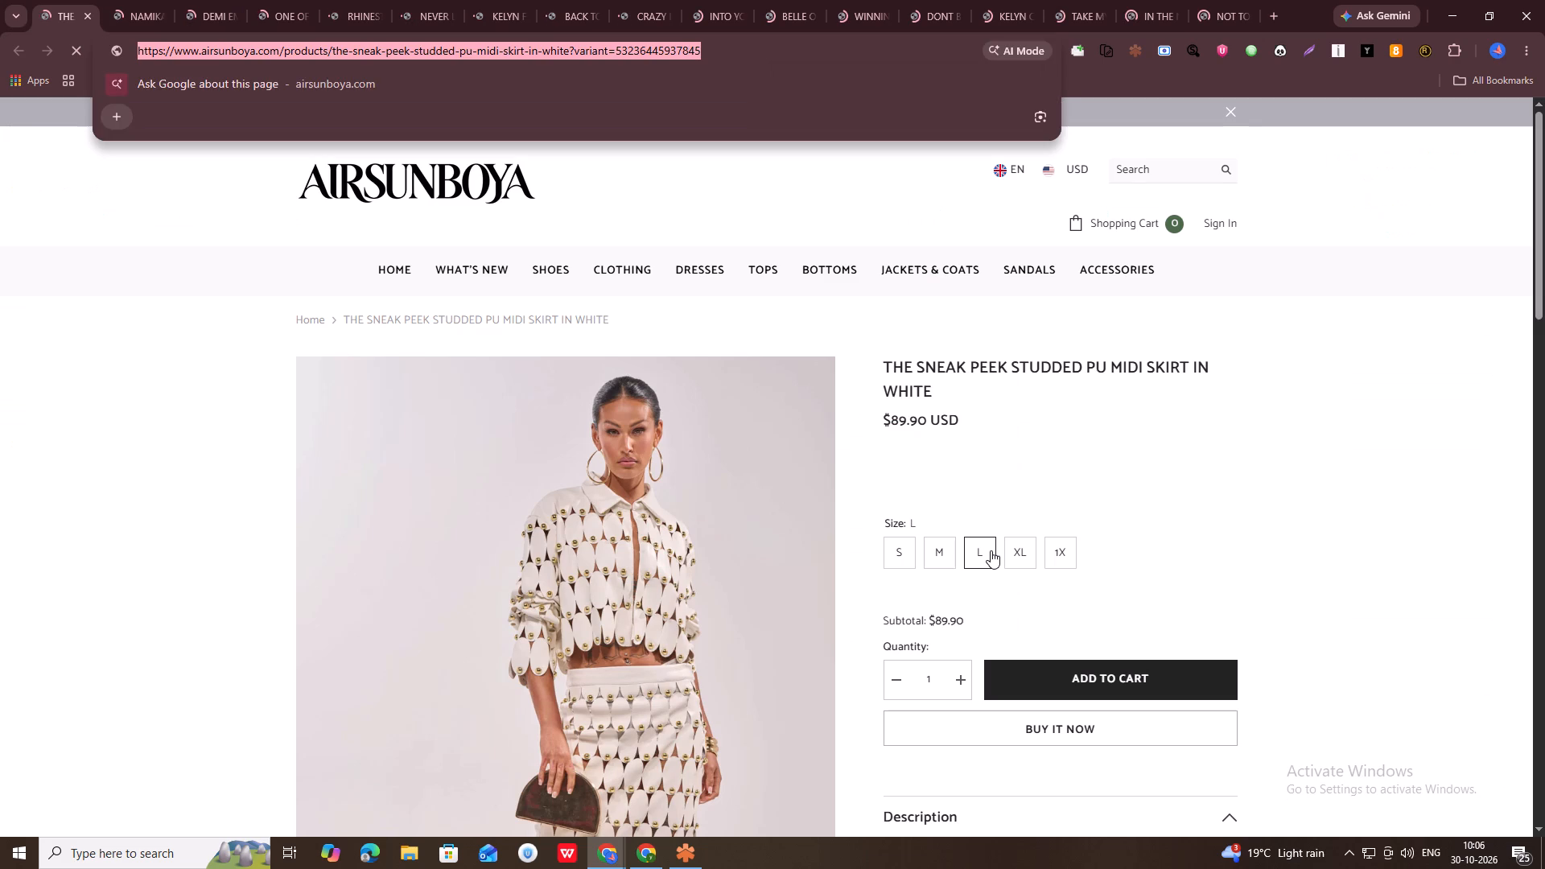
pyautogui.hotkey('alt', 'Tab')
pyautogui.press('Down')
pyautogui.hotkey('ctrl', 'v')
# Select size XL of the Sneak Peek skirt and paste that variant's link in C78112.
pyautogui.hotkey('alt', 'Tab')
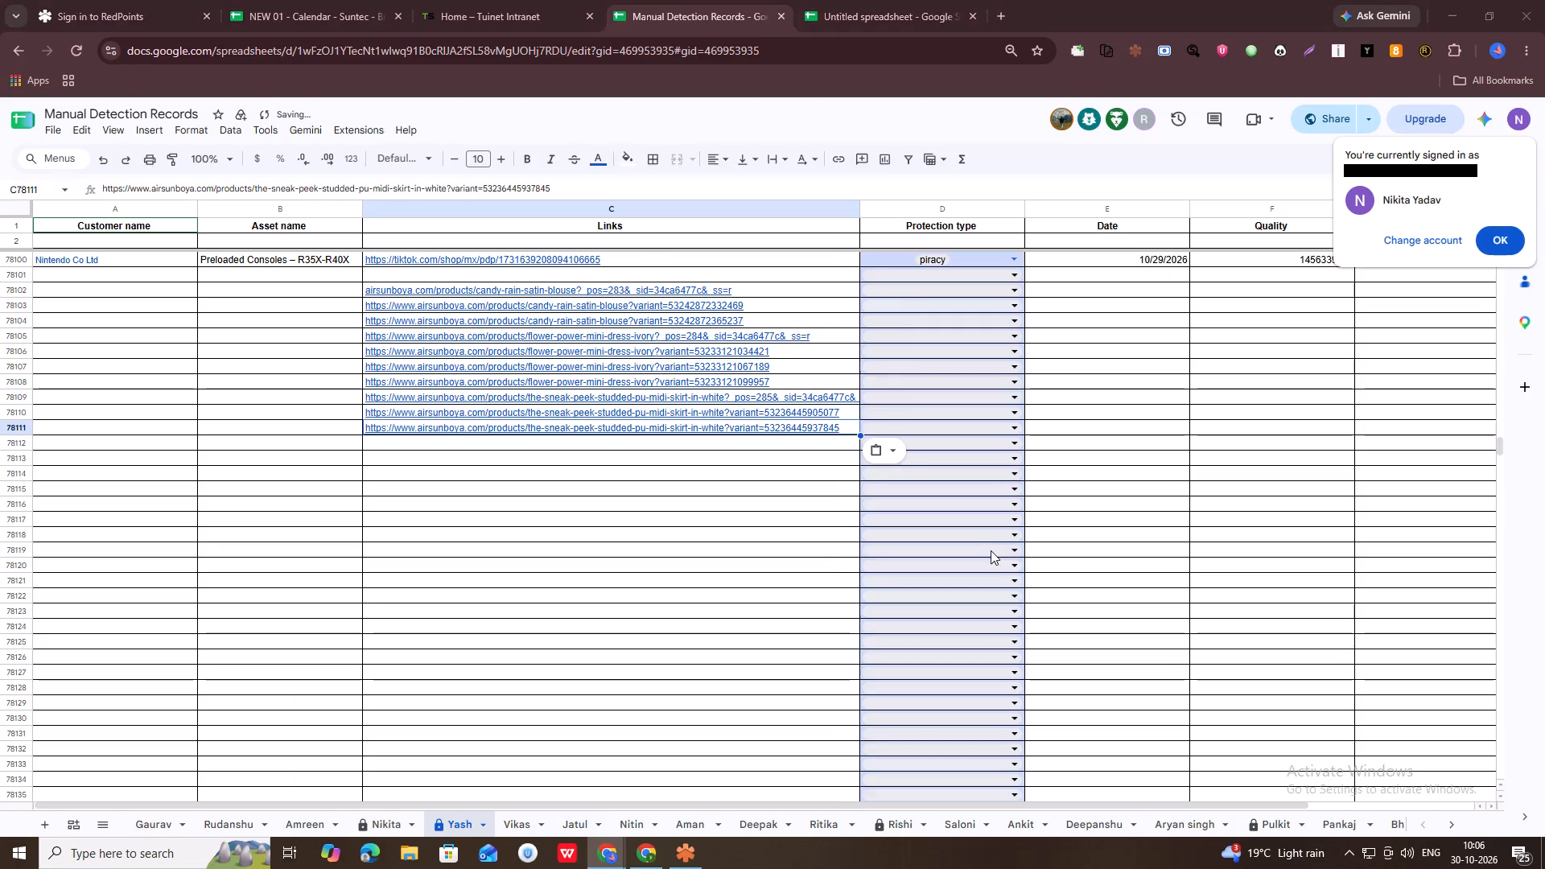
pyautogui.click(1032, 551)
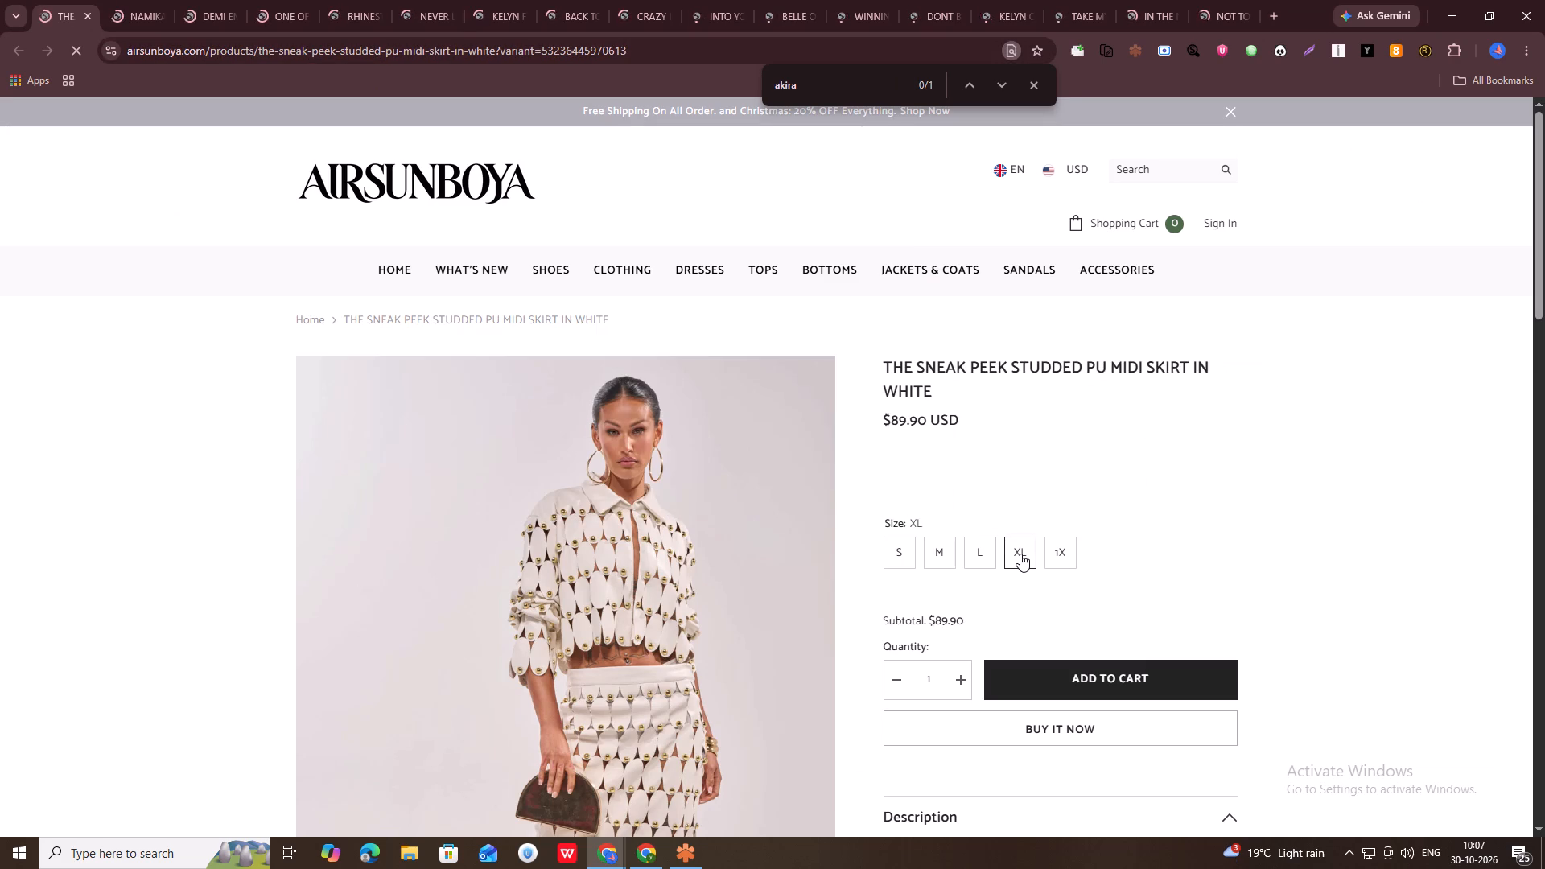
pyautogui.hotkey('ctrl', 'l')
pyautogui.hotkey('ctrl', 'c')
pyautogui.hotkey('ctrl', 'c')
pyautogui.hotkey('alt', 'Tab')
pyautogui.press('Down')
pyautogui.hotkey('ctrl', 'v')
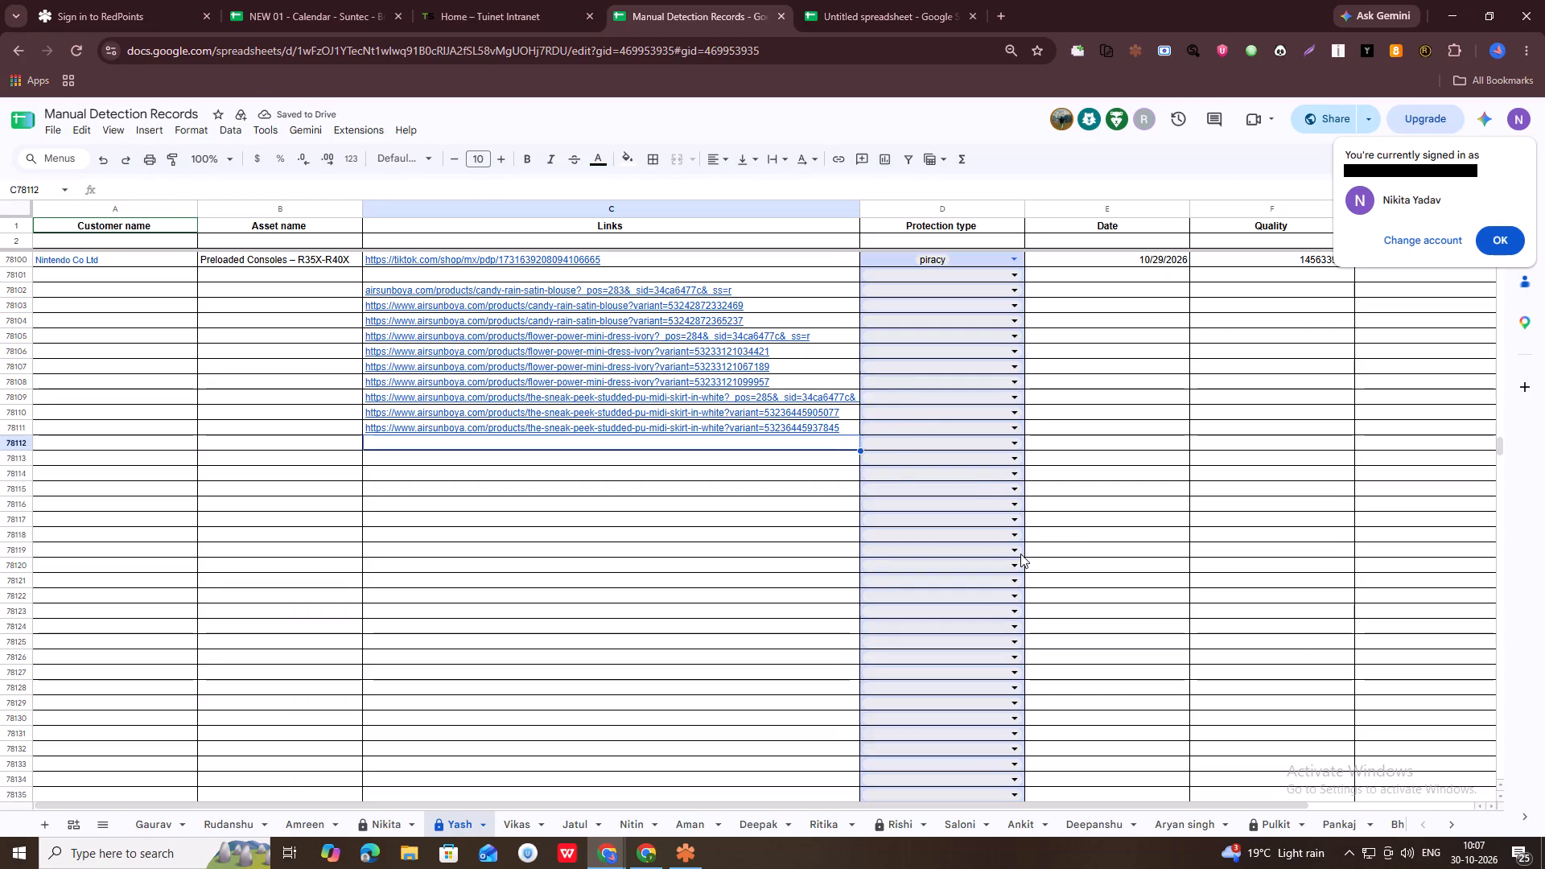
# Paste the Sneak Peek skirt's size 1X variant link in C78113 and close the skirt page.
pyautogui.hotkey('alt', 'Tab')
pyautogui.click(1068, 555)
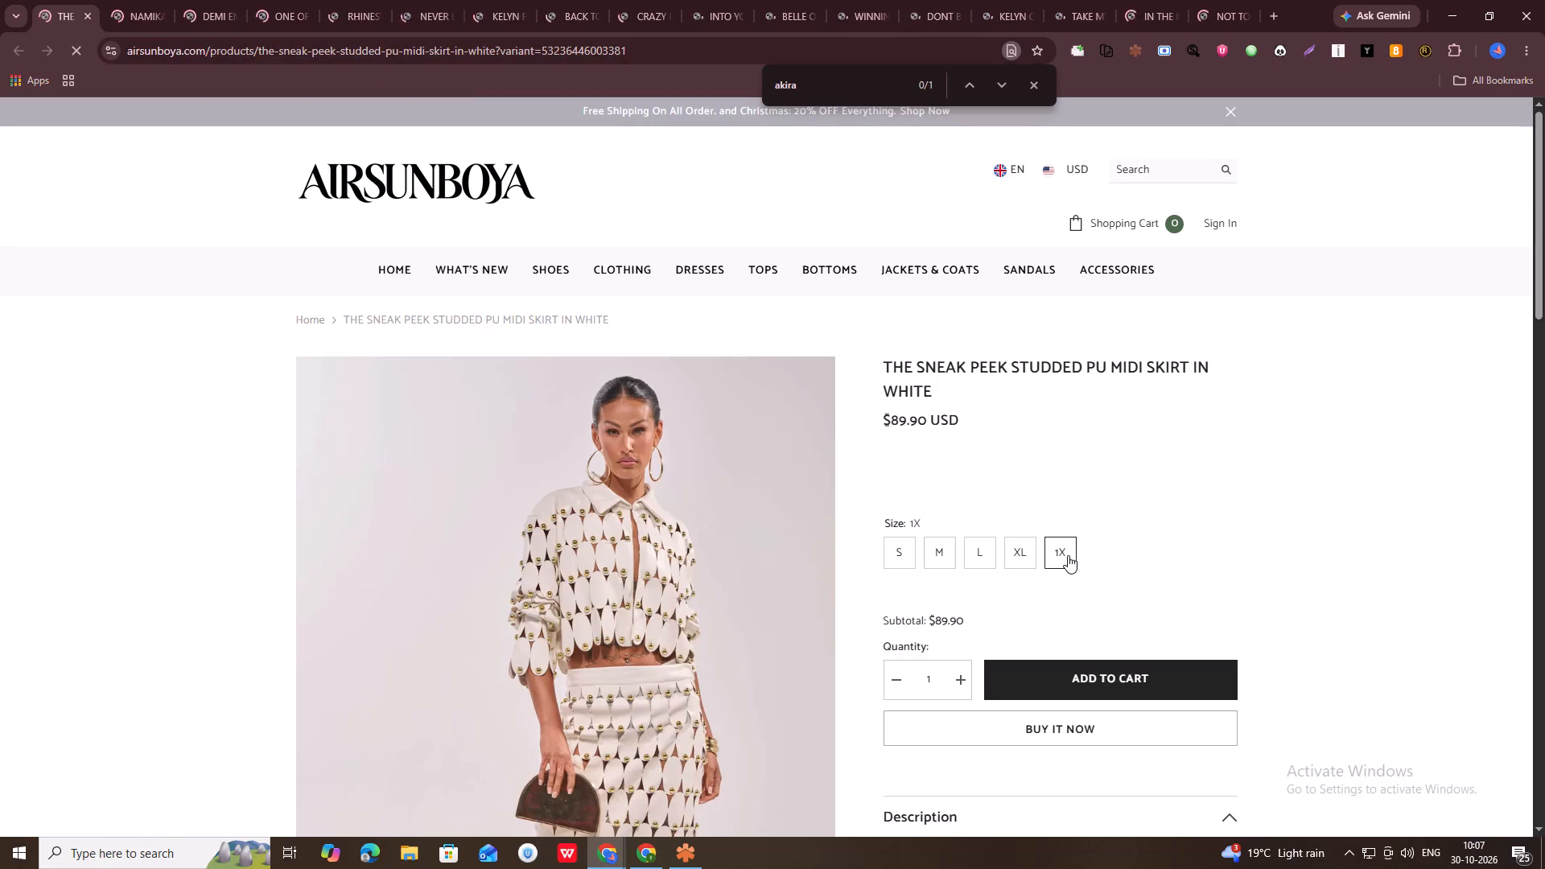
pyautogui.hotkey('ctrl', 'l')
pyautogui.hotkey('ctrl', 'c')
pyautogui.hotkey('ctrl', 'c')
pyautogui.hotkey('alt', 'Tab')
pyautogui.press('Down')
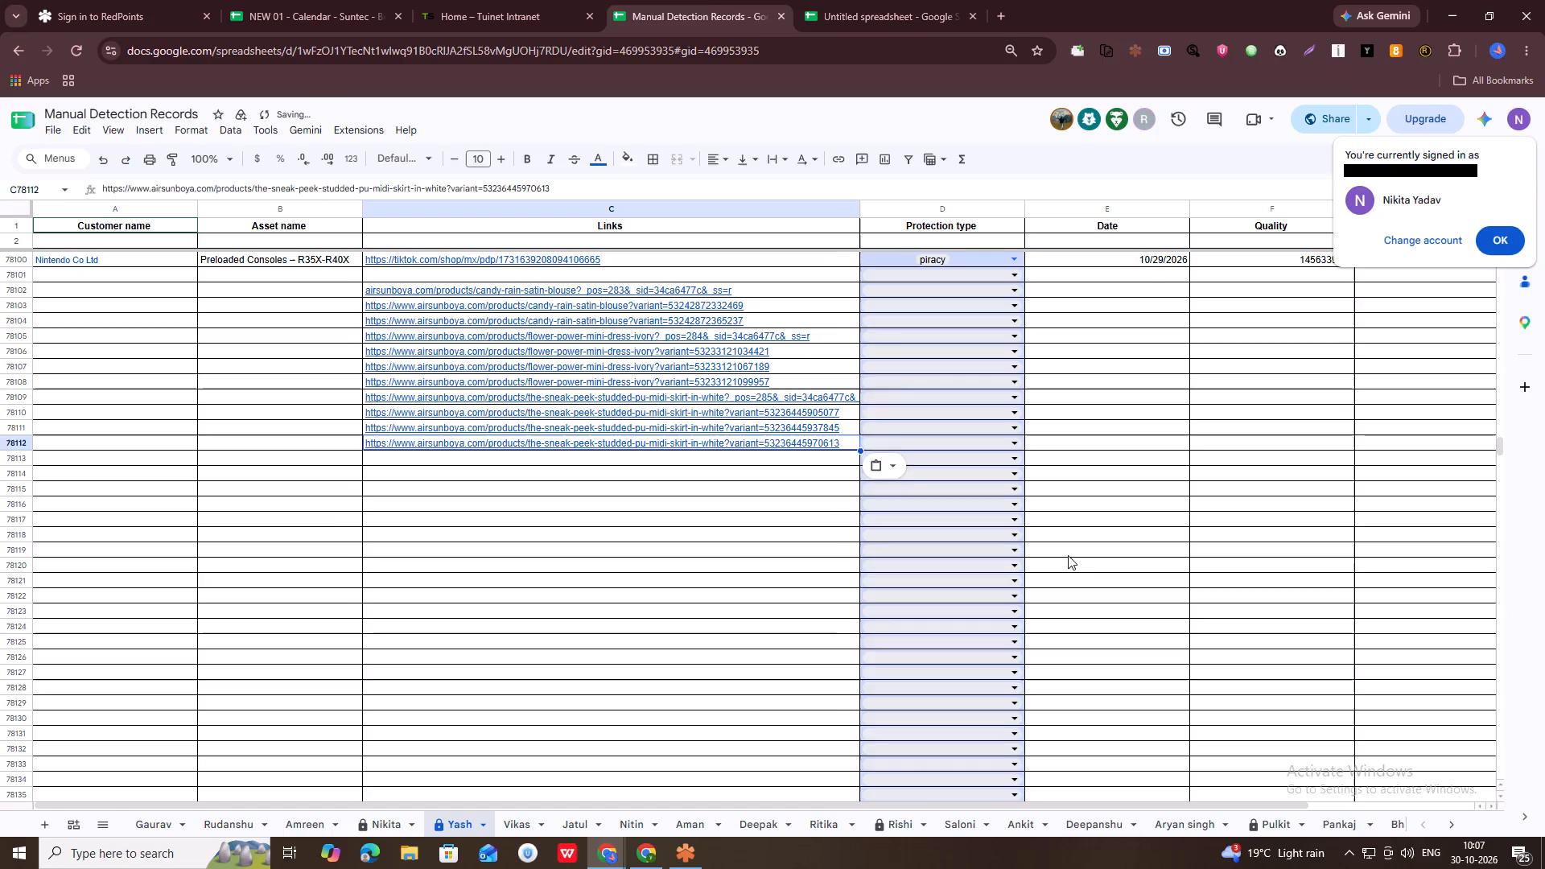
pyautogui.hotkey('ctrl', 'v')
pyautogui.press('alt+super+Tab')
pyautogui.middleClick(86, 0)
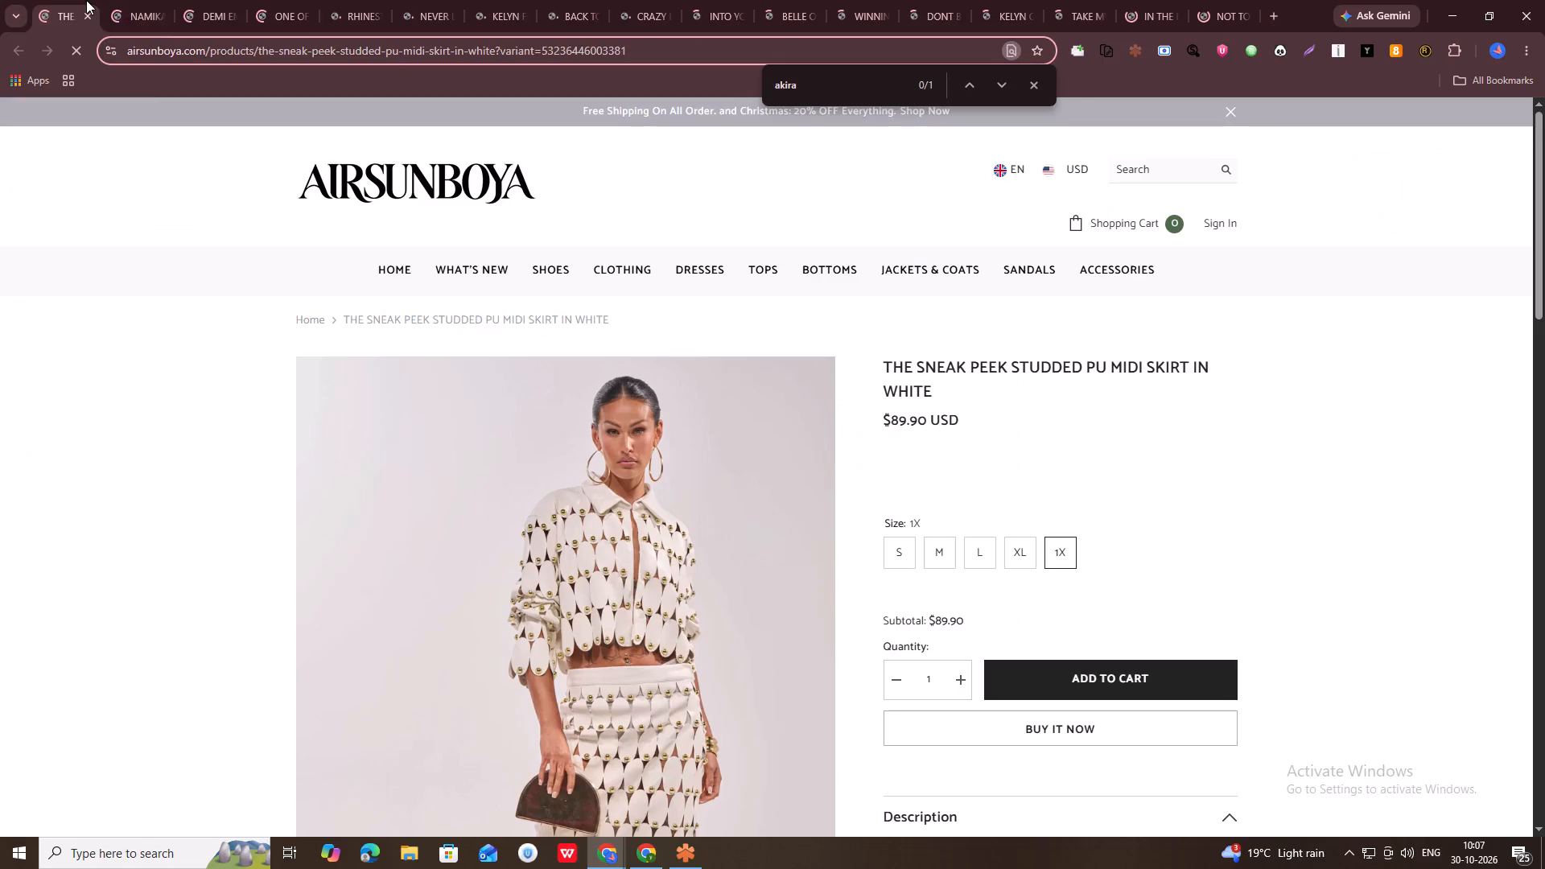
# Search the Namika Layered Chain and Pearl Mini Dress page for "akira", paste its link in C78114 and close the page.
pyautogui.hotkey('ctrl', 'f')
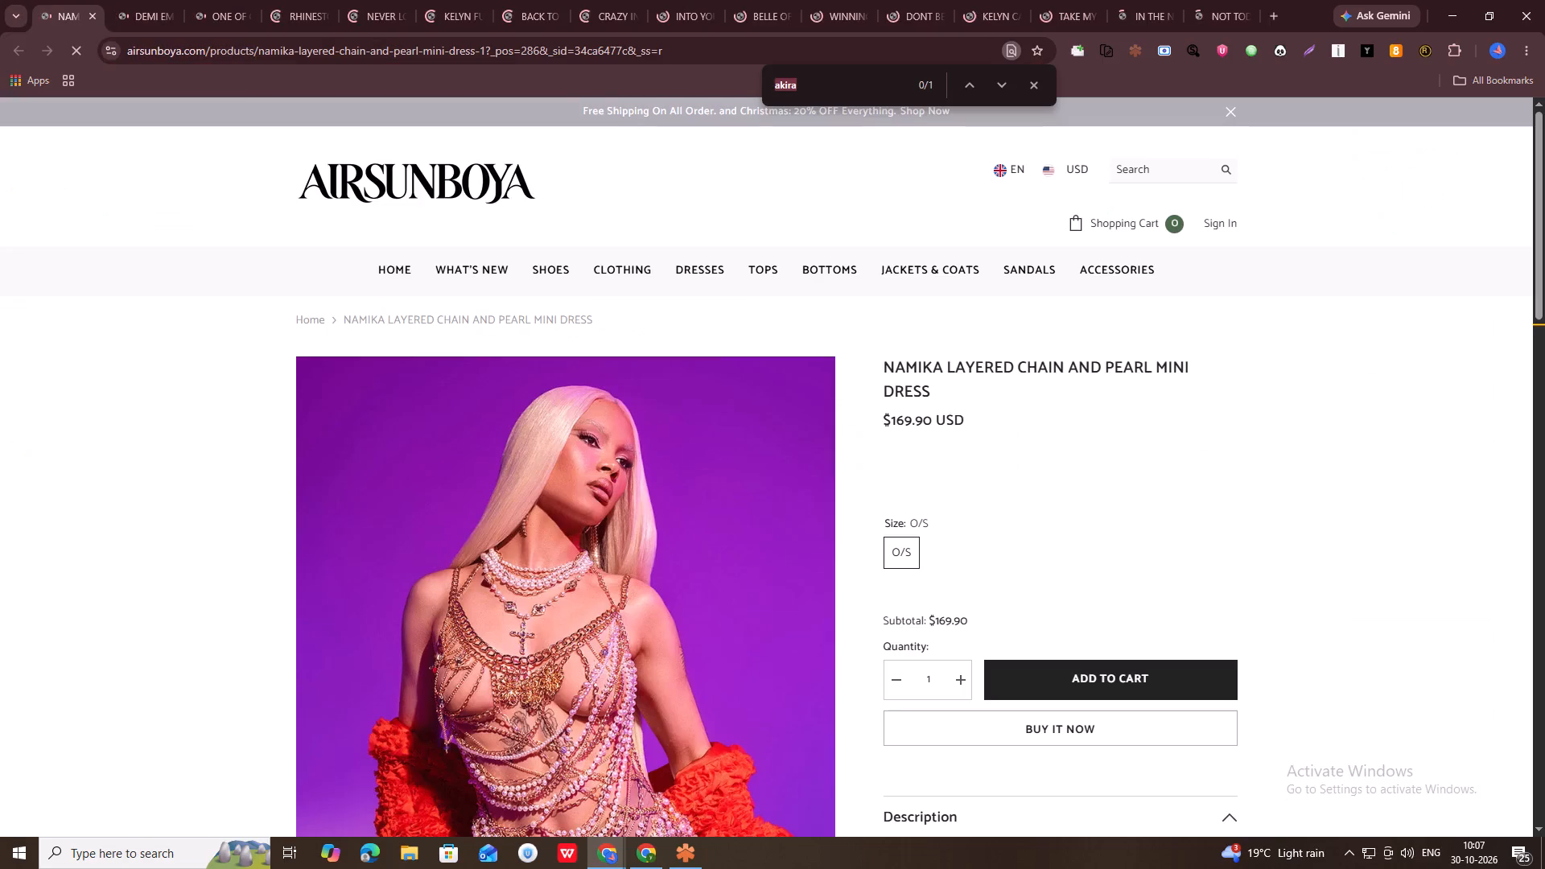
pyautogui.scroll(-2, 613, 424)
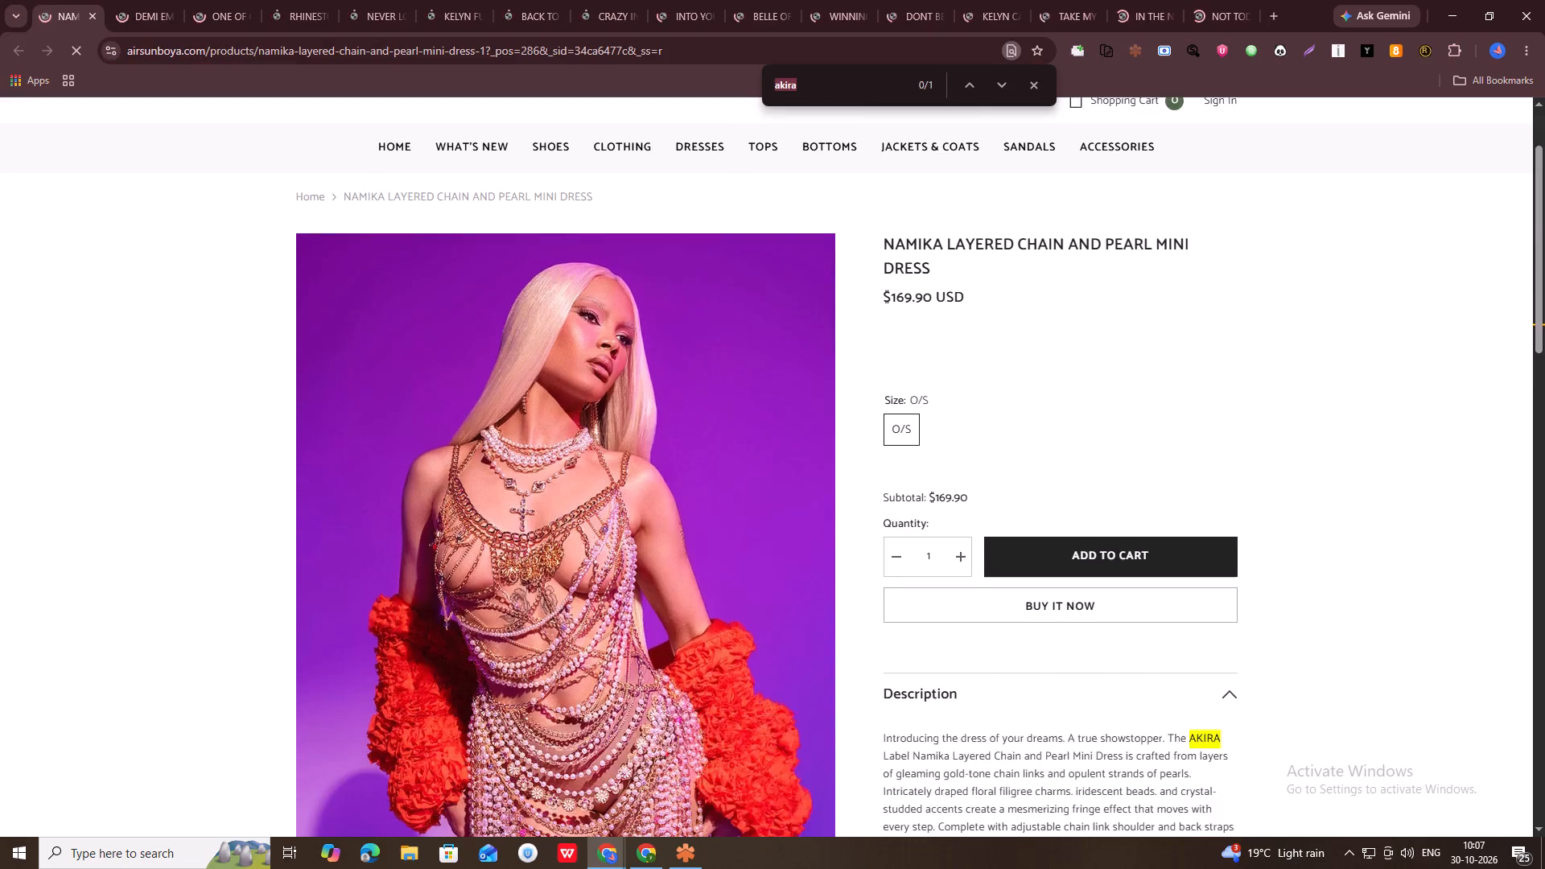
pyautogui.hotkey('ctrl', 'l')
pyautogui.hotkey('ctrl', 'c')
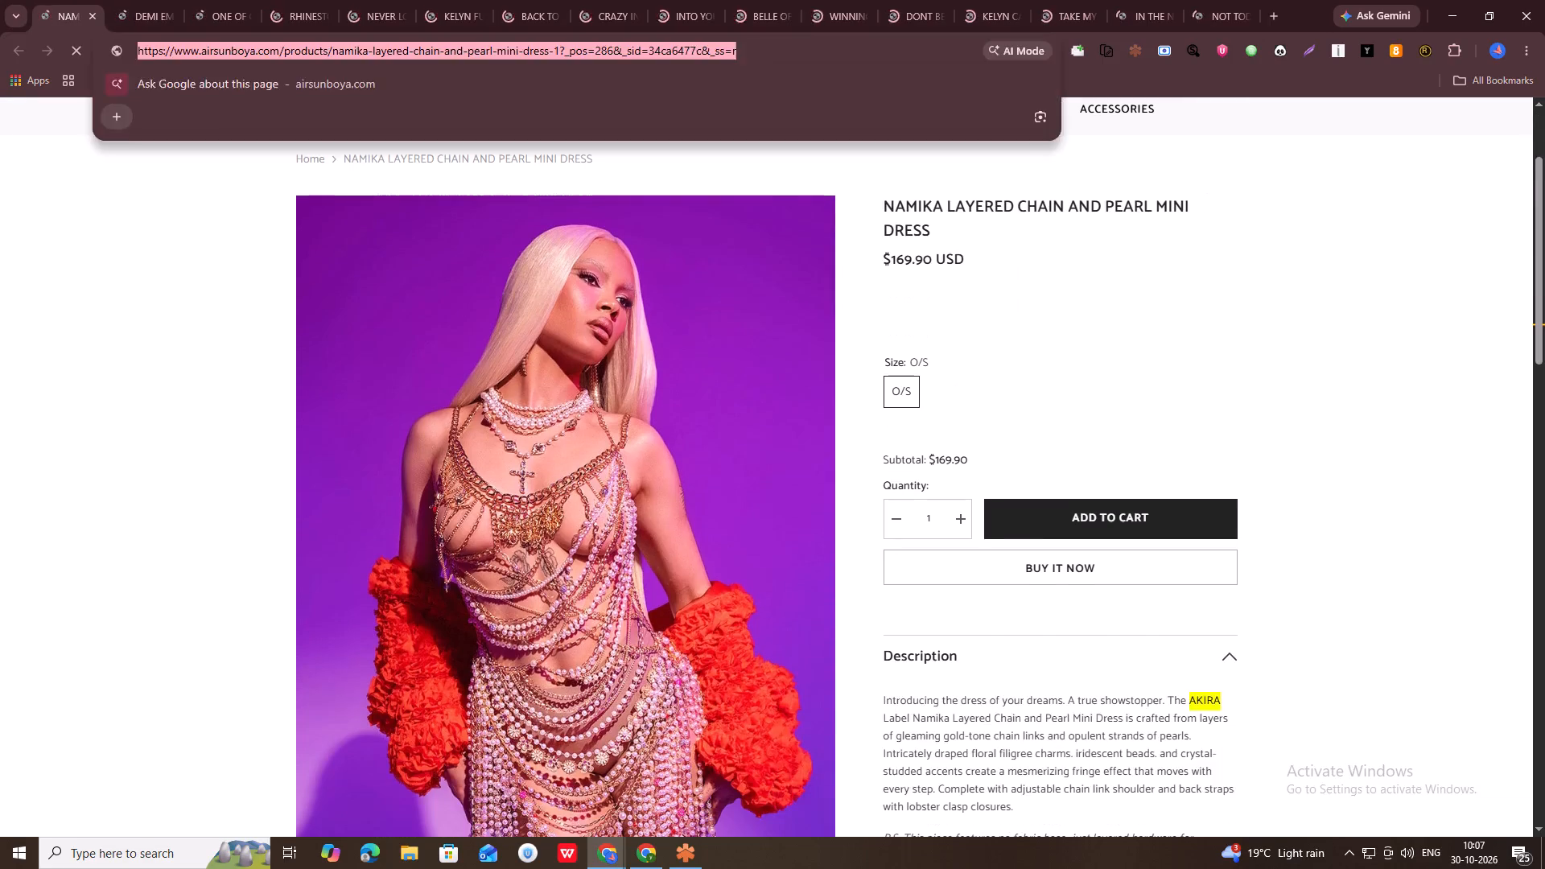
pyautogui.hotkey('ctrl', 'c')
pyautogui.hotkey('alt', 'Tab')
pyautogui.press('Down')
pyautogui.hotkey('ctrl', 'v')
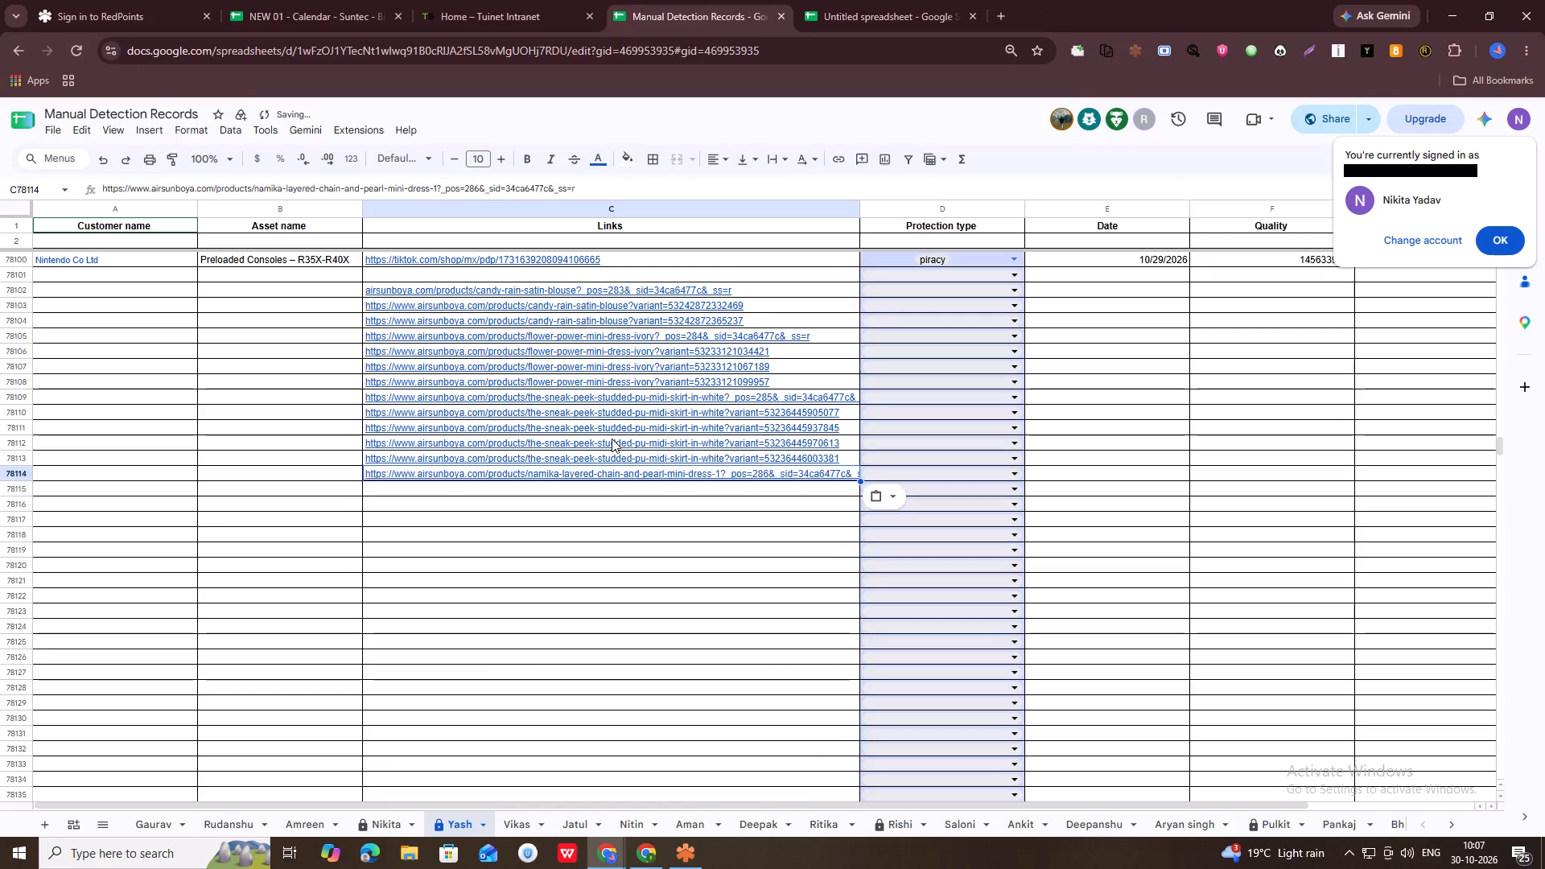
pyautogui.press('alt+super+Tab')
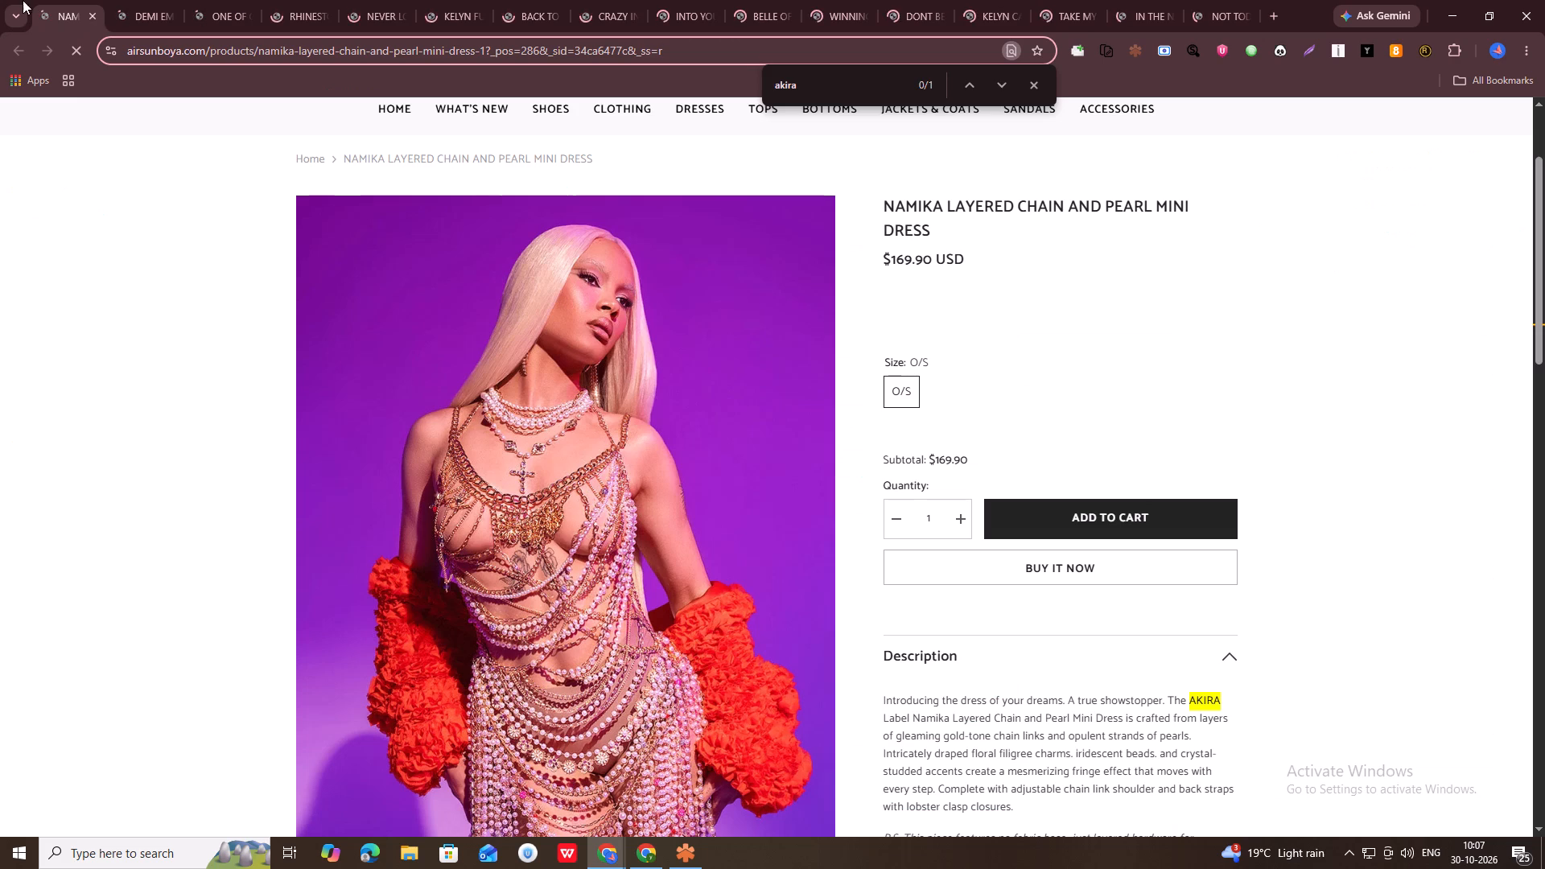
pyautogui.middleClick(39, 0)
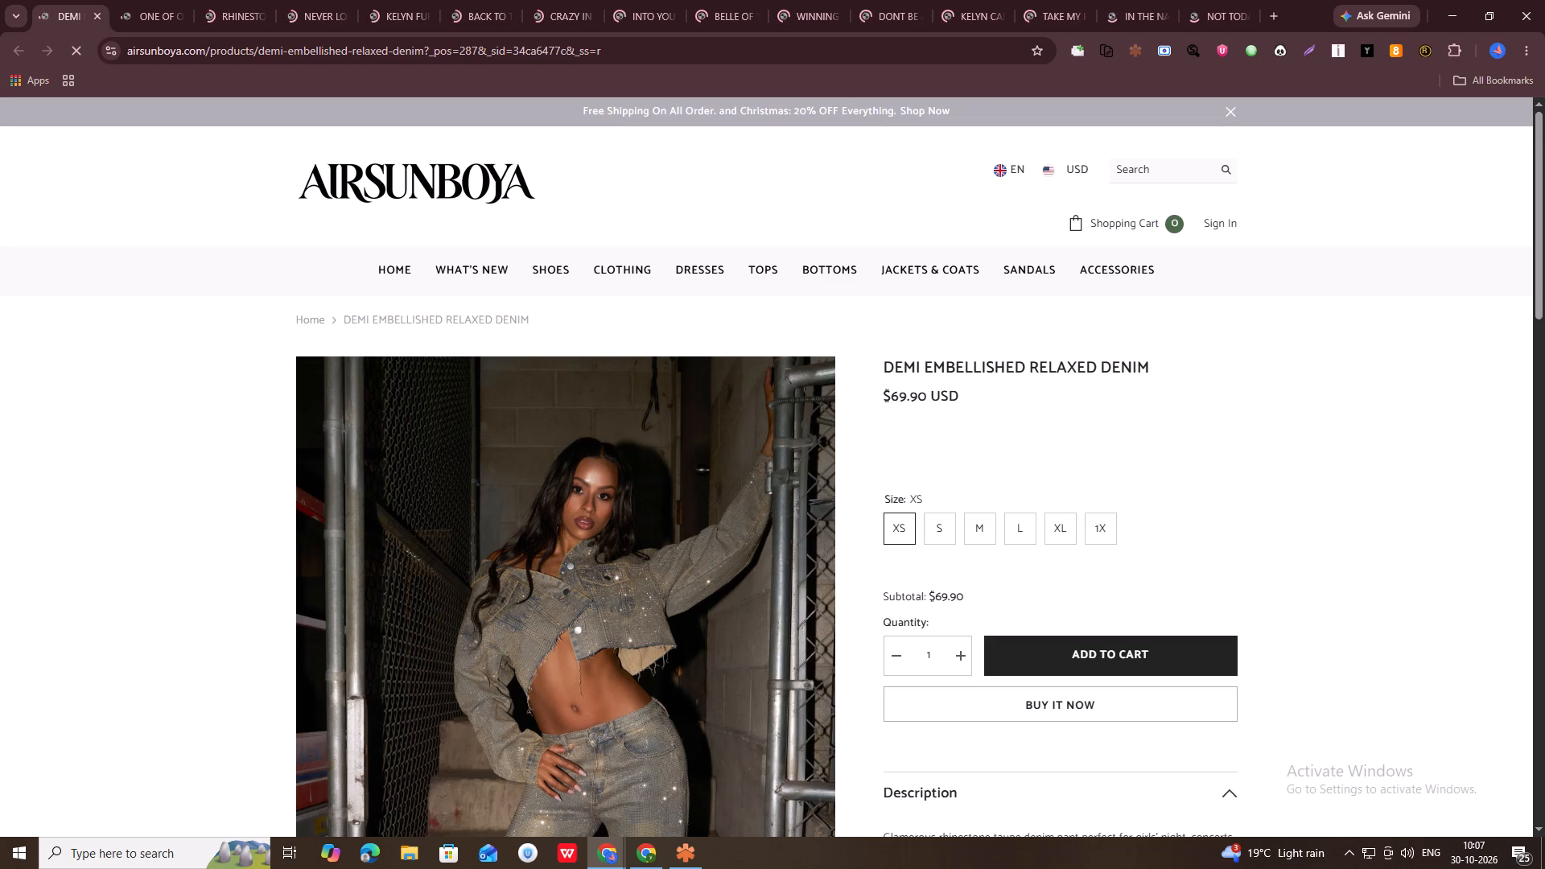
# Search the Demi Embellished Relaxed Denim page for "akira" and paste its link in C78115 of the Yash sheet.
pyautogui.hotkey('ctrl', 'f')
pyautogui.scroll(-1, 645, 479)
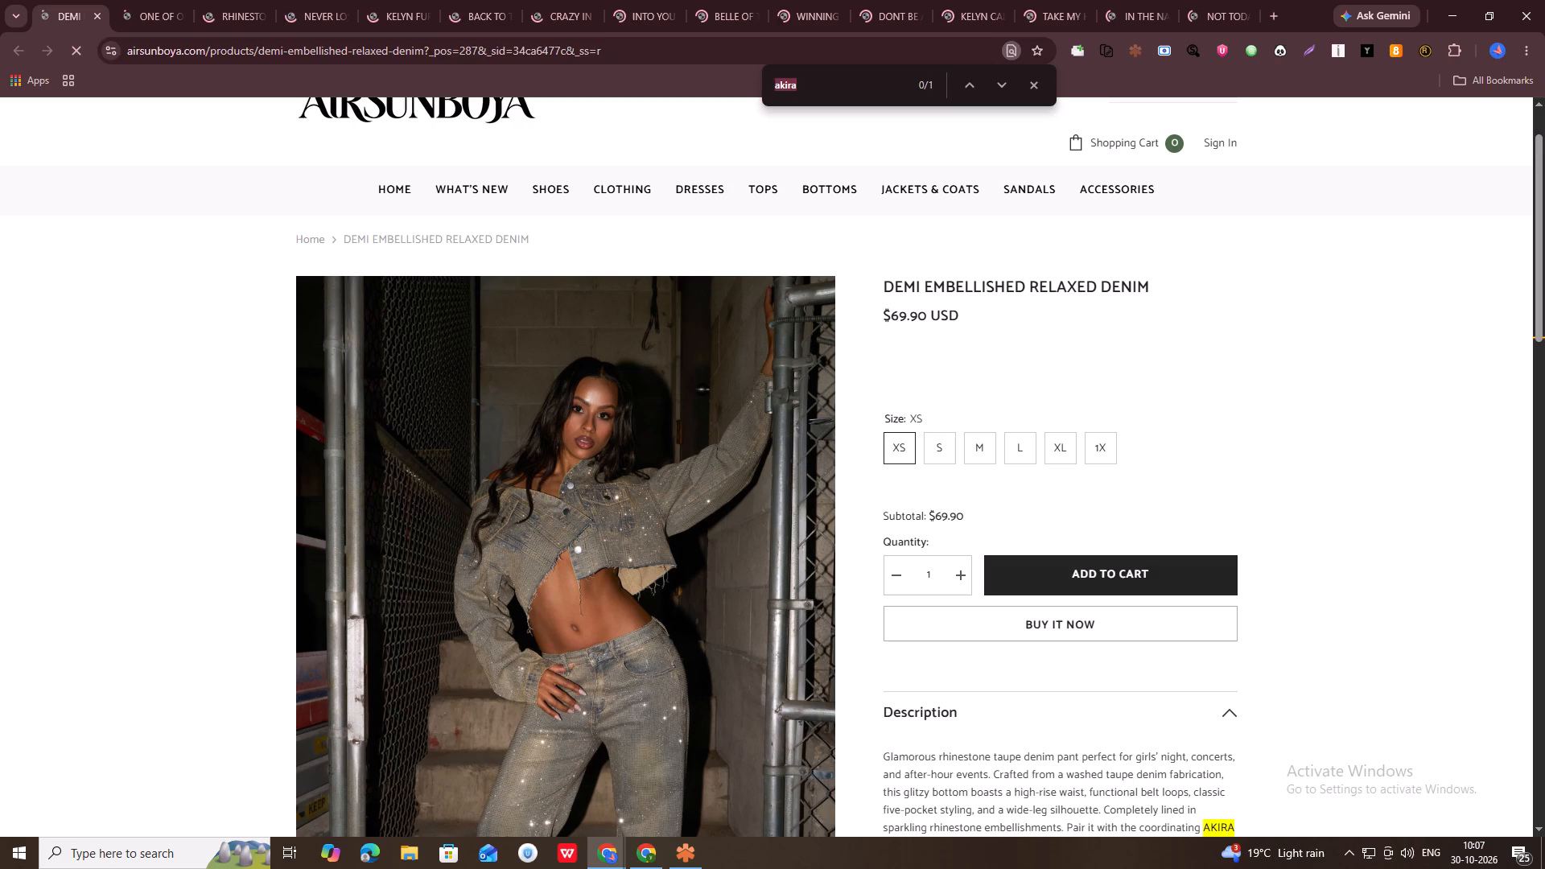
pyautogui.hotkey('ctrl', 'l')
pyautogui.hotkey('ctrl', 'c')
pyautogui.hotkey('ctrl', 'c')
pyautogui.hotkey('alt', 'Tab')
pyautogui.press('Down')
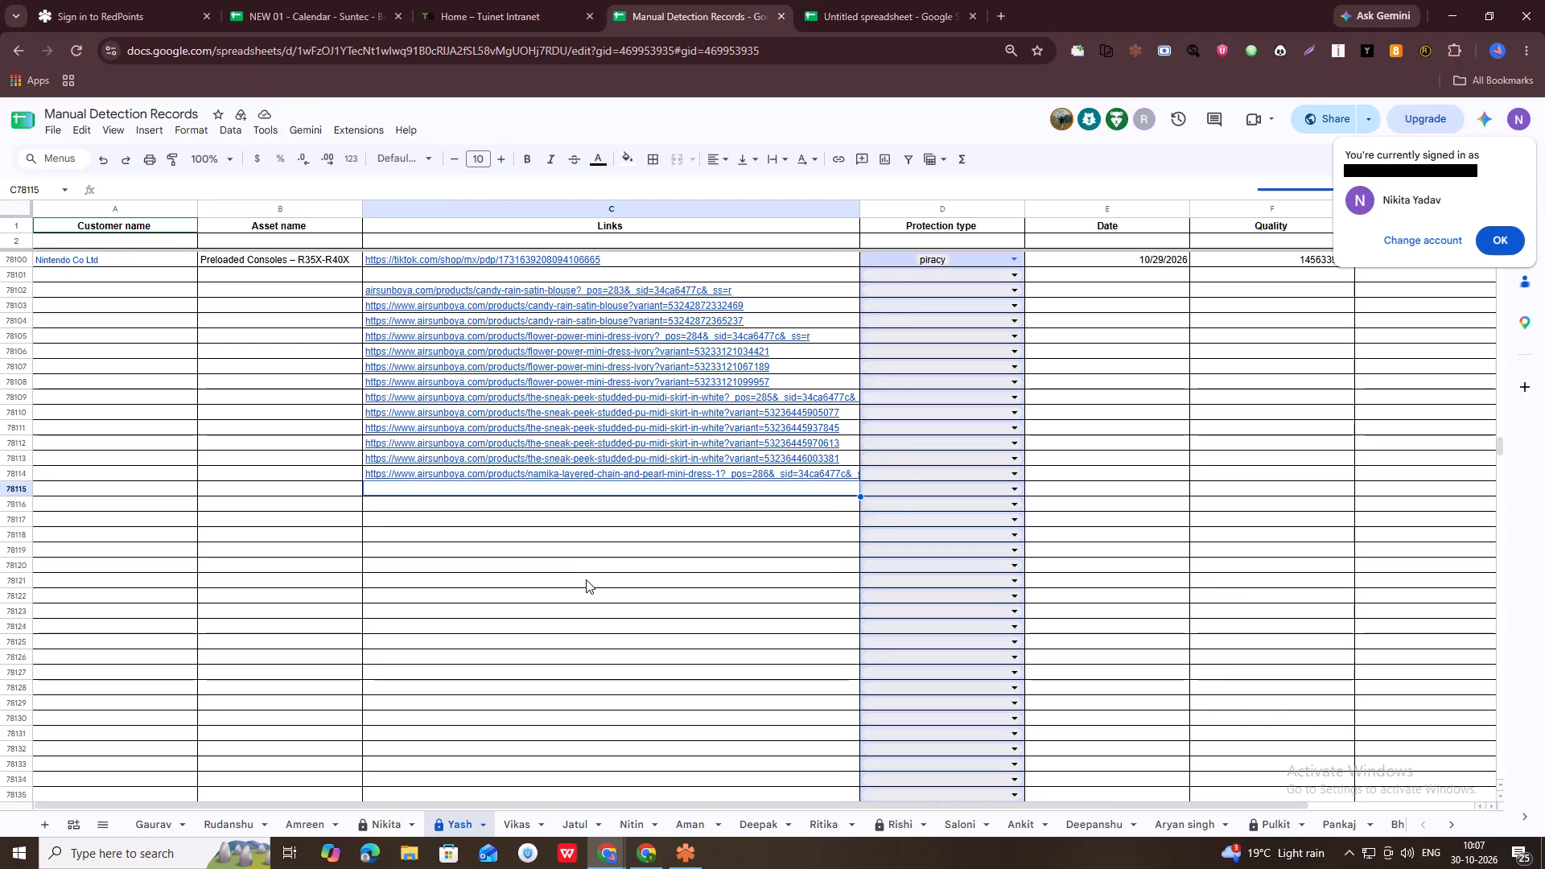
pyautogui.hotkey('ctrl', 'v')
# Select size S of the Demi Embellished Relaxed Denim and paste that variant's link in C78116.
pyautogui.hotkey('alt', 'Tab')
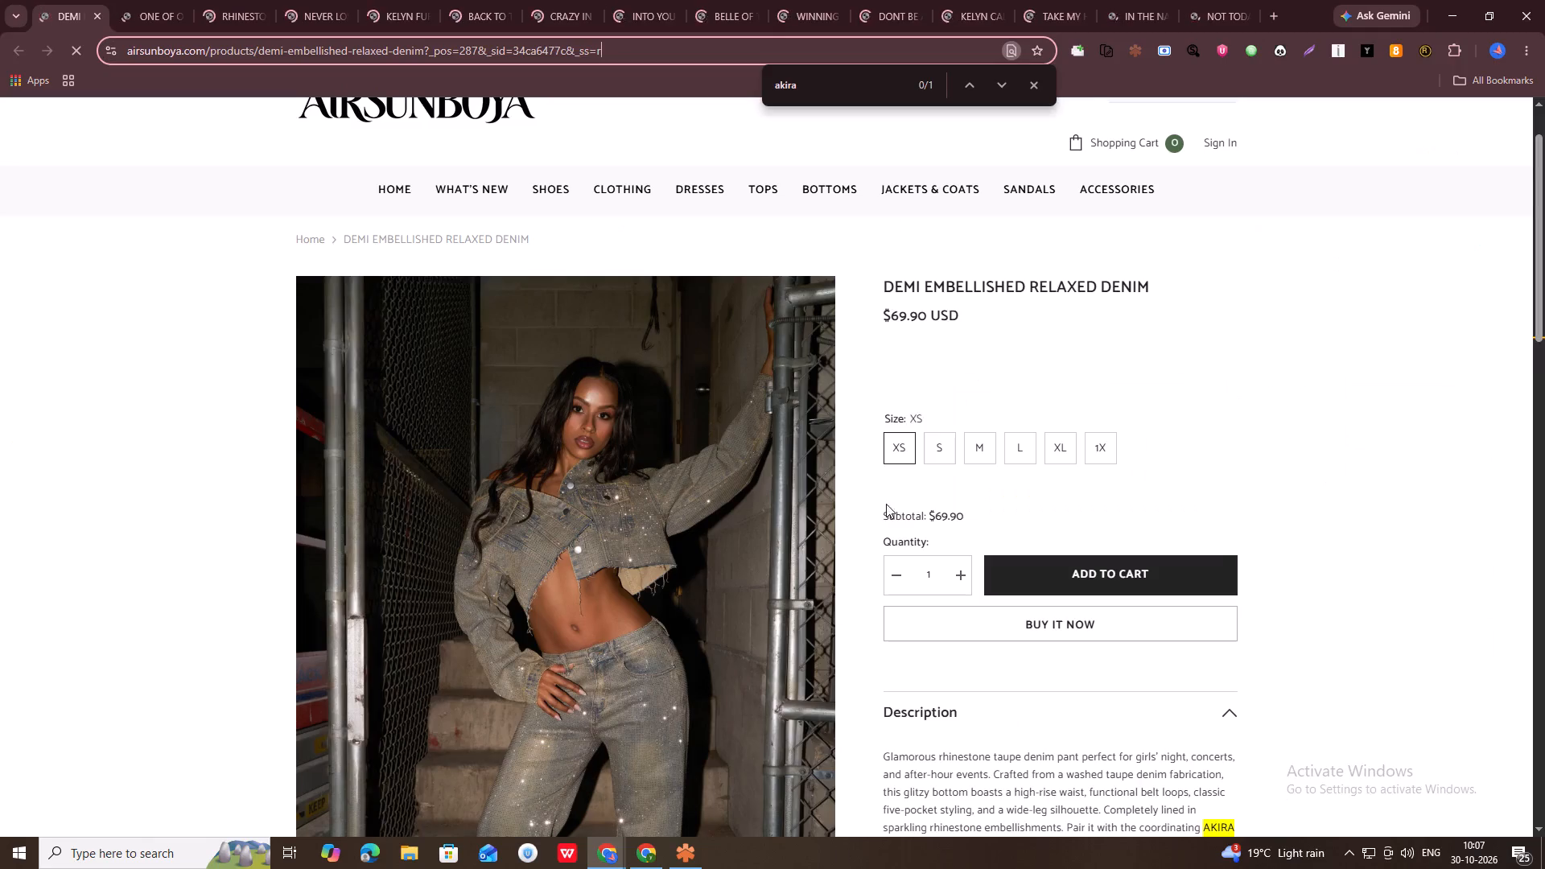
pyautogui.click(935, 449)
pyautogui.hotkey('ctrl', 'l')
pyautogui.hotkey('ctrl', 'c')
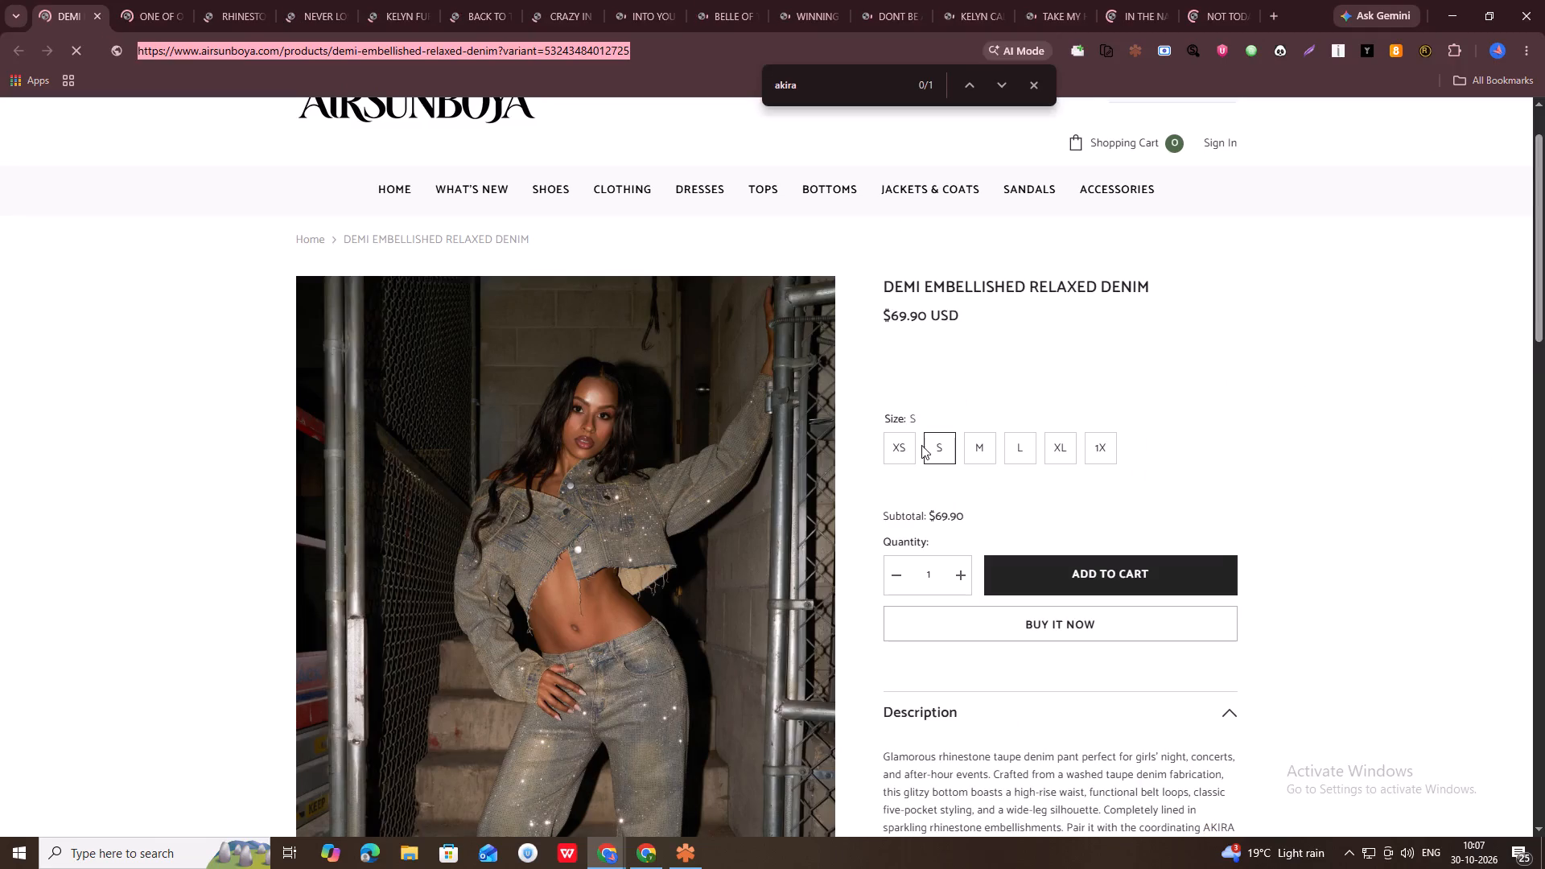
pyautogui.hotkey('alt', 'Tab')
pyautogui.press('Down')
pyautogui.press('Down')
pyautogui.press('Up')
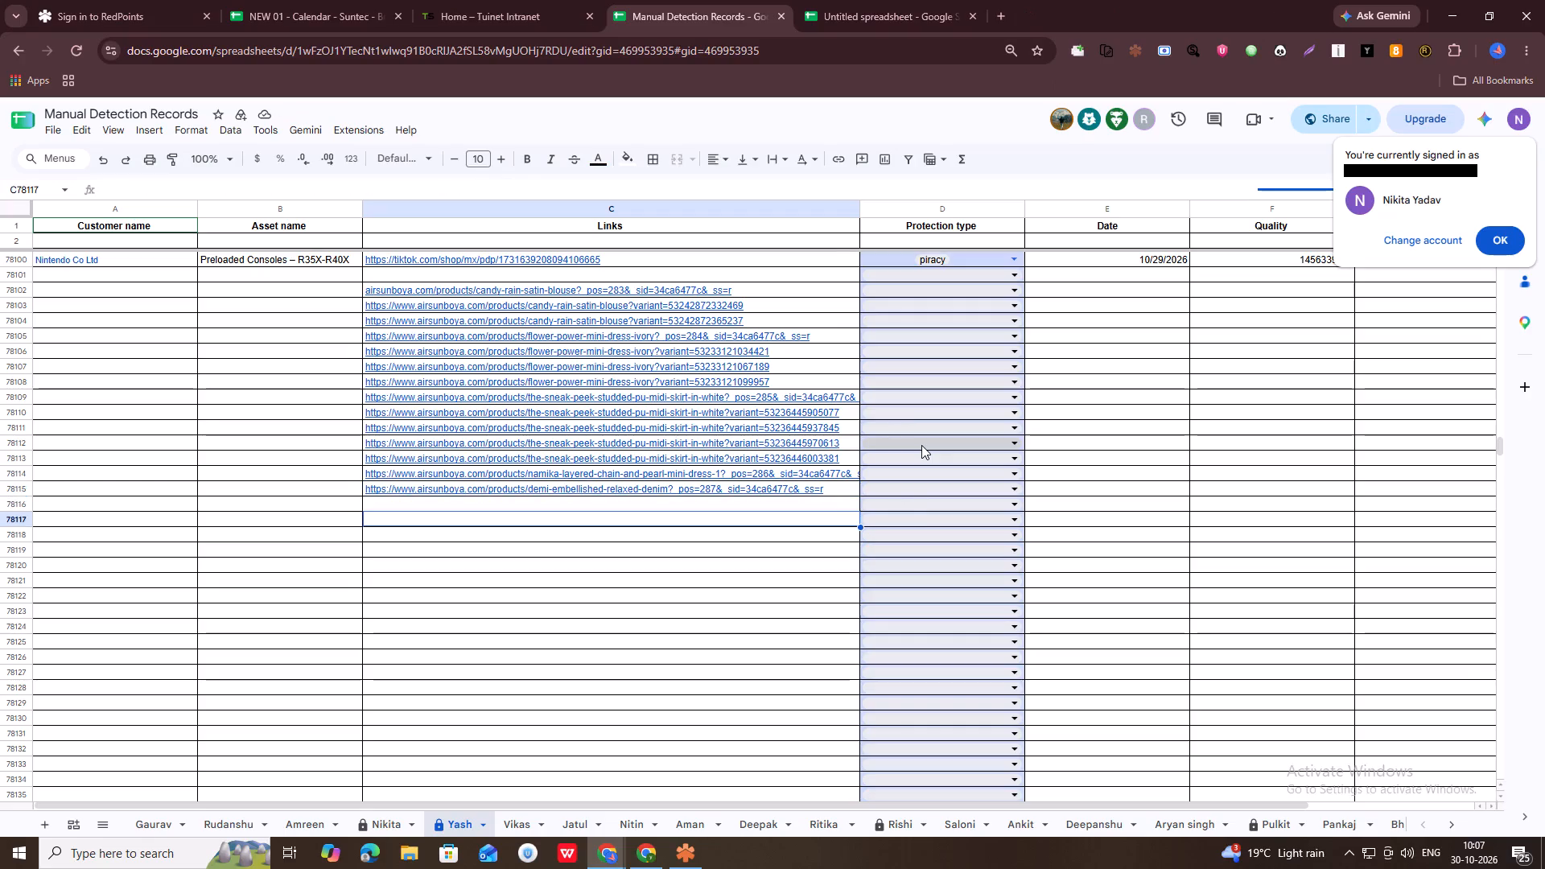
pyautogui.hotkey('ctrl', 'v')
# Select size M of the Demi denim and paste that variant's link in C78117.
pyautogui.hotkey('alt', 'Tab')
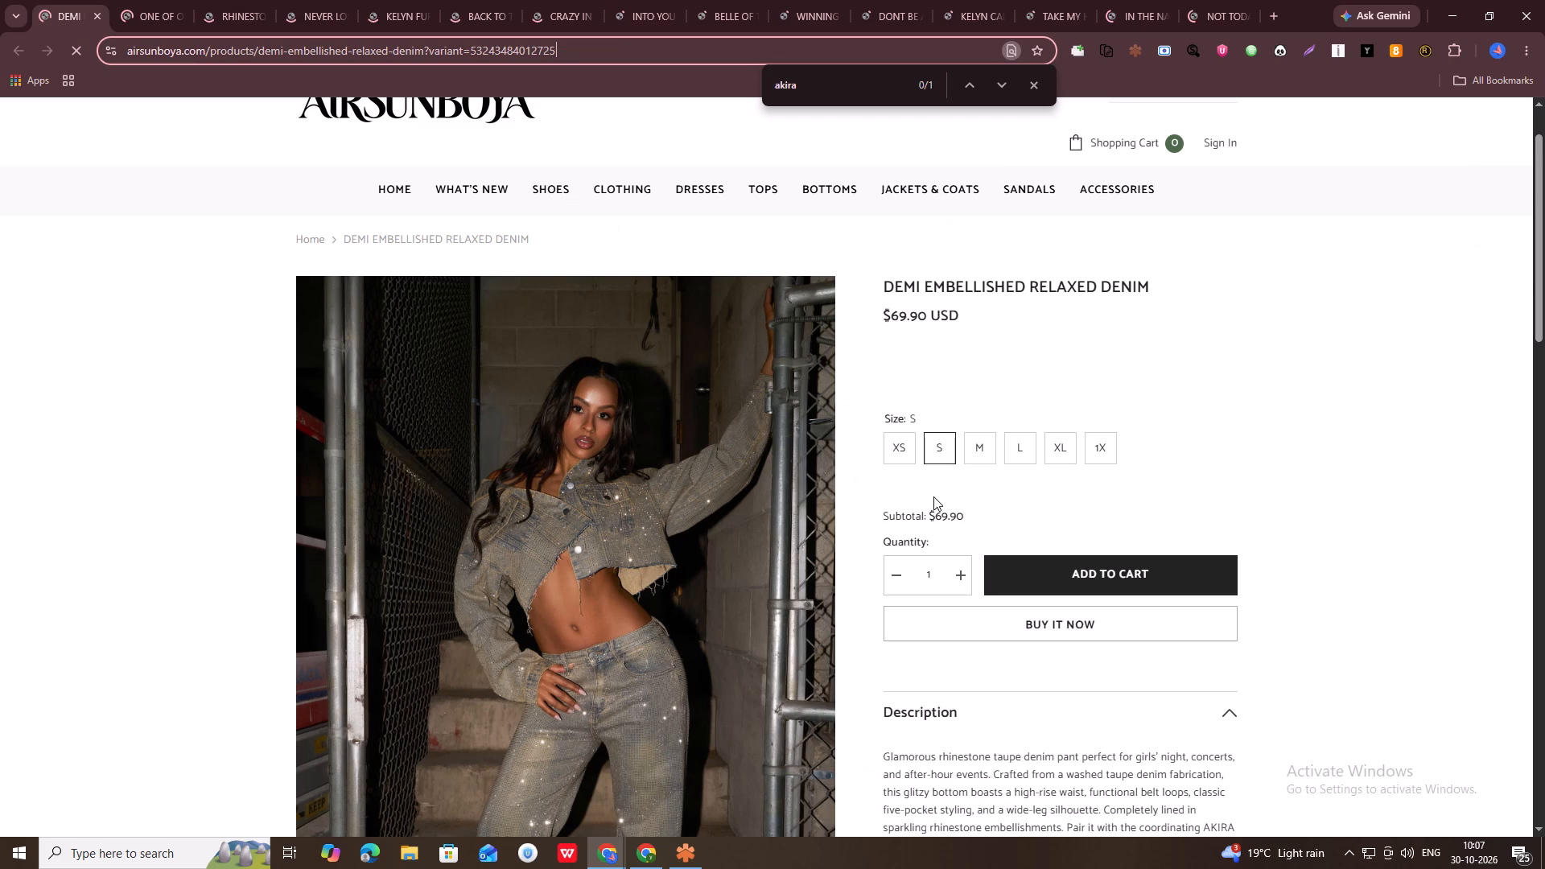
pyautogui.click(974, 447)
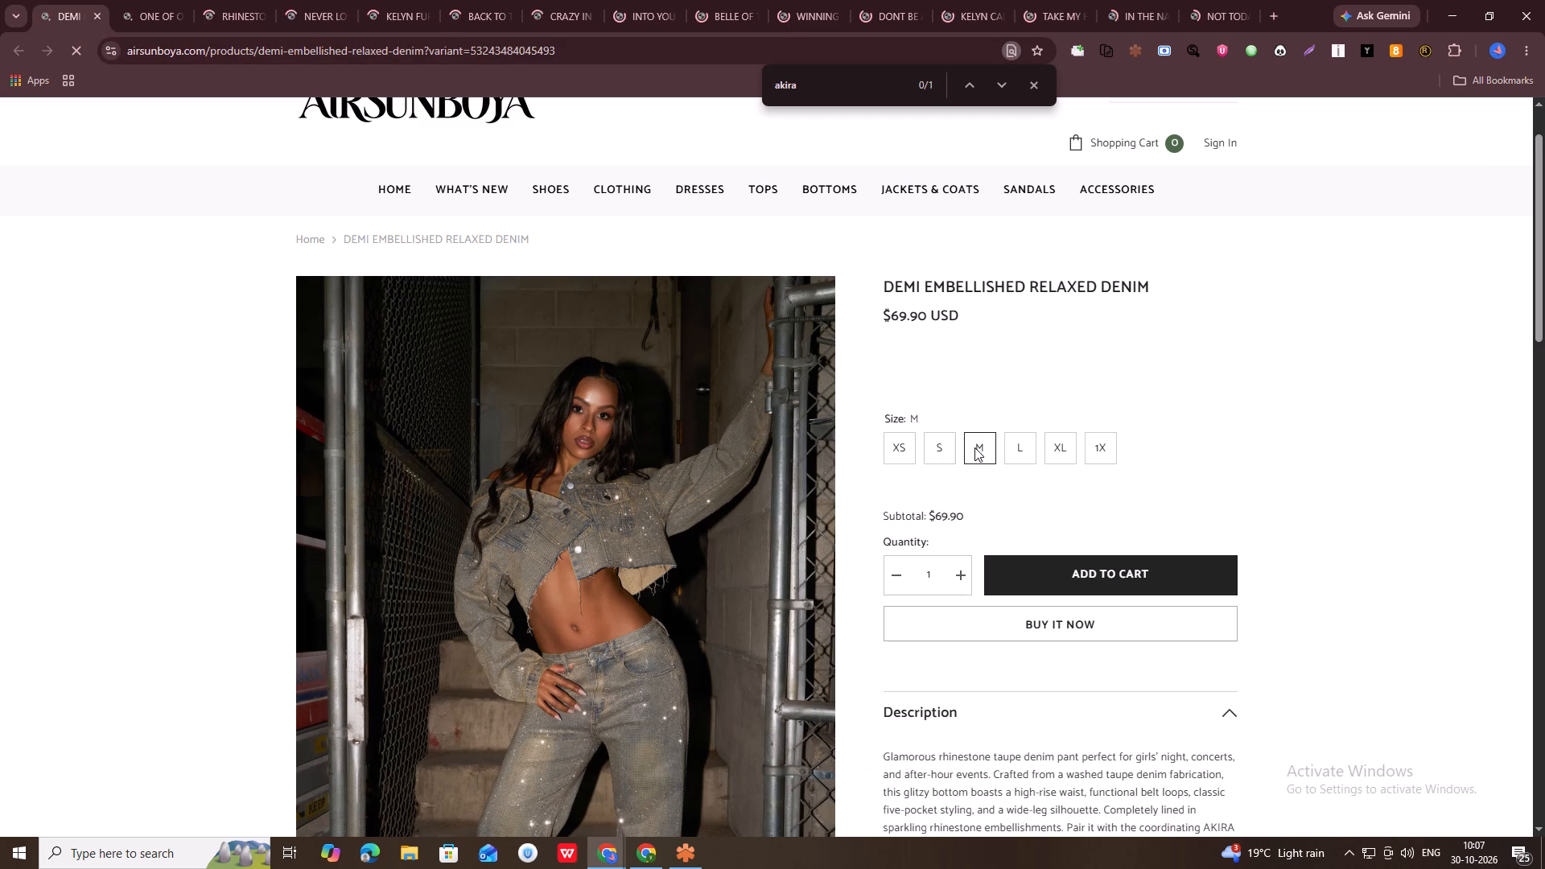
pyautogui.hotkey('ctrl', 'l')
pyautogui.hotkey('ctrl', 'c')
pyautogui.hotkey('alt', 'Tab')
pyautogui.press('Down')
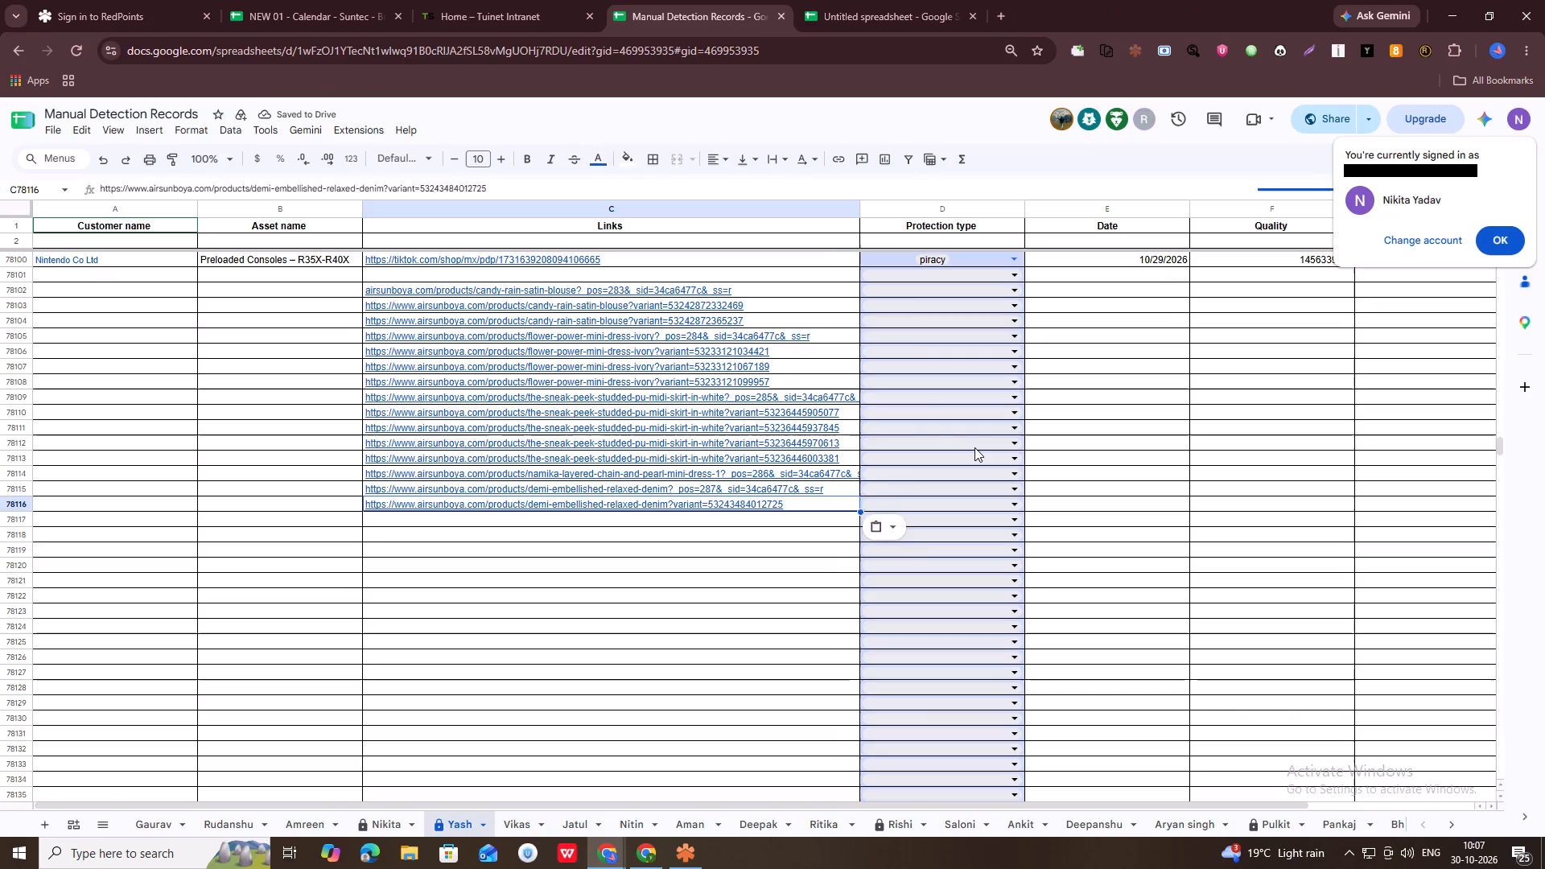
pyautogui.hotkey('ctrl', 'v')
# Select size L of the Demi denim and paste that variant's link in C78118.
pyautogui.hotkey('alt', 'Tab')
pyautogui.click(1031, 455)
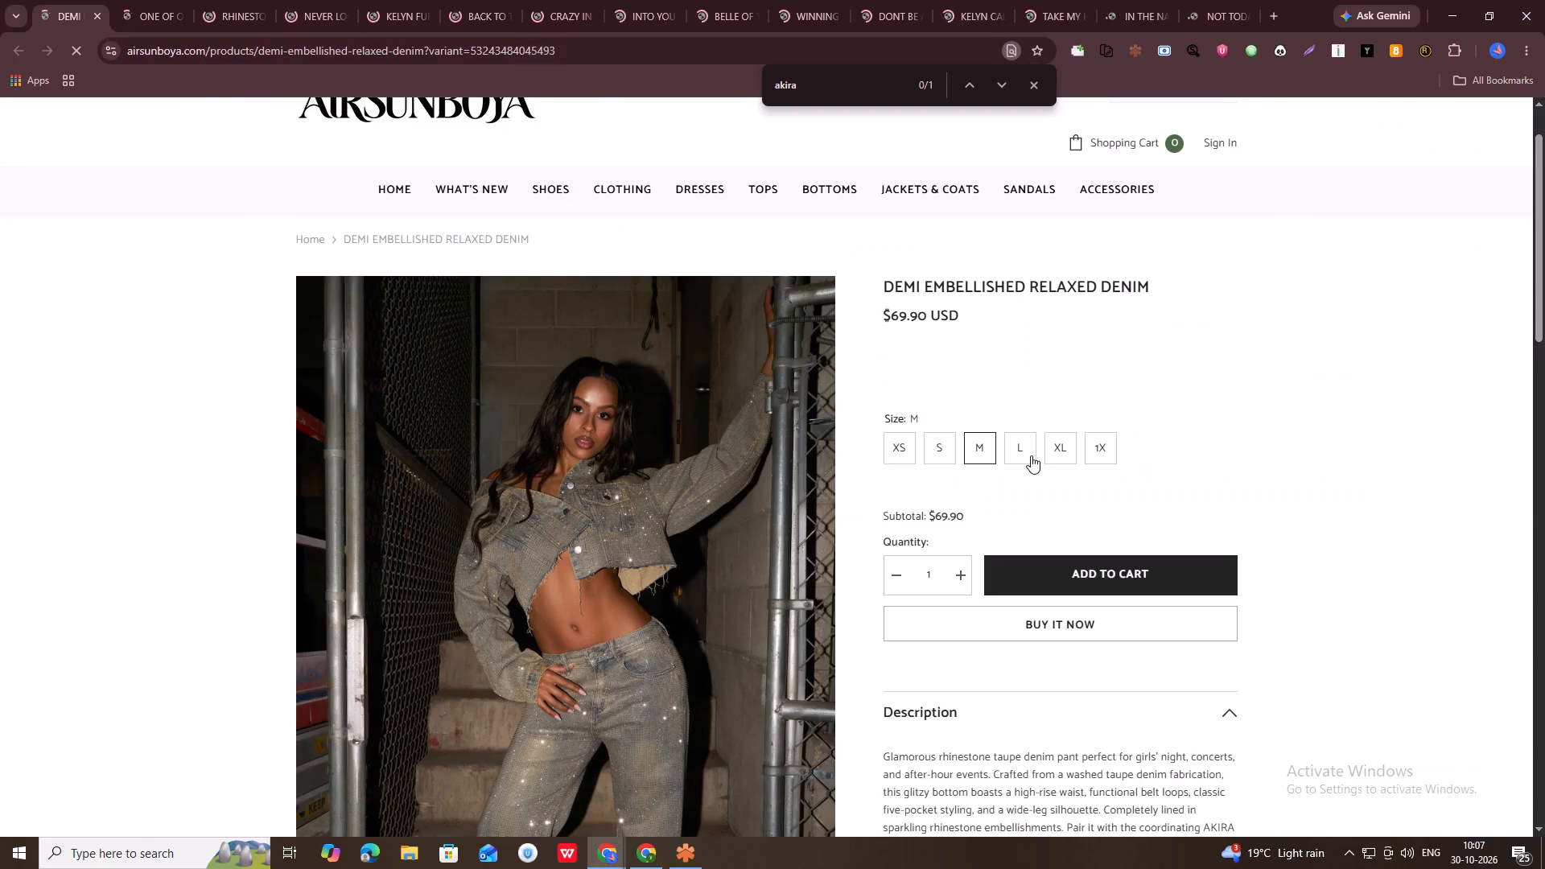
pyautogui.hotkey('ctrl', 'l')
pyautogui.hotkey('ctrl', 'c')
pyautogui.hotkey('alt', 'Tab')
pyautogui.press('Down')
pyautogui.hotkey('ctrl', 'v')
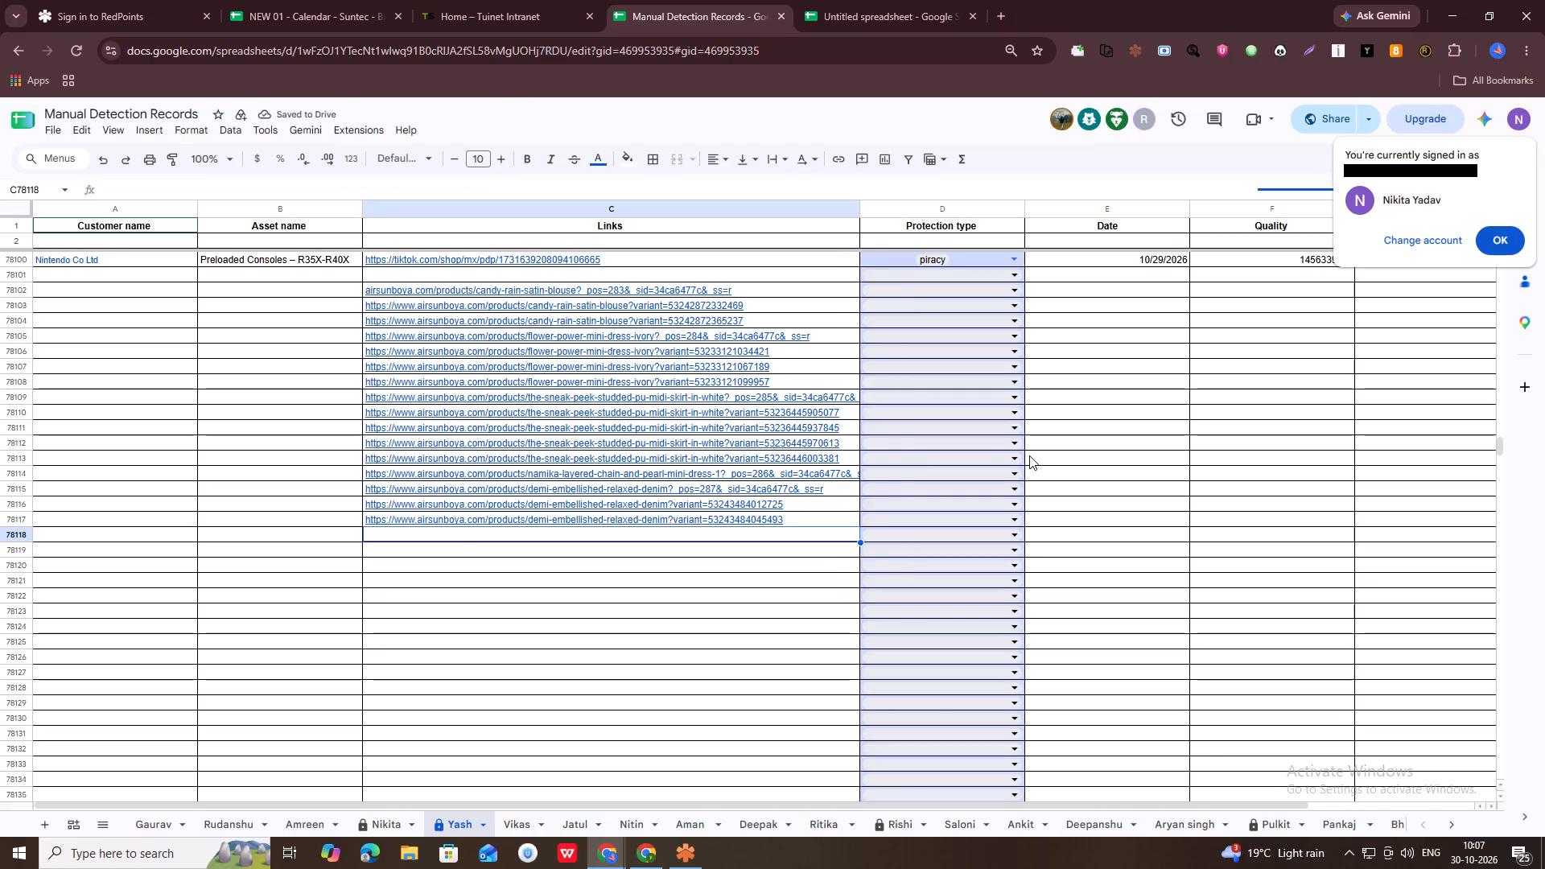
# Select size XL of the Demi denim and paste that variant's link in C78119.
pyautogui.hotkey('alt', 'Tab')
pyautogui.click(1064, 450)
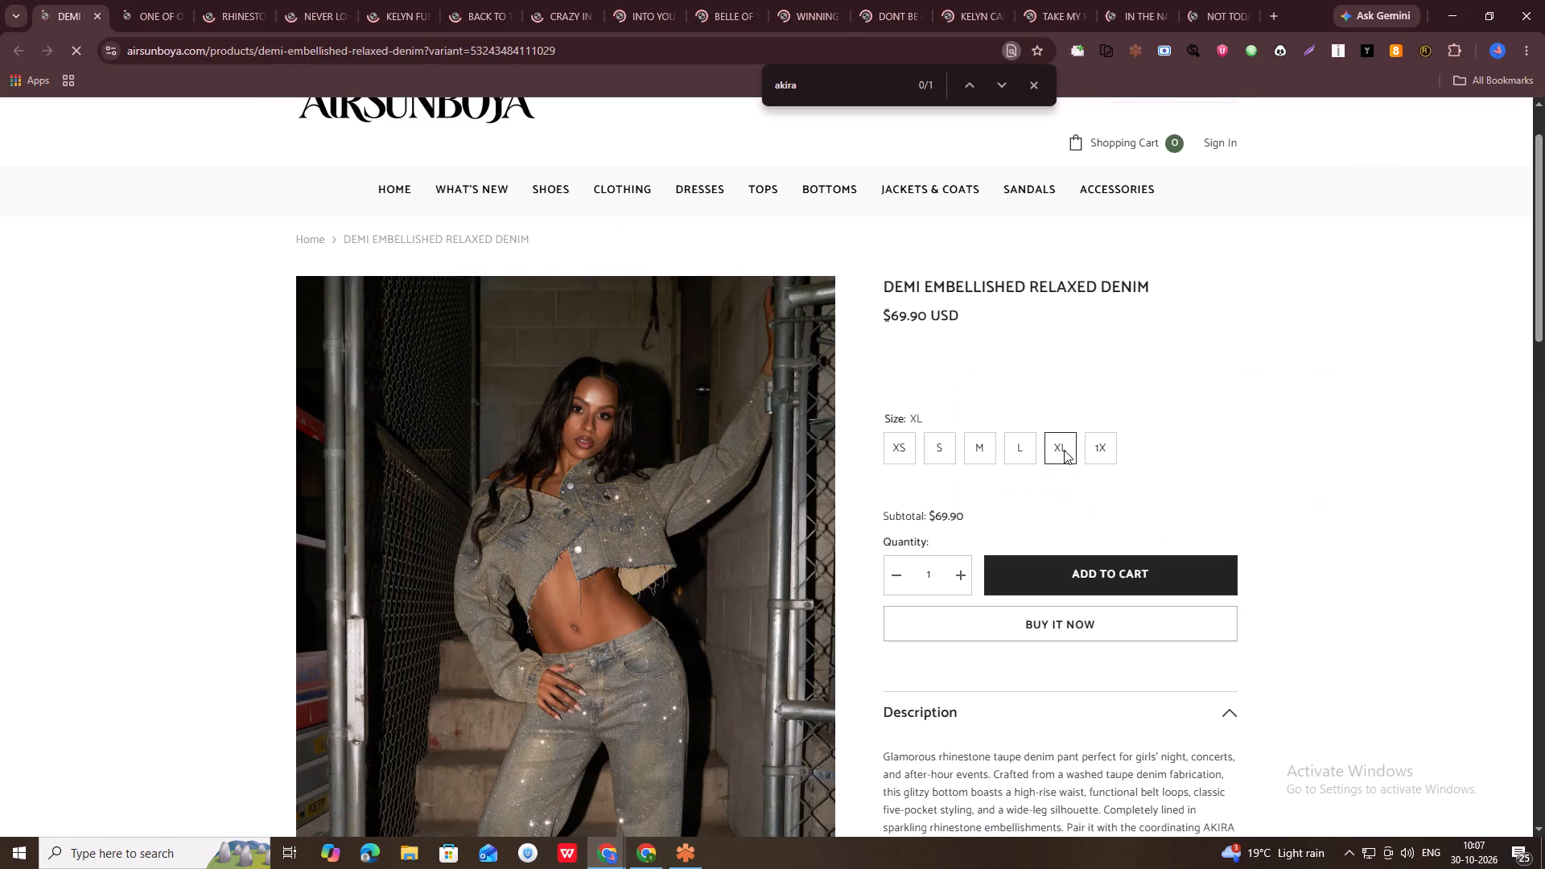
pyautogui.hotkey('ctrl', 'l')
pyautogui.hotkey('ctrl', 'c')
pyautogui.hotkey('alt', 'Tab')
pyautogui.press('Down')
pyautogui.hotkey('ctrl', 'v')
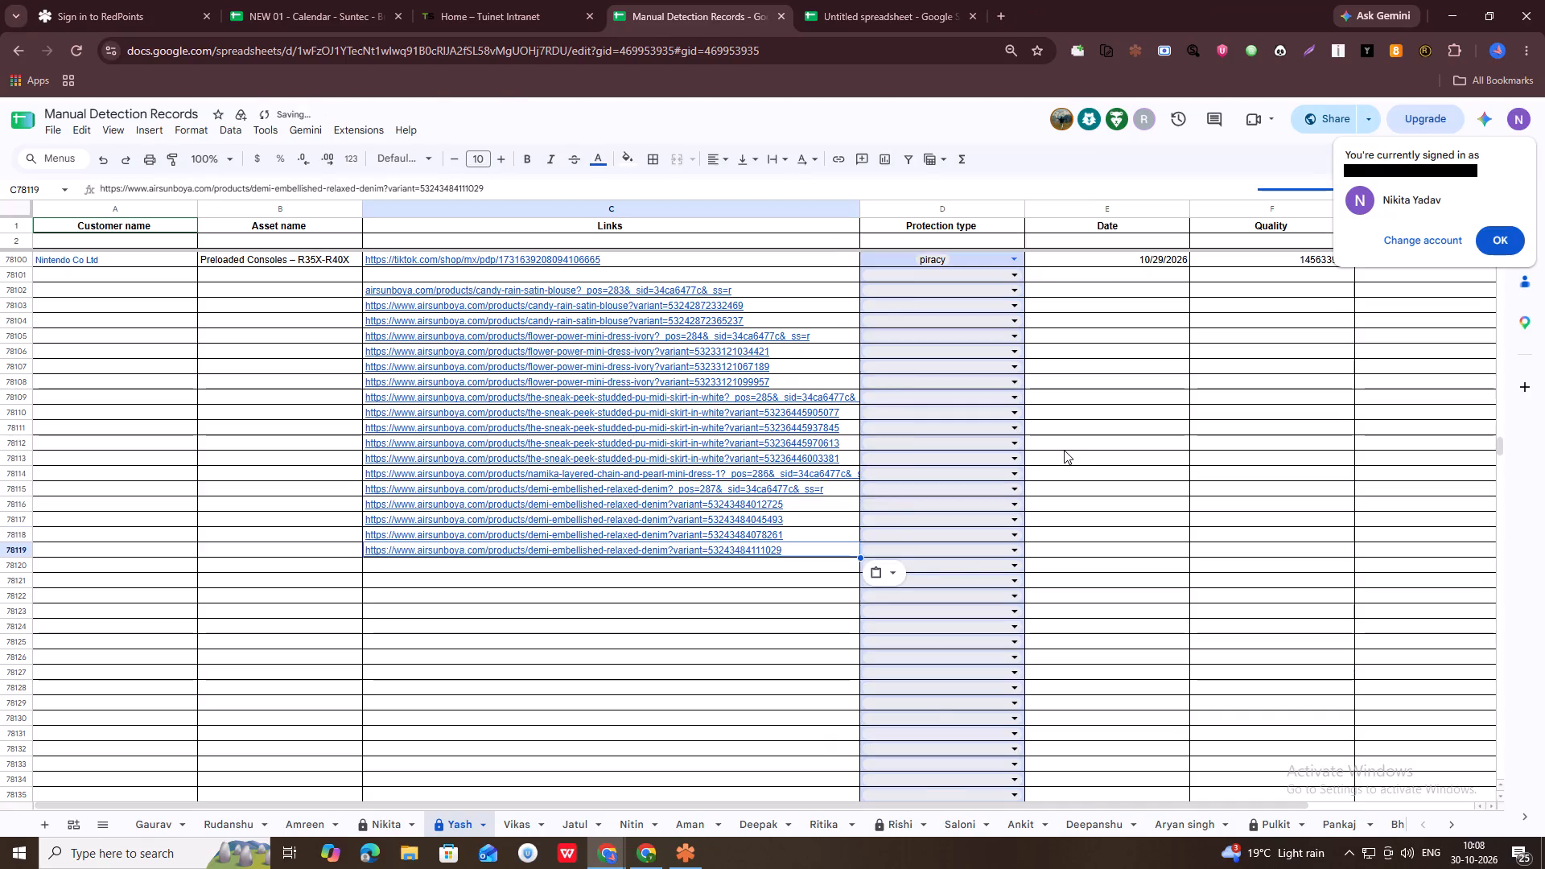
# Paste the Demi denim's size 1X variant link in C78120 and close the denim page.
pyautogui.hotkey('alt', 'Tab')
pyautogui.click(1092, 448)
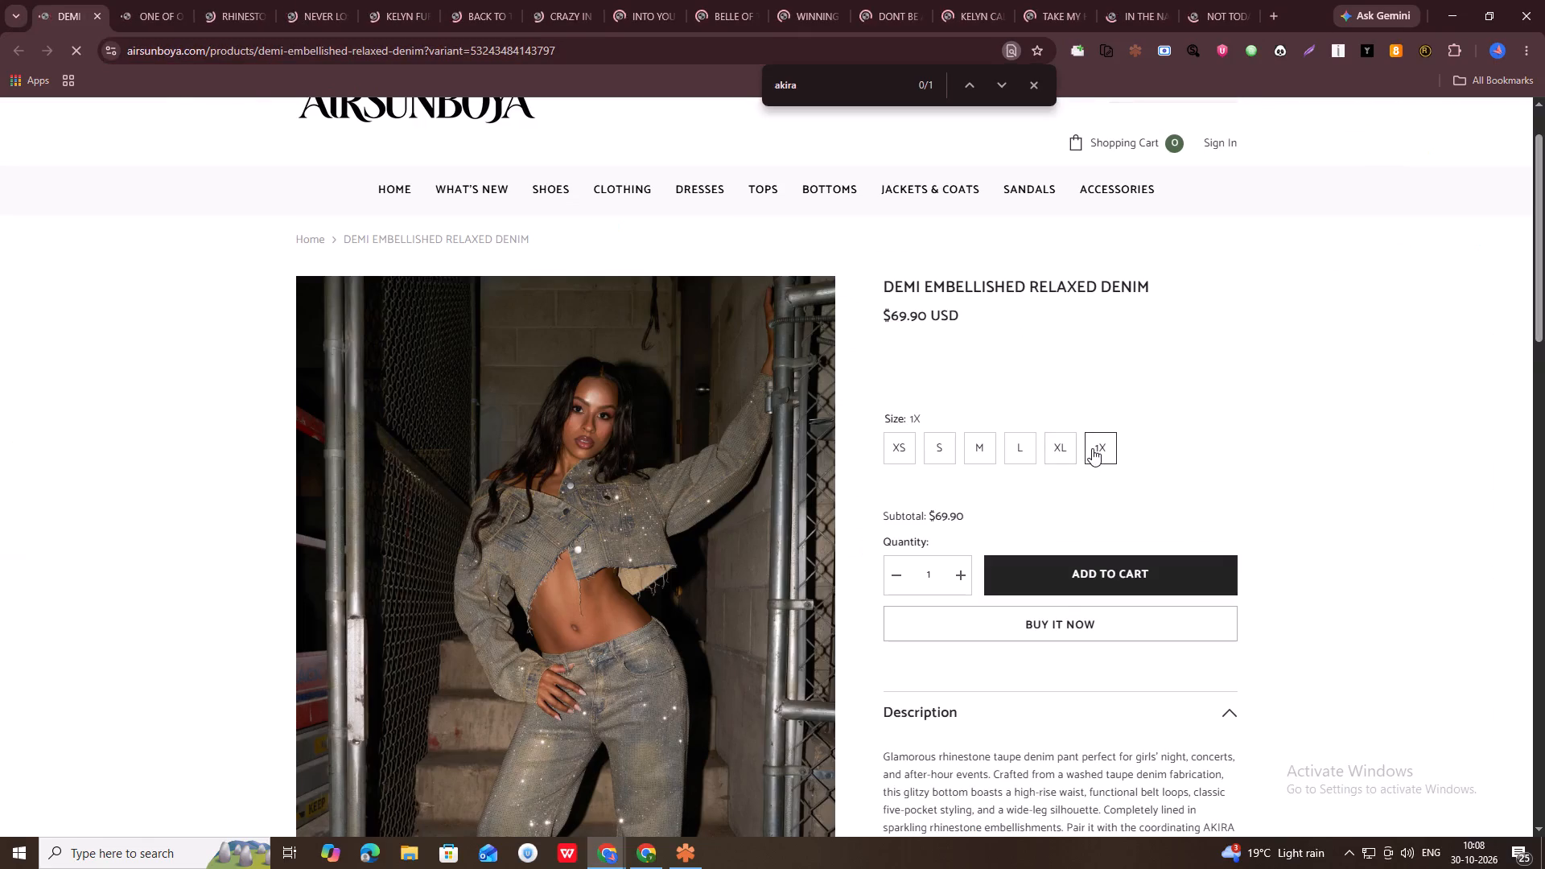
pyautogui.hotkey('ctrl', 'l')
pyautogui.hotkey('ctrl', 'c')
pyautogui.hotkey('alt', 'Tab')
pyautogui.press('Down')
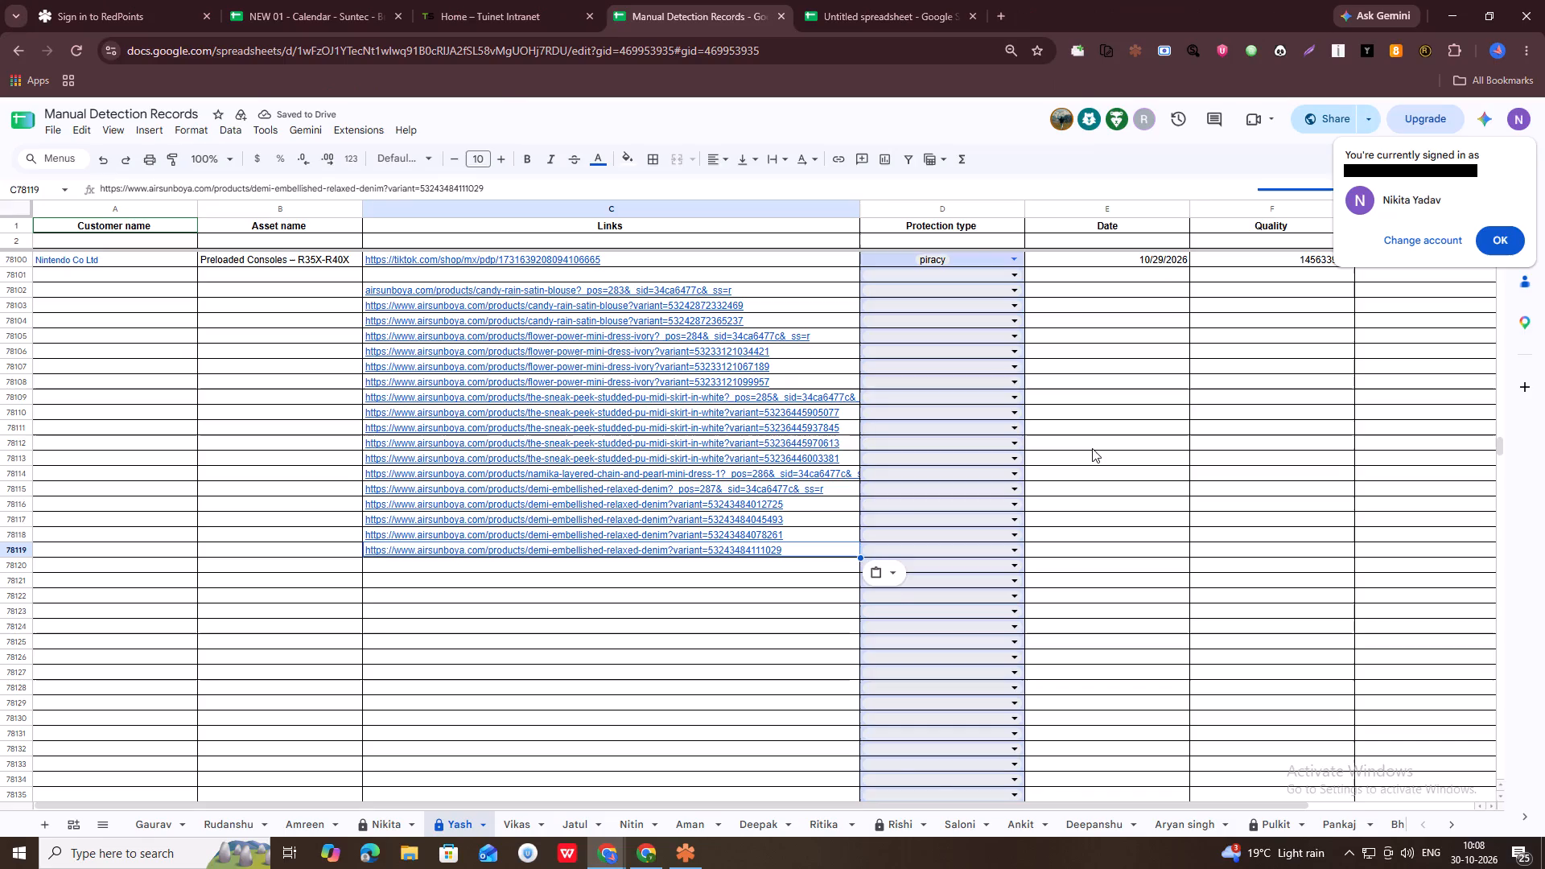
pyautogui.hotkey('ctrl', 'v')
pyautogui.hotkey('alt', 'Tab')
pyautogui.hotkey('ctrl', 'w')
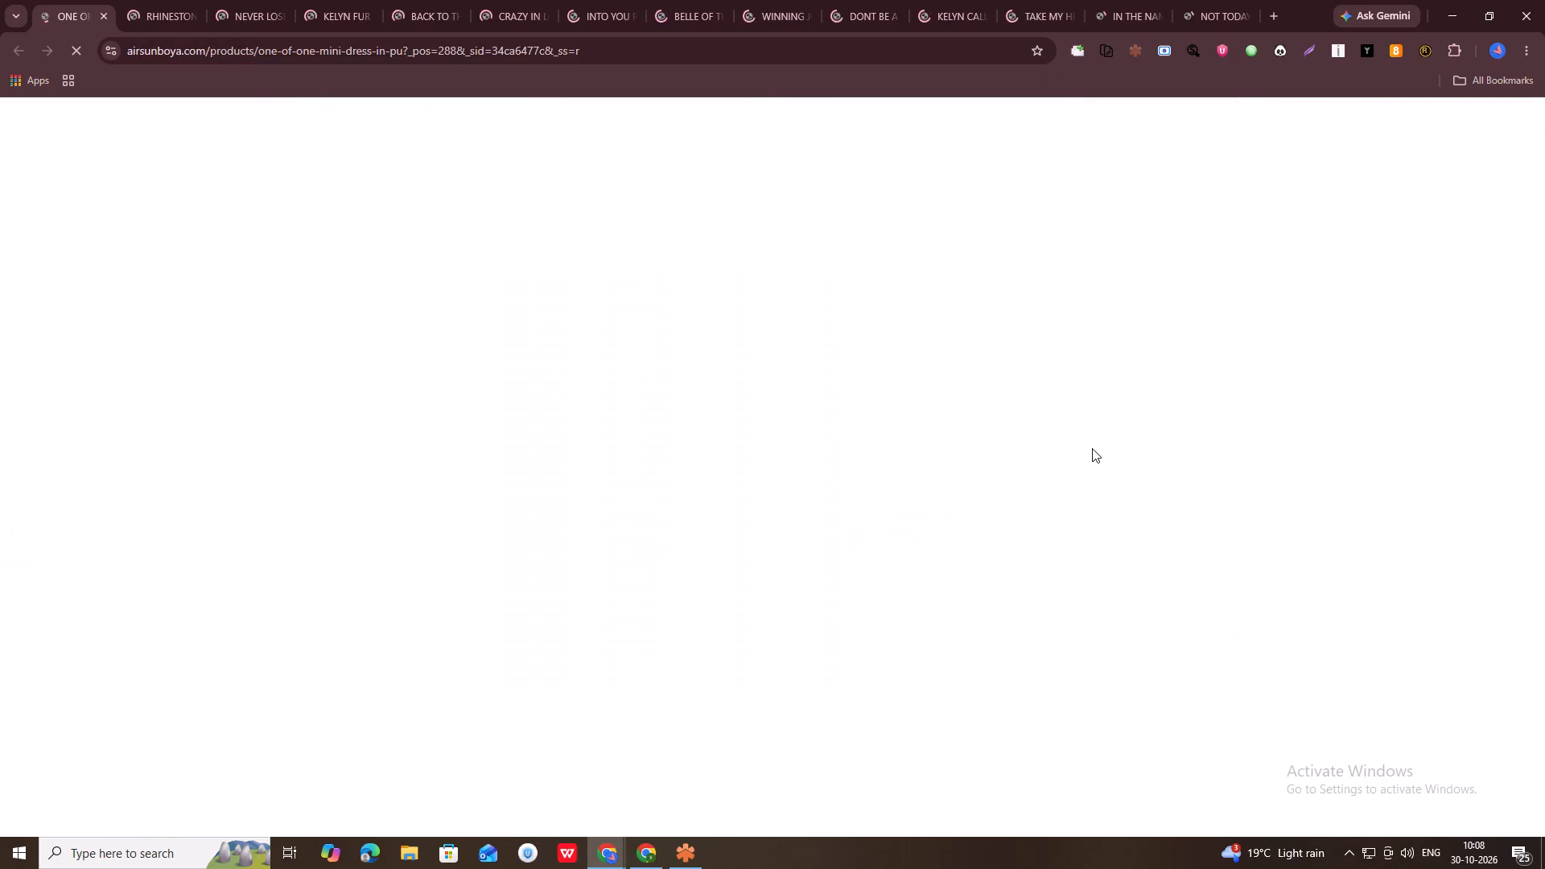
# Search the One of One Mini Dress in PU page for "akira" and paste its link in C78121 of the Yash sheet.
pyautogui.hotkey('ctrl', 'f')
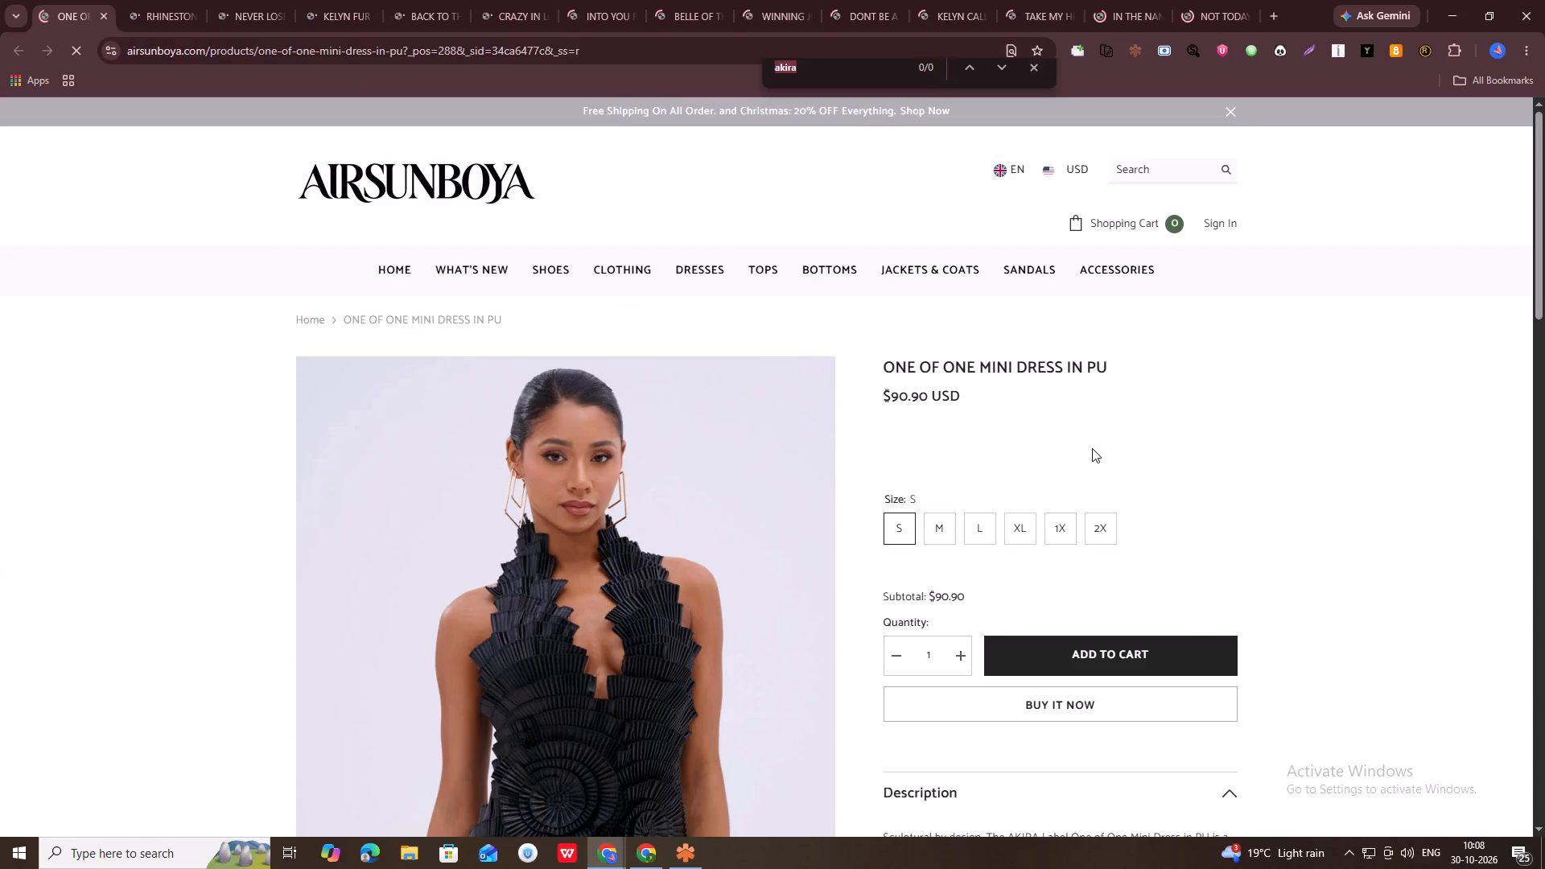
pyautogui.hotkey('ctrl', 'l')
pyautogui.hotkey('ctrl', 'c')
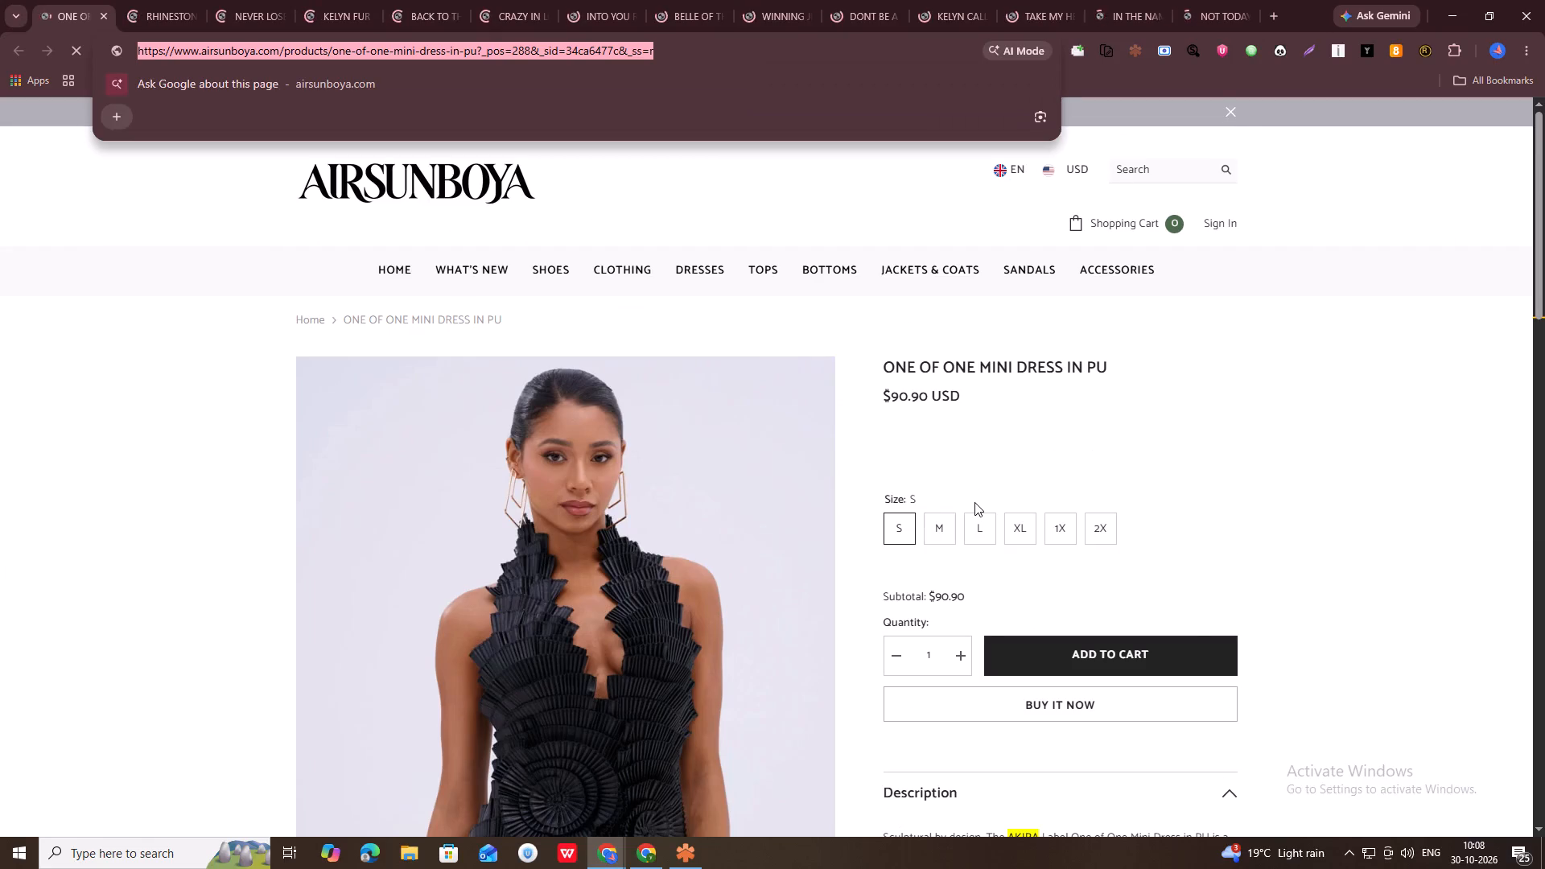
pyautogui.hotkey('ctrl', 'c')
pyautogui.hotkey('alt', 'Tab')
pyautogui.press('Down')
pyautogui.hotkey('ctrl', 'v')
# Select size M of the One of One Mini Dress, paste that variant's link in C78122 and return to the dress page.
pyautogui.hotkey('alt', 'Tab')
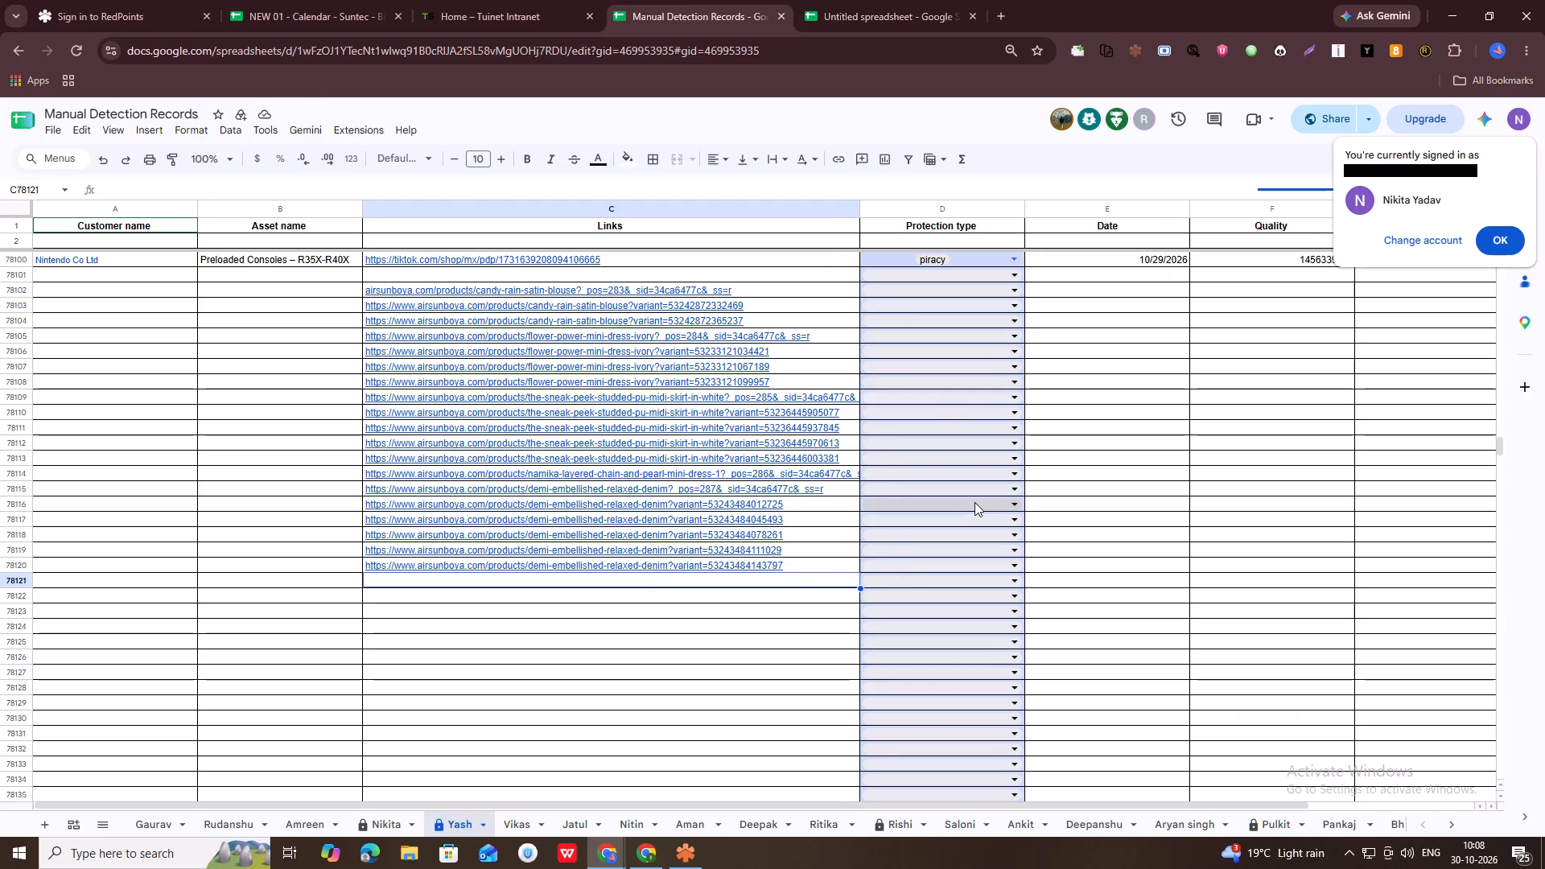
pyautogui.click(935, 537)
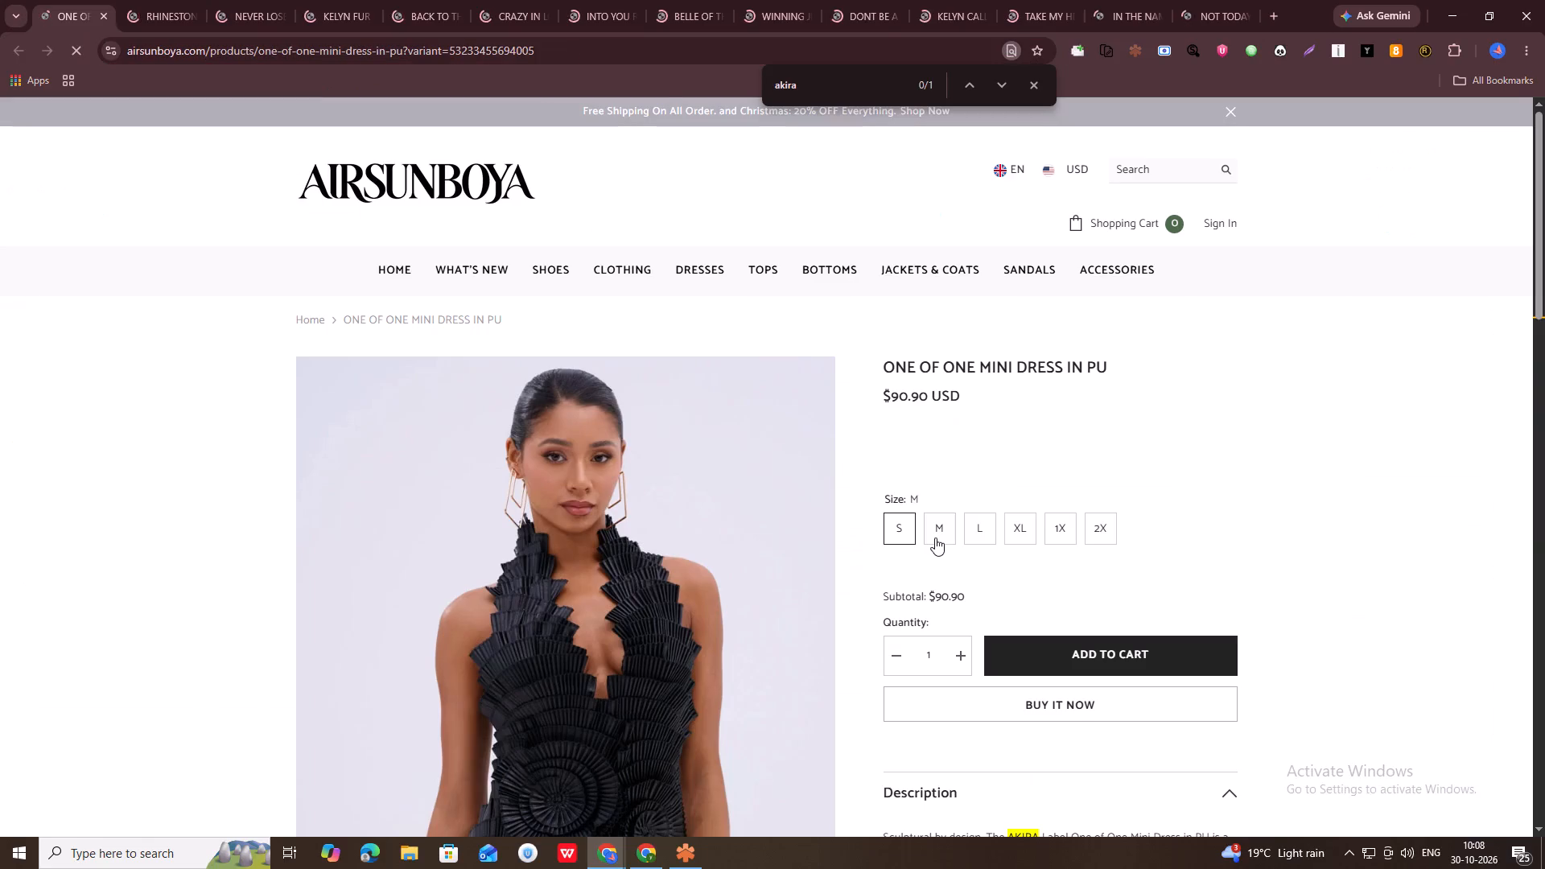
pyautogui.hotkey('ctrl', 'l')
pyautogui.hotkey('ctrl', 'c')
pyautogui.hotkey('ctrl', 'c')
pyautogui.hotkey('alt', 'Tab')
pyautogui.press('Down')
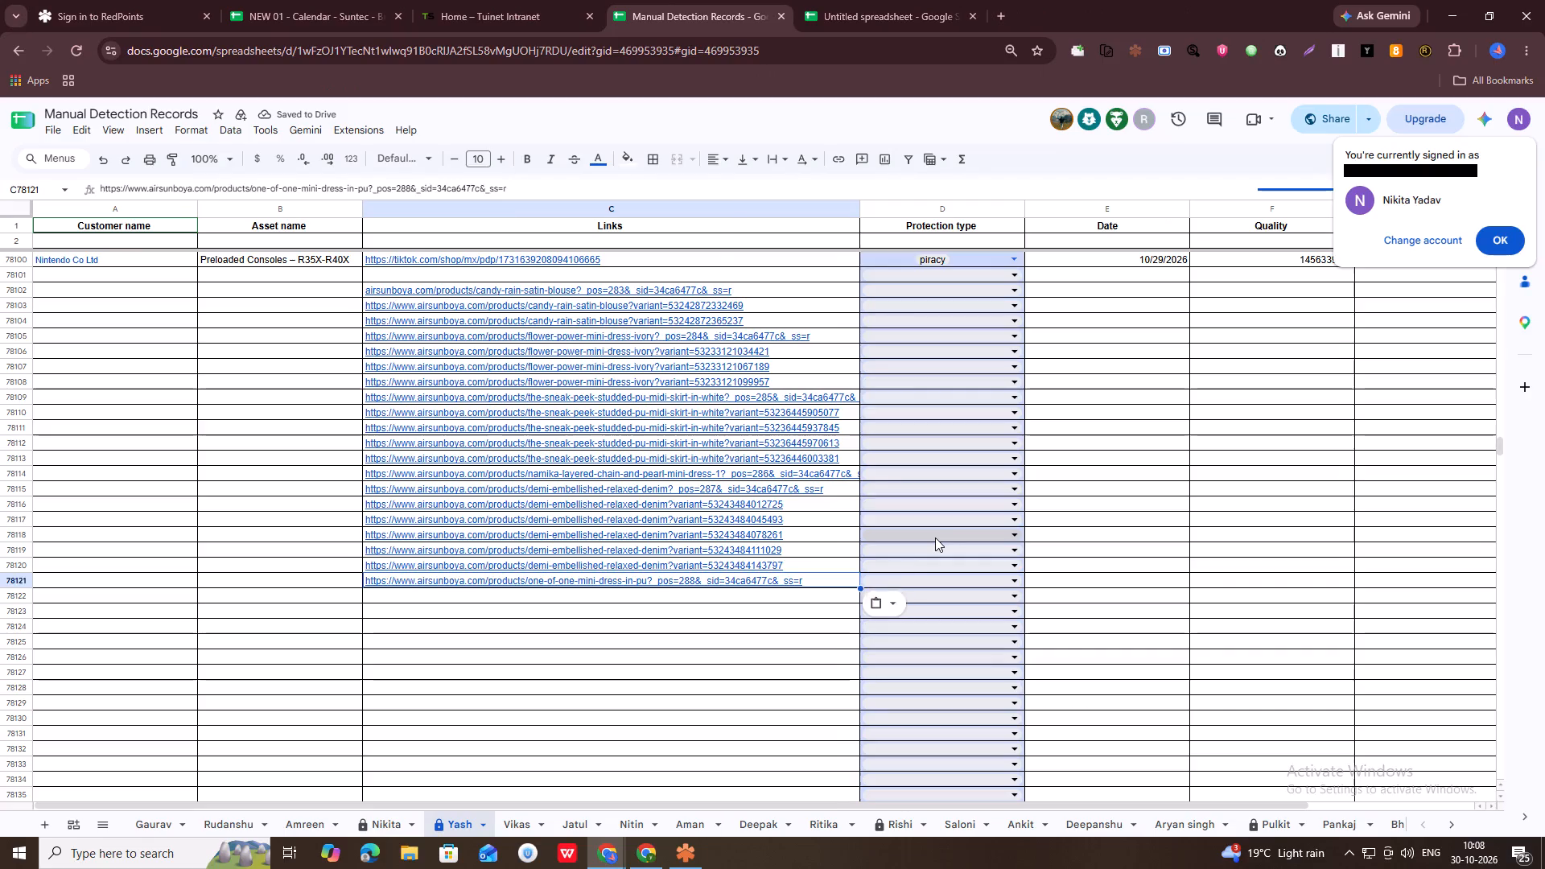
pyautogui.hotkey('ctrl', 'v')
pyautogui.hotkey('alt', 'Tab')
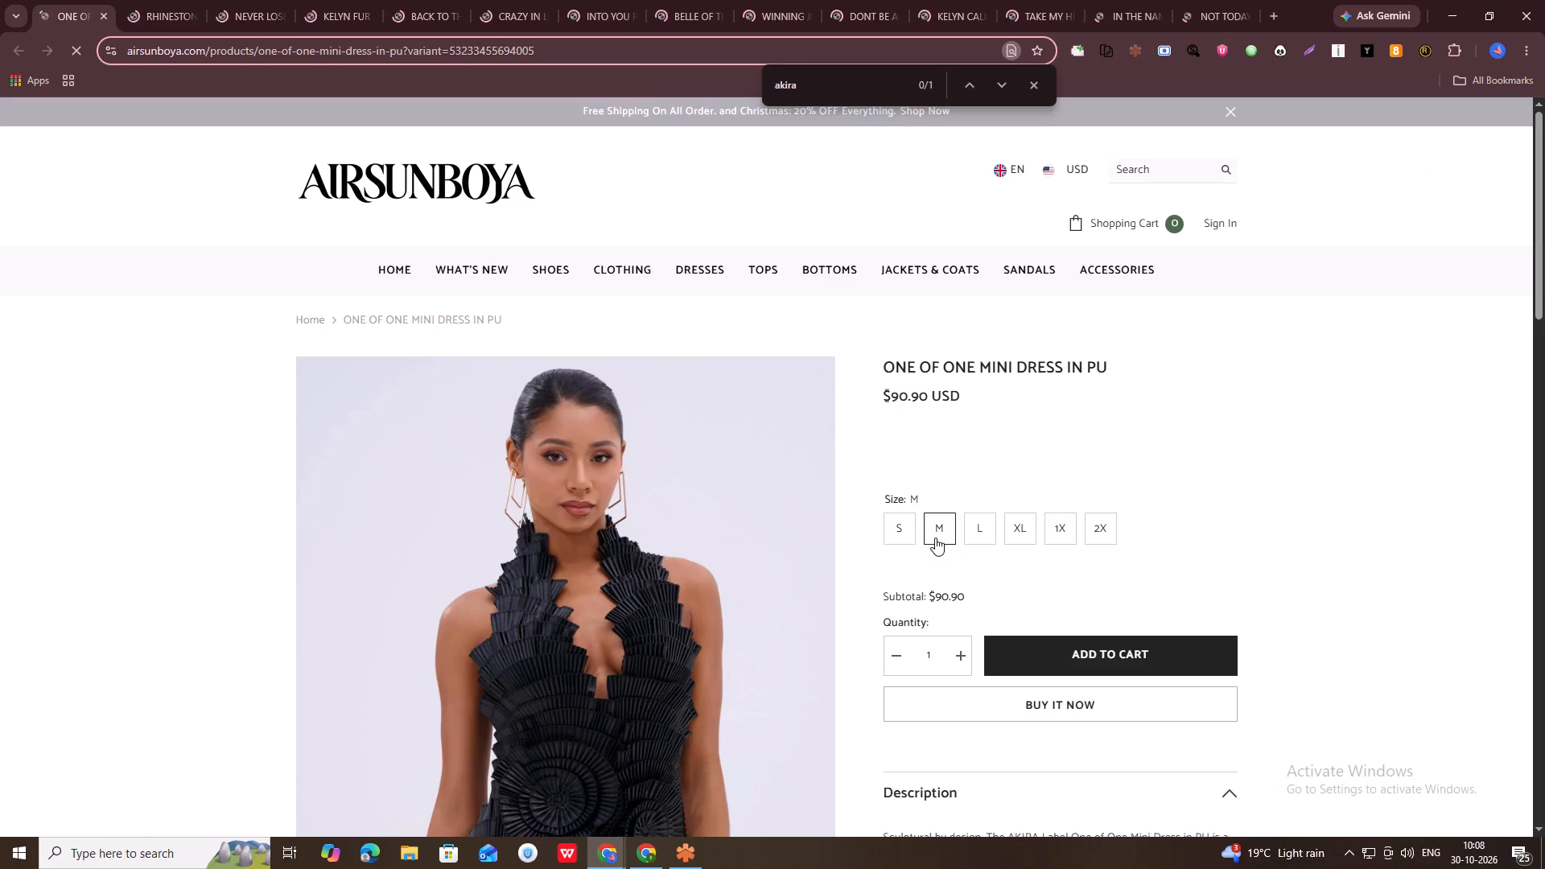
# Select size L of the One of One Mini Dress and paste that variant's link in C78123 of the Yash sheet.
pyautogui.hotkey('alt', 'Tab')
pyautogui.hotkey('alt', 'Tab')
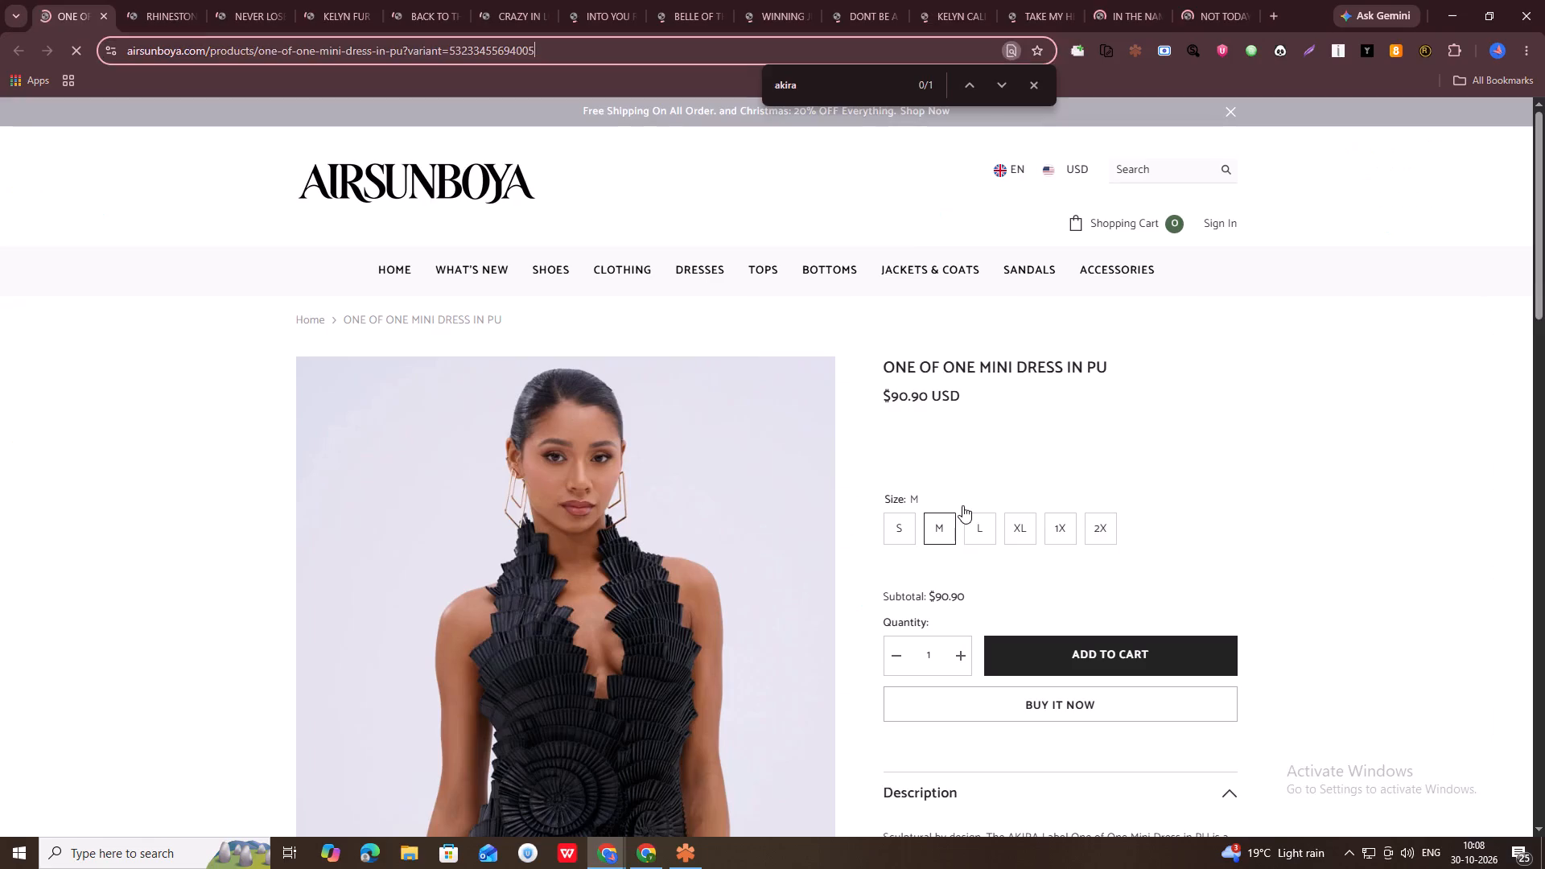
pyautogui.click(980, 549)
pyautogui.click(980, 537)
pyautogui.hotkey('ctrl', 'l')
pyautogui.hotkey('ctrl', 'c')
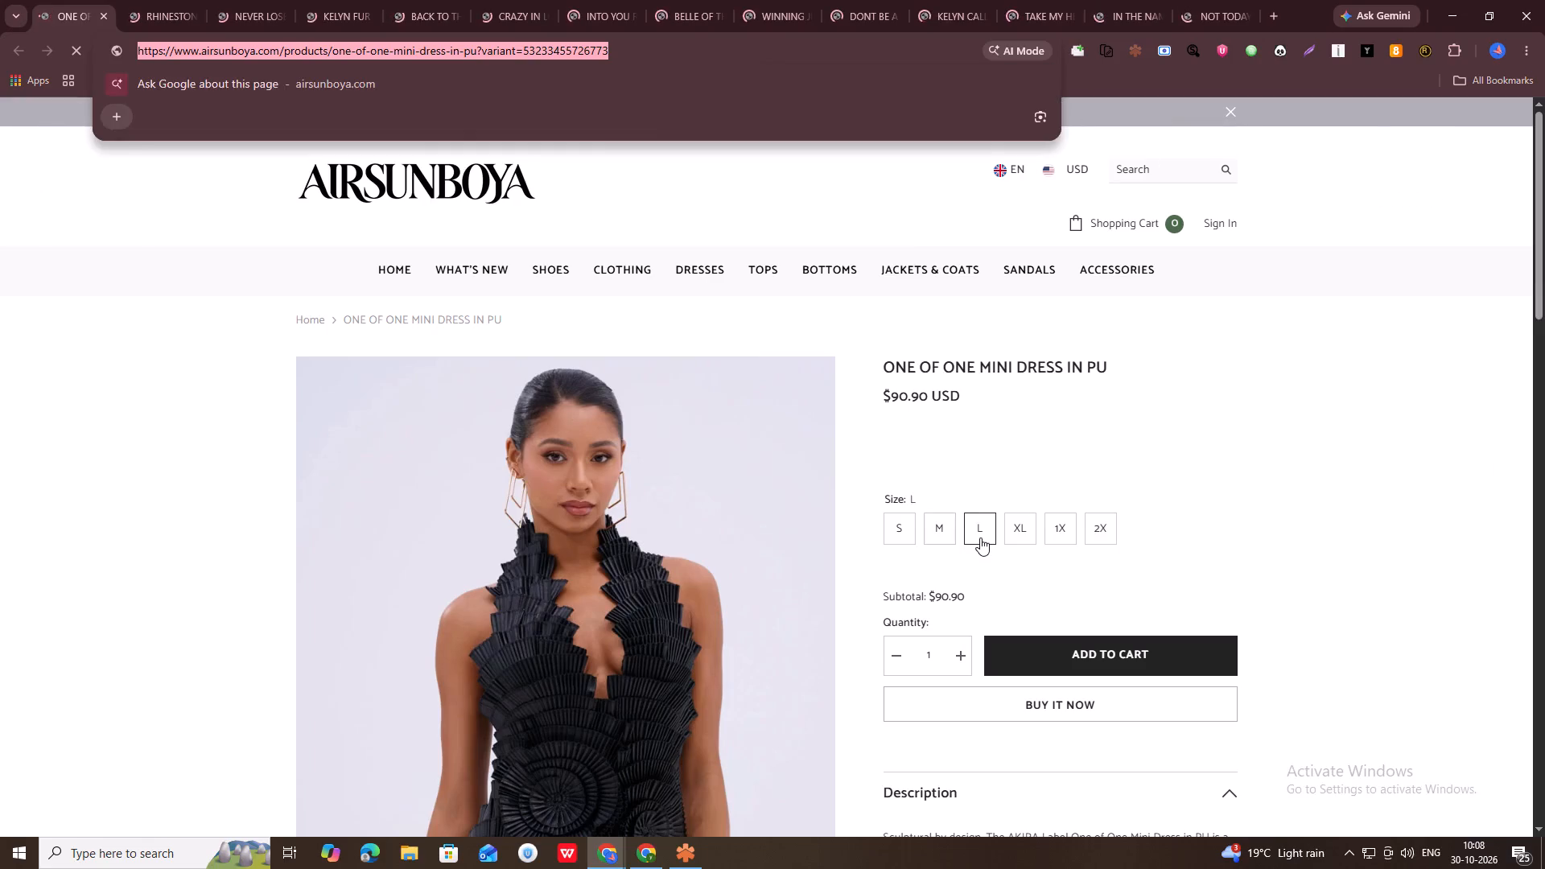
pyautogui.hotkey('alt', 'Tab')
pyautogui.press('Down')
pyautogui.press('Down')
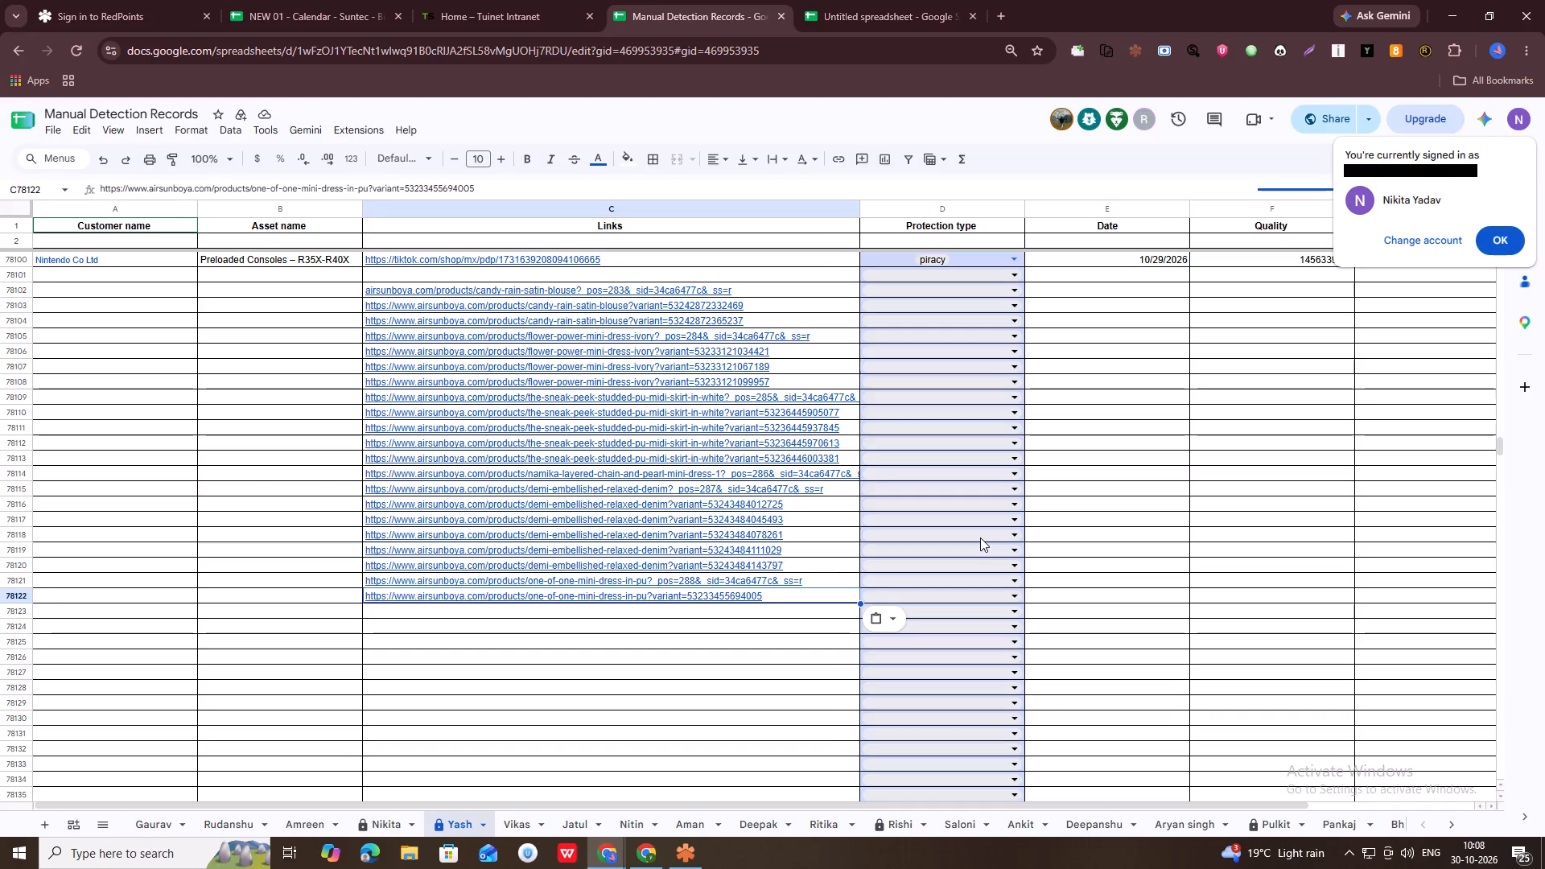
pyautogui.click(712, 622)
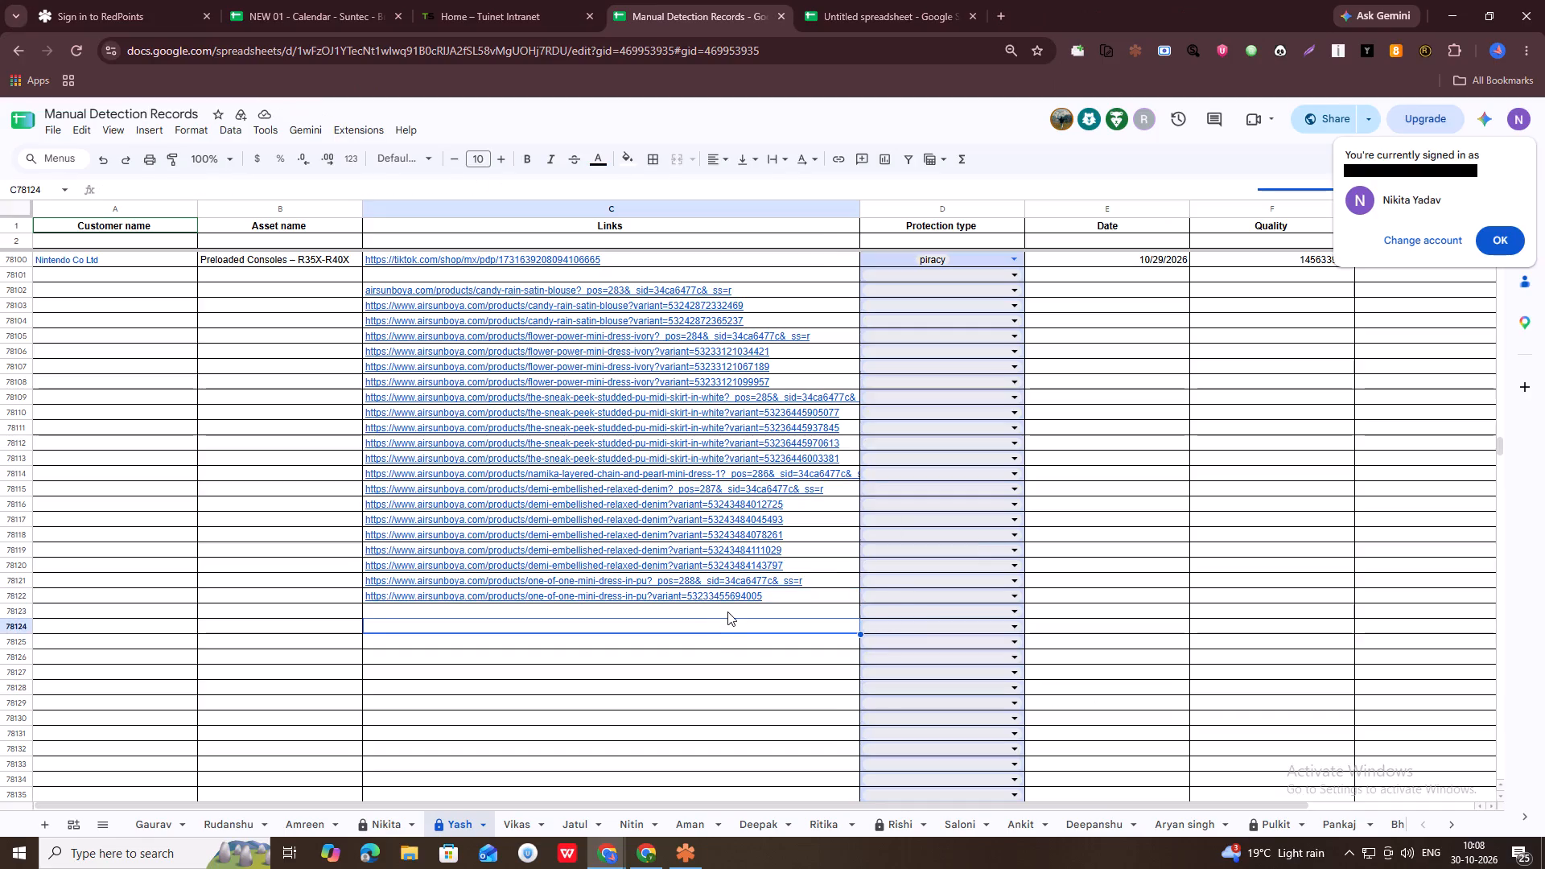
pyautogui.click(727, 612)
pyautogui.hotkey('ctrl', 'v')
# Select size XL of the One of One Mini Dress and paste that variant's link in C78124.
pyautogui.hotkey('alt', 'Tab')
pyautogui.click(1016, 528)
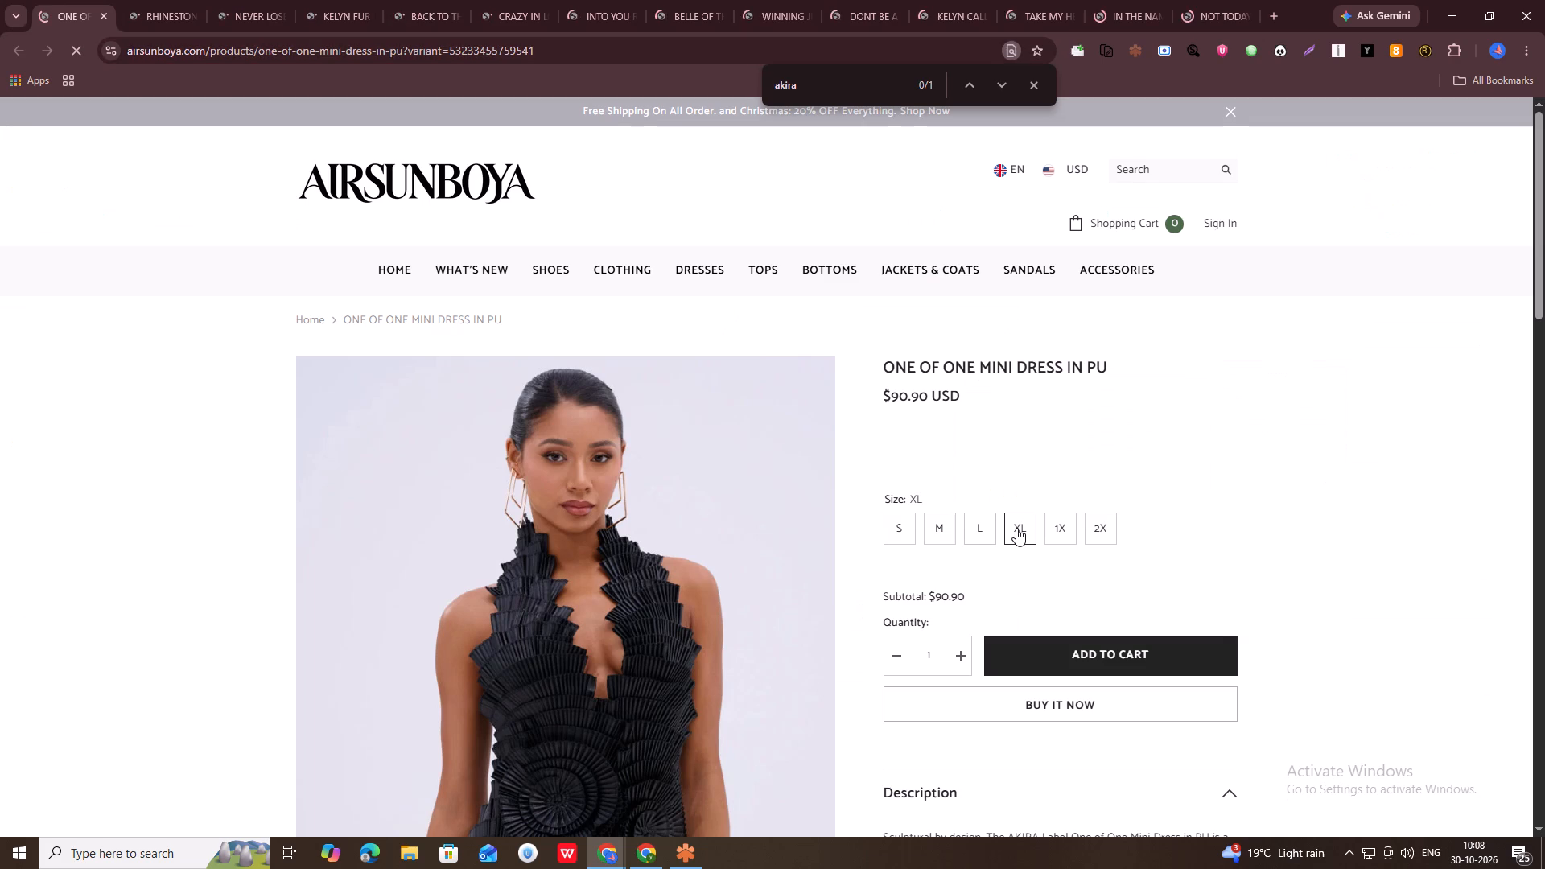
pyautogui.hotkey('ctrl', 'l')
pyautogui.hotkey('ctrl', 'c')
pyautogui.hotkey('alt', 'Tab')
pyautogui.press('Down')
pyautogui.hotkey('ctrl', 'v')
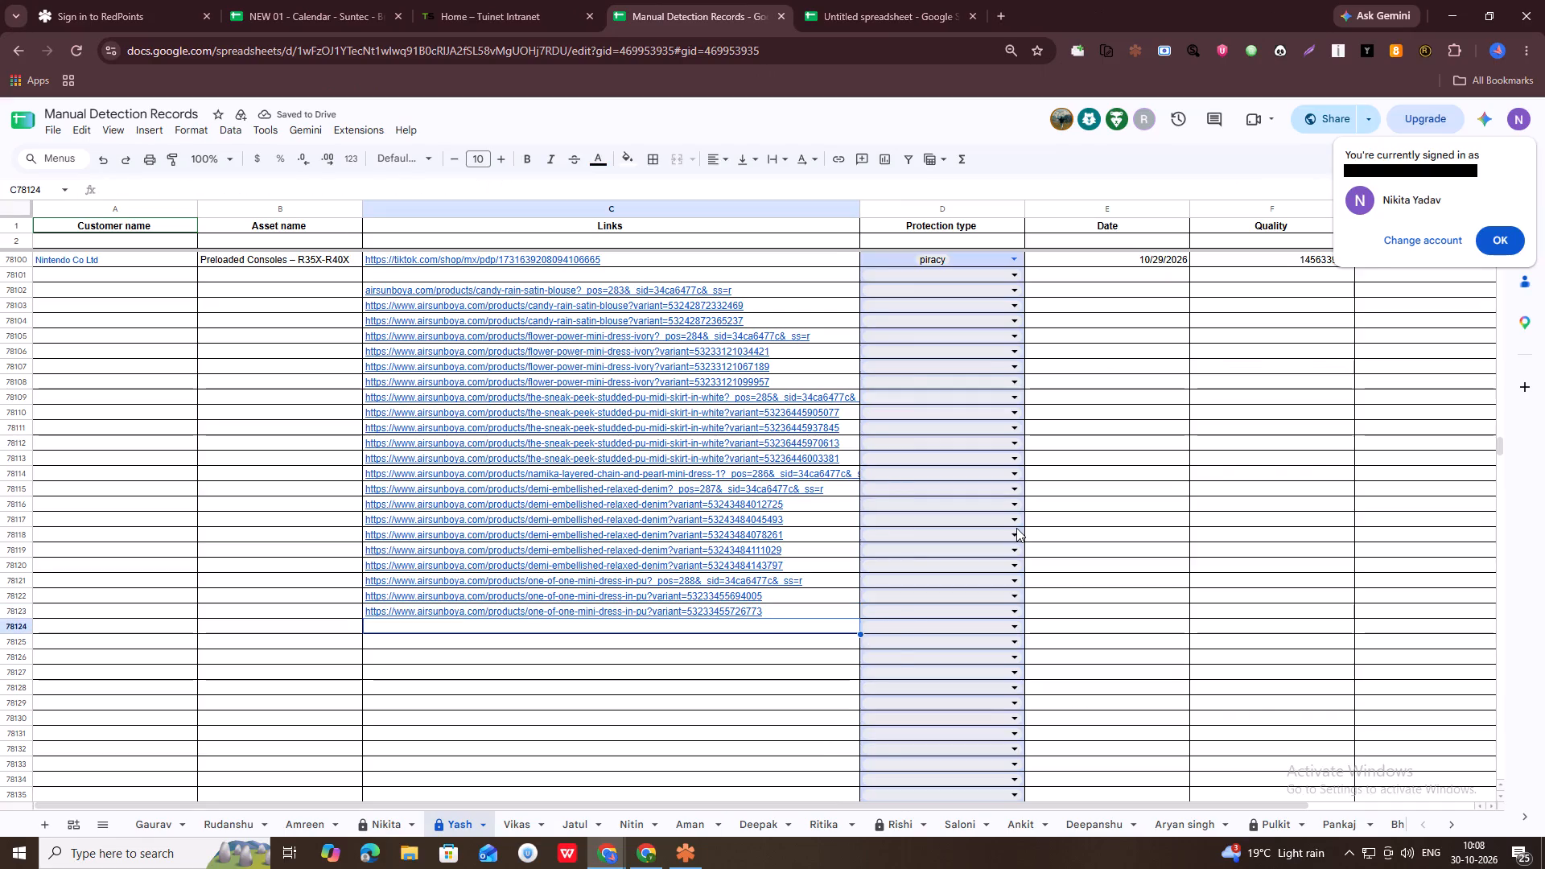
# Select size 1X of the One of One Mini Dress and paste that variant's link in C78125.
pyautogui.hotkey('alt', 'Tab')
pyautogui.click(1050, 535)
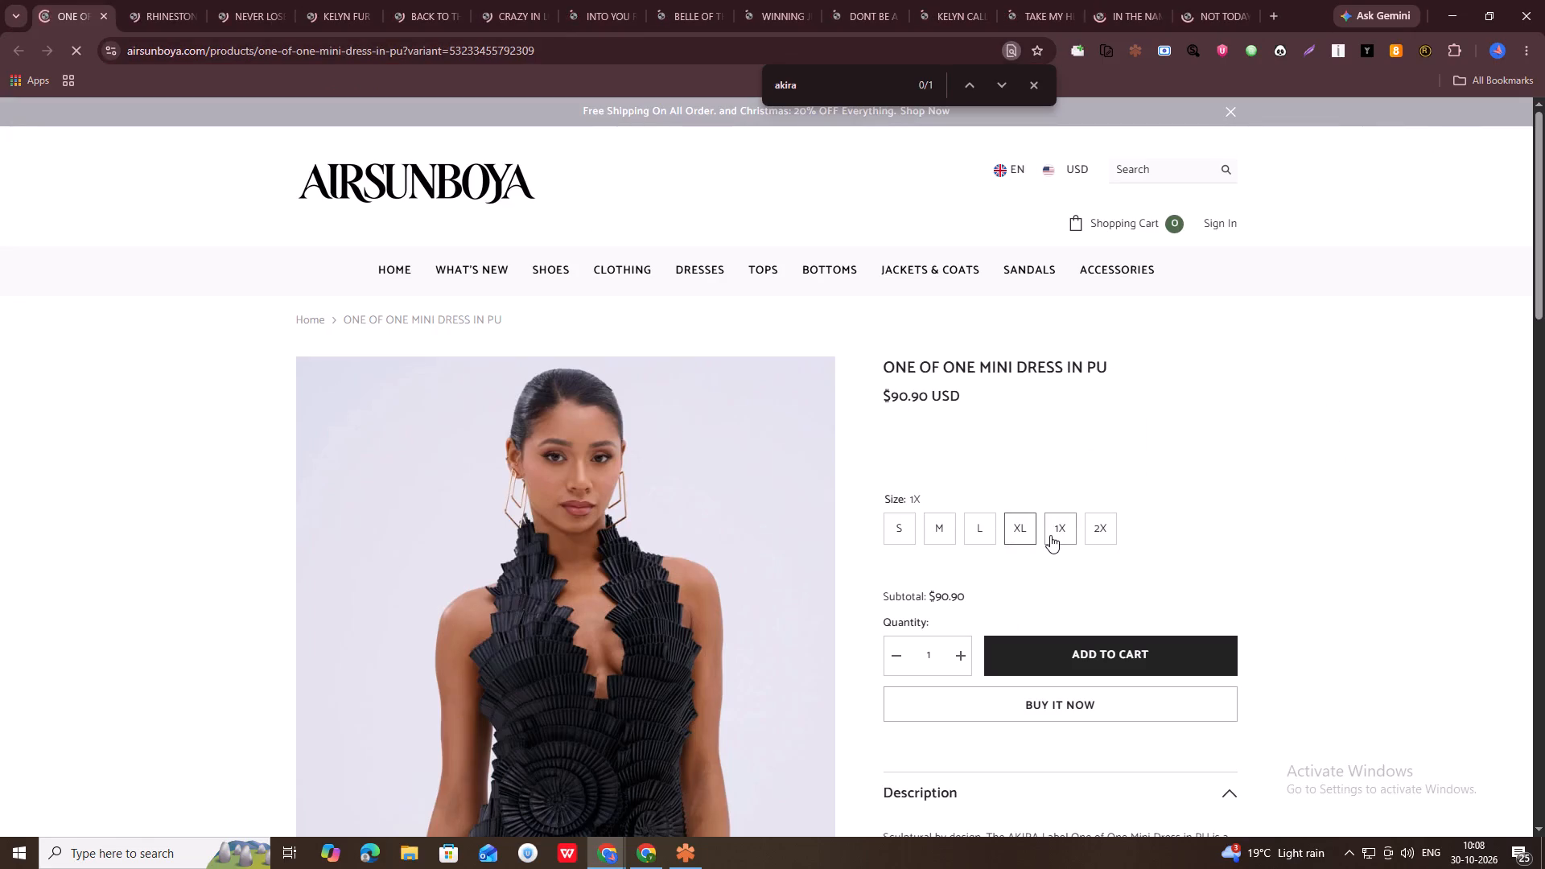
pyautogui.hotkey('ctrl', 'l')
pyautogui.hotkey('ctrl', 'c')
pyautogui.hotkey('ctrl', 'c')
pyautogui.hotkey('ctrl', 'c')
pyautogui.hotkey('alt', 'Tab')
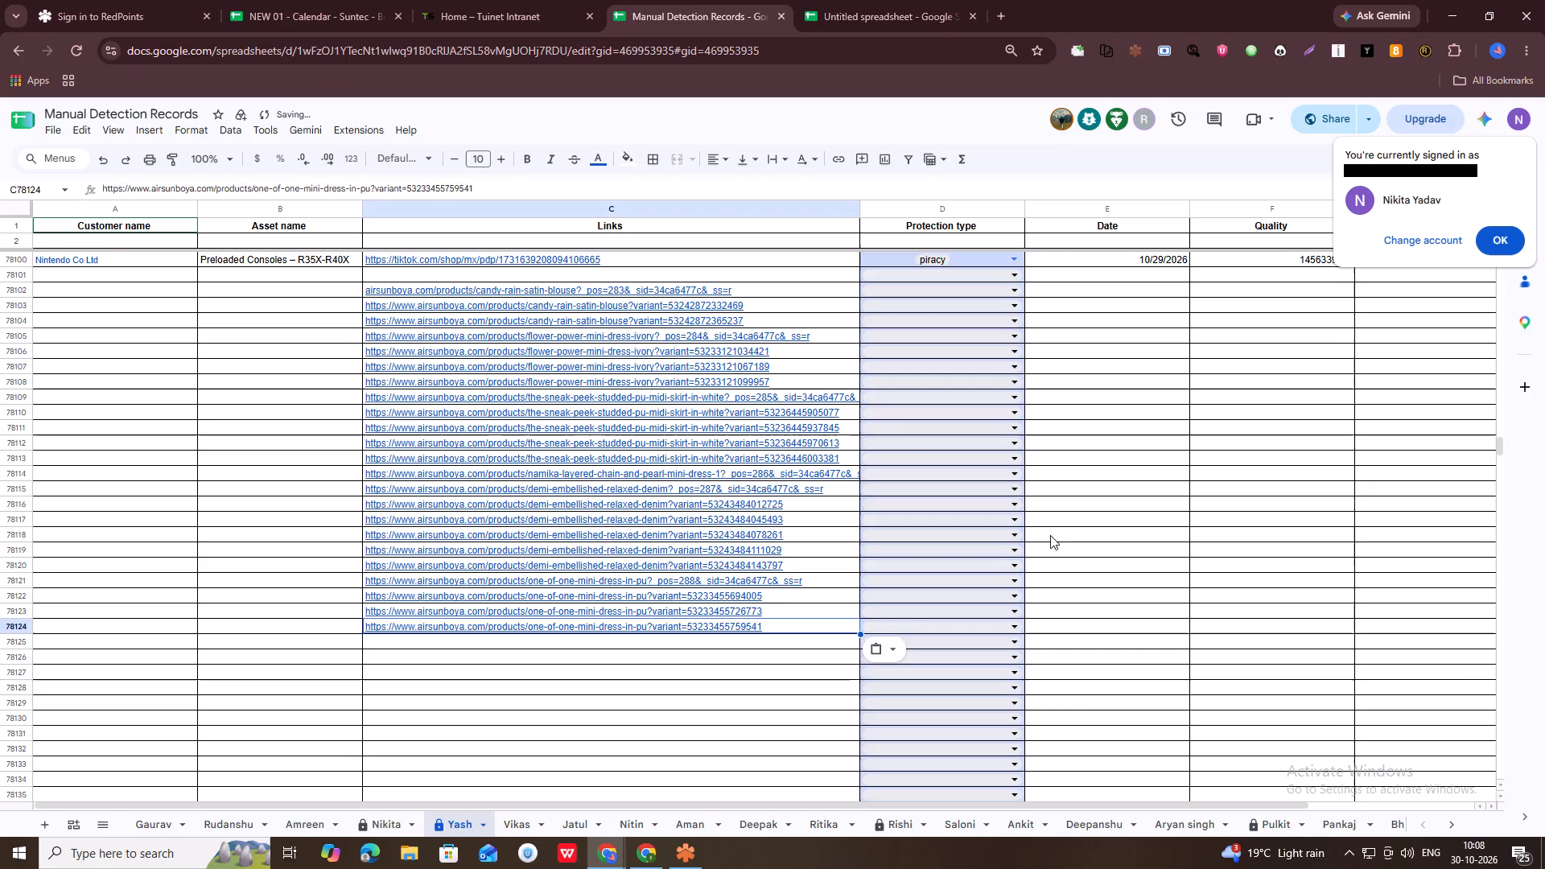
pyautogui.press('Down')
pyautogui.hotkey('ctrl', 'v')
# Paste the One of One Mini Dress's size 2X variant link in C78126 and close the dress page.
pyautogui.hotkey('alt', 'Tab')
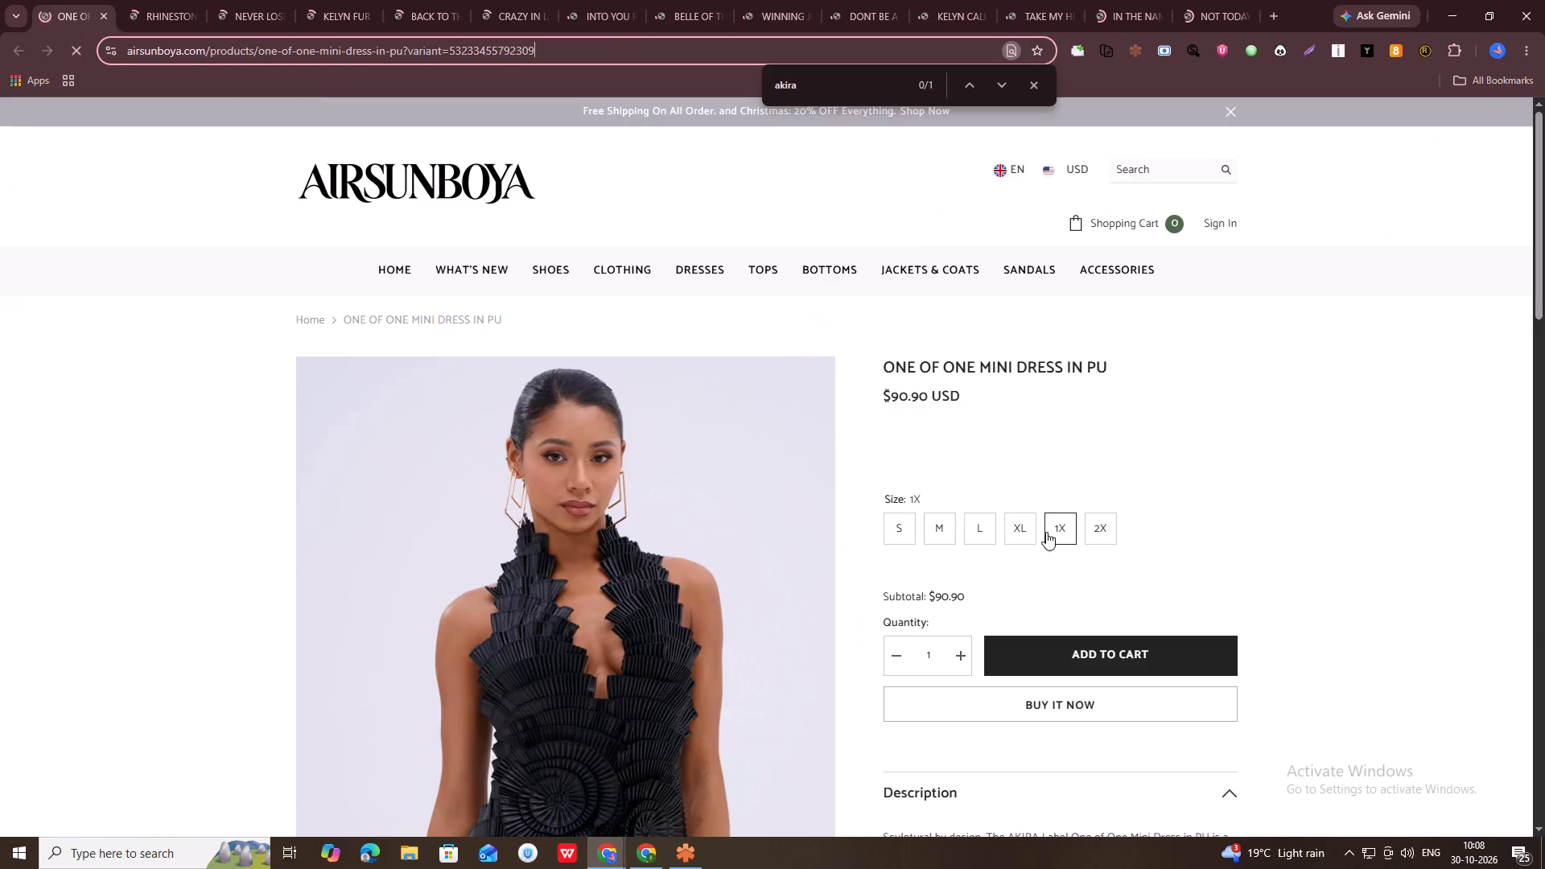
pyautogui.click(1094, 525)
pyautogui.hotkey('ctrl', 'l')
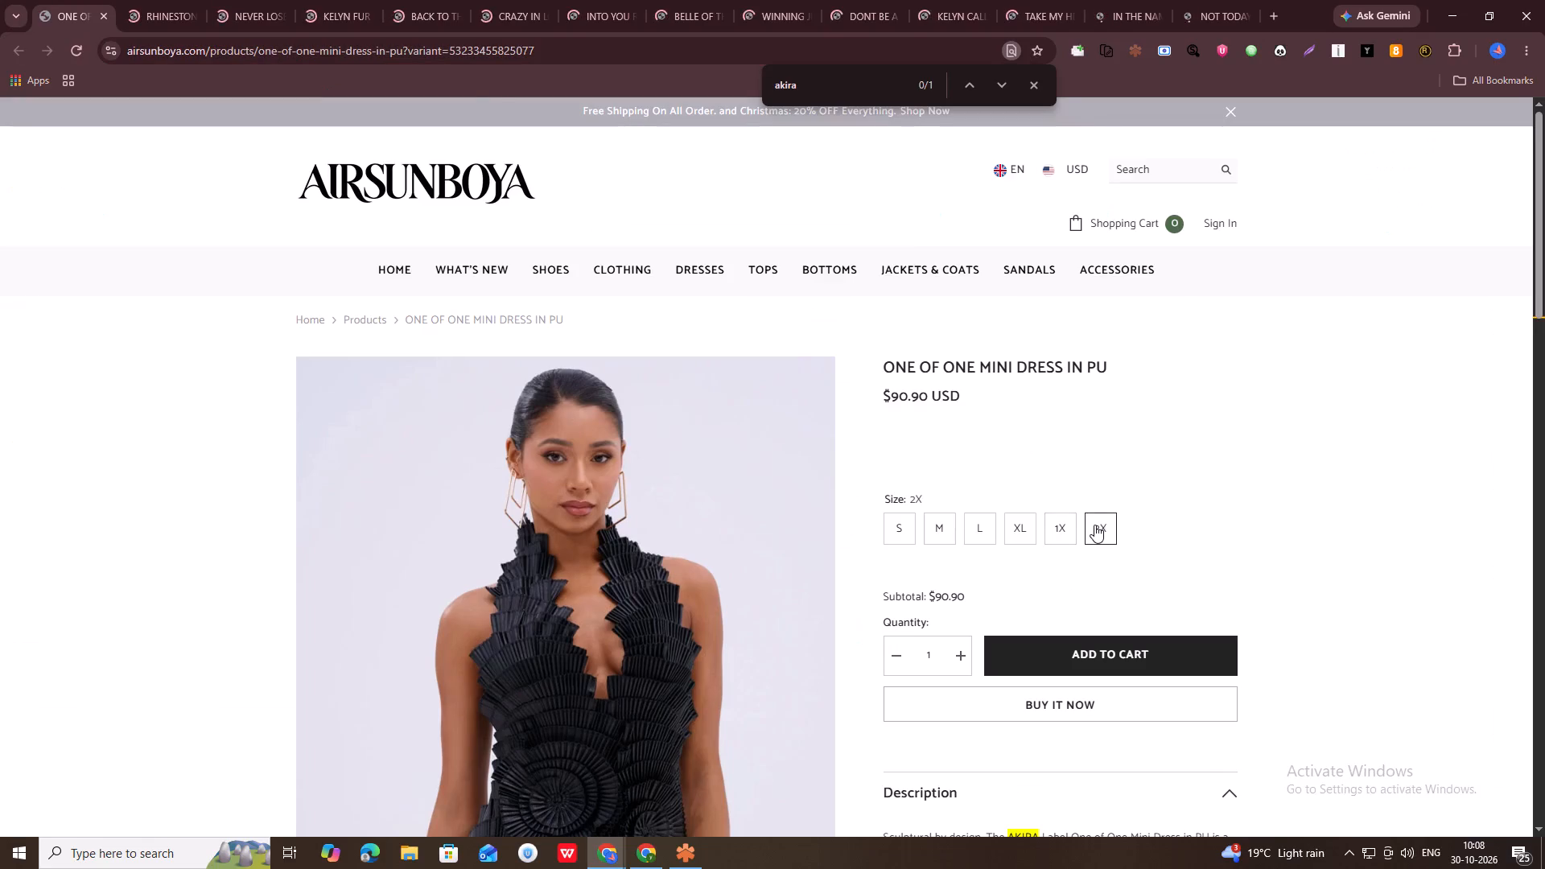
pyautogui.hotkey('ctrl', 'c')
pyautogui.hotkey('ctrl', 'c')
pyautogui.hotkey('alt', 'Tab')
pyautogui.press('Down')
pyautogui.hotkey('ctrl', 'v')
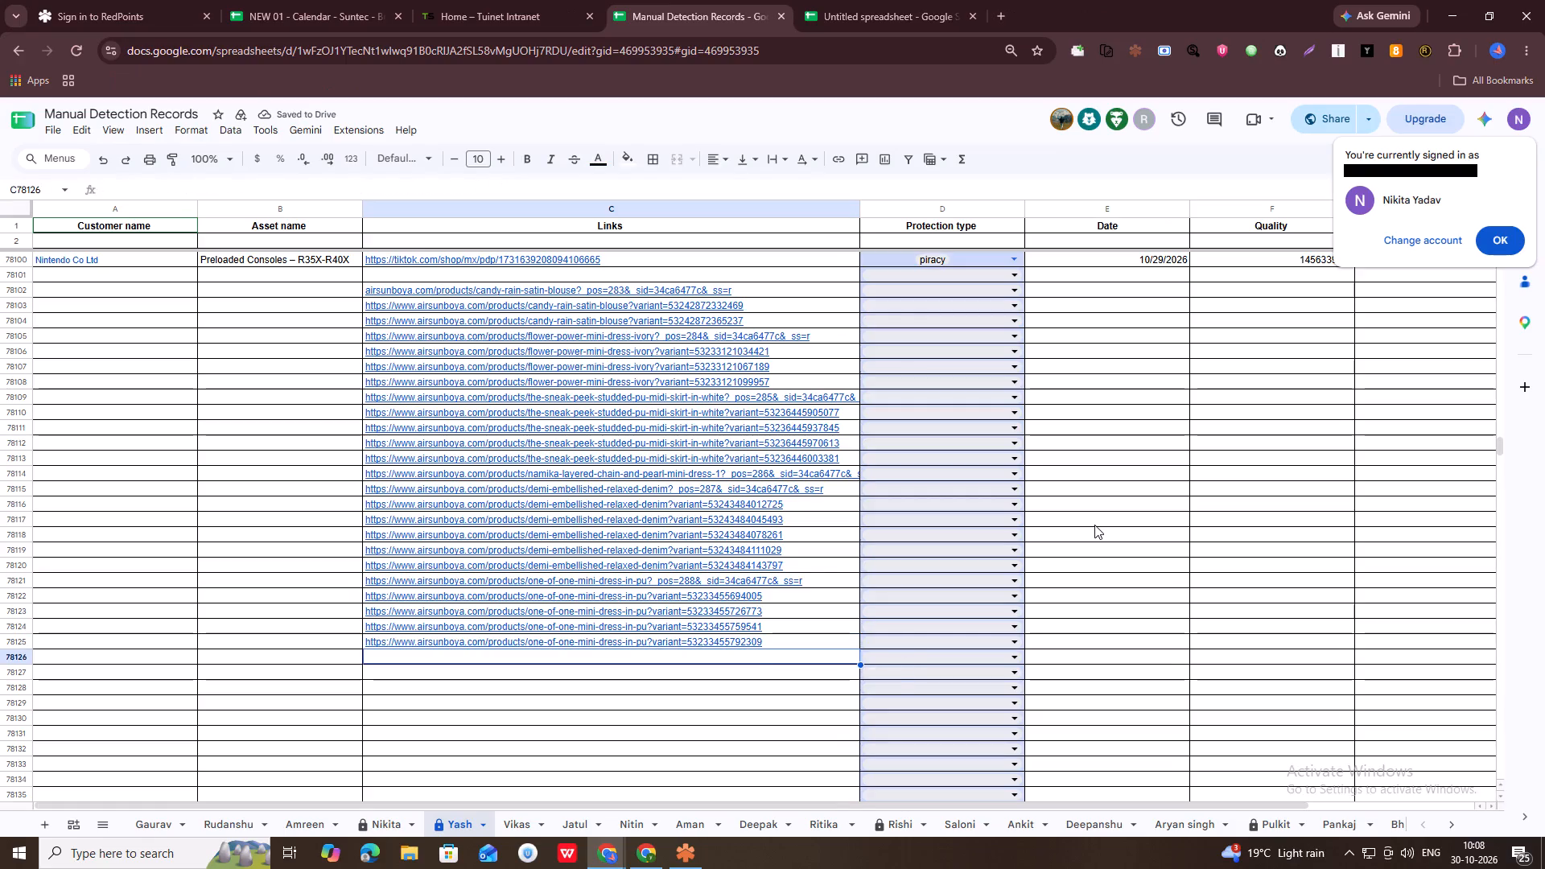
pyautogui.hotkey('alt', 'Tab')
pyautogui.middleClick(57, 0)
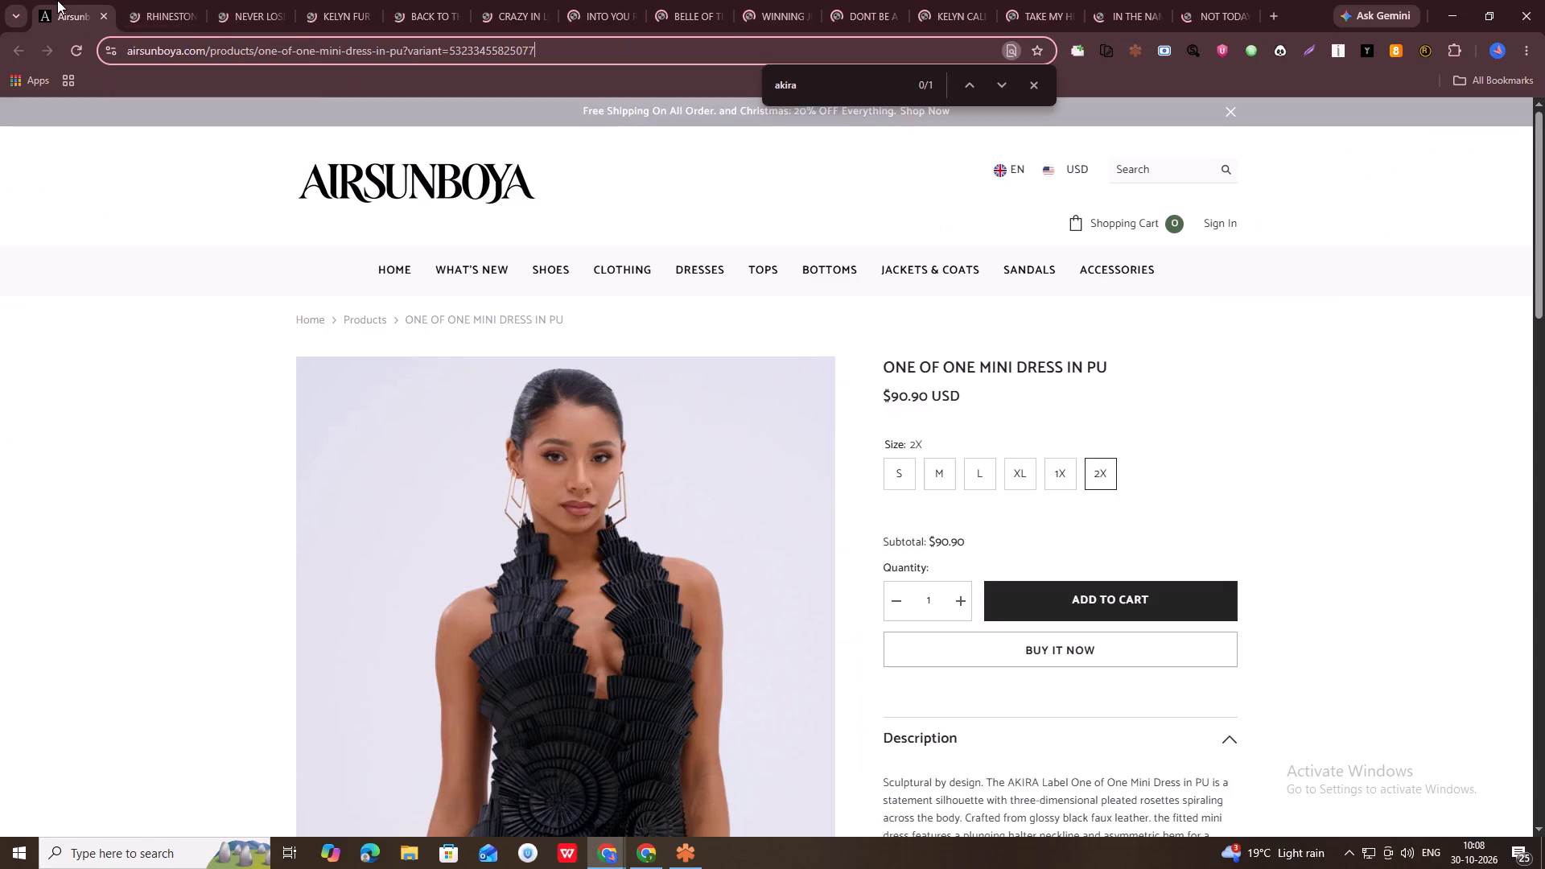
# Check the Rhinestone Face Chains Necklace page for "akira" and close it.
pyautogui.hotkey('ctrl', 'f')
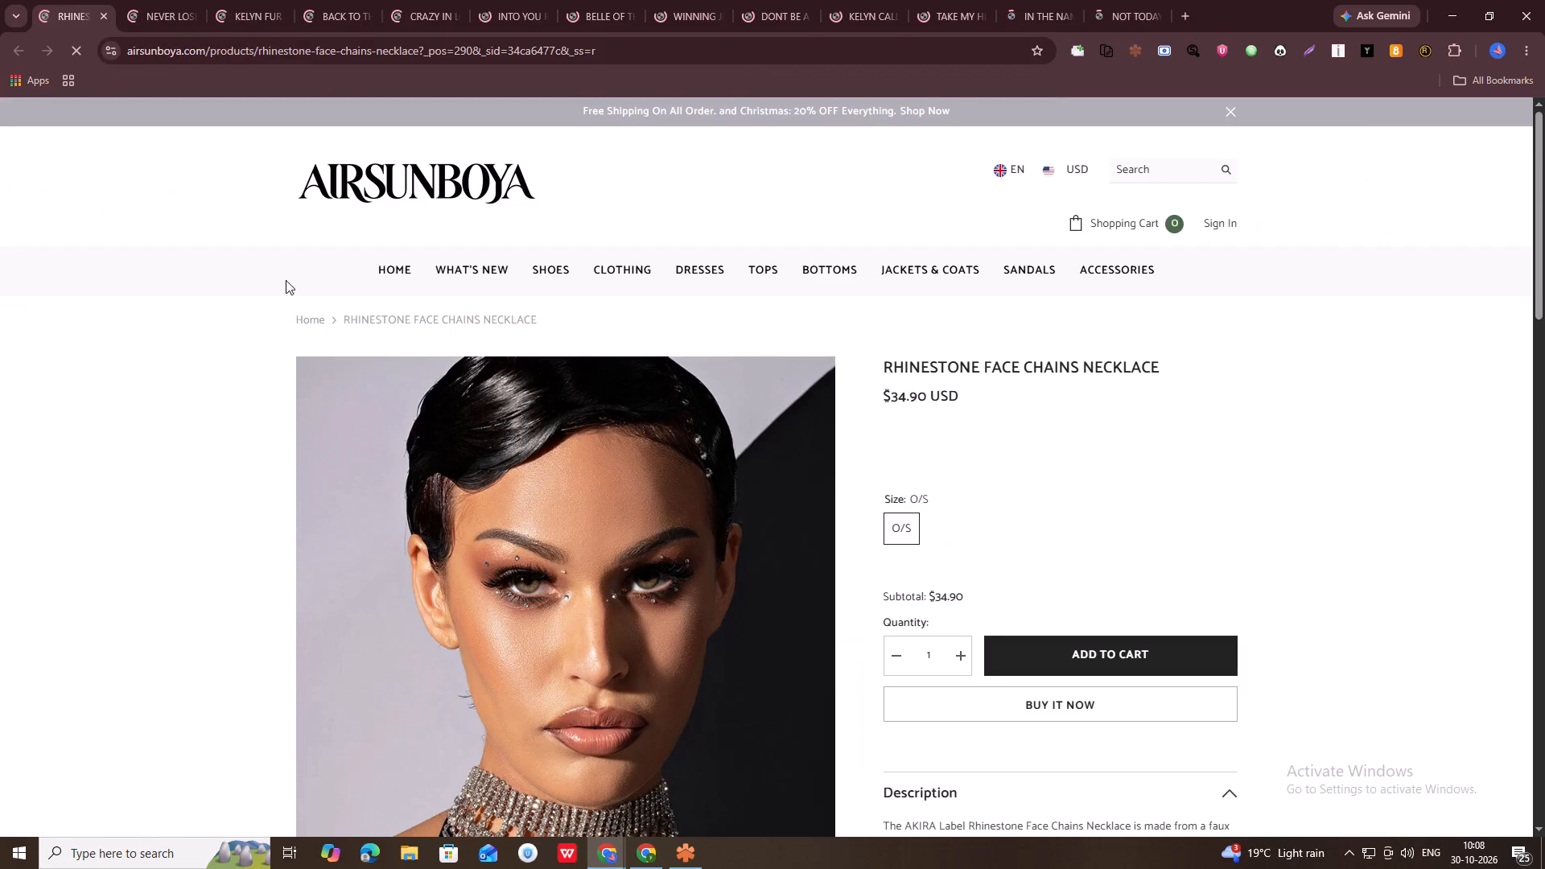
pyautogui.middleClick(74, 0)
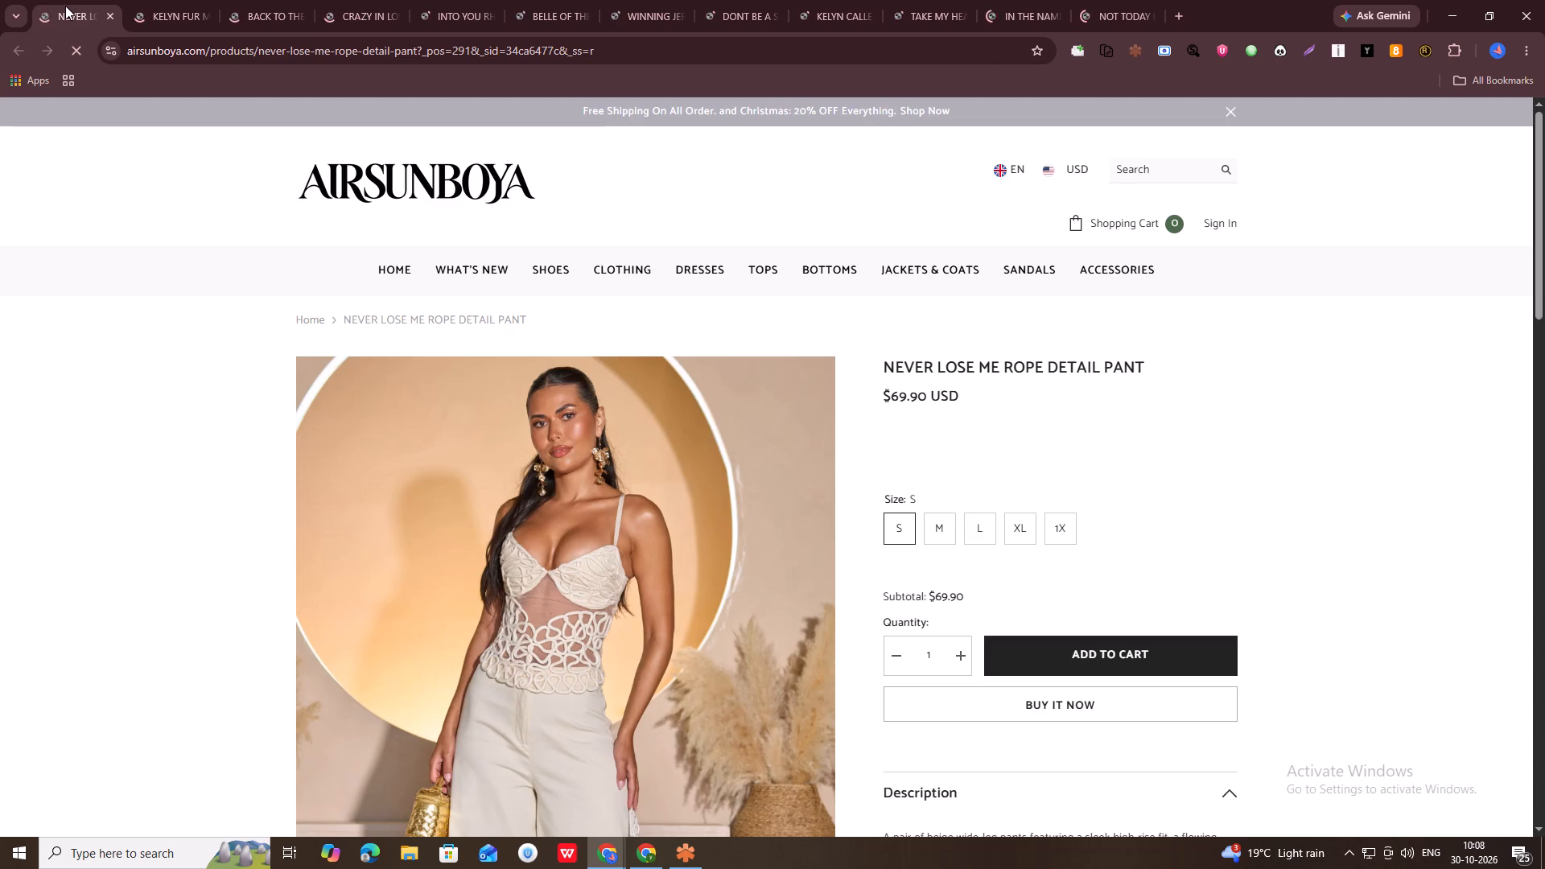
# Review the logged product links in the Yash sheet, open the Namika dress link from C78114 to examine its sizes, and close that page.
pyautogui.hotkey('alt', 'Tab')
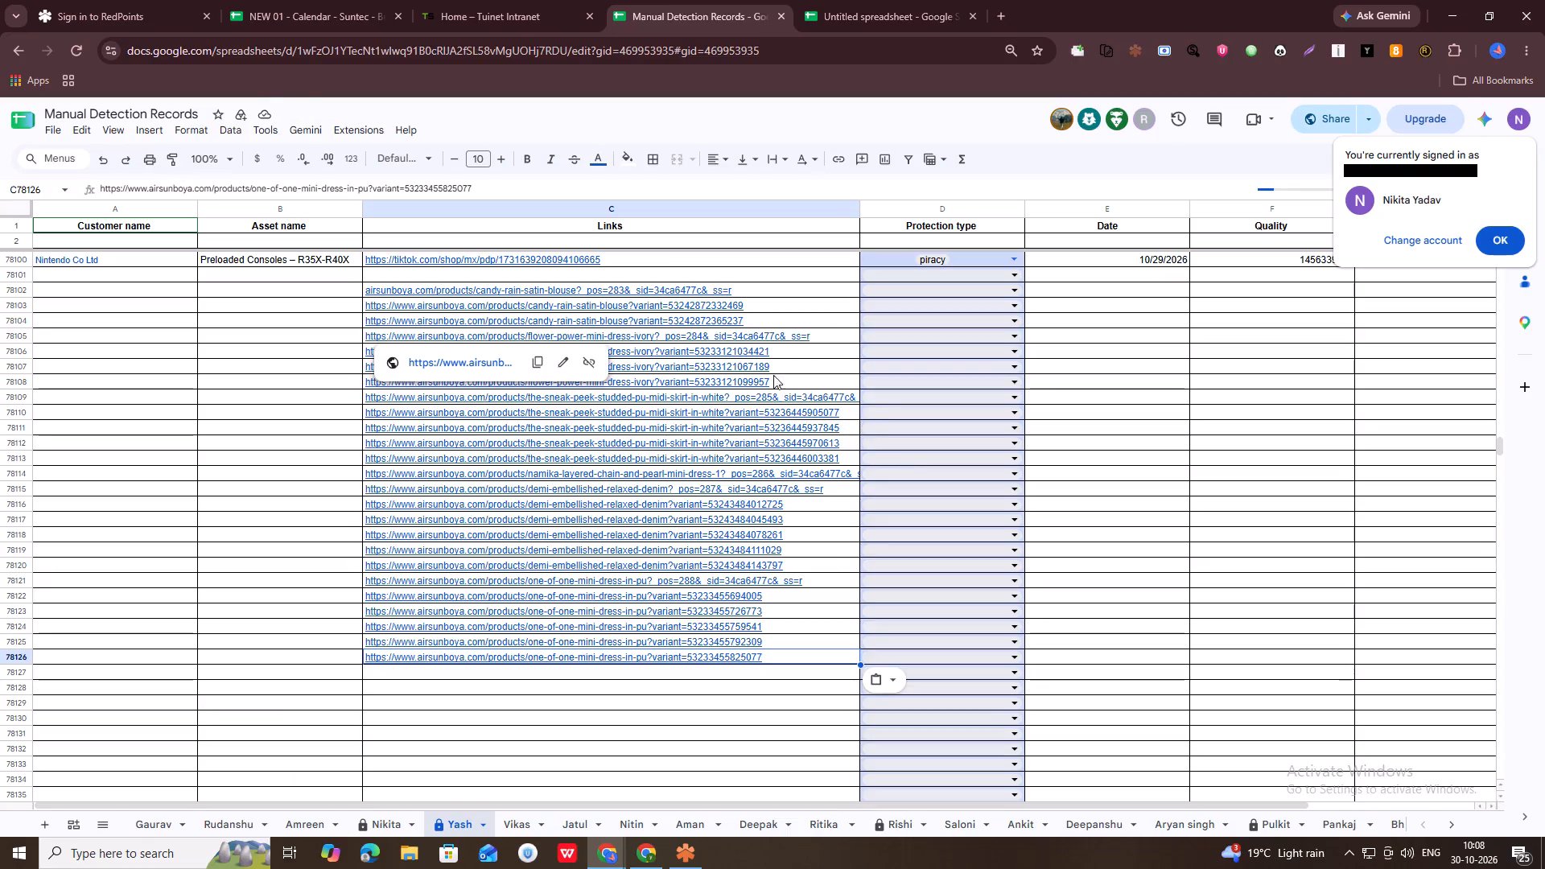
pyautogui.click(748, 290)
pyautogui.click(761, 331)
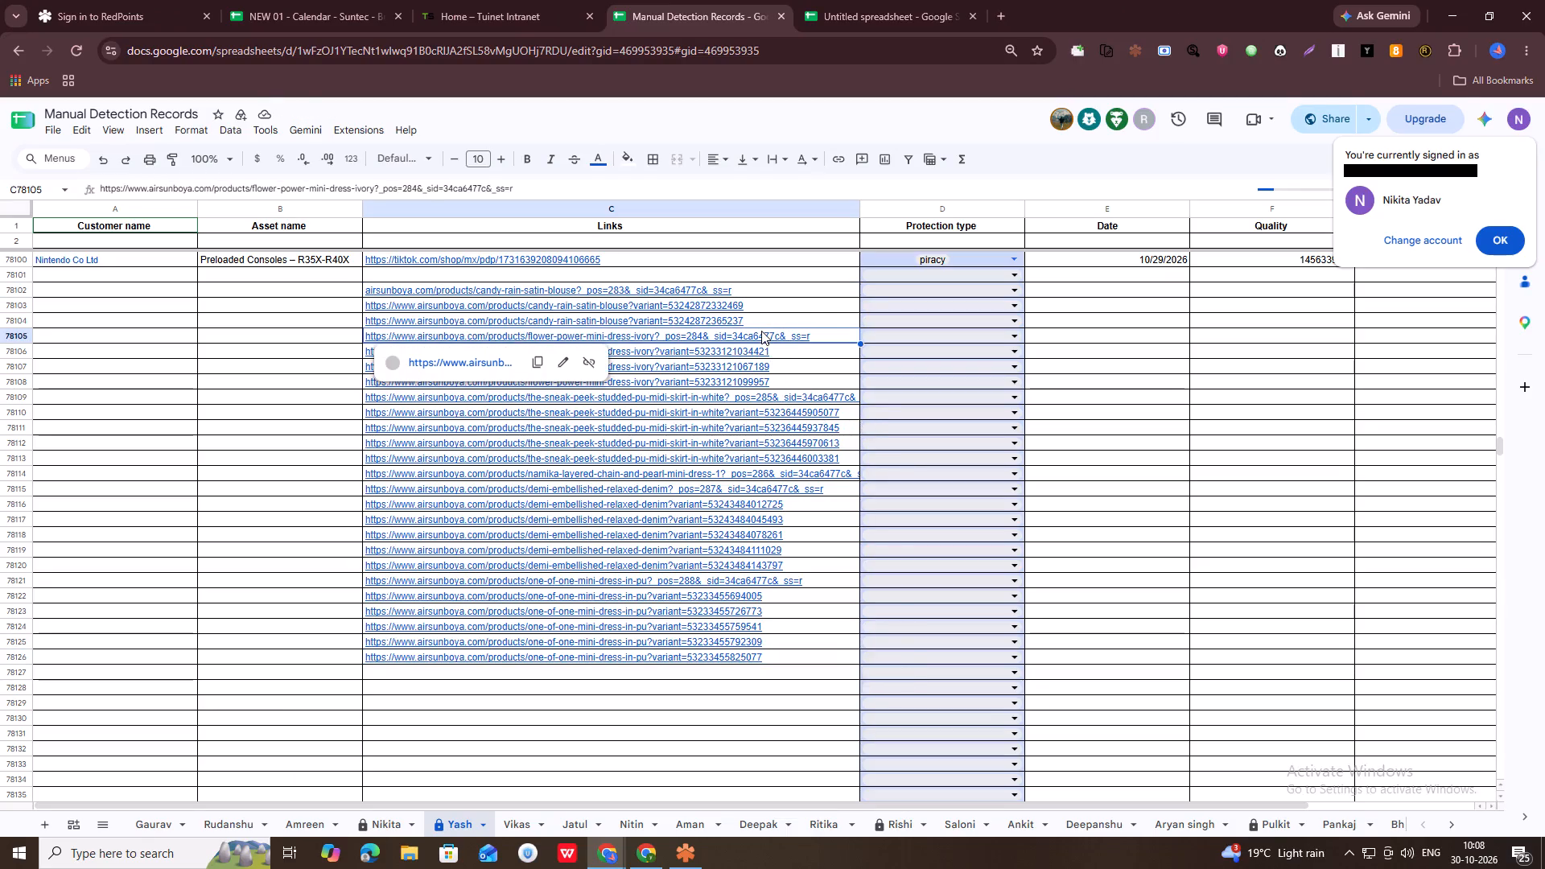
pyautogui.click(790, 398)
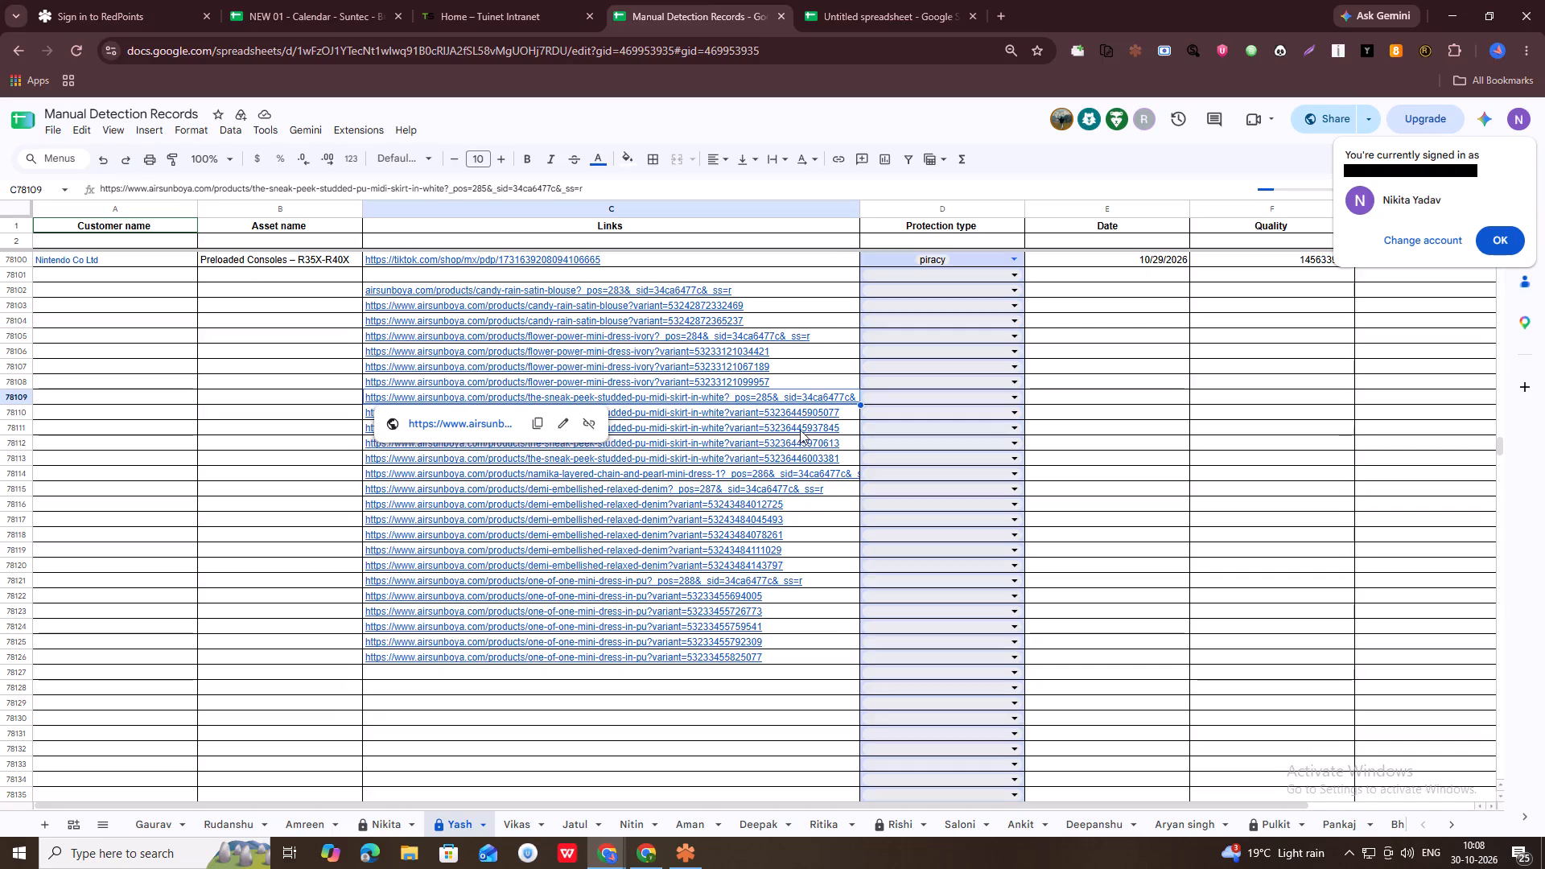
pyautogui.click(814, 497)
pyautogui.click(829, 478)
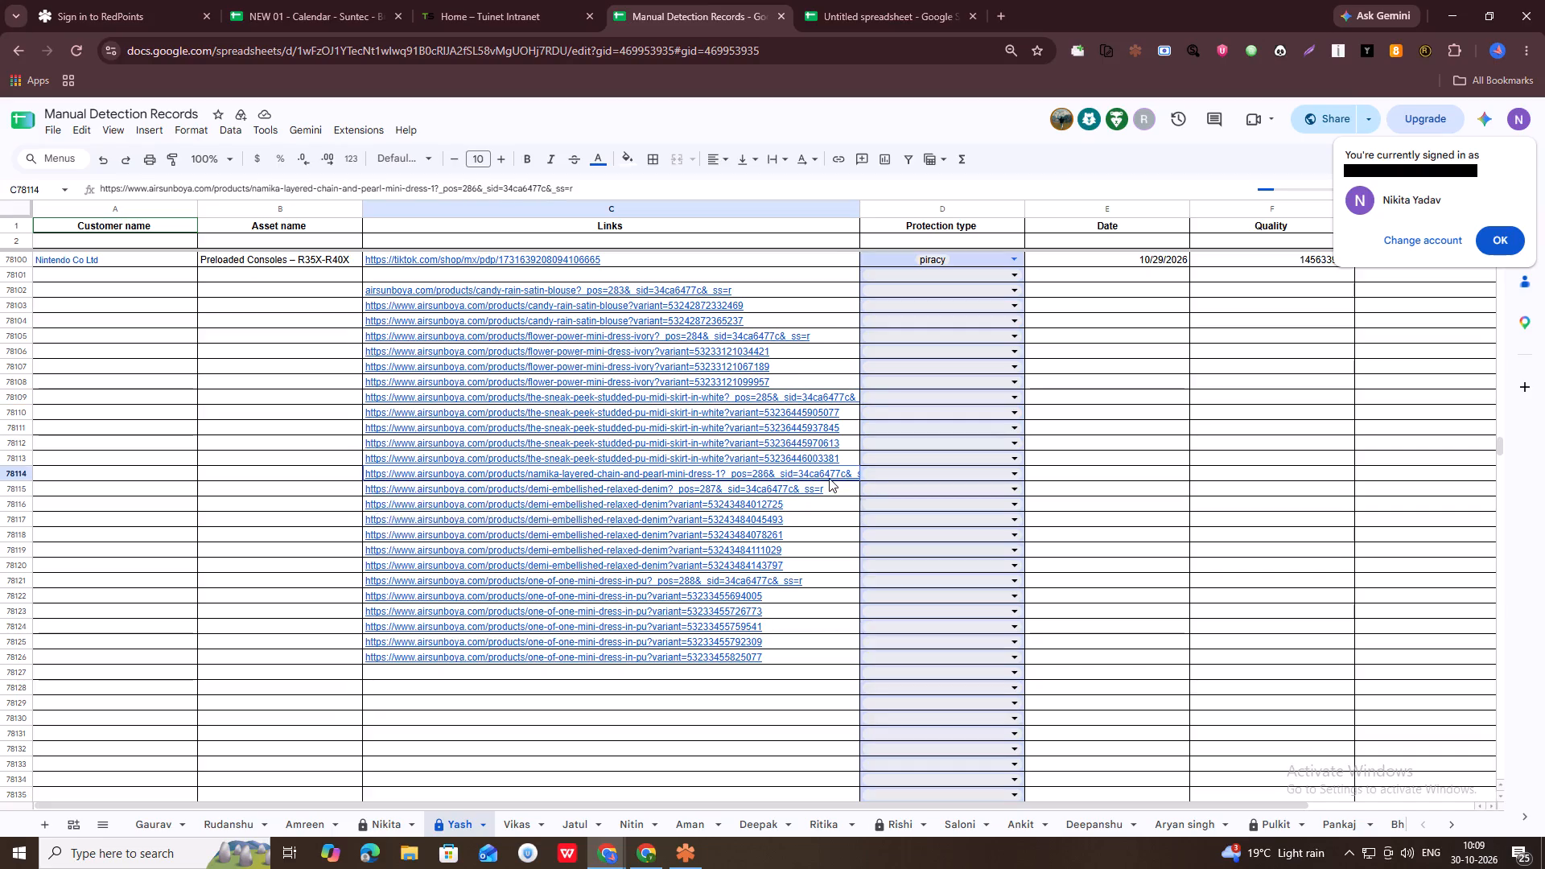
pyautogui.hotkey('alt', 'Return')
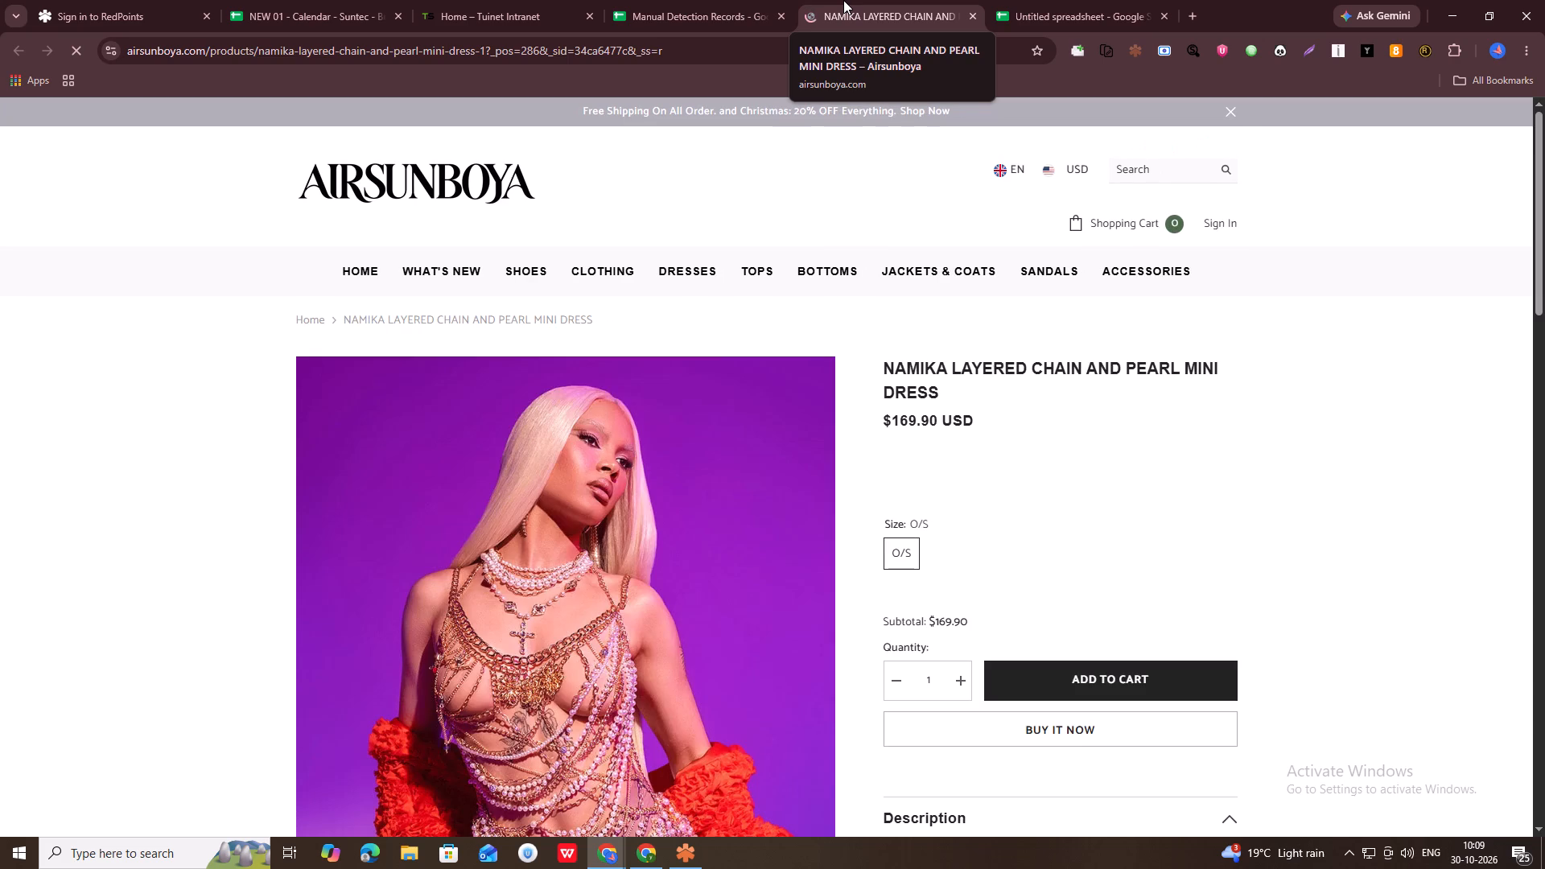
pyautogui.middleClick(843, 0)
# Search the Never Lose Me Rope Detail Pant page for "akira" and paste its link in C78127 of the Yash sheet.
pyautogui.hotkey('alt', 'Tab')
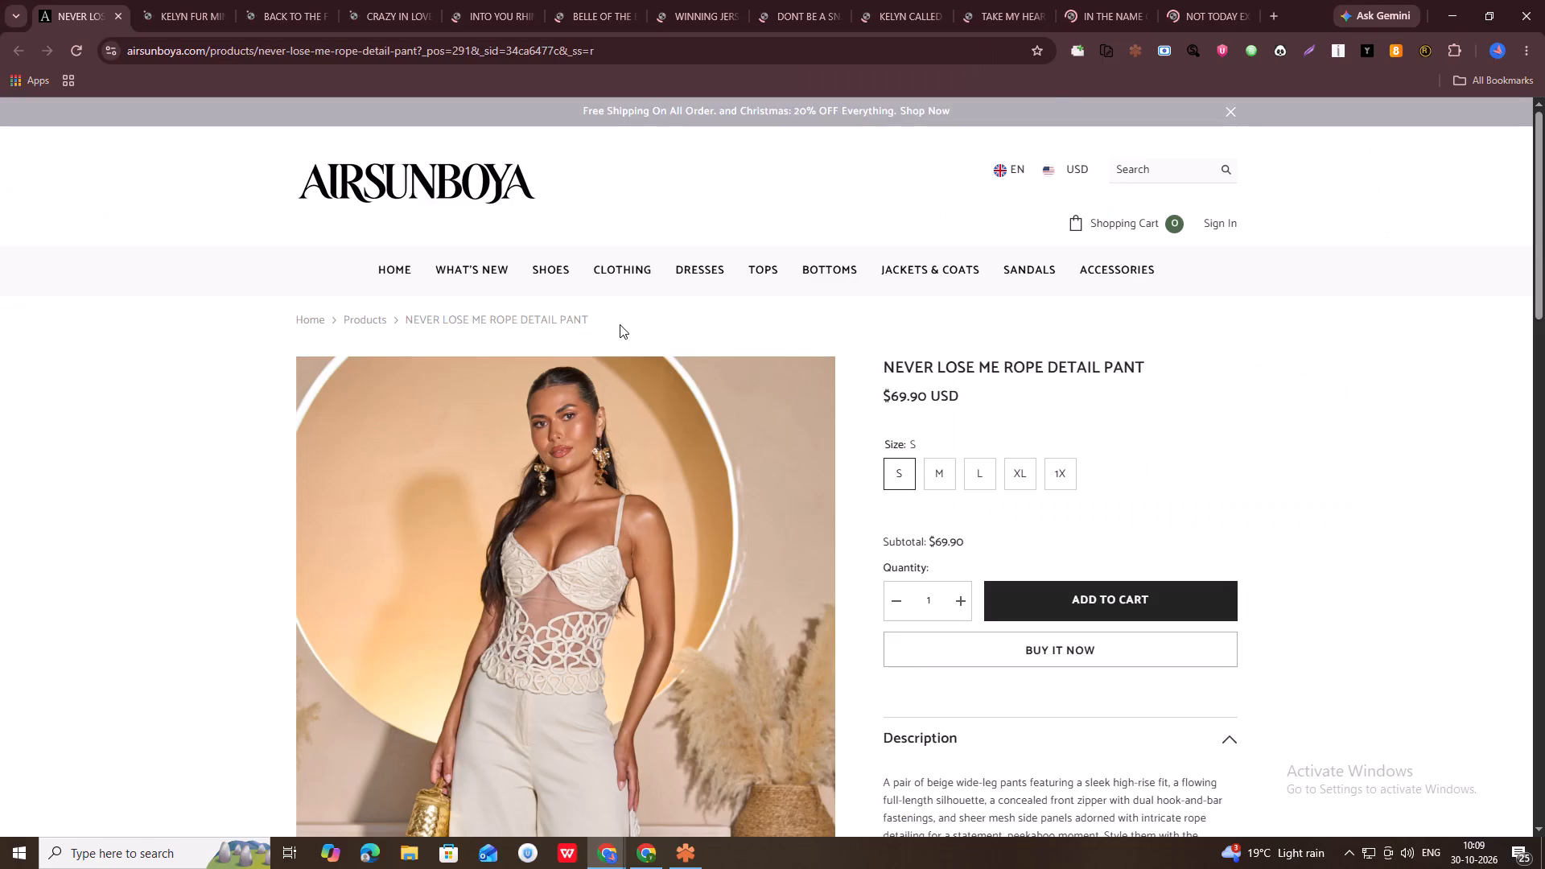
pyautogui.hotkey('ctrl', 'f')
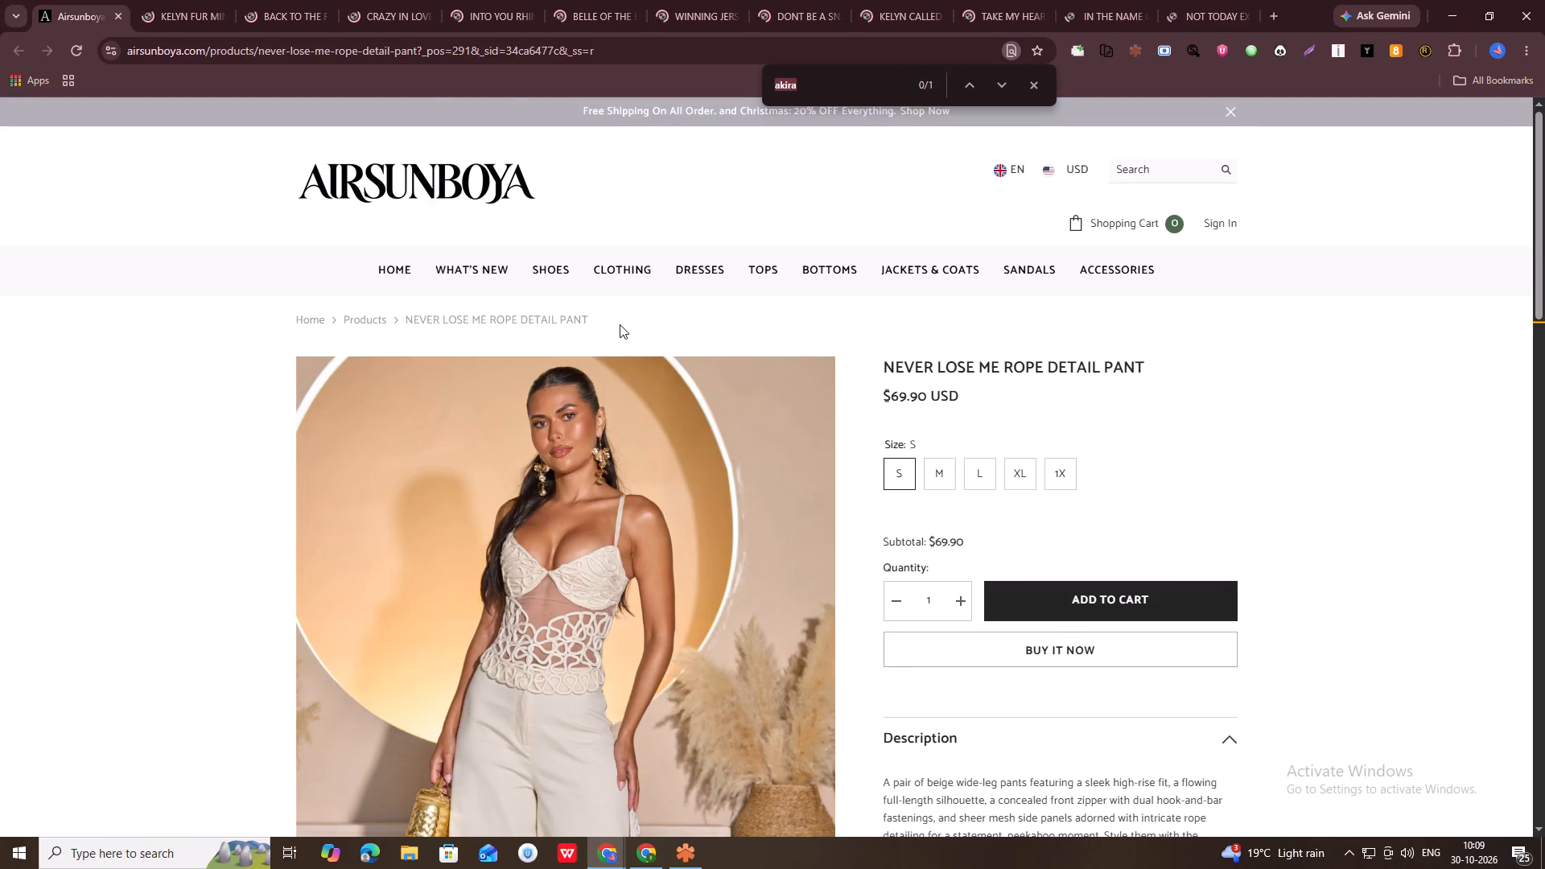
pyautogui.scroll(-1, 562, 416)
pyautogui.scroll(2, 497, 426)
pyautogui.hotkey('ctrl', 'l')
pyautogui.hotkey('ctrl', 'c')
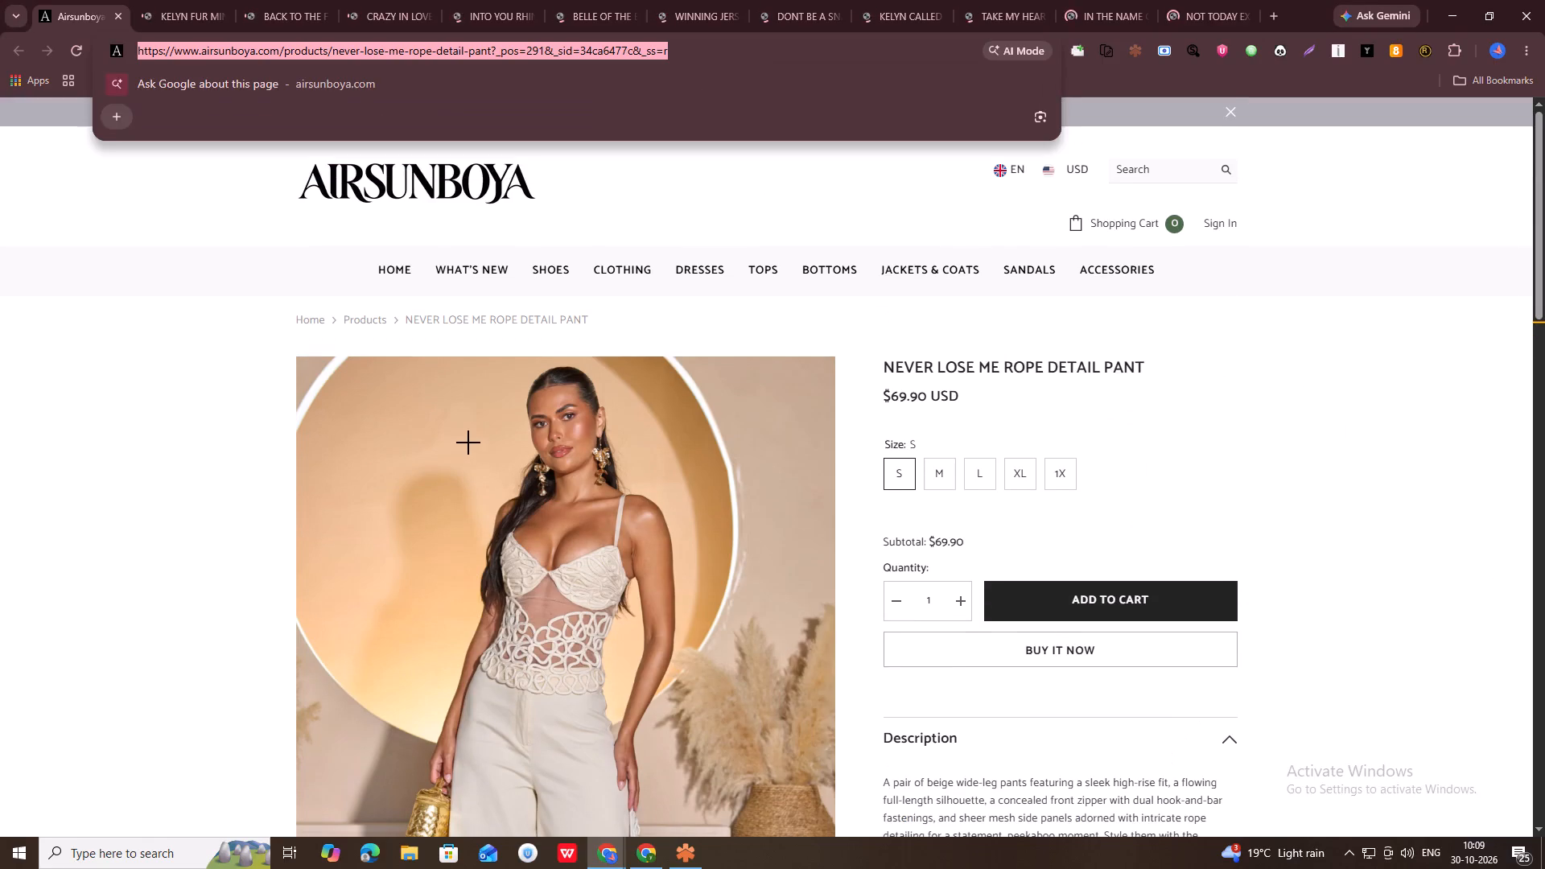
pyautogui.hotkey('ctrl', 'c')
pyautogui.hotkey('alt', 'Tab')
pyautogui.press('Down')
pyautogui.hotkey('ctrl', 'Down')
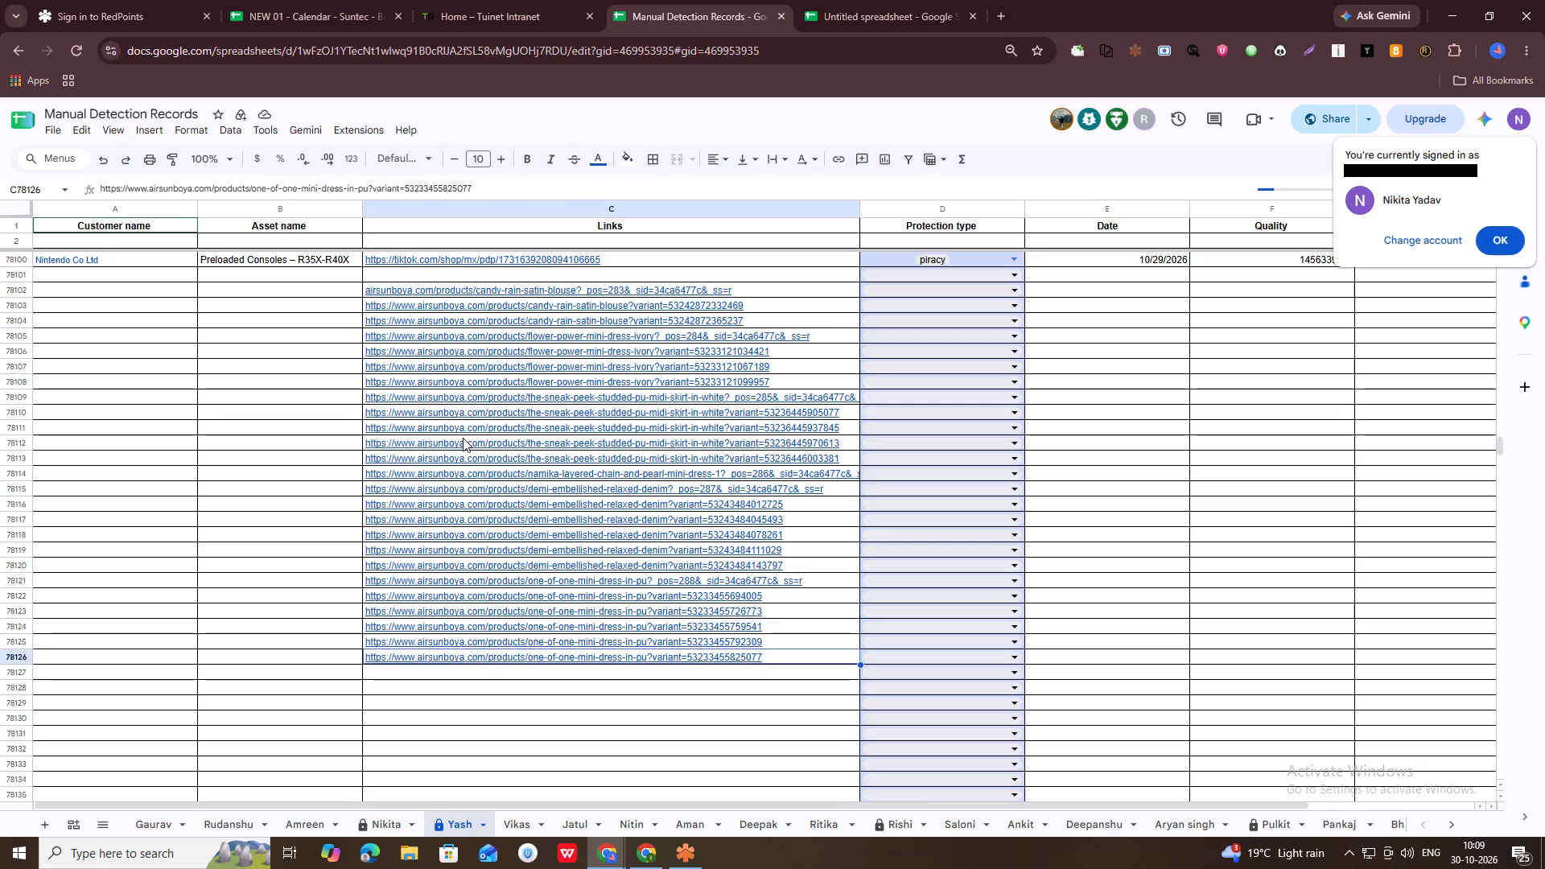
pyautogui.press('Down')
pyautogui.hotkey('ctrl', 'v')
# Select size M of the Never Lose Me Rope Detail Pant and paste that variant's link in C78128.
pyautogui.hotkey('alt', 'Tab')
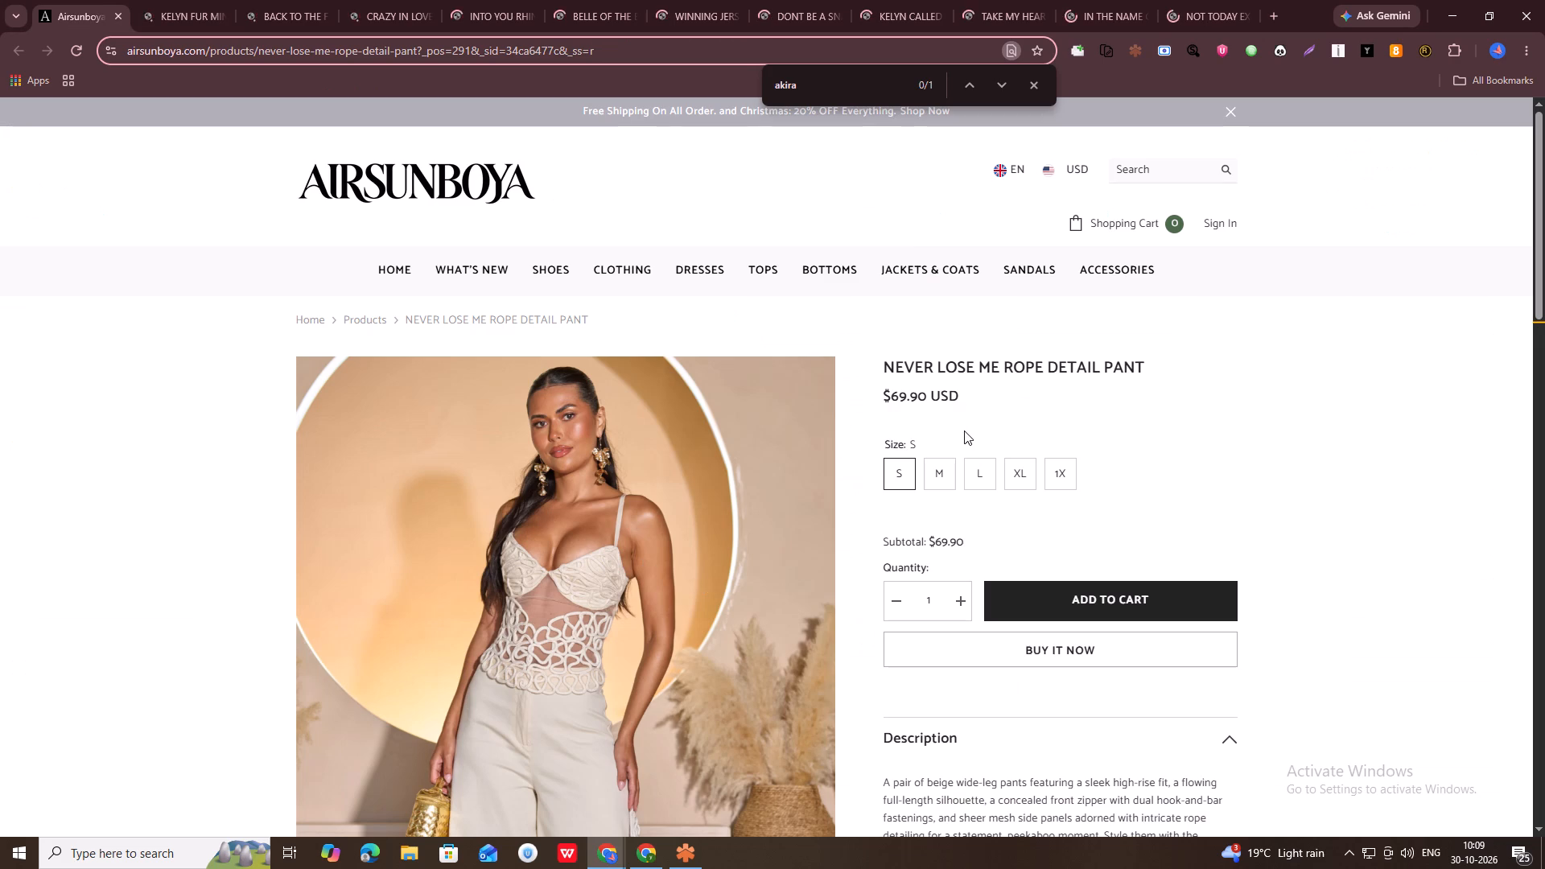
pyautogui.click(948, 474)
pyautogui.hotkey('ctrl', 'l')
pyautogui.hotkey('ctrl', 'c')
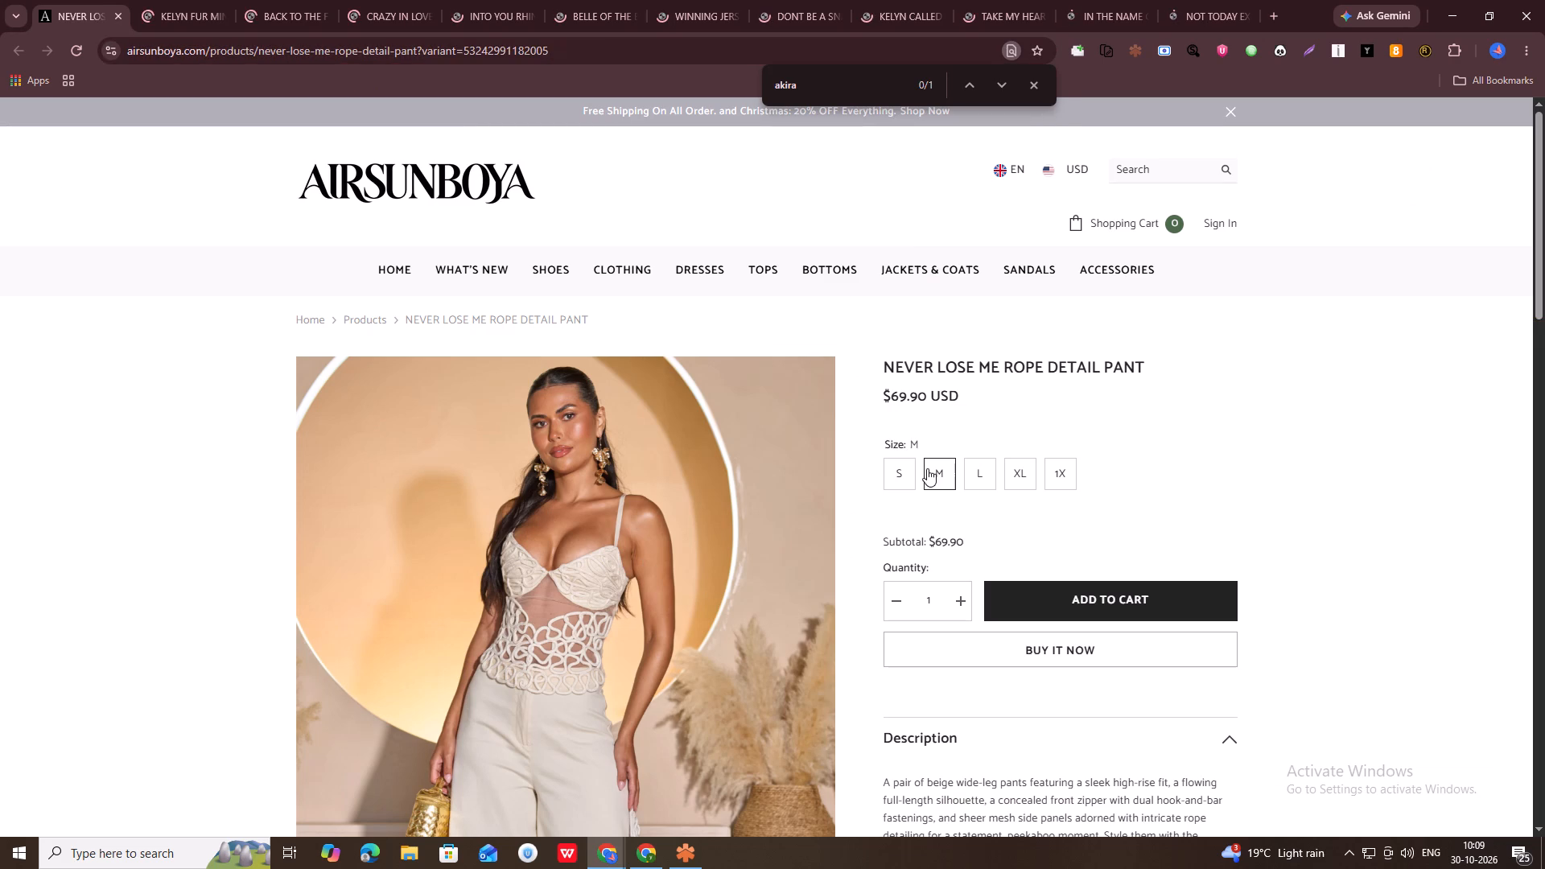
pyautogui.hotkey('alt', 'Tab')
pyautogui.press('Down')
pyautogui.hotkey('ctrl', 'v')
# Select size L of the Never Lose Me Rope Detail Pant and paste that variant's link in C78129.
pyautogui.hotkey('alt', 'Tab')
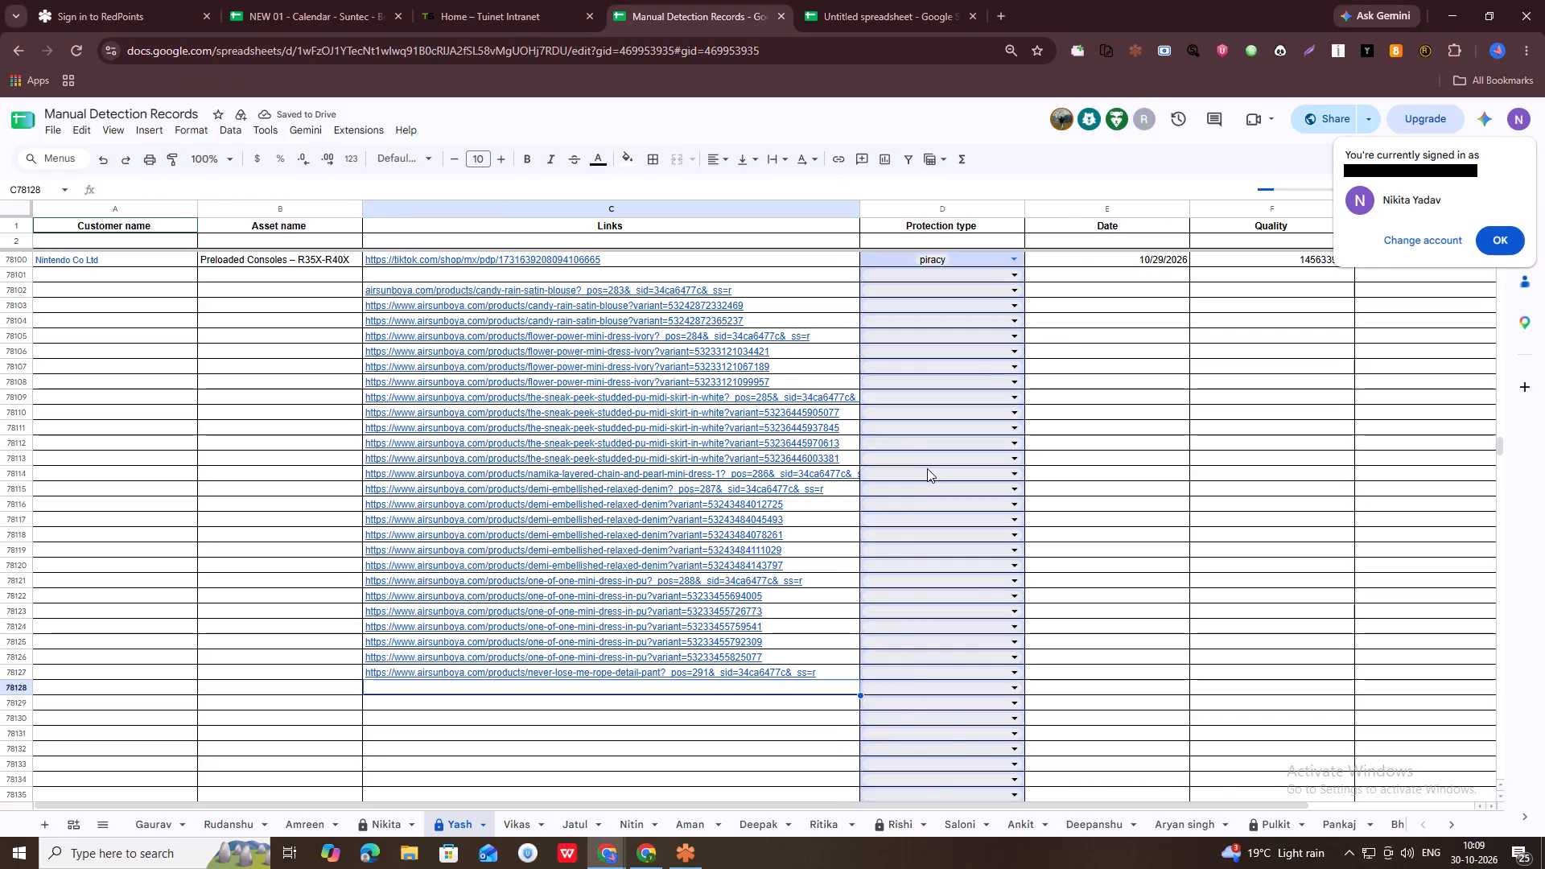
pyautogui.click(993, 478)
pyautogui.hotkey('ctrl', 'l')
pyautogui.hotkey('ctrl', 'c')
pyautogui.hotkey('ctrl', 'c')
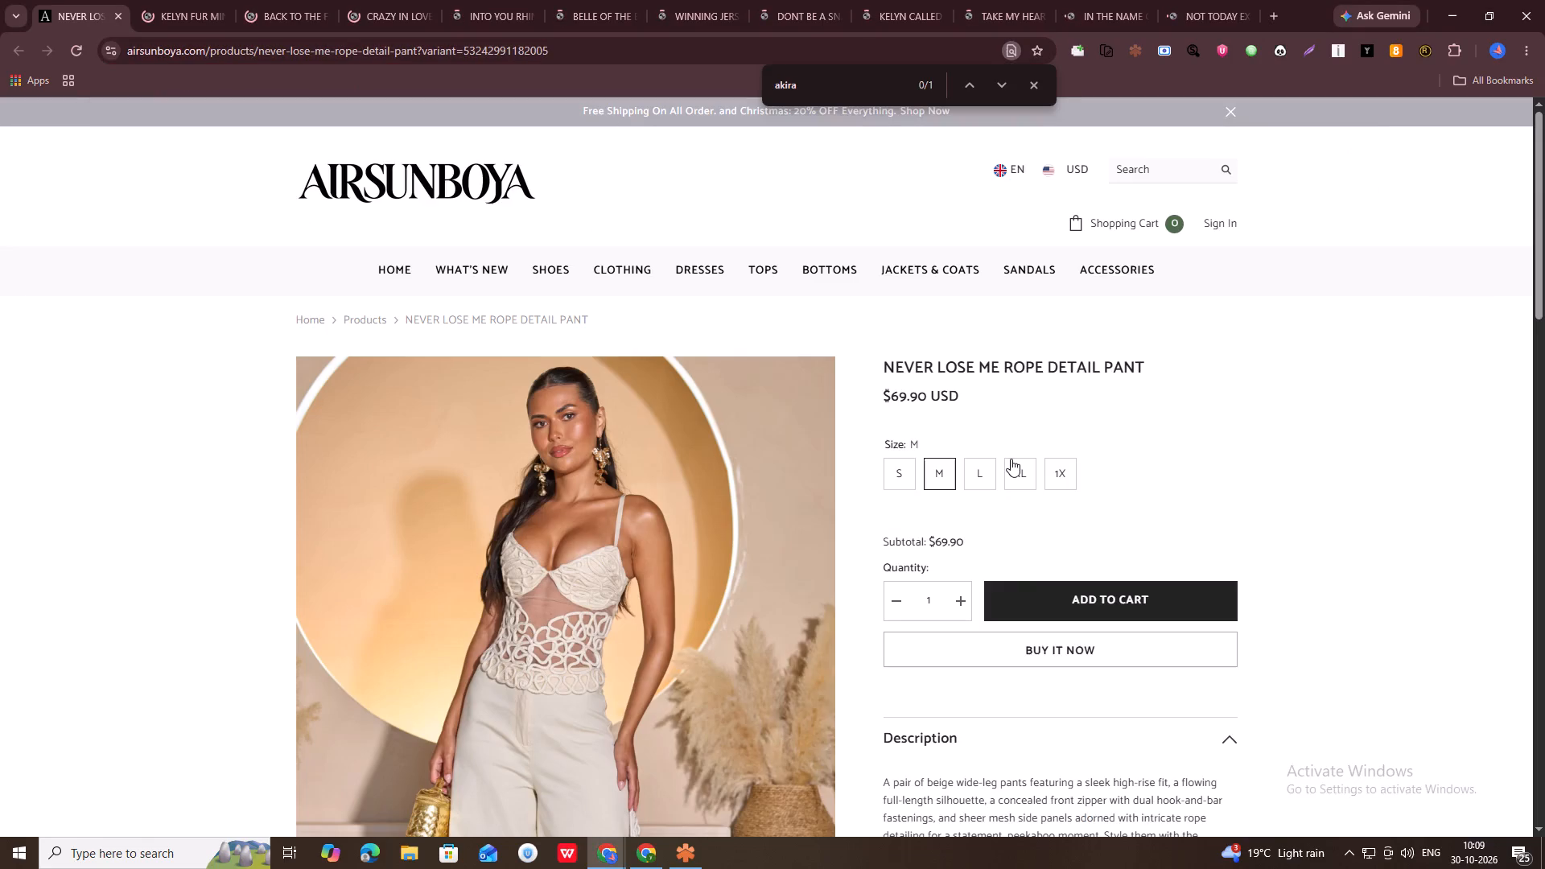
pyautogui.hotkey('alt', 'Tab')
pyautogui.press('Down')
pyautogui.hotkey('ctrl', 'v')
# Select size XL of the Never Lose Me Rope Detail Pant and paste that variant's link in C78130.
pyautogui.hotkey('alt', 'Tab')
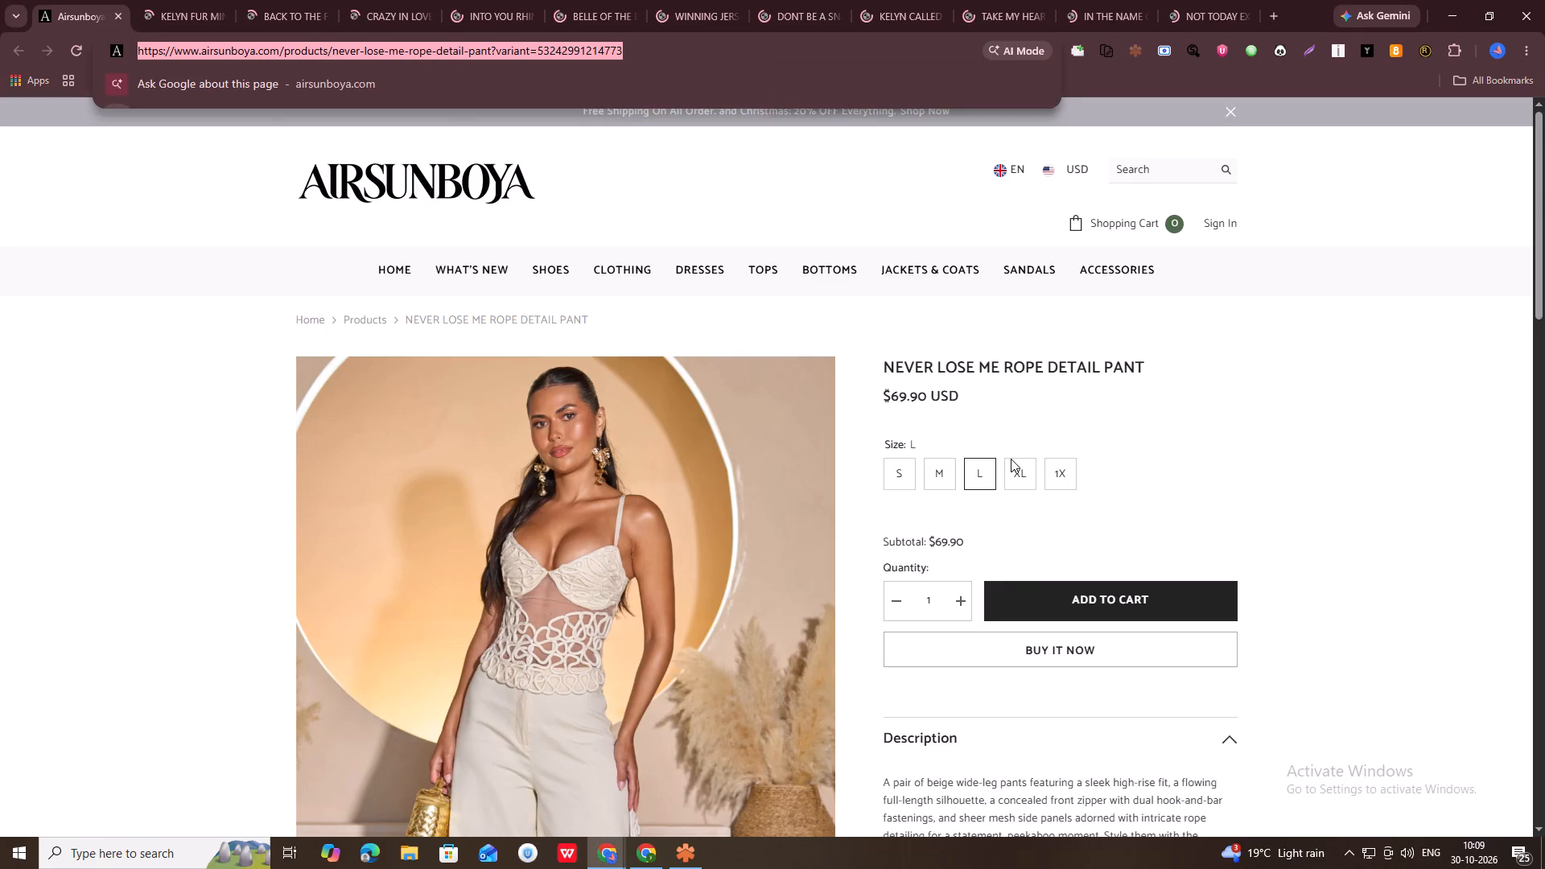
pyautogui.click(1021, 467)
pyautogui.hotkey('ctrl', 'l')
pyautogui.hotkey('ctrl', 'c')
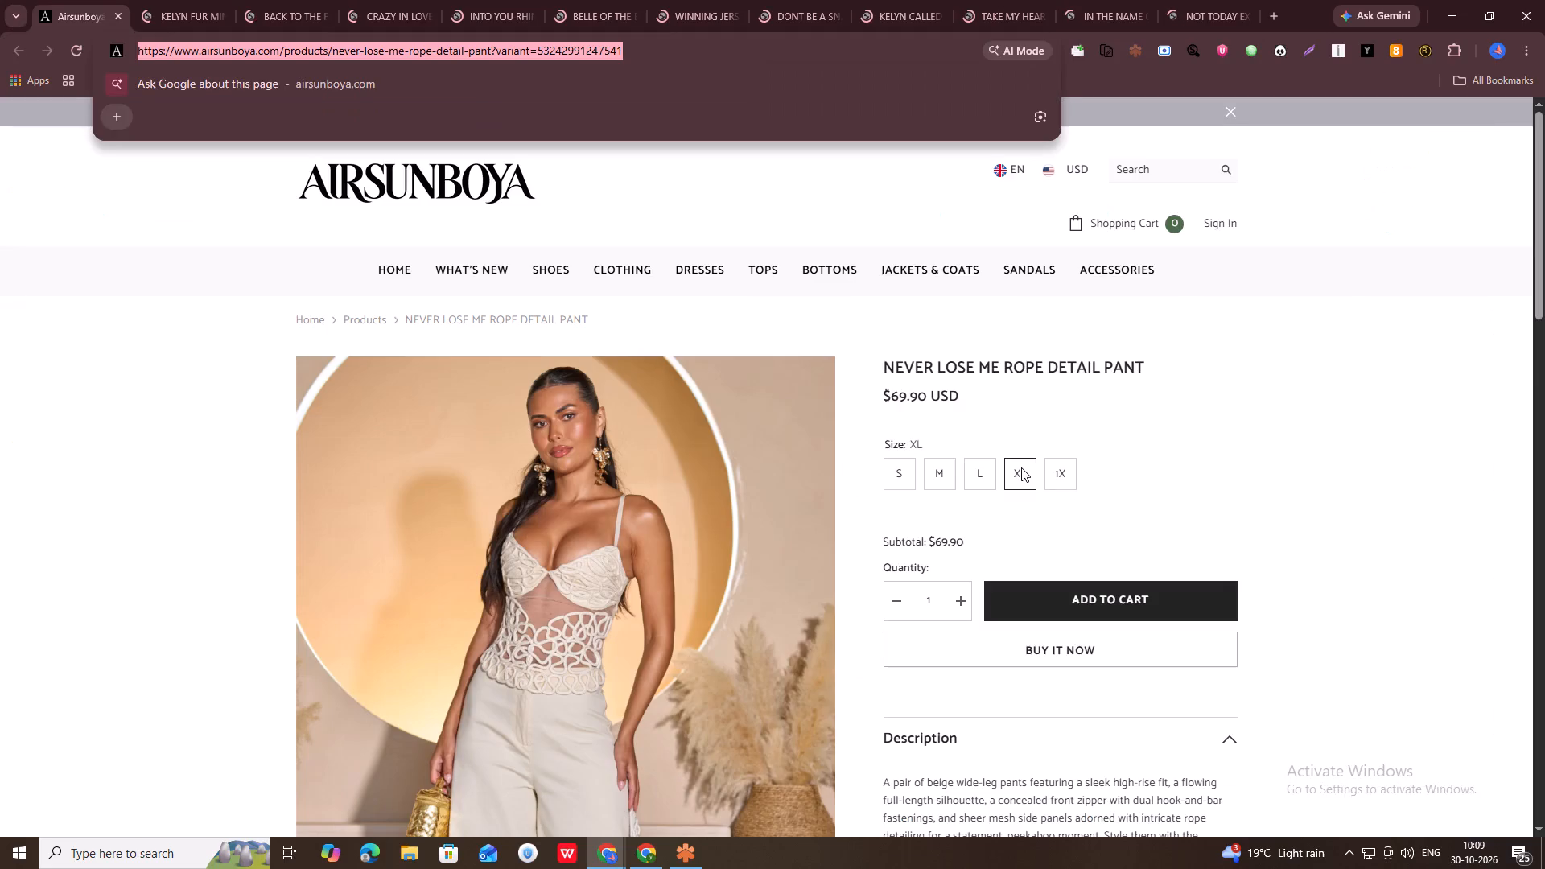
pyautogui.hotkey('alt', 'Tab')
pyautogui.press('Down')
pyautogui.press('Down')
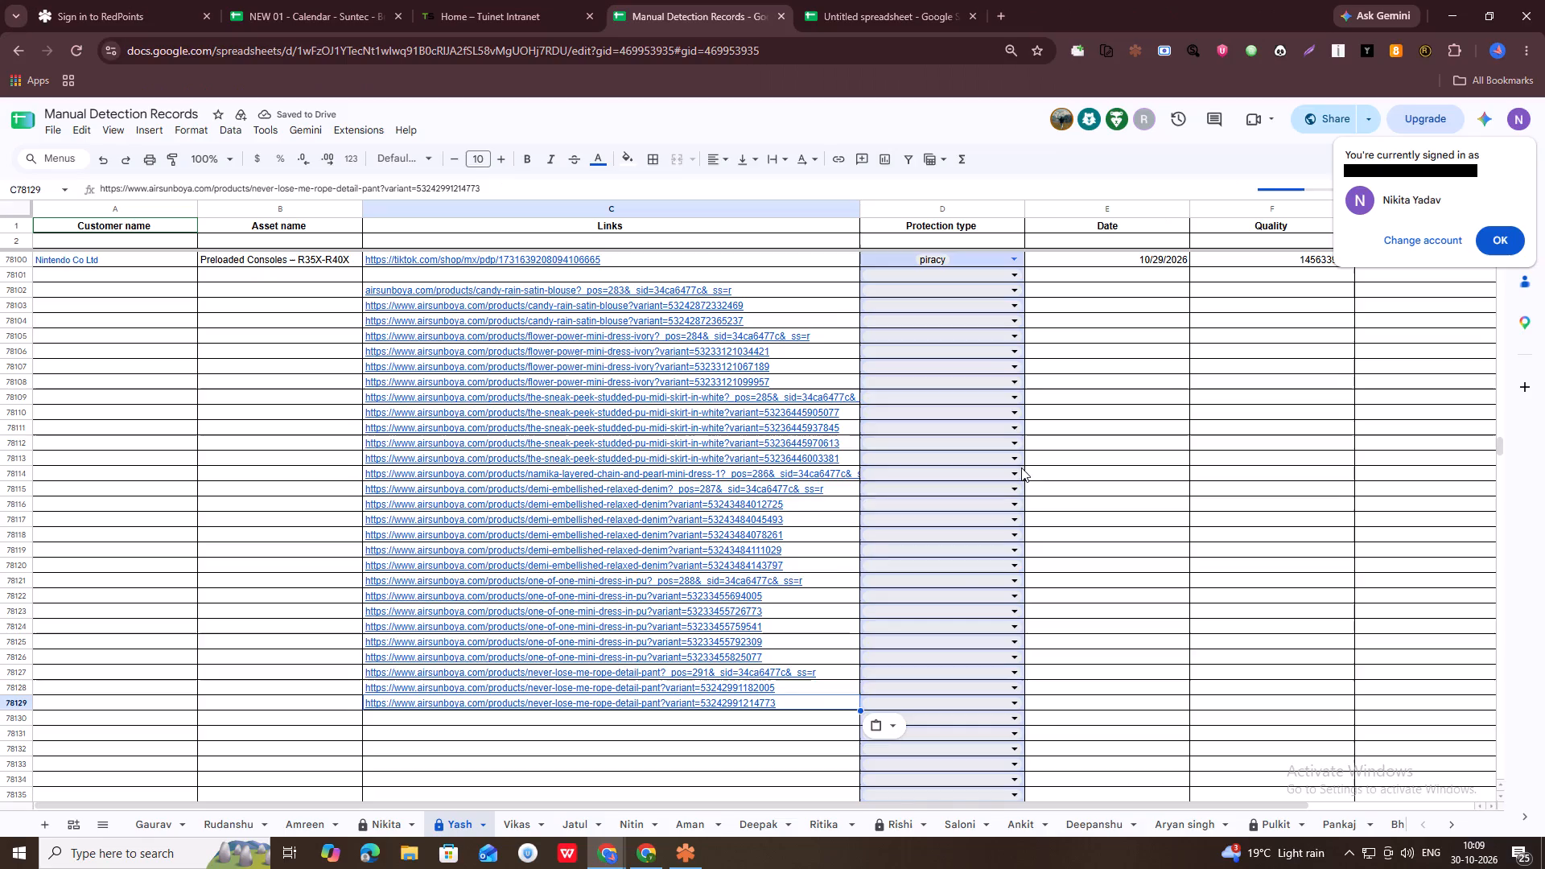
pyautogui.hotkey('ctrl', 'v')
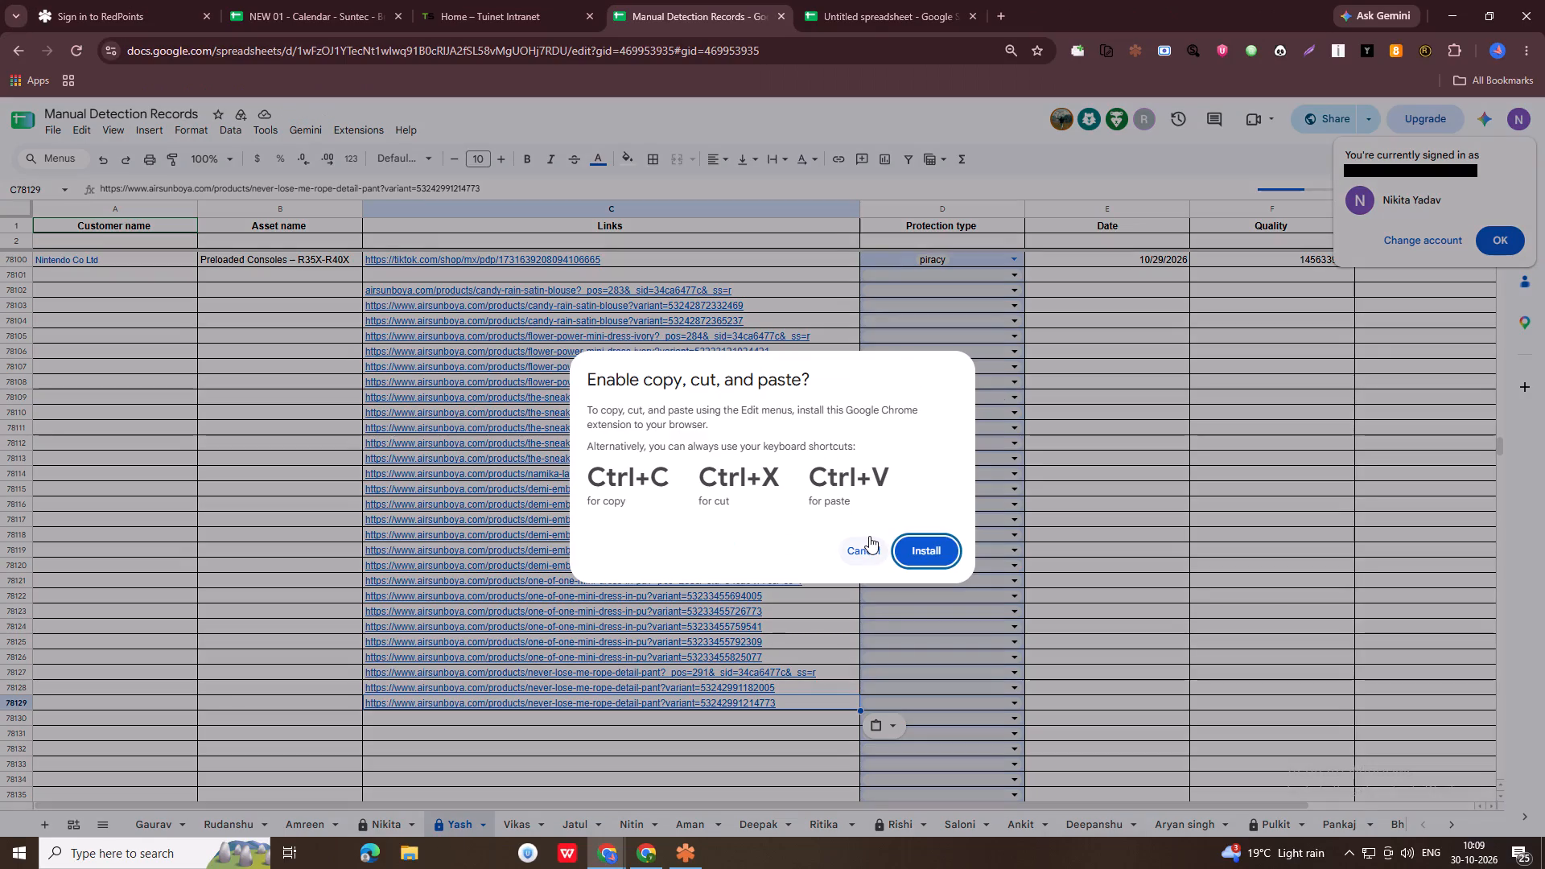
pyautogui.click(870, 546)
pyautogui.click(730, 722)
pyautogui.hotkey('ctrl', 'v')
# Paste the Never Lose Me Rope Detail Pant's size 1X variant link in C78131 and close the pant page.
pyautogui.press('alt+super+Tab')
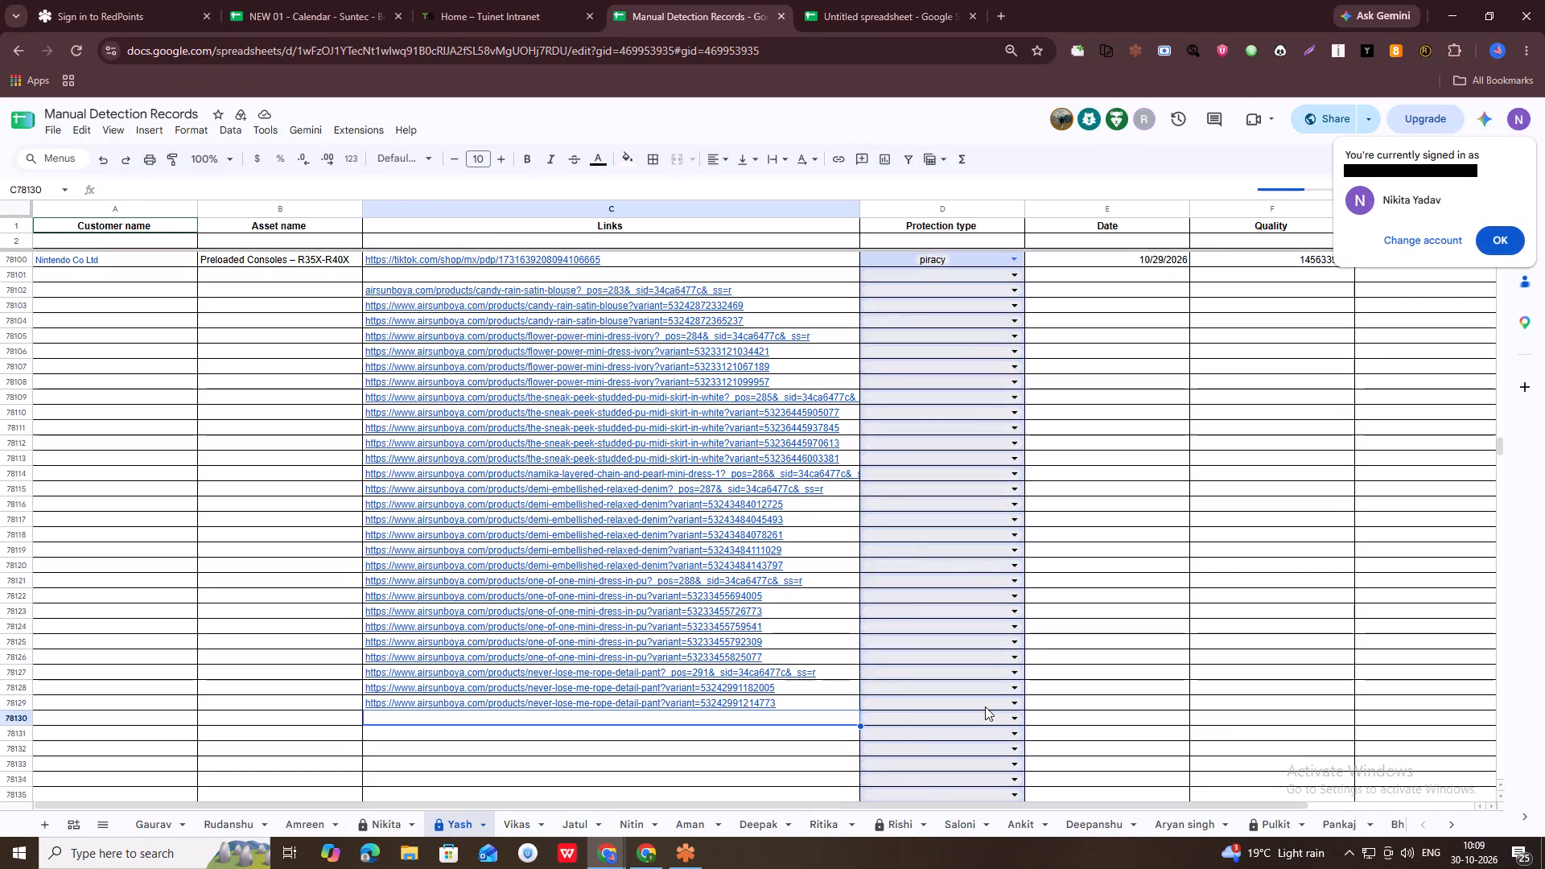
pyautogui.click(1066, 478)
pyautogui.hotkey('ctrl', 'l')
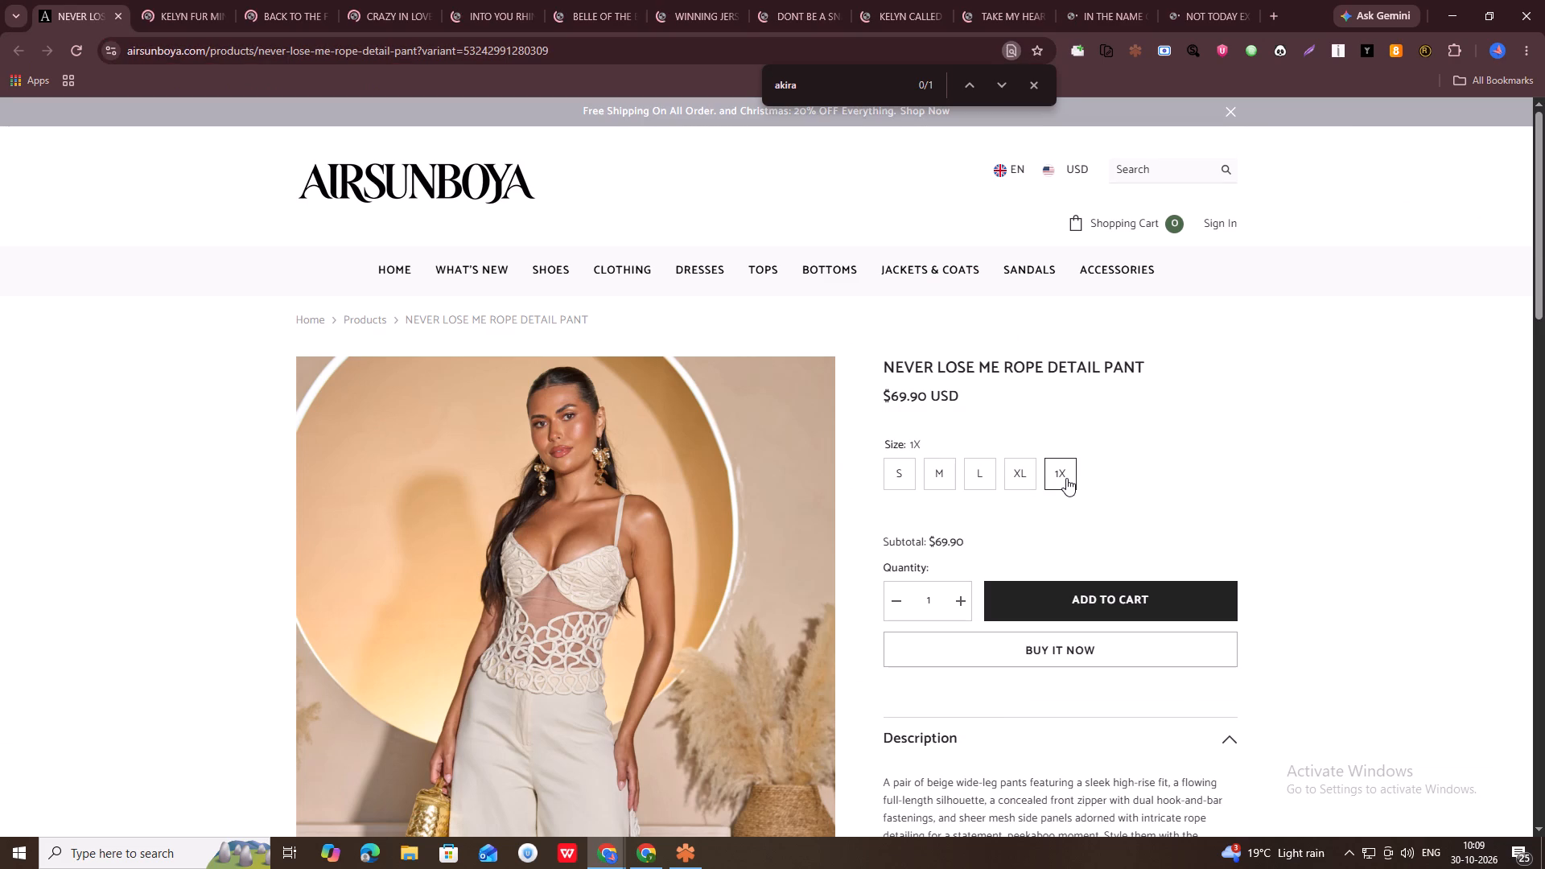
pyautogui.hotkey('ctrl', 'c')
pyautogui.hotkey('ctrl', 'c')
pyautogui.hotkey('alt', 'Tab')
pyautogui.press('Down')
pyautogui.hotkey('ctrl', 'v')
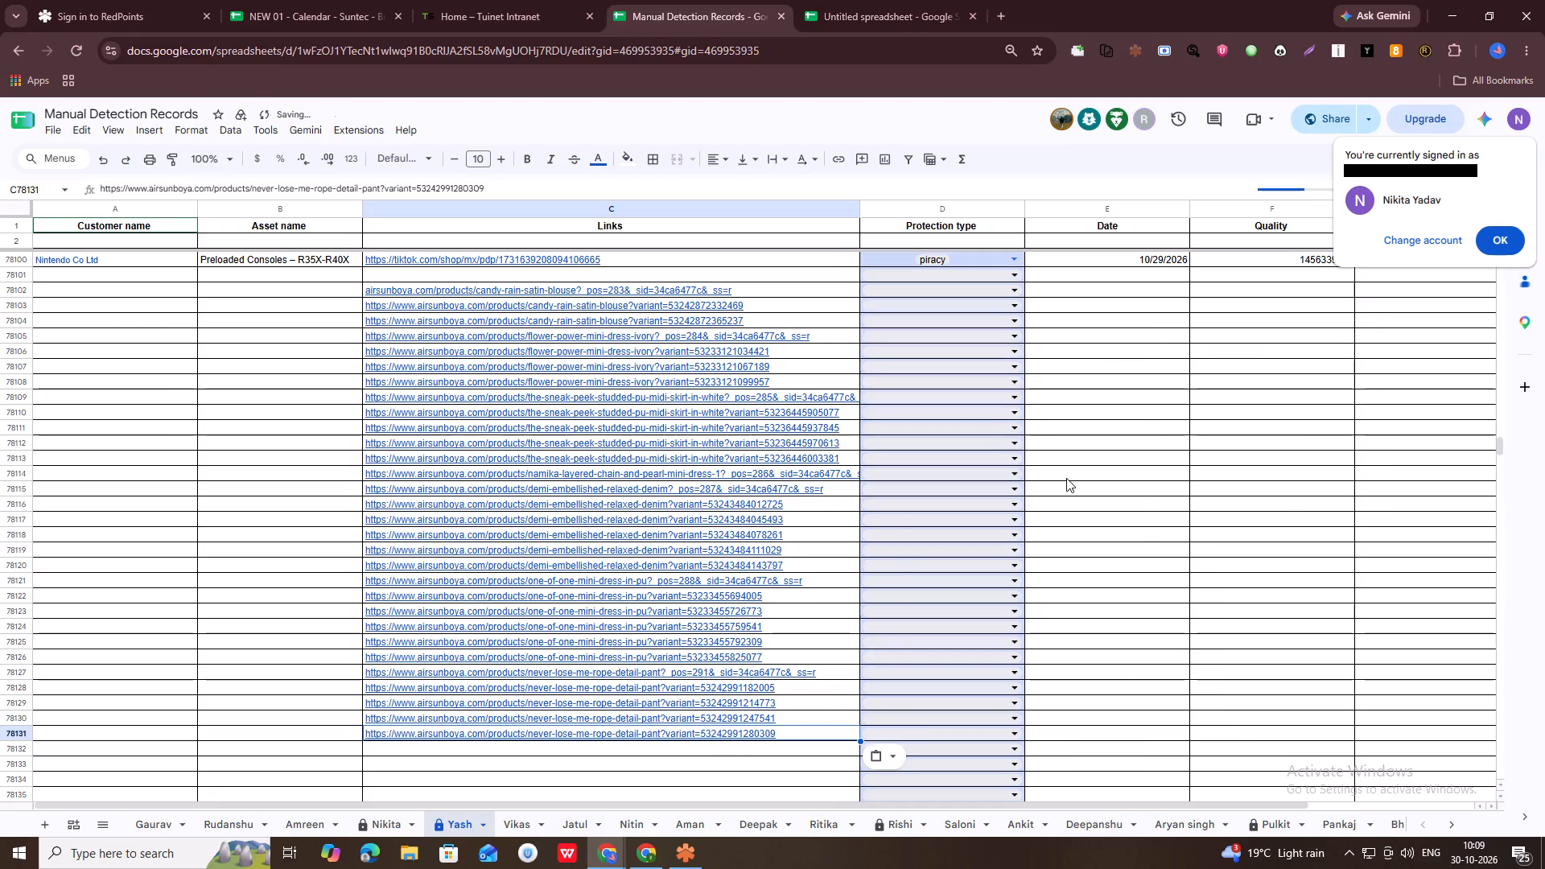
pyautogui.hotkey('alt', 'Tab')
pyautogui.middleClick(80, 0)
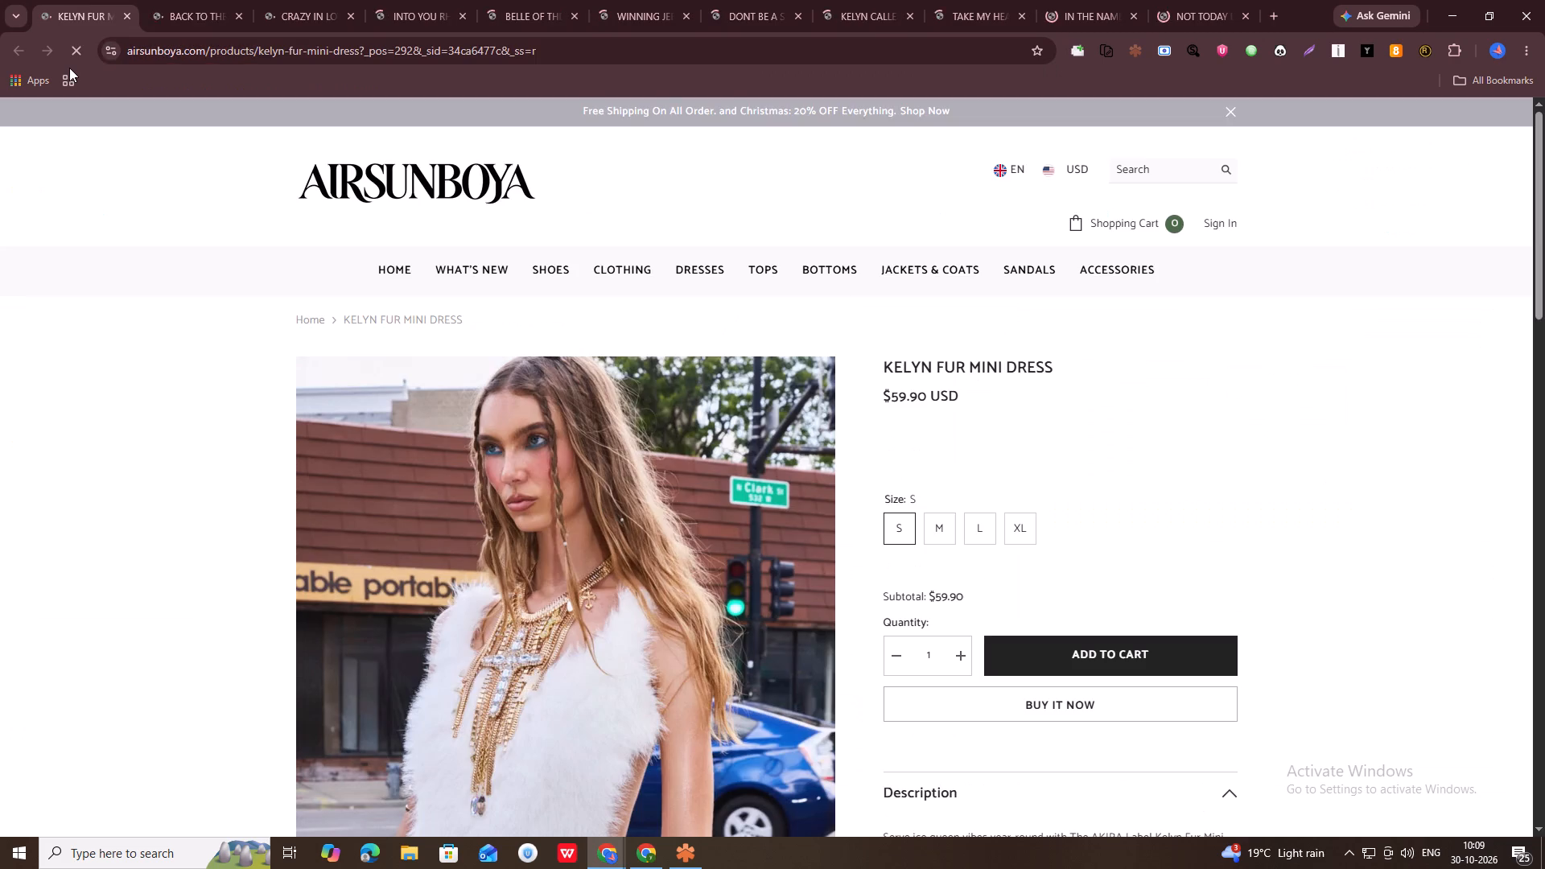
# Copy the Kelyn Fur Mini Dress product page link and paste it in C78132 of Manual Detection Records.
pyautogui.hotkey('ctrl', 'l')
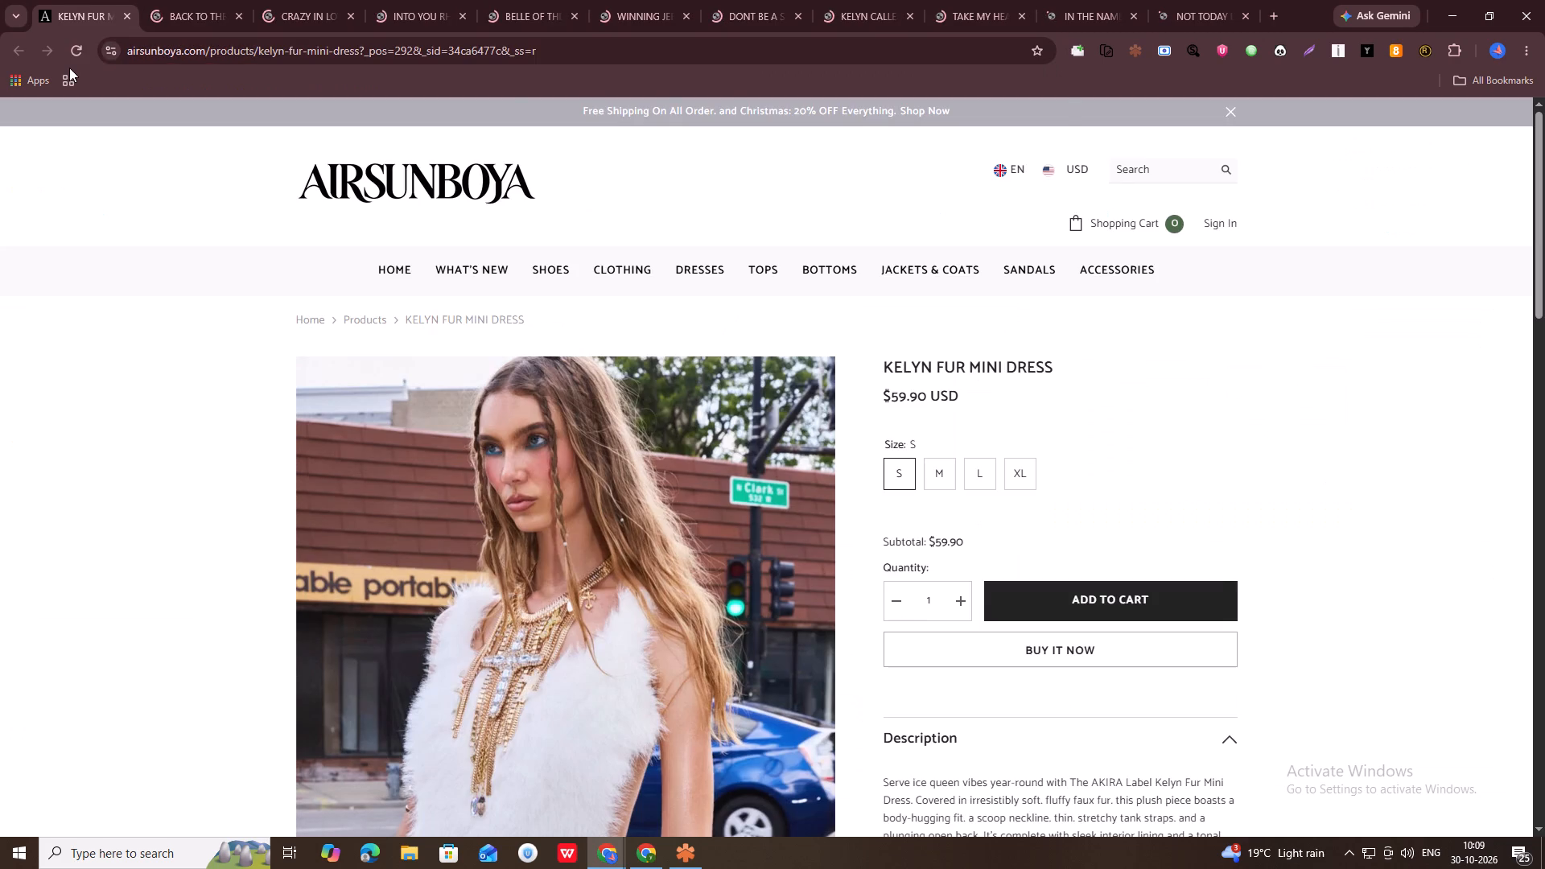
pyautogui.hotkey('ctrl', 'c')
pyautogui.hotkey('ctrl', 'c')
pyautogui.hotkey('alt', 'Tab')
pyautogui.press('Down')
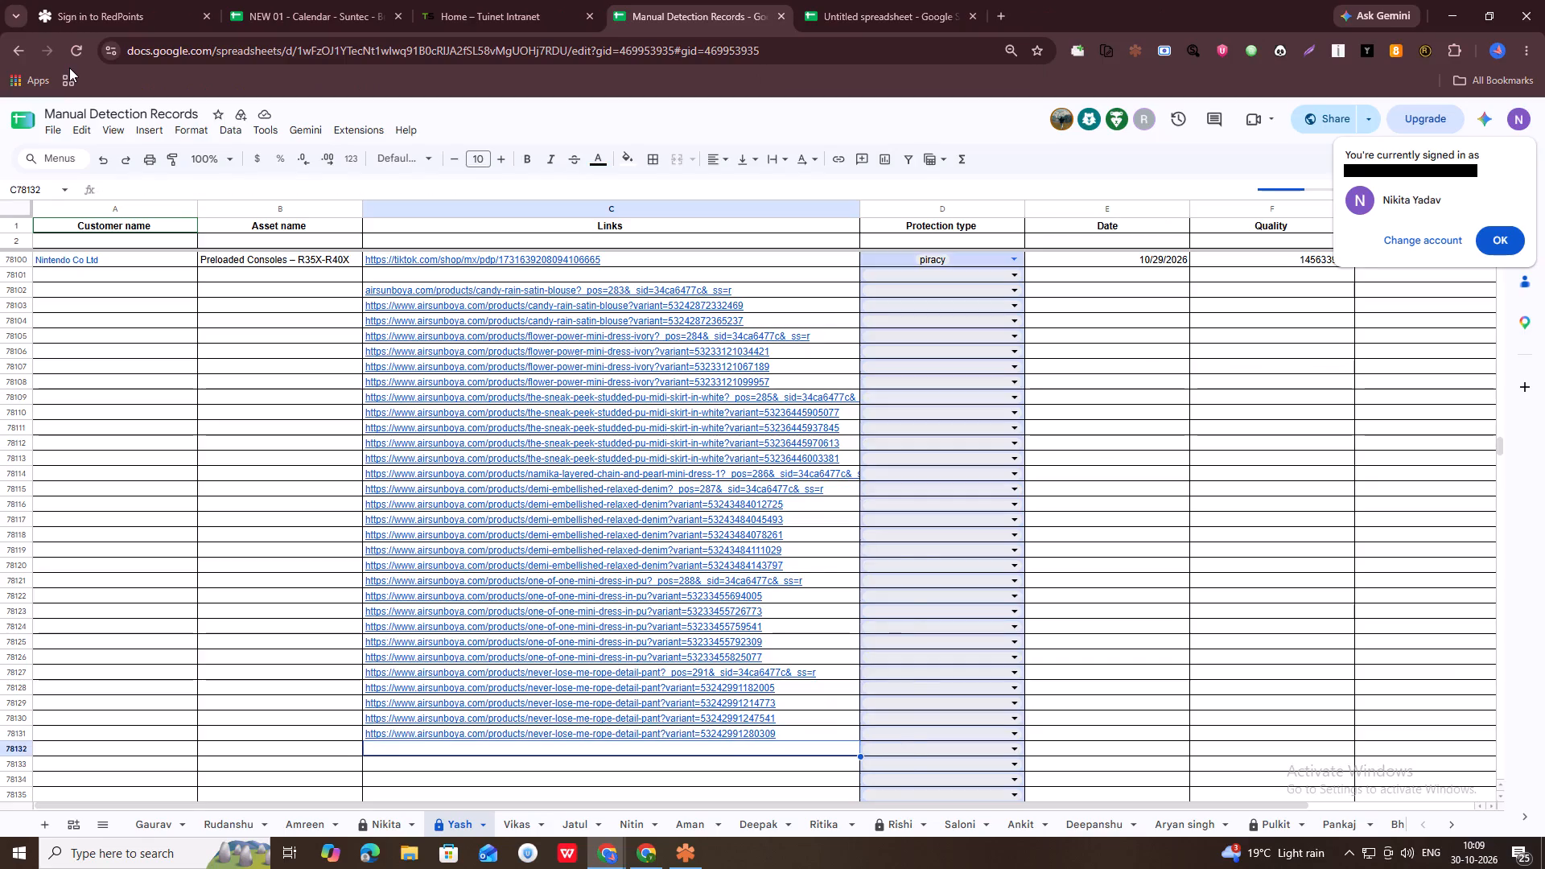
pyautogui.hotkey('ctrl', 'v')
pyautogui.hotkey('alt', 'Tab')
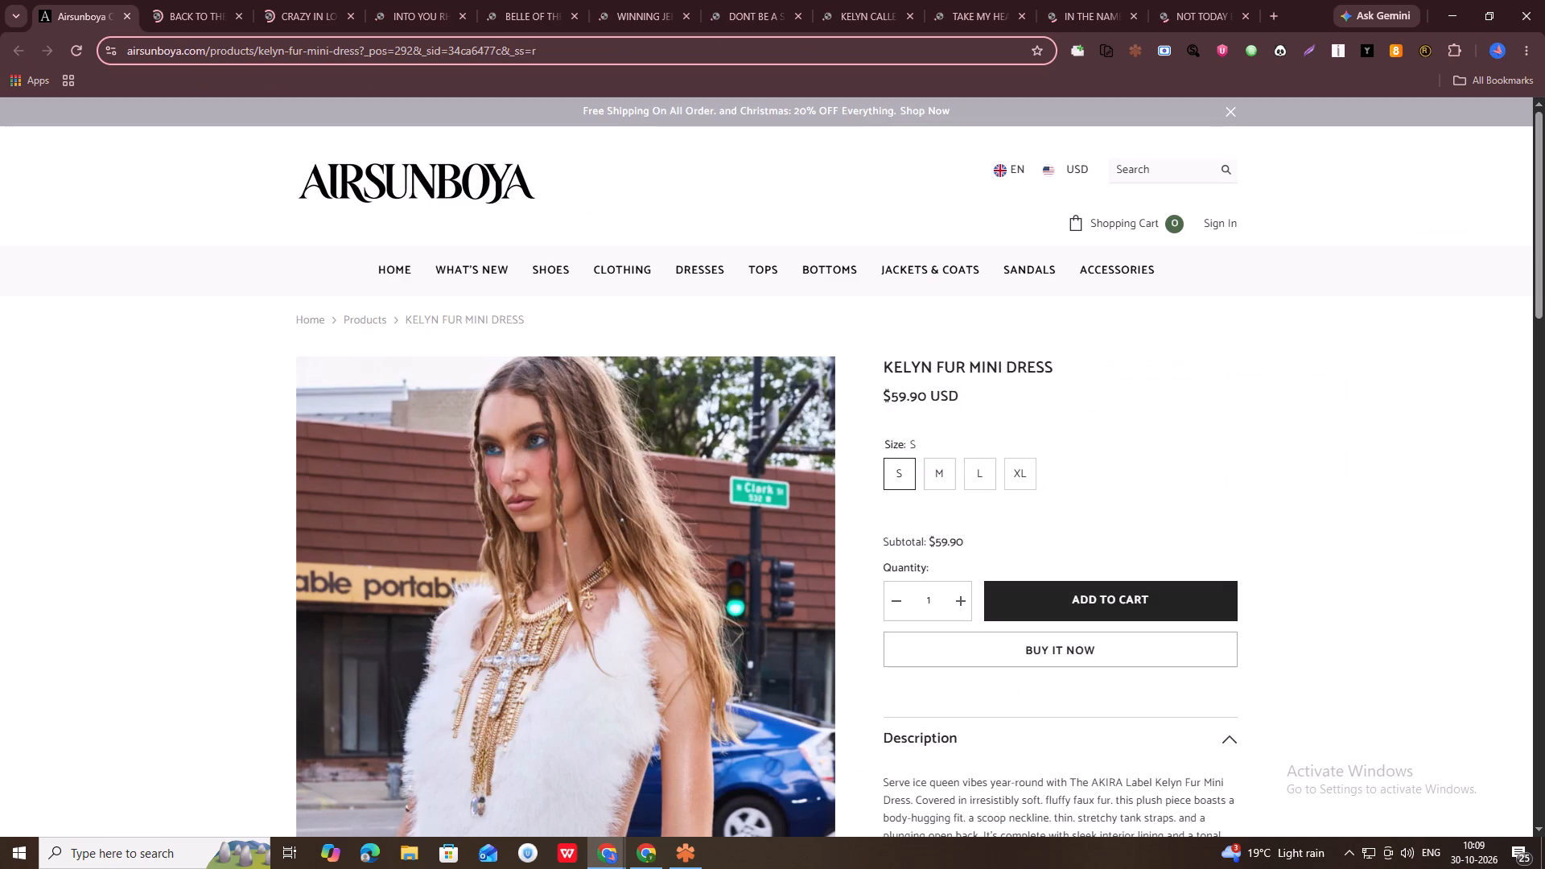
# Select size M of the Kelyn Fur Mini Dress and paste that variant's link in C78133.
pyautogui.click(941, 462)
pyautogui.hotkey('ctrl', 'l')
pyautogui.hotkey('ctrl', 'c')
pyautogui.hotkey('ctrl', 'c')
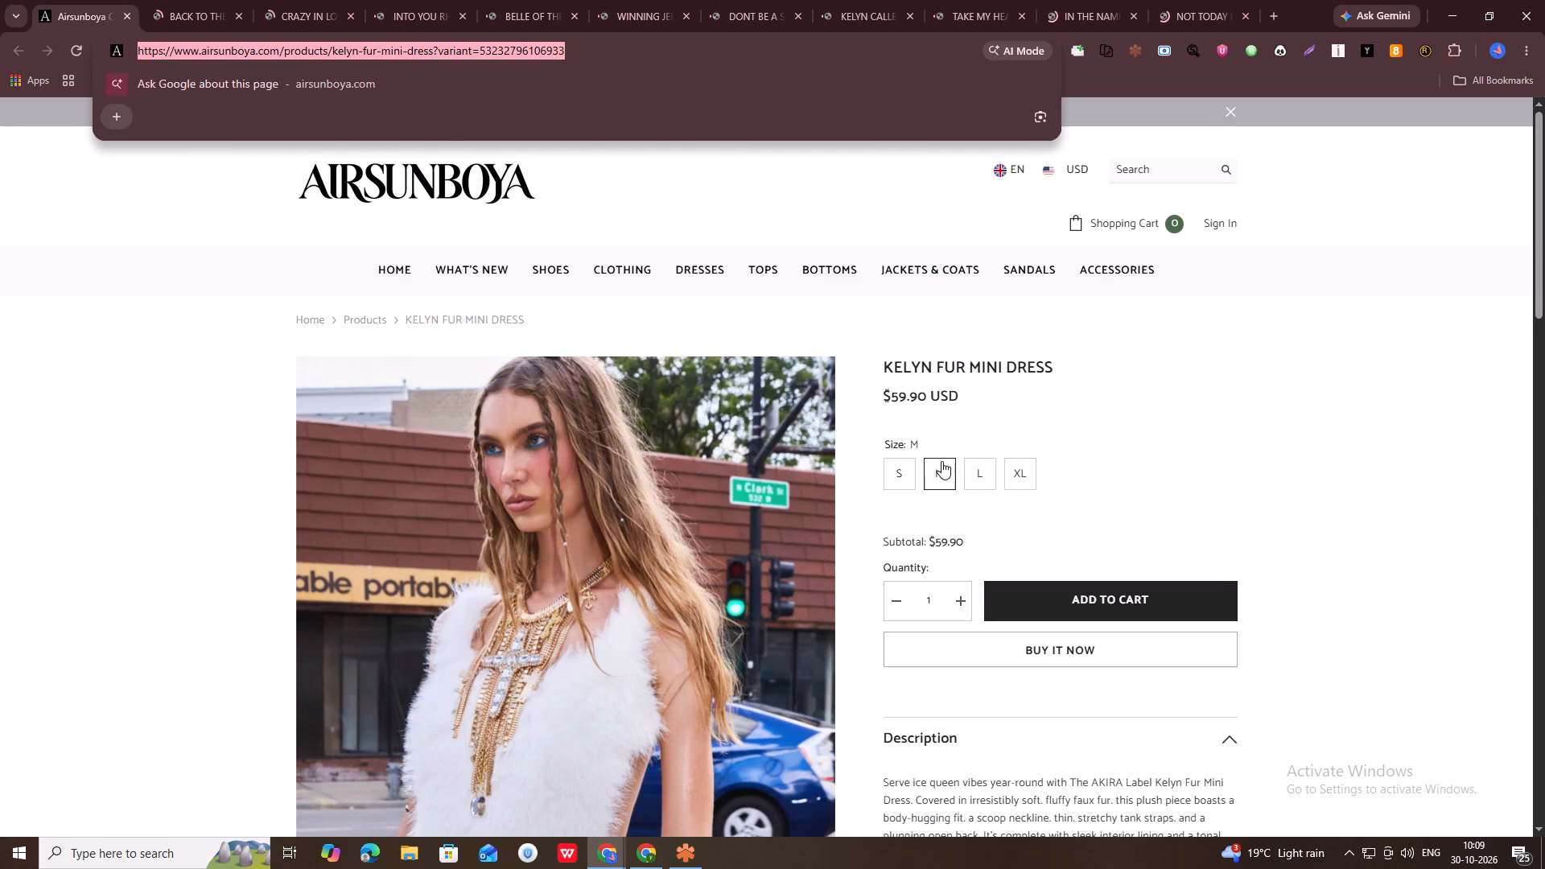
pyautogui.hotkey('alt', 'Tab')
pyautogui.press('Down')
pyautogui.hotkey('ctrl', 'v')
pyautogui.hotkey('alt', 'Tab')
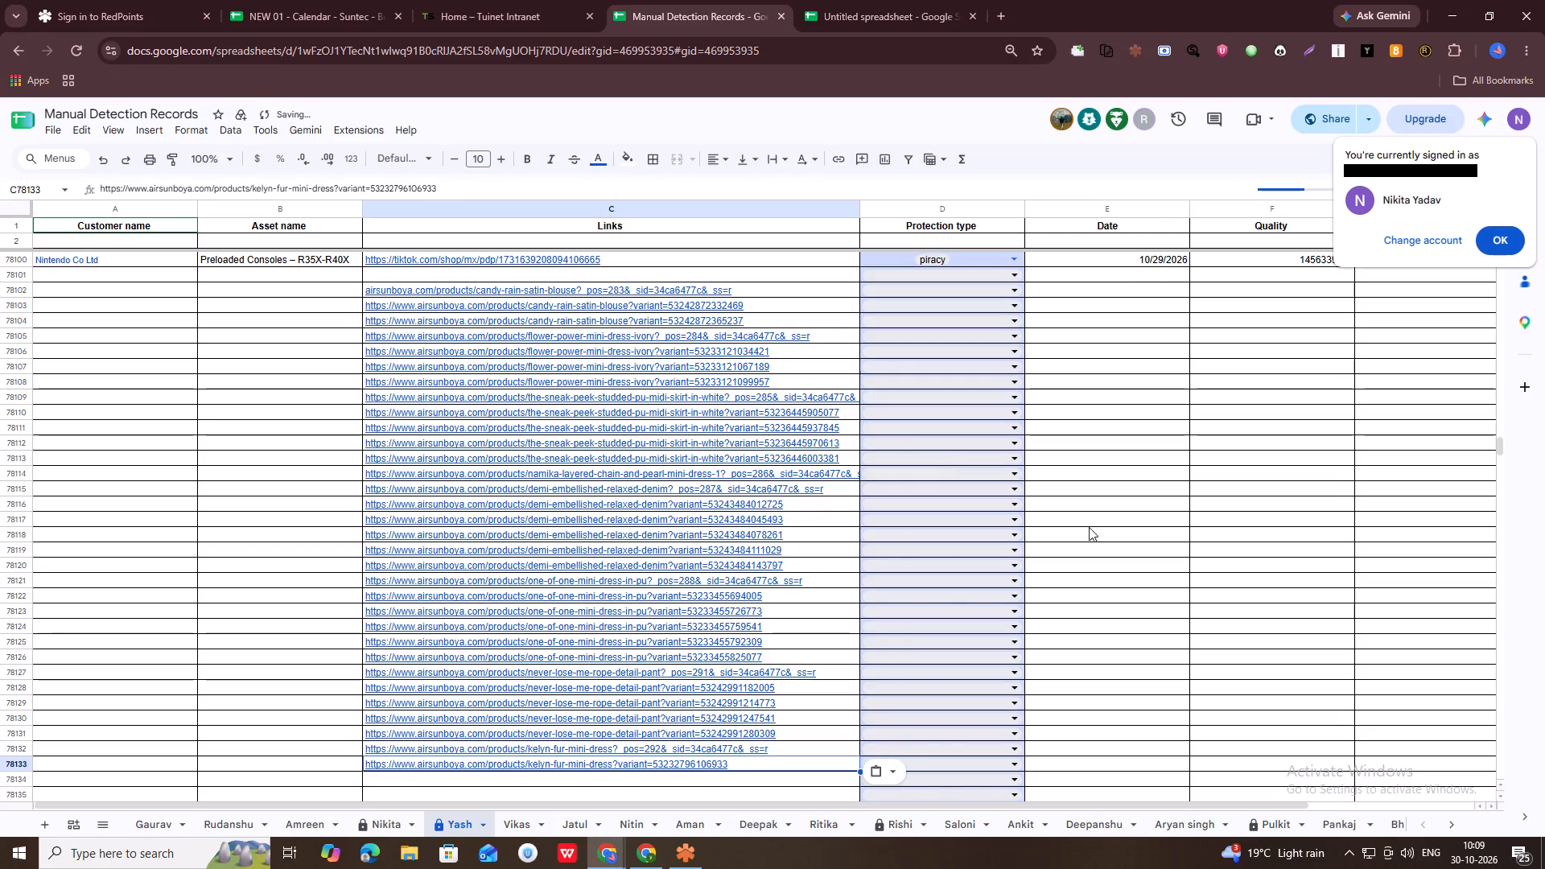
# Select size L of the Kelyn Fur Mini Dress and paste that variant's link in C78134.
pyautogui.click(974, 464)
pyautogui.hotkey('ctrl', 'l')
pyautogui.hotkey('ctrl', 'c')
pyautogui.hotkey('ctrl', 'c')
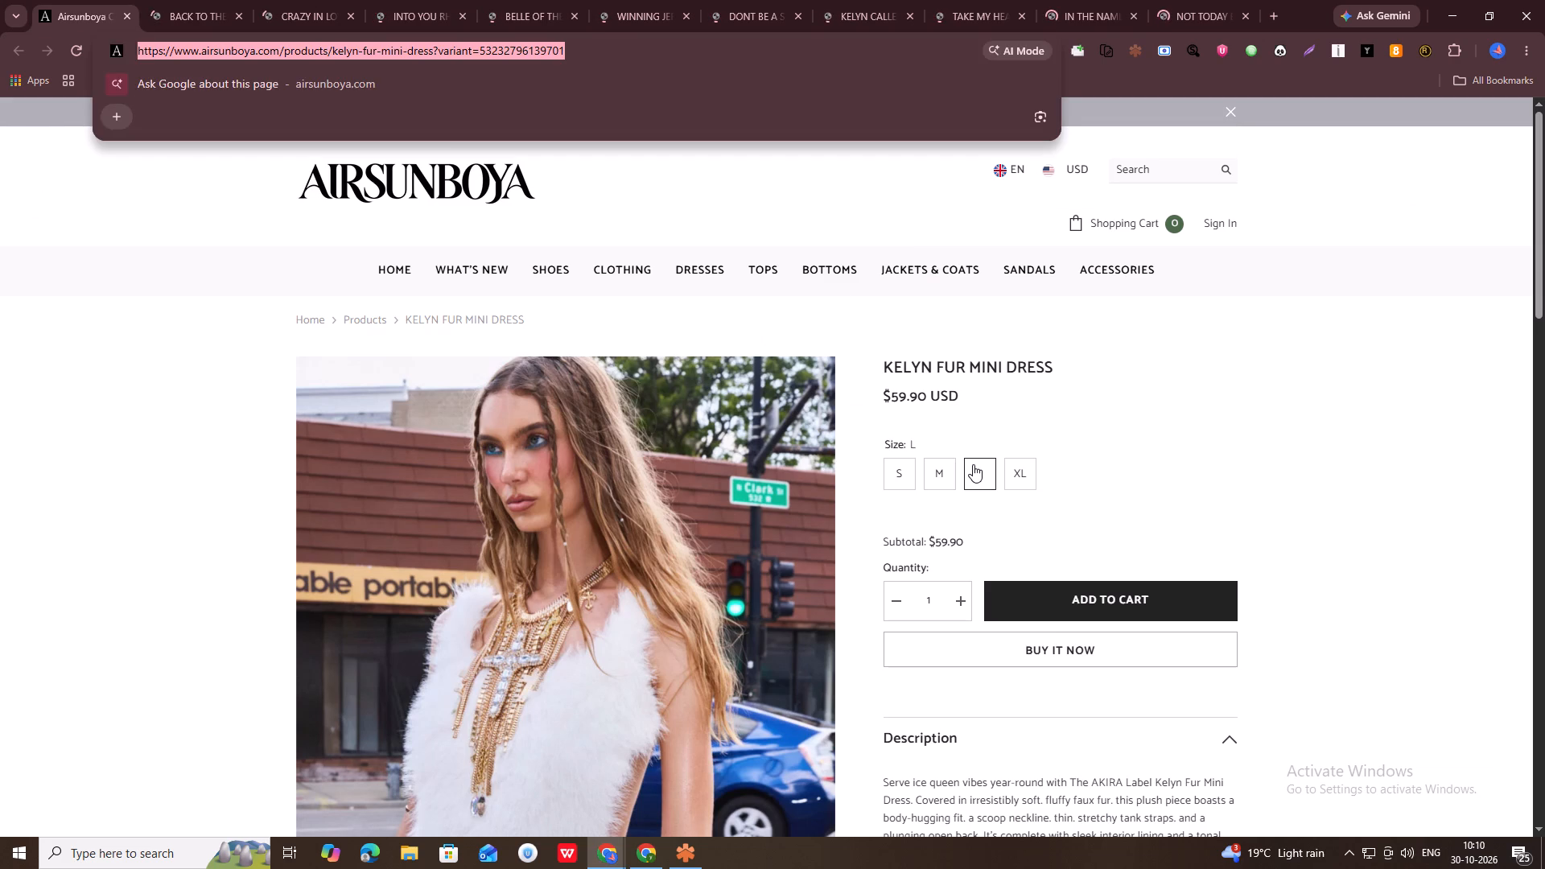
pyautogui.hotkey('alt', 'Tab')
pyautogui.press('Down')
pyautogui.hotkey('ctrl', 'v')
pyautogui.hotkey('alt', 'Tab')
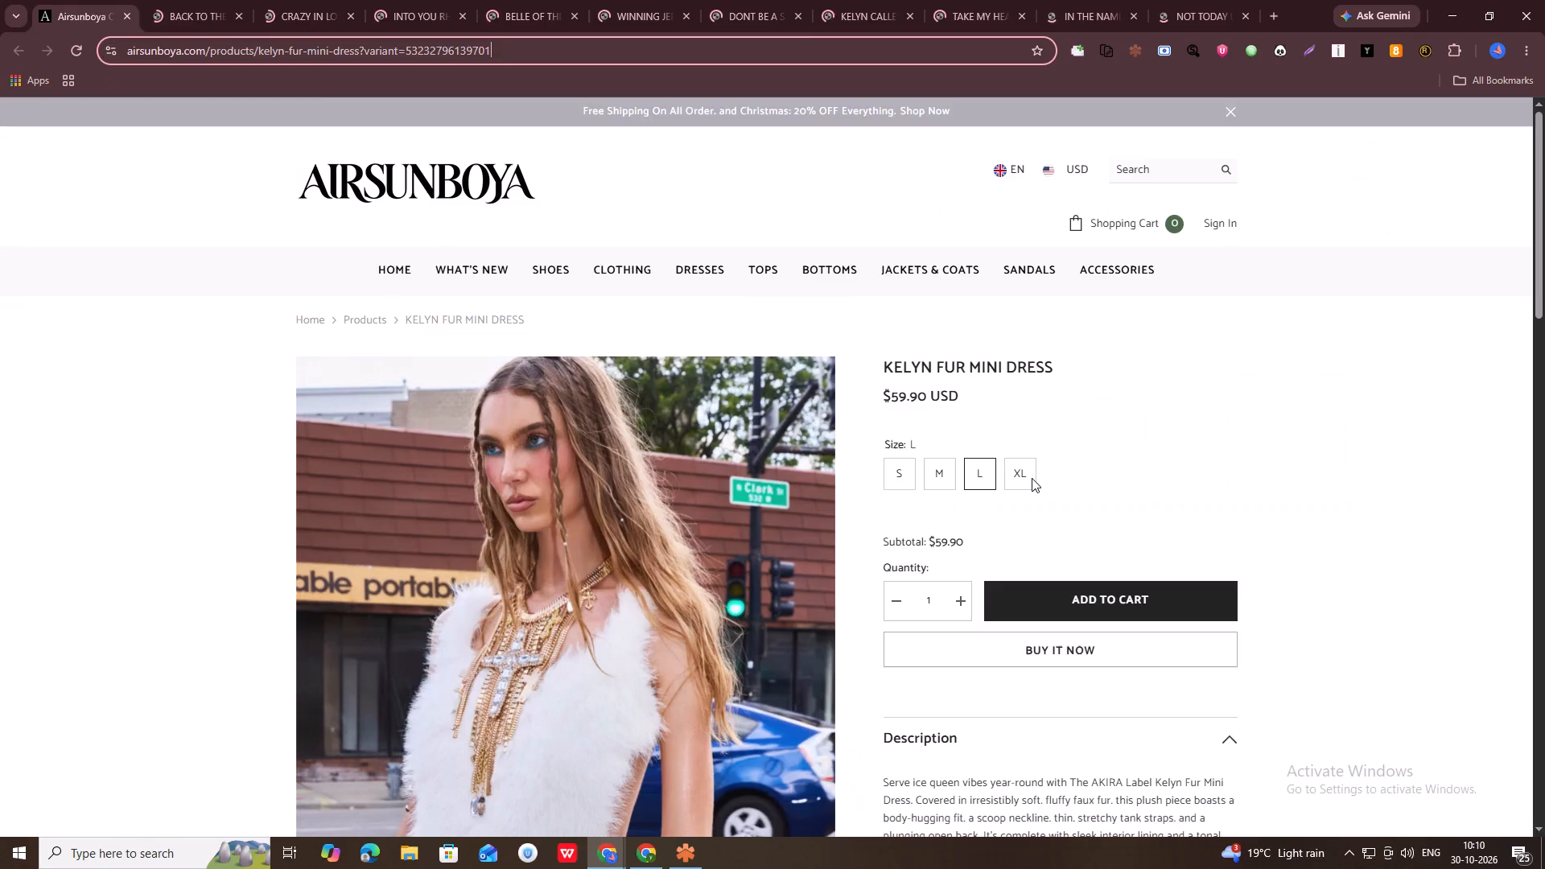
# Paste the Kelyn Fur Mini Dress's size XL variant link in C78135 and close the dress page.
pyautogui.click(1032, 478)
pyautogui.hotkey('ctrl', 'l')
pyautogui.hotkey('ctrl', 'c')
pyautogui.hotkey('alt', 'Tab')
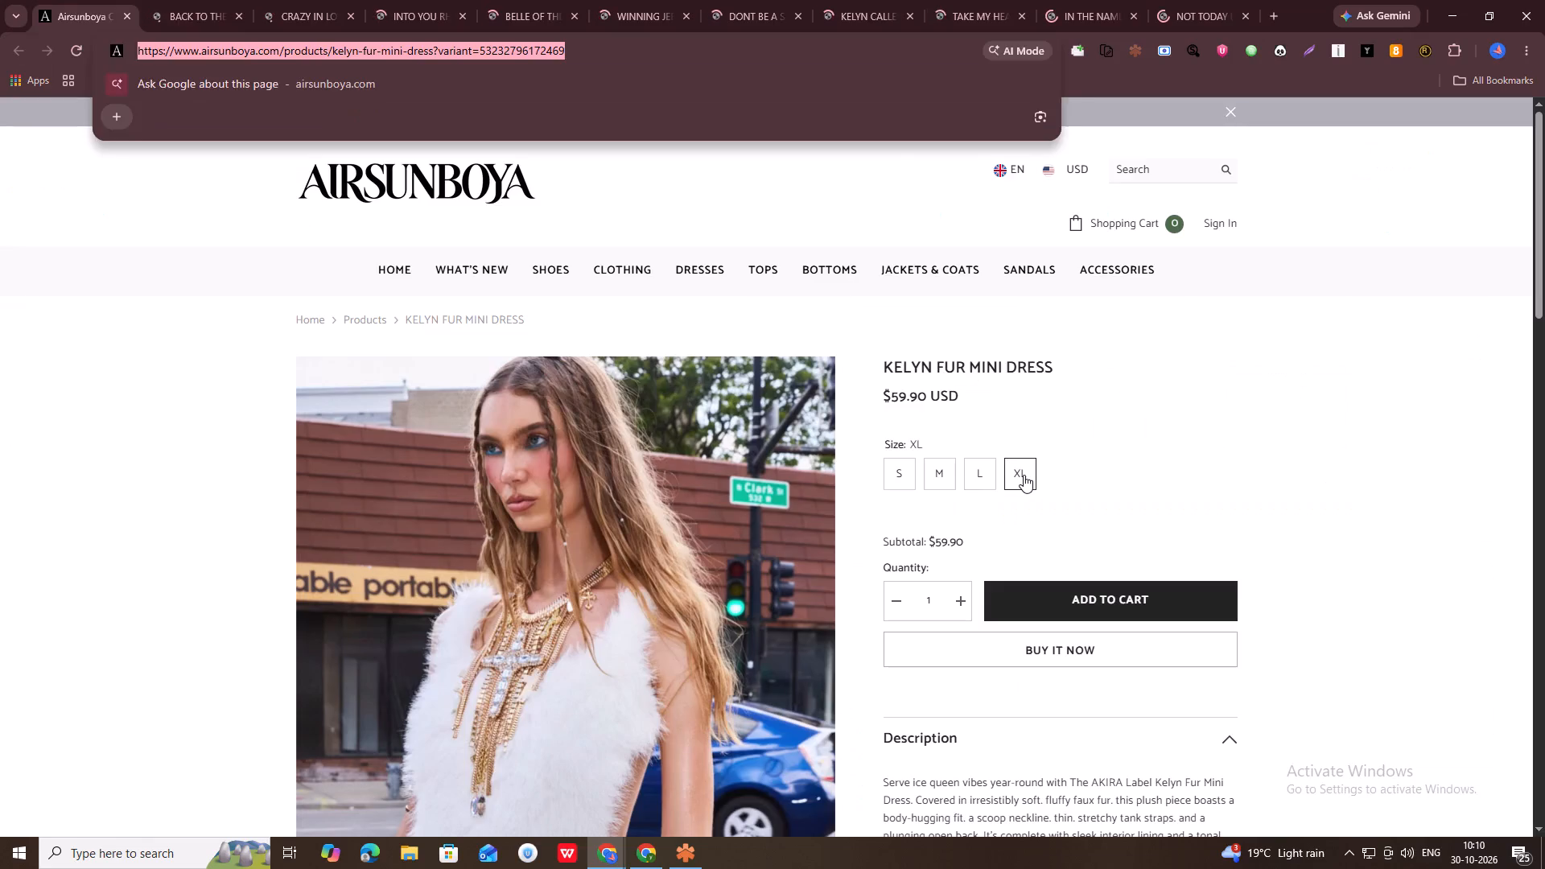
pyautogui.press('Down')
pyautogui.hotkey('ctrl', 'v')
pyautogui.hotkey('alt', 'Tab')
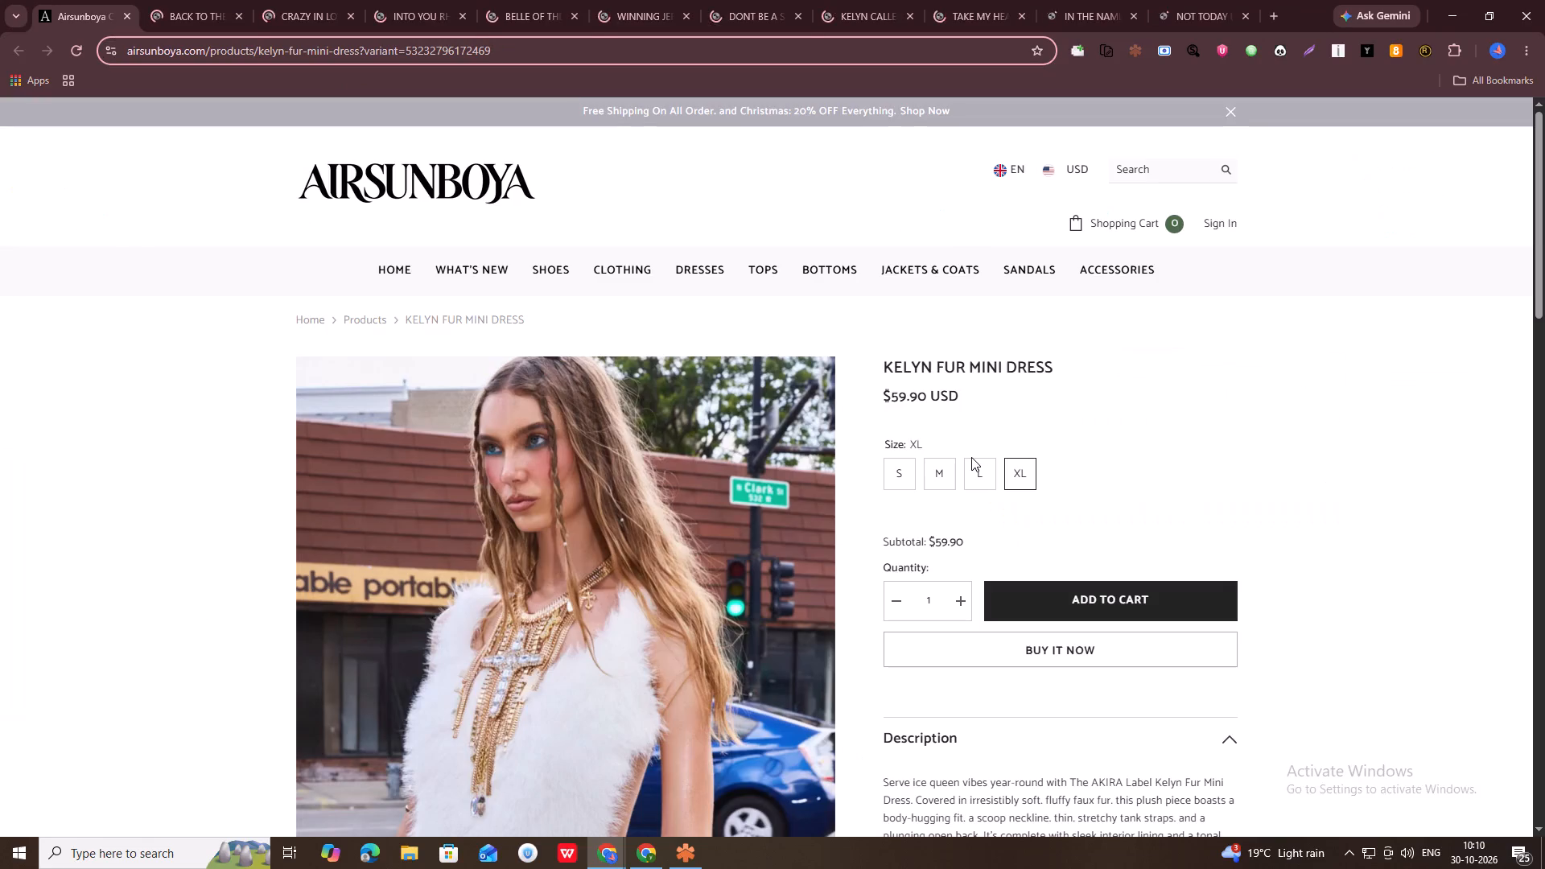
pyautogui.hotkey('ctrl', 'w')
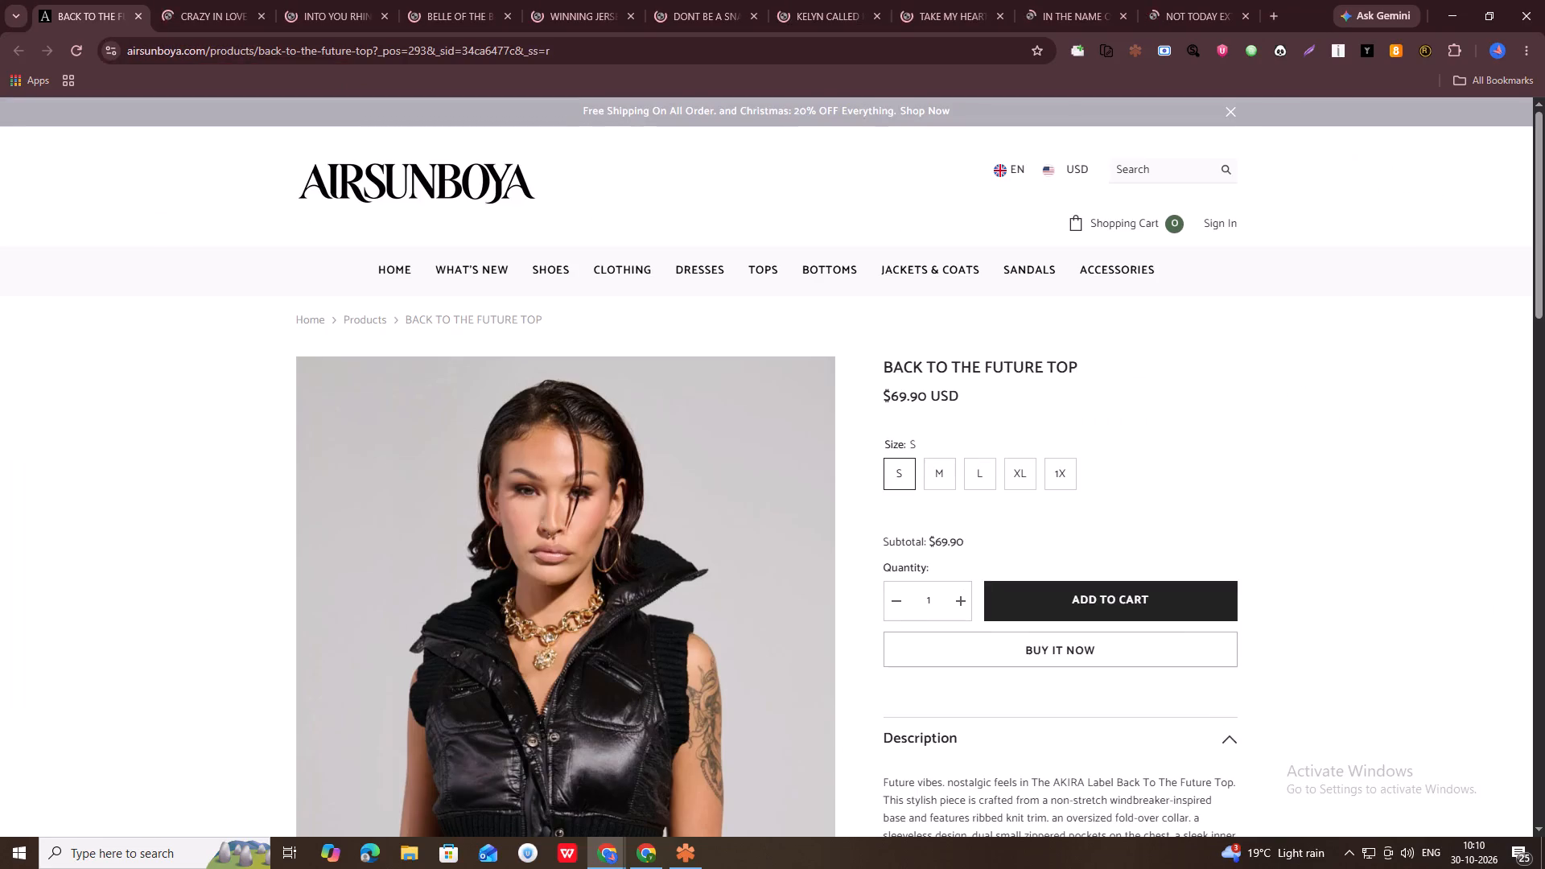
# Check the Back to the Future Top page for Akira and copy its product link for Manual Detection Records.
pyautogui.hotkey('ctrl', 'f')
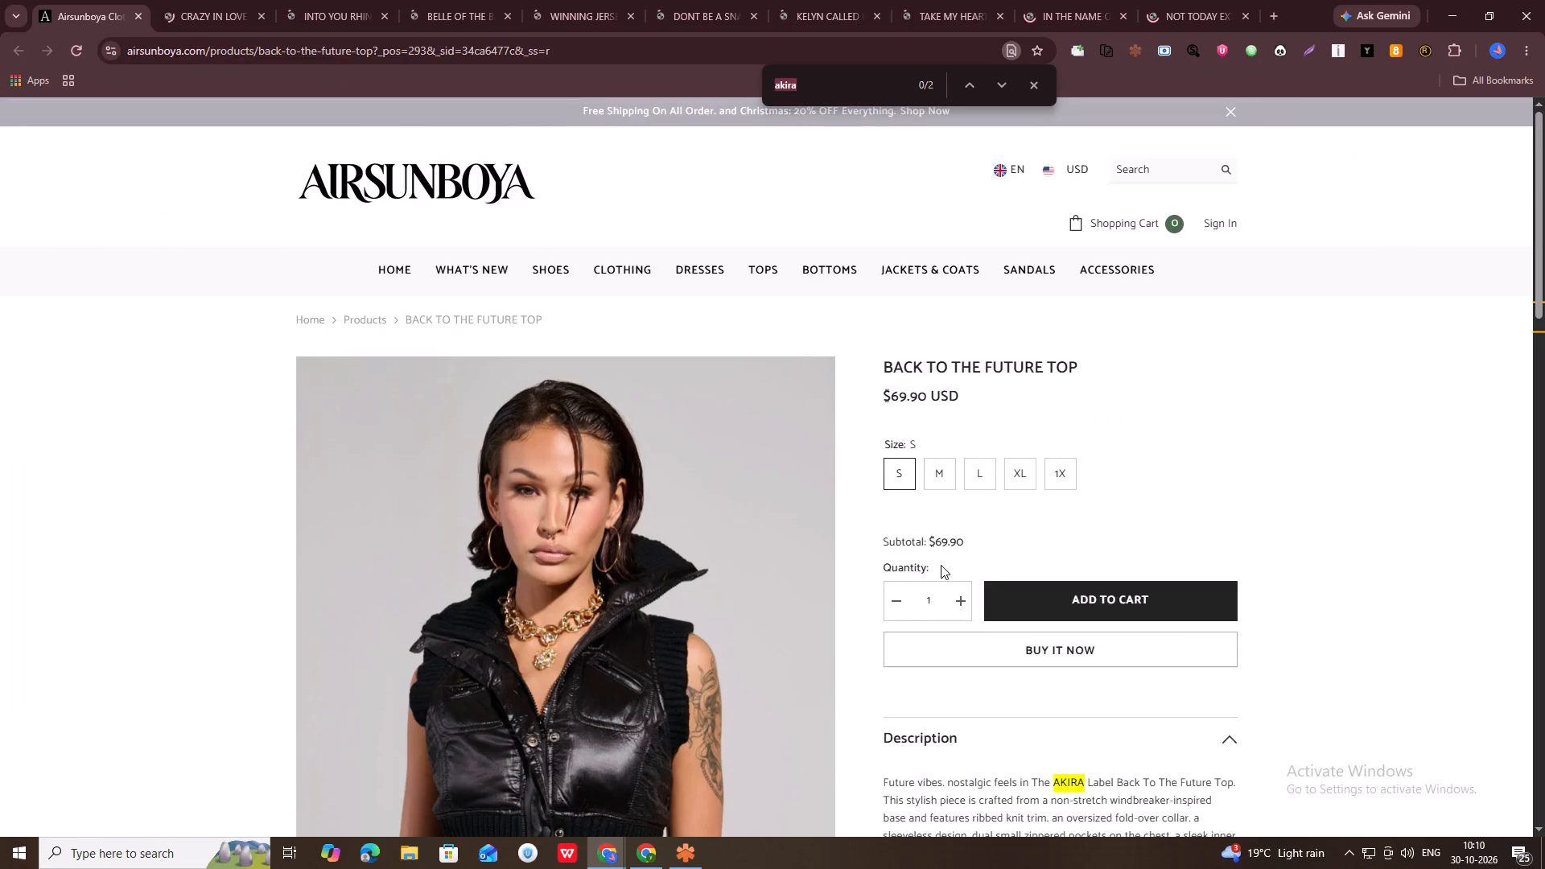
pyautogui.hotkey('ctrl', 'l')
pyautogui.hotkey('ctrl', 'c')
pyautogui.hotkey('ctrl', 'c')
pyautogui.hotkey('alt', 'Tab')
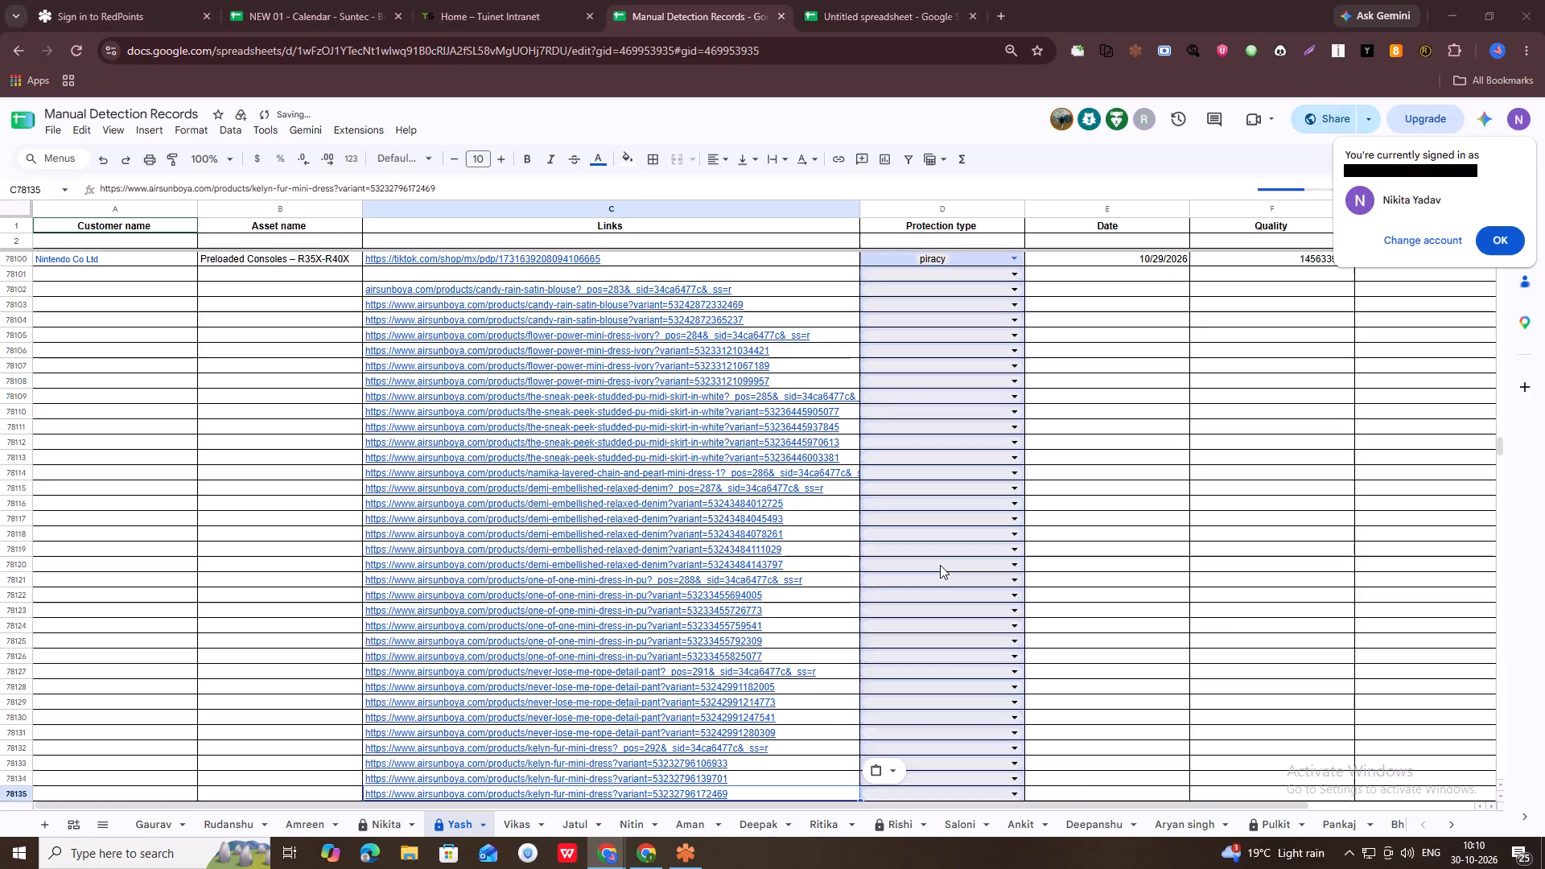
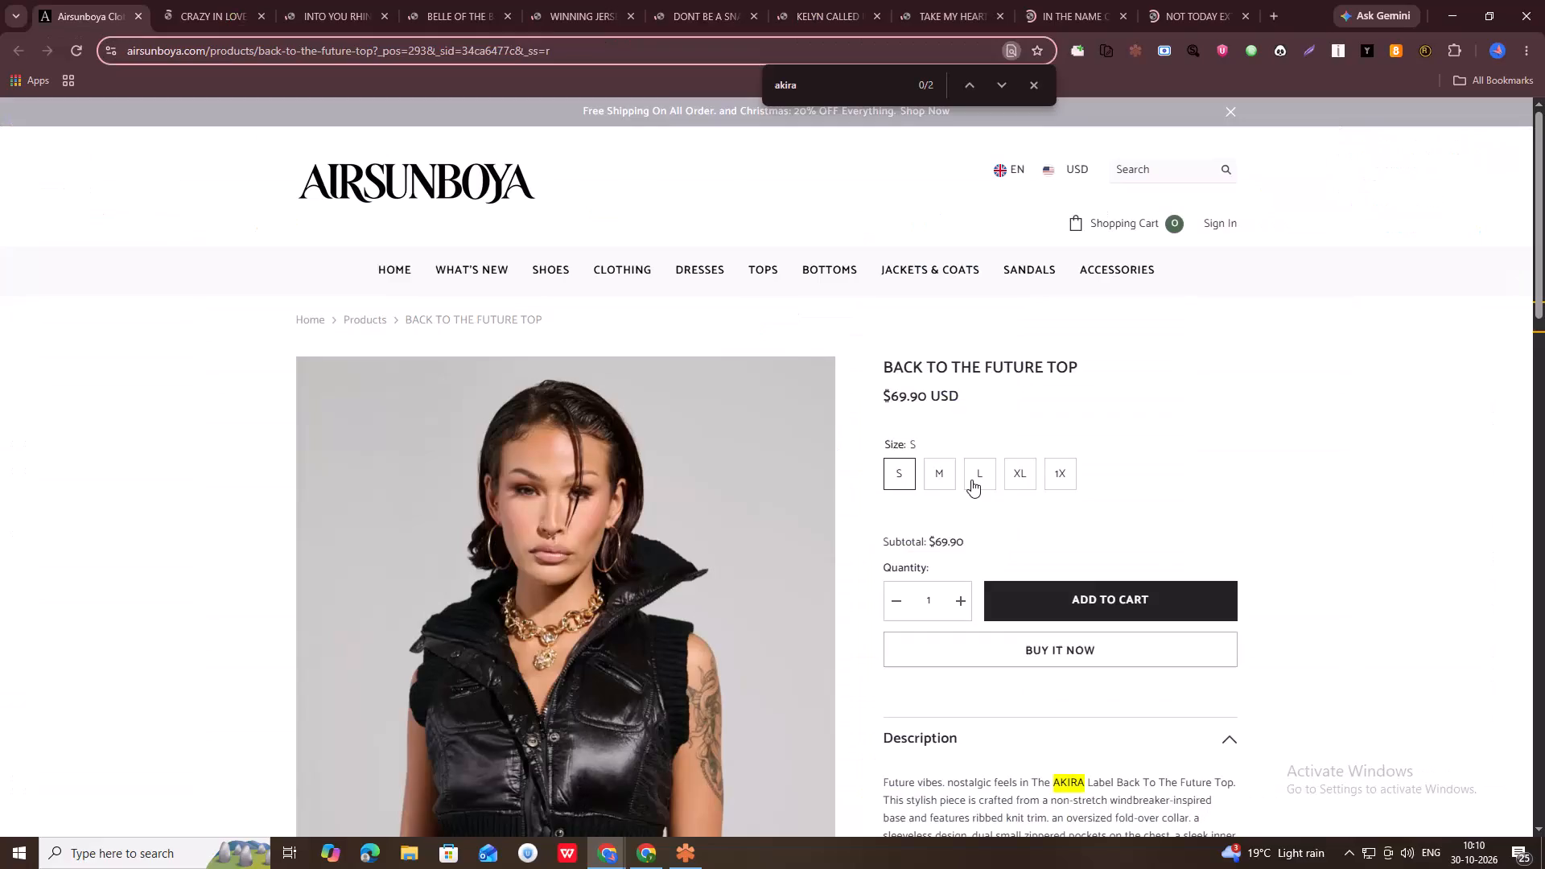
# Select size M of the Back to the Future Top and paste that variant's link in C78137.
pyautogui.click(954, 476)
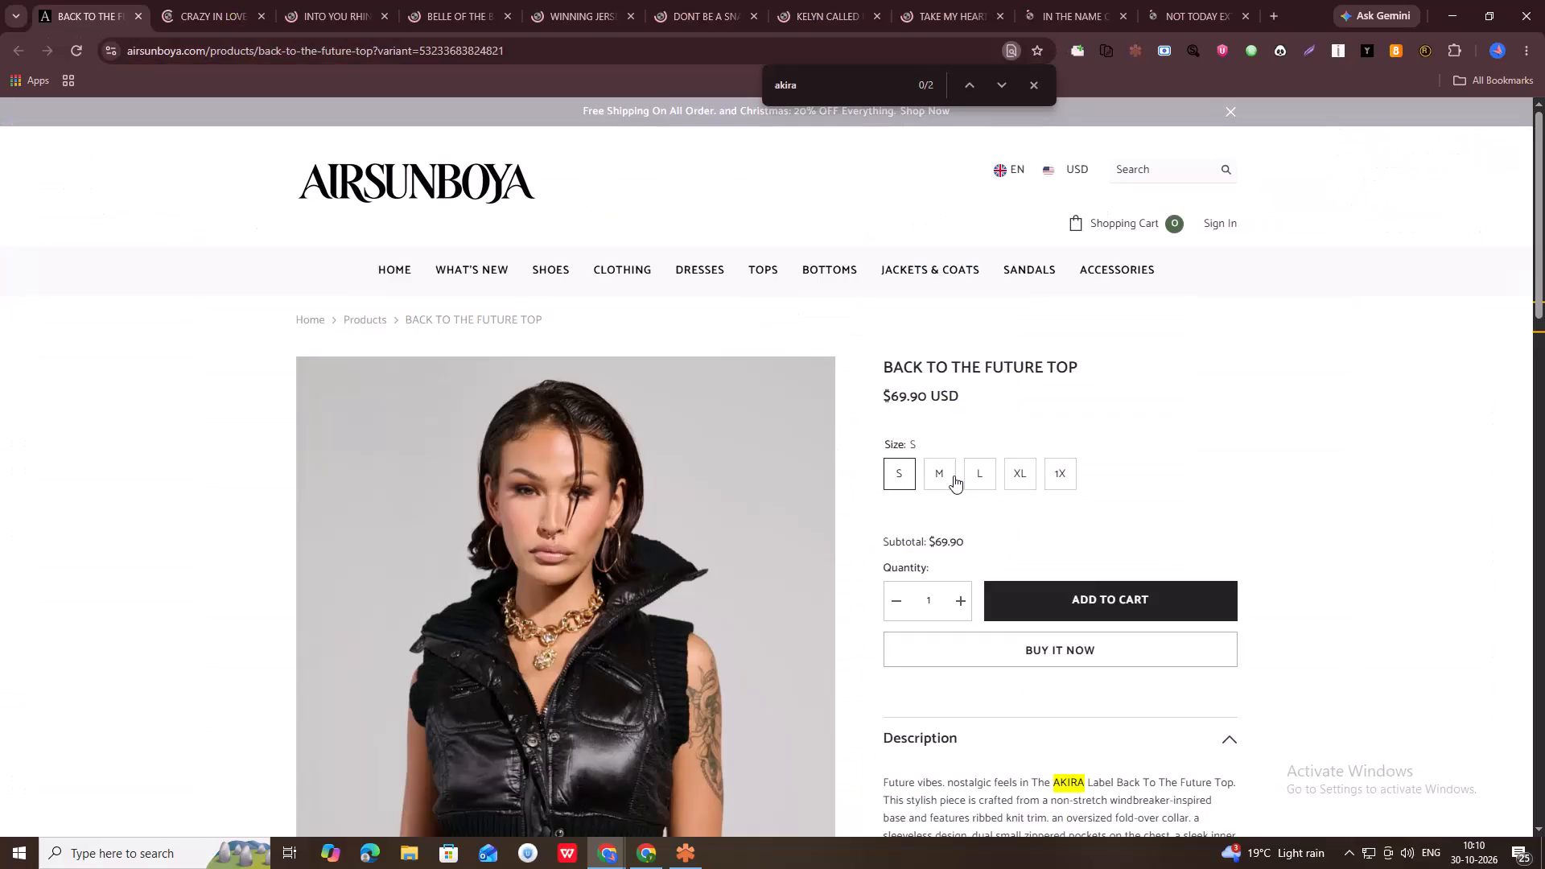
pyautogui.hotkey('ctrl', 'l')
pyautogui.hotkey('ctrl', 'c')
pyautogui.hotkey('alt', 'Tab')
pyautogui.press('Down')
pyautogui.hotkey('ctrl', 'v')
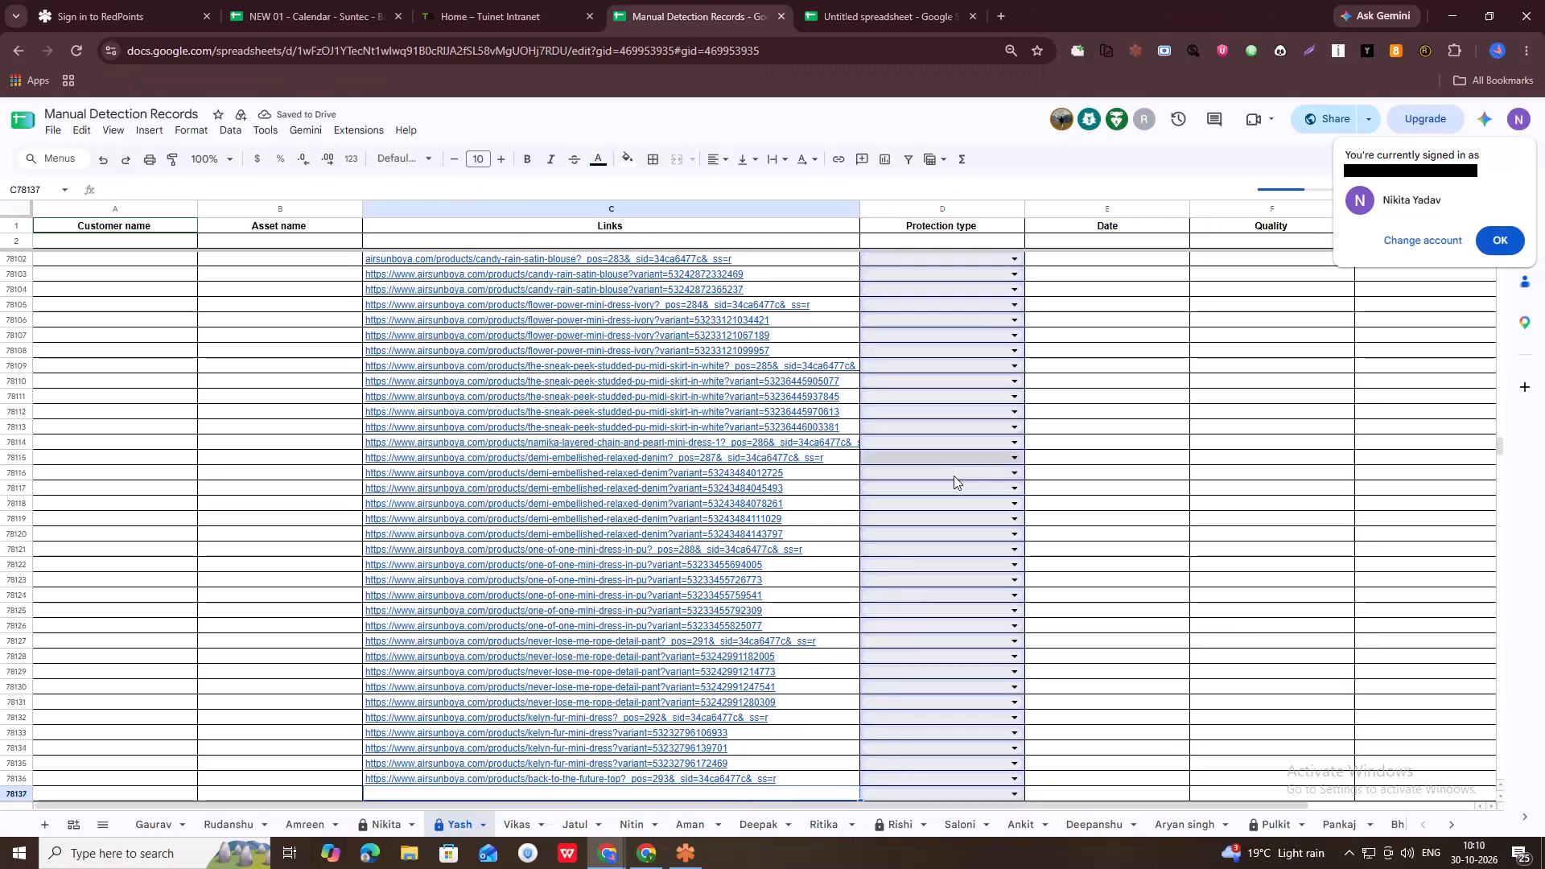
pyautogui.hotkey('alt', 'Tab')
# Select size L of the Back to the Future Top and paste that variant's link in C78138.
pyautogui.click(980, 467)
pyautogui.hotkey('ctrl', 'l')
pyautogui.hotkey('ctrl', 'c')
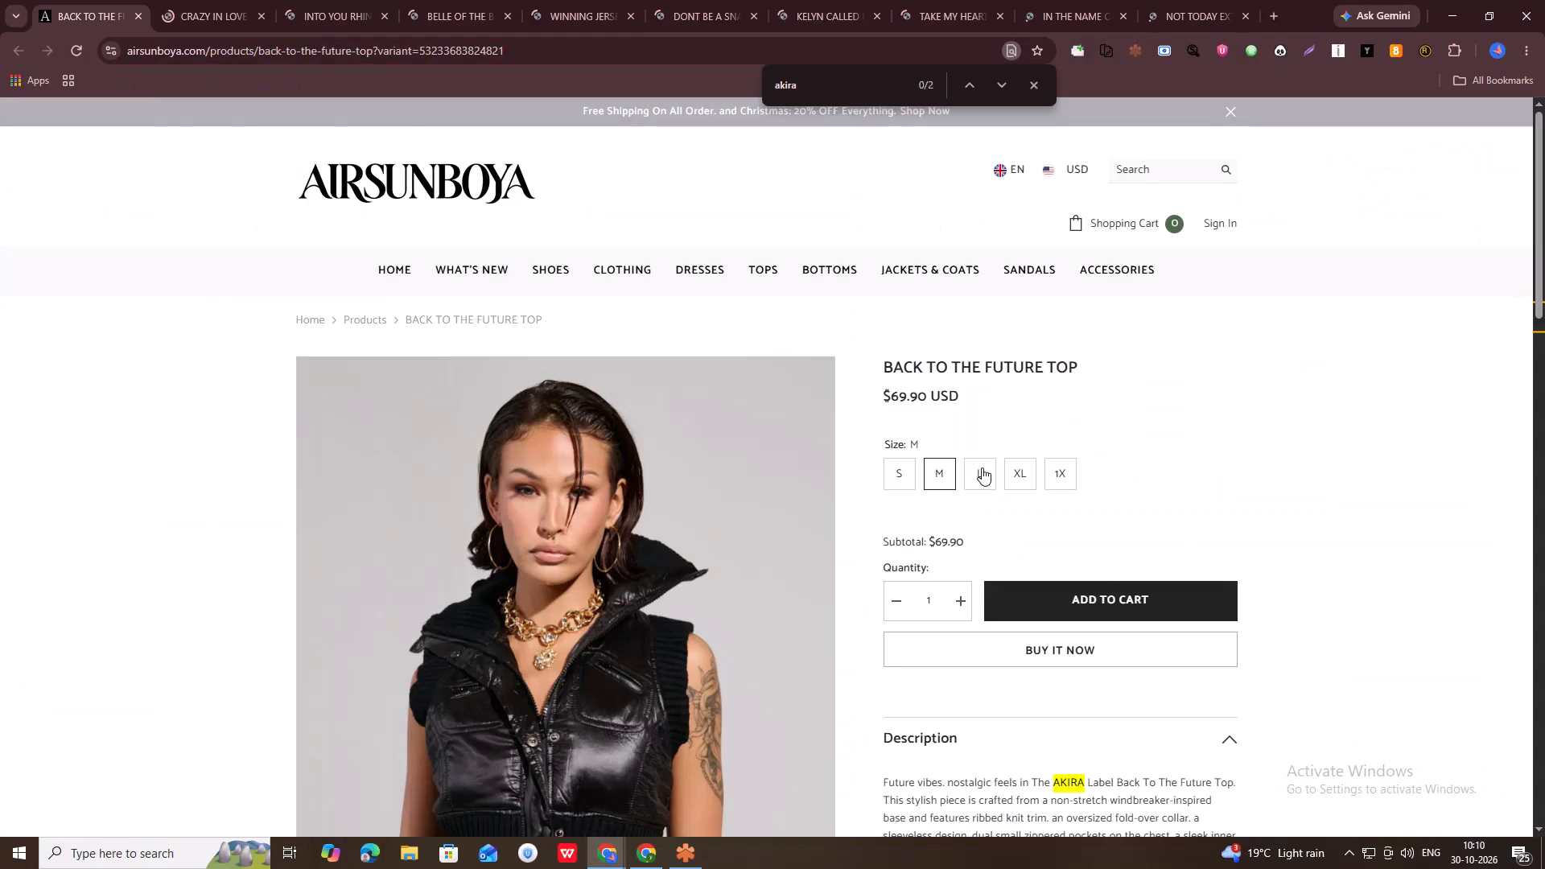
pyautogui.hotkey('alt', 'Tab')
pyautogui.press('Down')
pyautogui.hotkey('ctrl', 'v')
pyautogui.hotkey('alt', 'Tab')
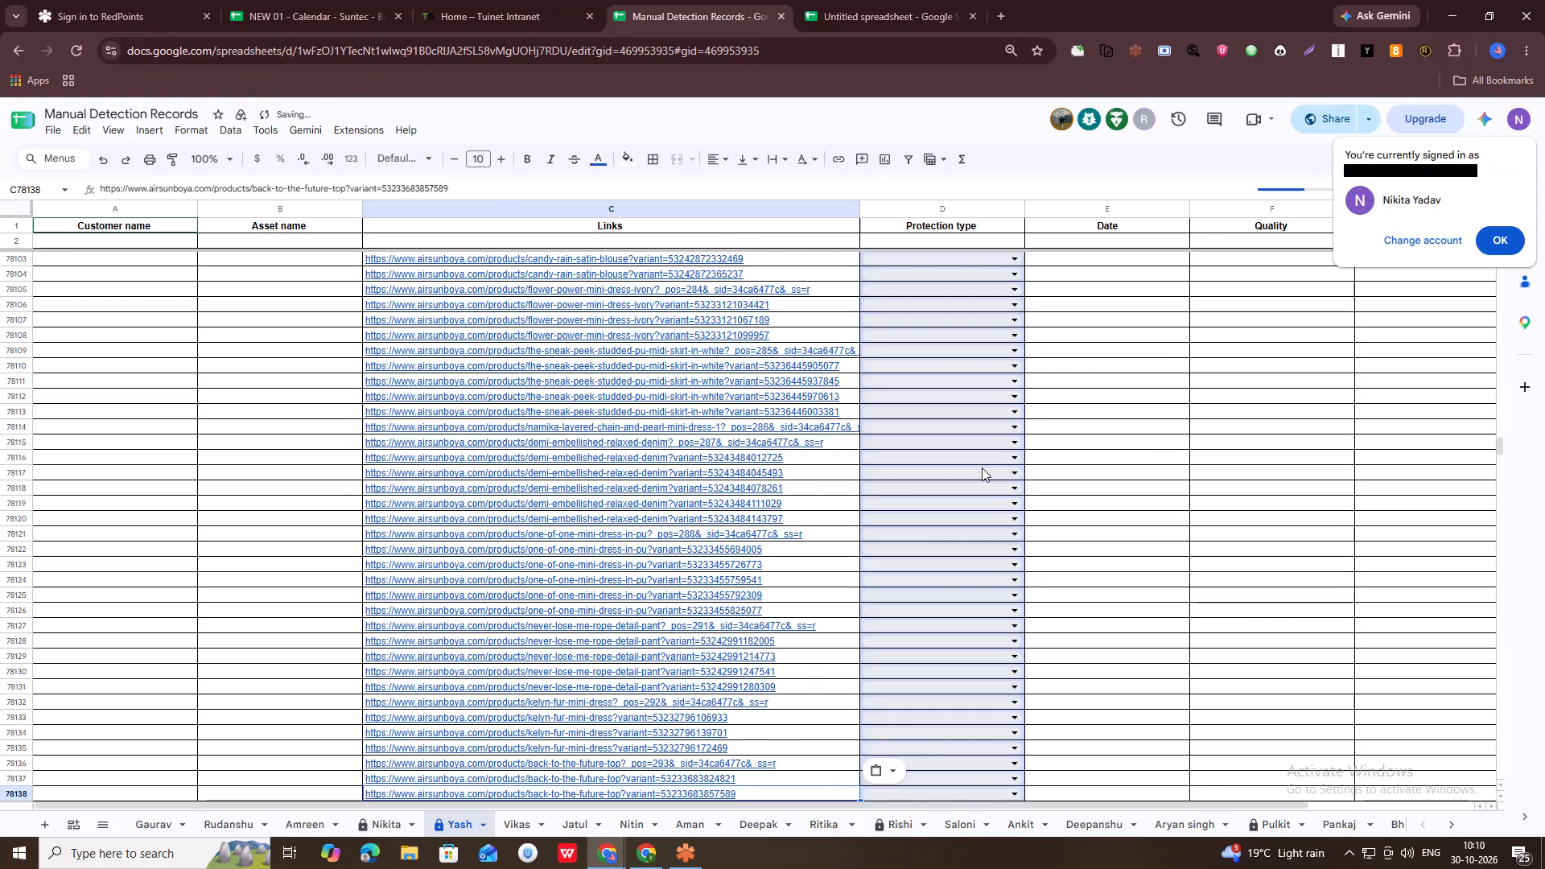
# Select size XL of the Back to the Future Top and paste that variant's link in C78139.
pyautogui.click(1011, 479)
pyautogui.hotkey('ctrl', 'l')
pyautogui.hotkey('ctrl', 'c')
pyautogui.hotkey('alt', 'Tab')
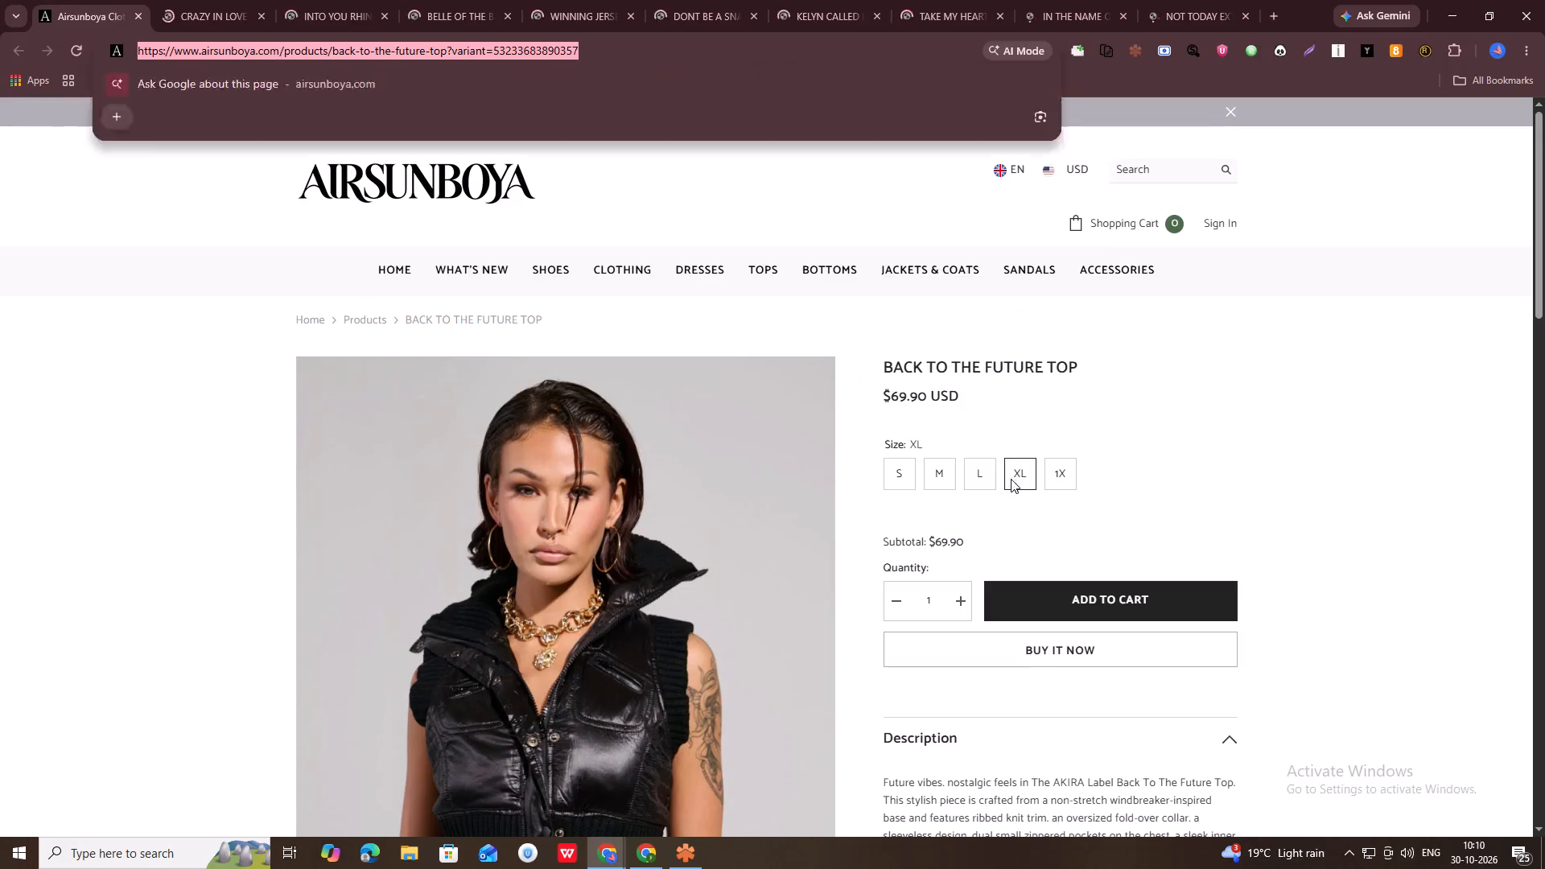
pyautogui.press('Down')
pyautogui.hotkey('ctrl', 'v')
pyautogui.hotkey('alt', 'Tab')
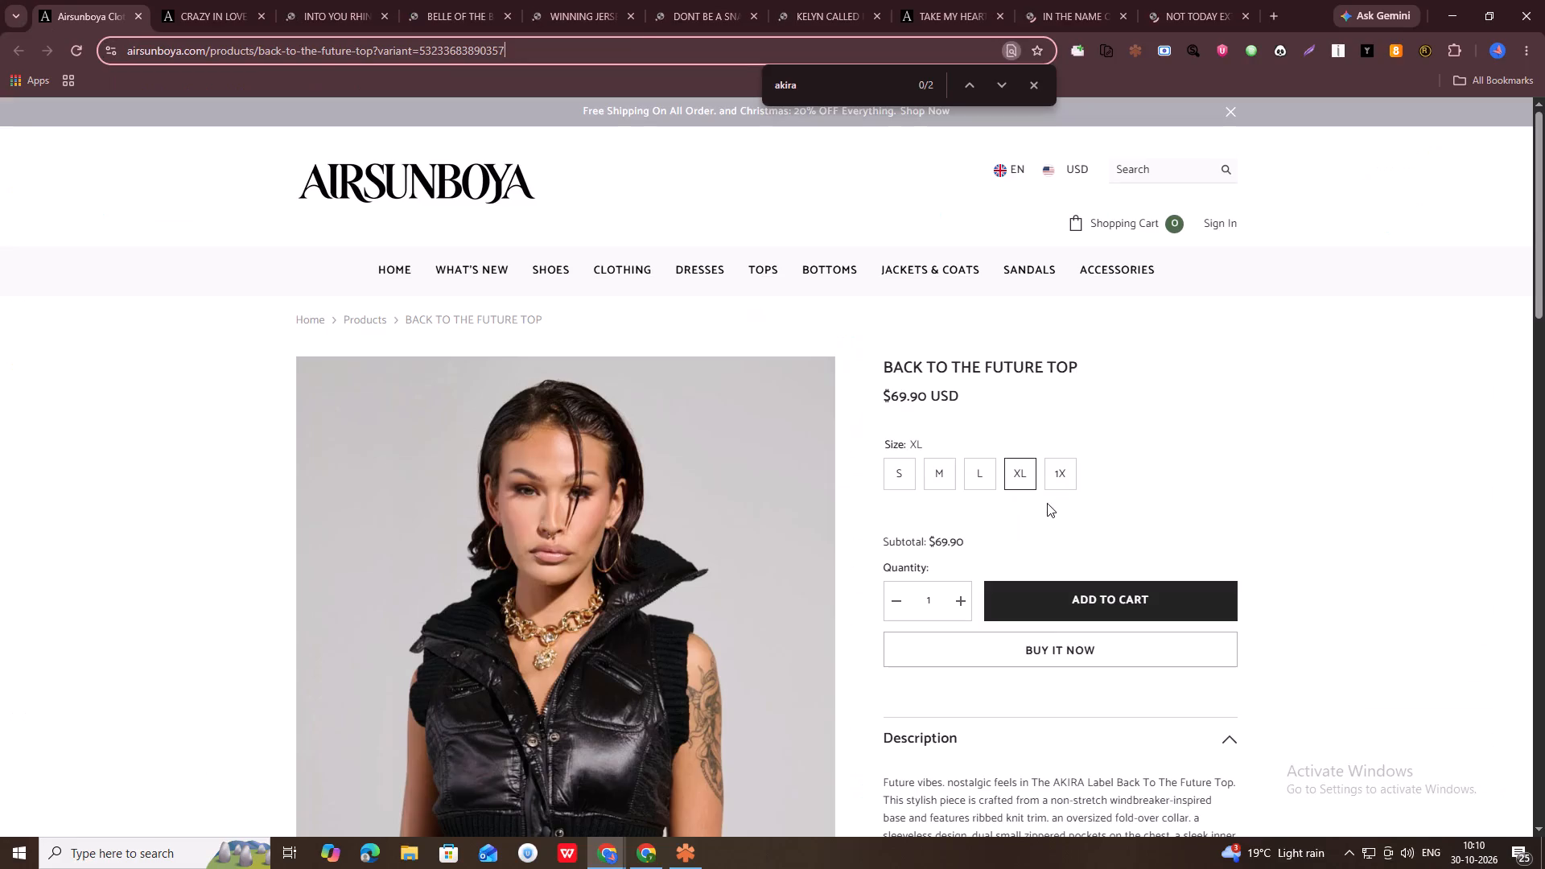
# Paste the Back to the Future Top's size 1X variant link in C78140 and close the top's page.
pyautogui.click(1041, 467)
pyautogui.click(1047, 467)
pyautogui.hotkey('ctrl', 'c')
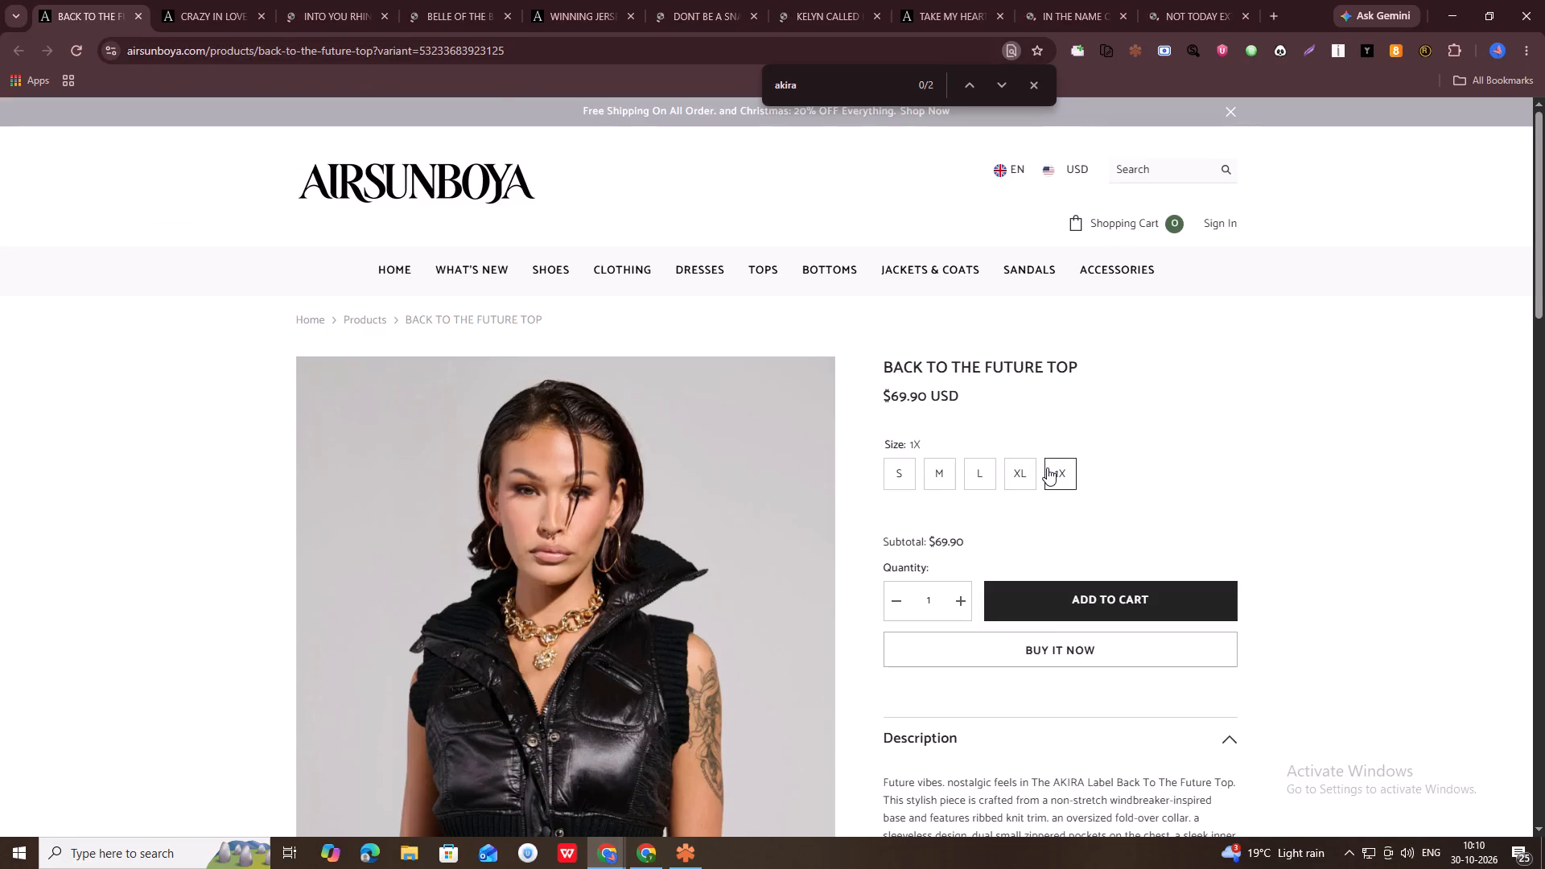
pyautogui.hotkey('ctrl', 'l')
pyautogui.hotkey('ctrl', 'c')
pyautogui.hotkey('ctrl', 'c')
pyautogui.hotkey('alt', 'Tab')
pyautogui.press('Down')
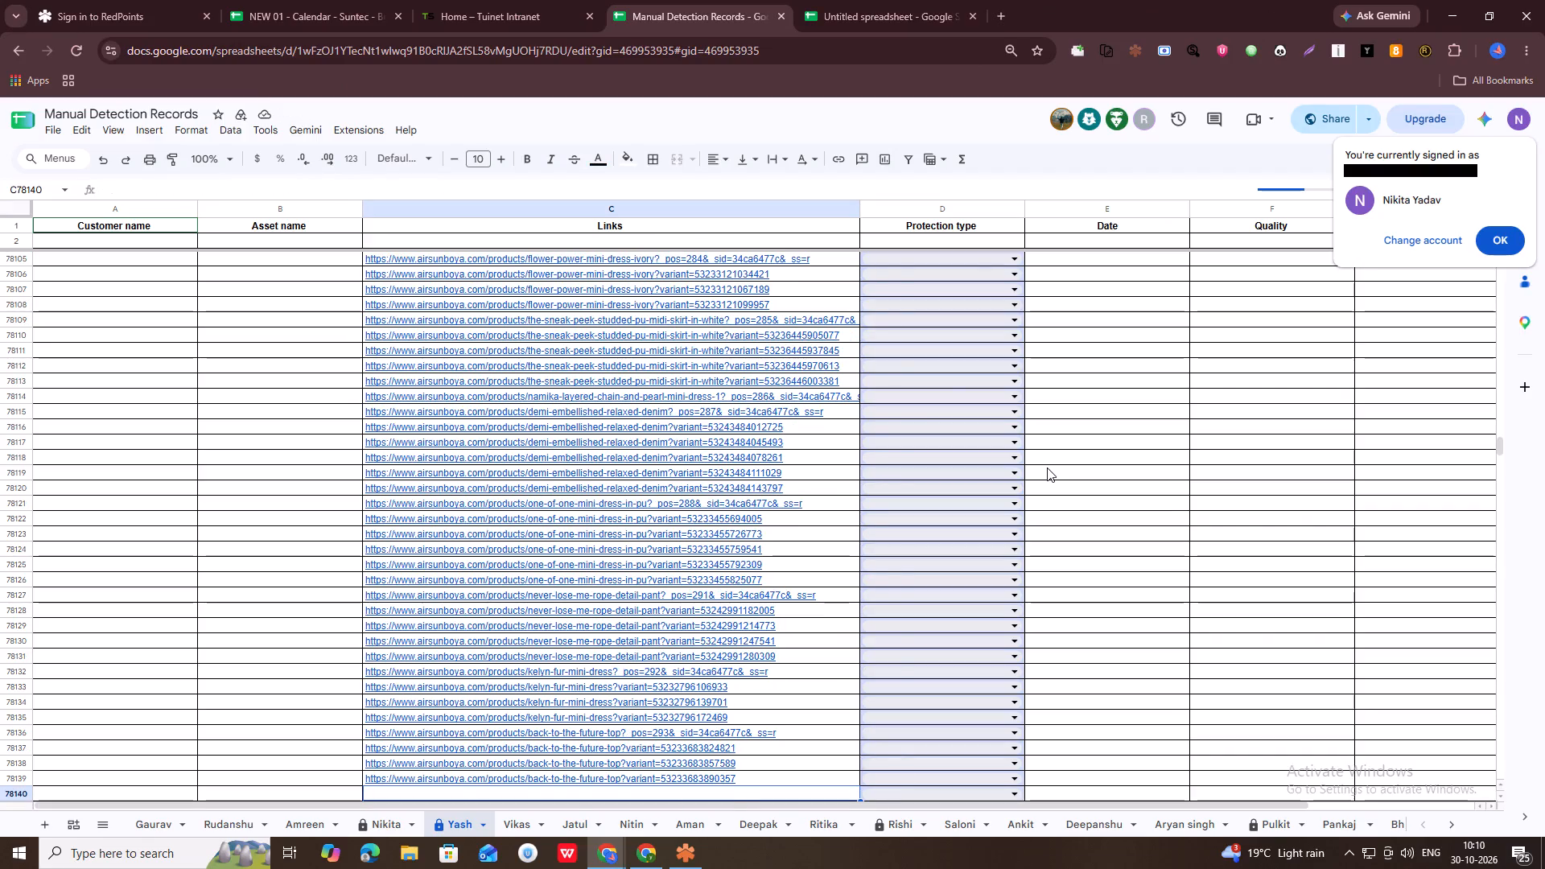
pyautogui.hotkey('ctrl', 'v')
pyautogui.hotkey('alt', 'Tab')
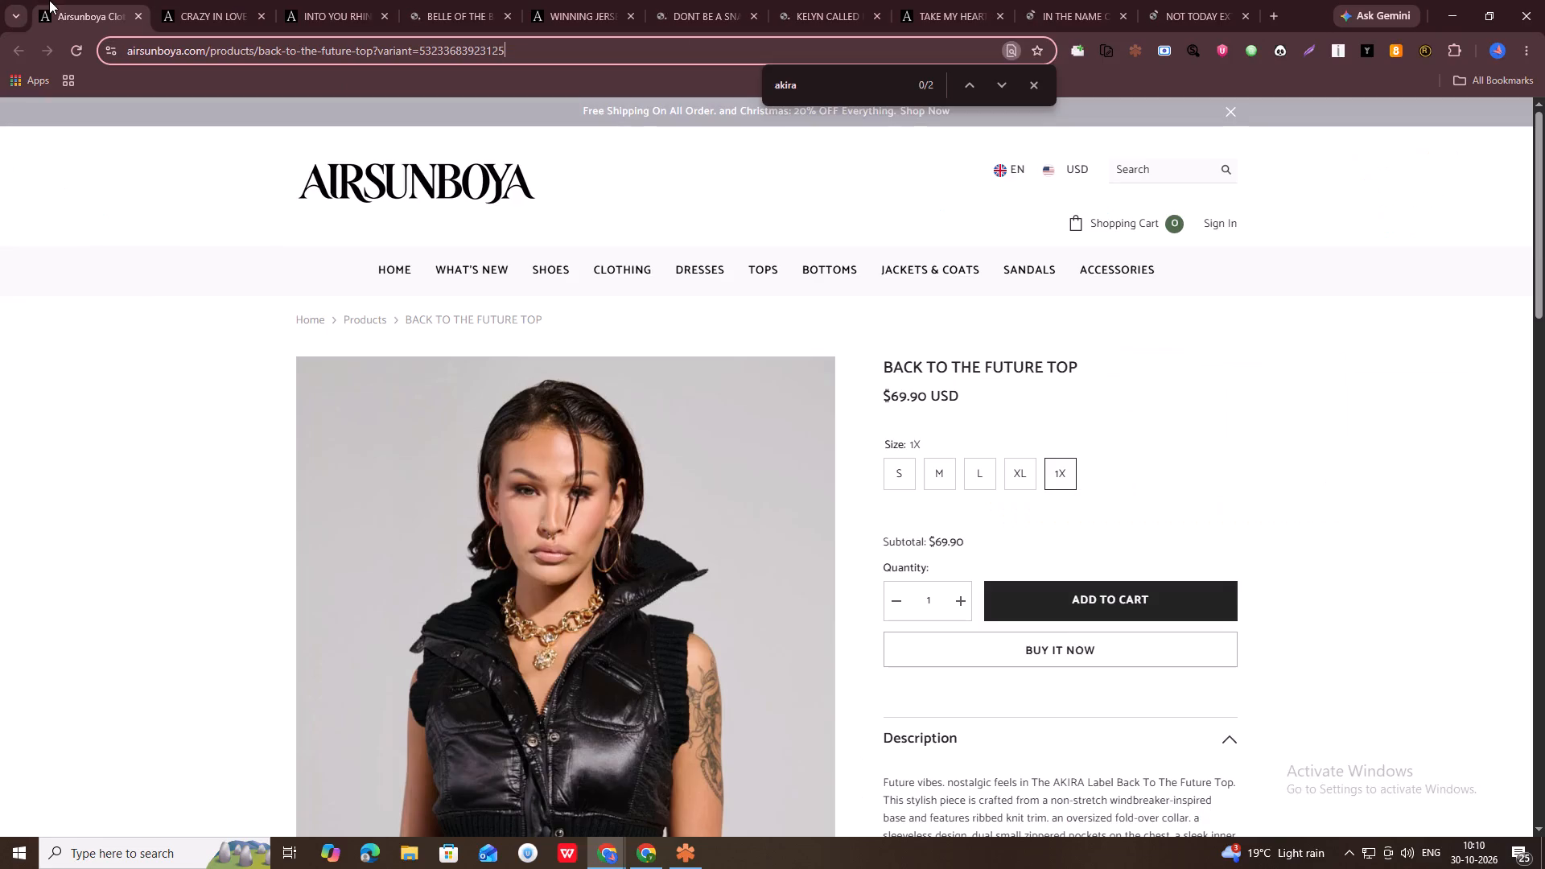
pyautogui.middleClick(49, 0)
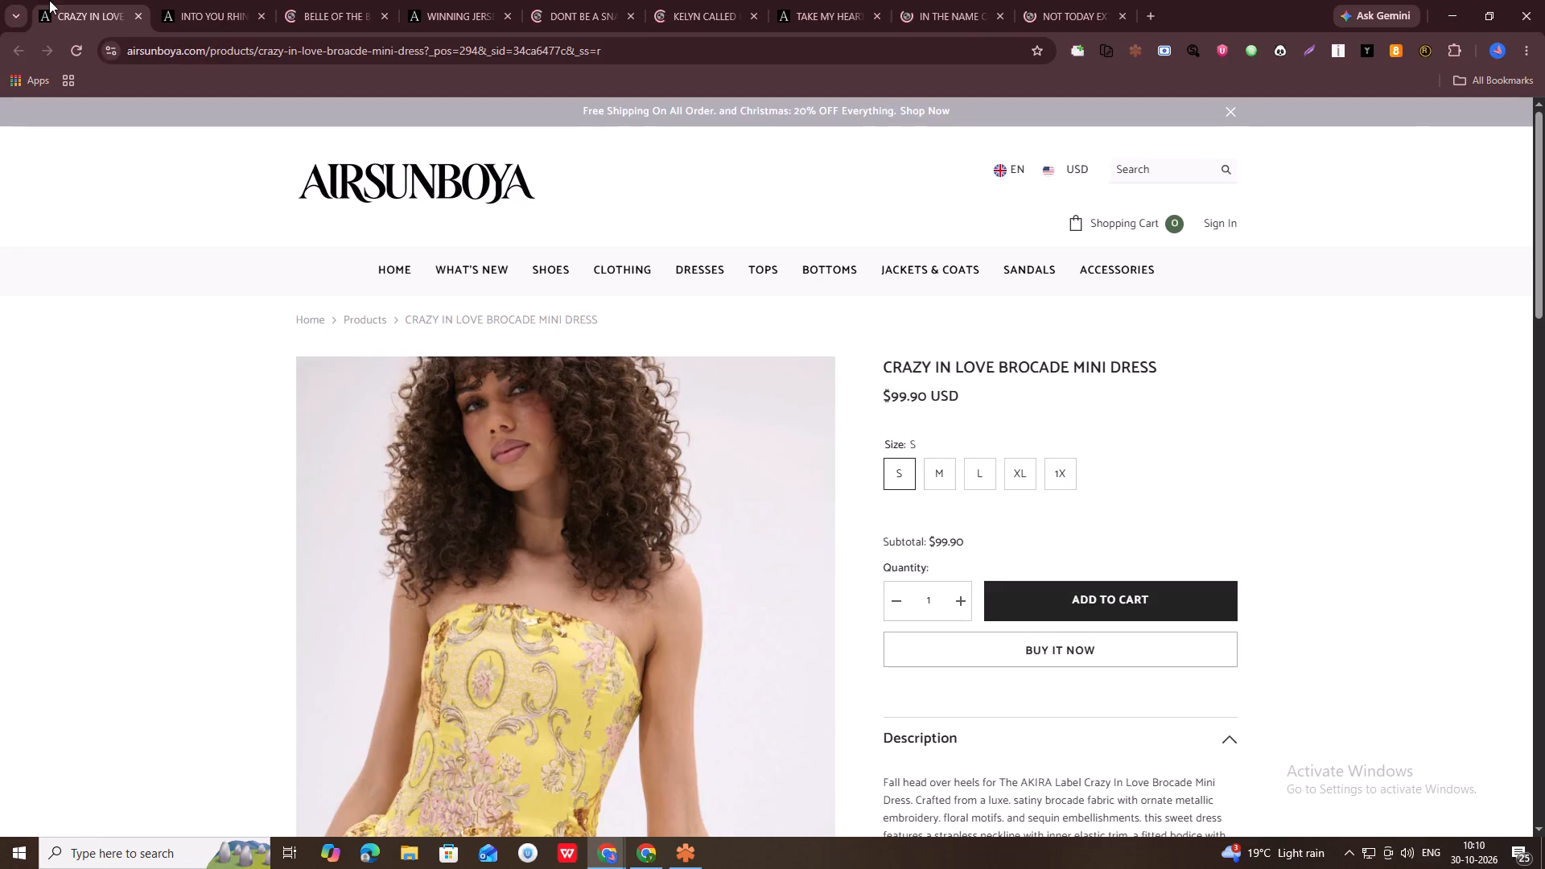
# Check the Crazy in Love Brocade Mini Dress page for Akira and paste its product link in C78141.
pyautogui.hotkey('ctrl', 'f')
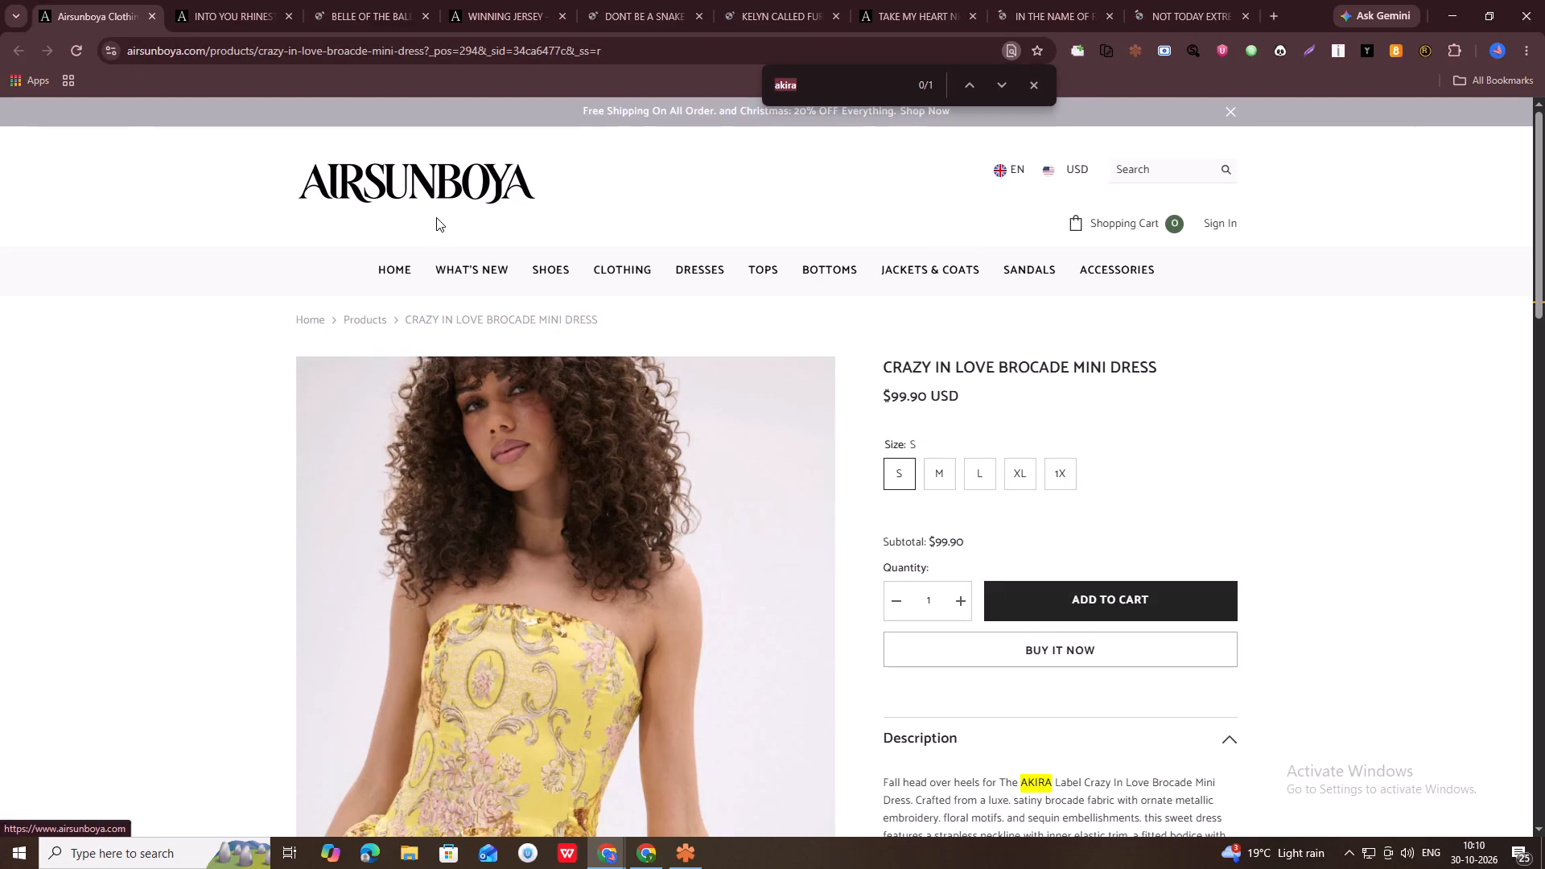
pyautogui.hotkey('ctrl', 'l')
pyautogui.hotkey('ctrl', 'c')
pyautogui.hotkey('ctrl', 'c')
pyautogui.hotkey('alt', 'Tab')
pyautogui.press('Down')
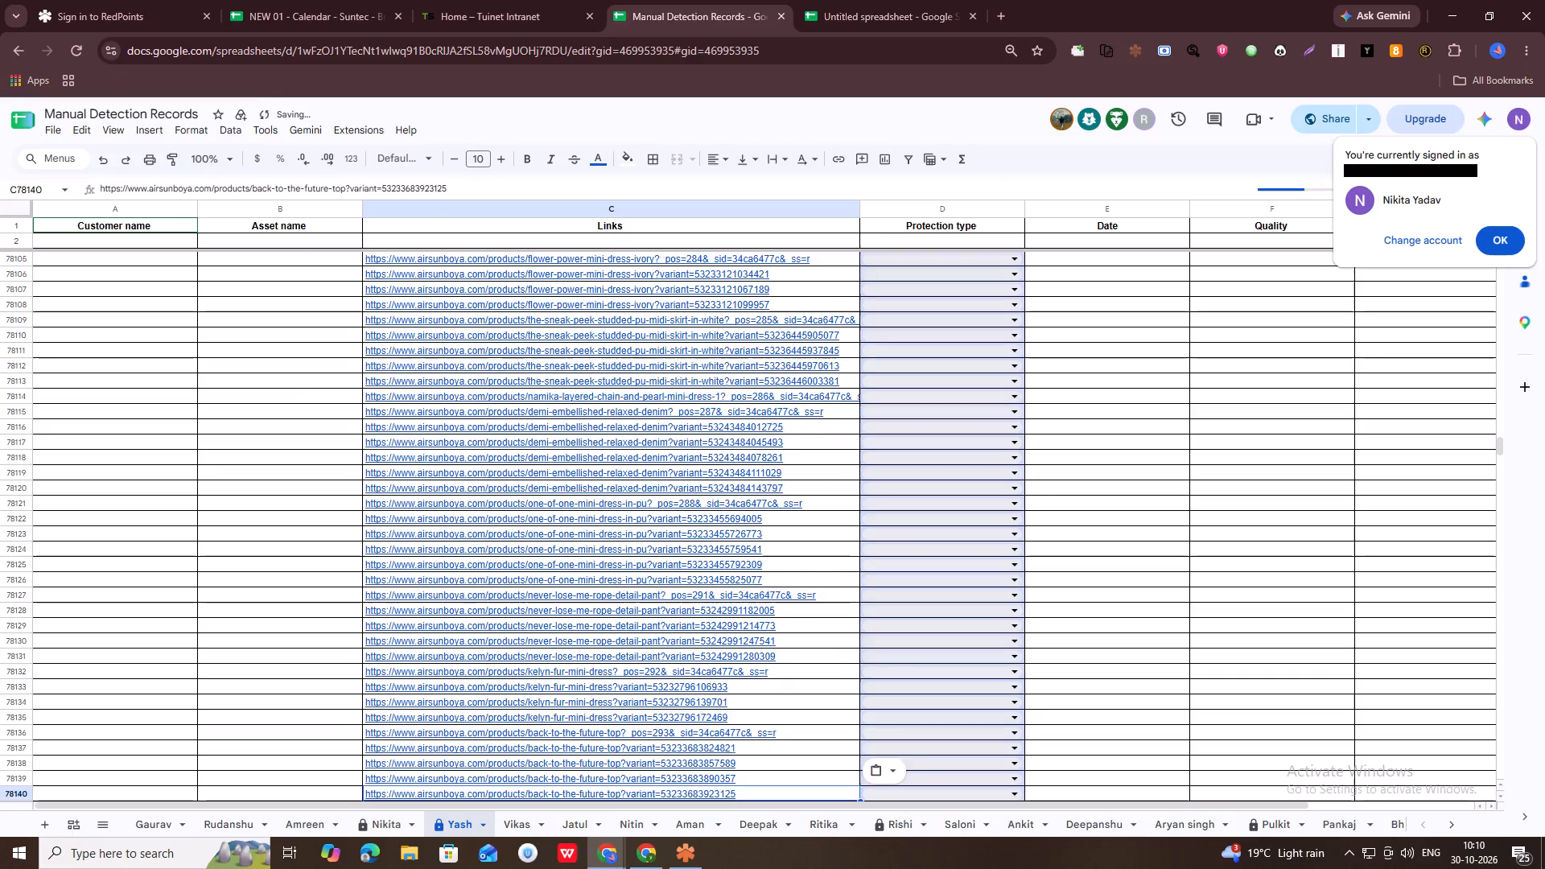
pyautogui.hotkey('ctrl', 'v')
pyautogui.hotkey('alt', 'Tab')
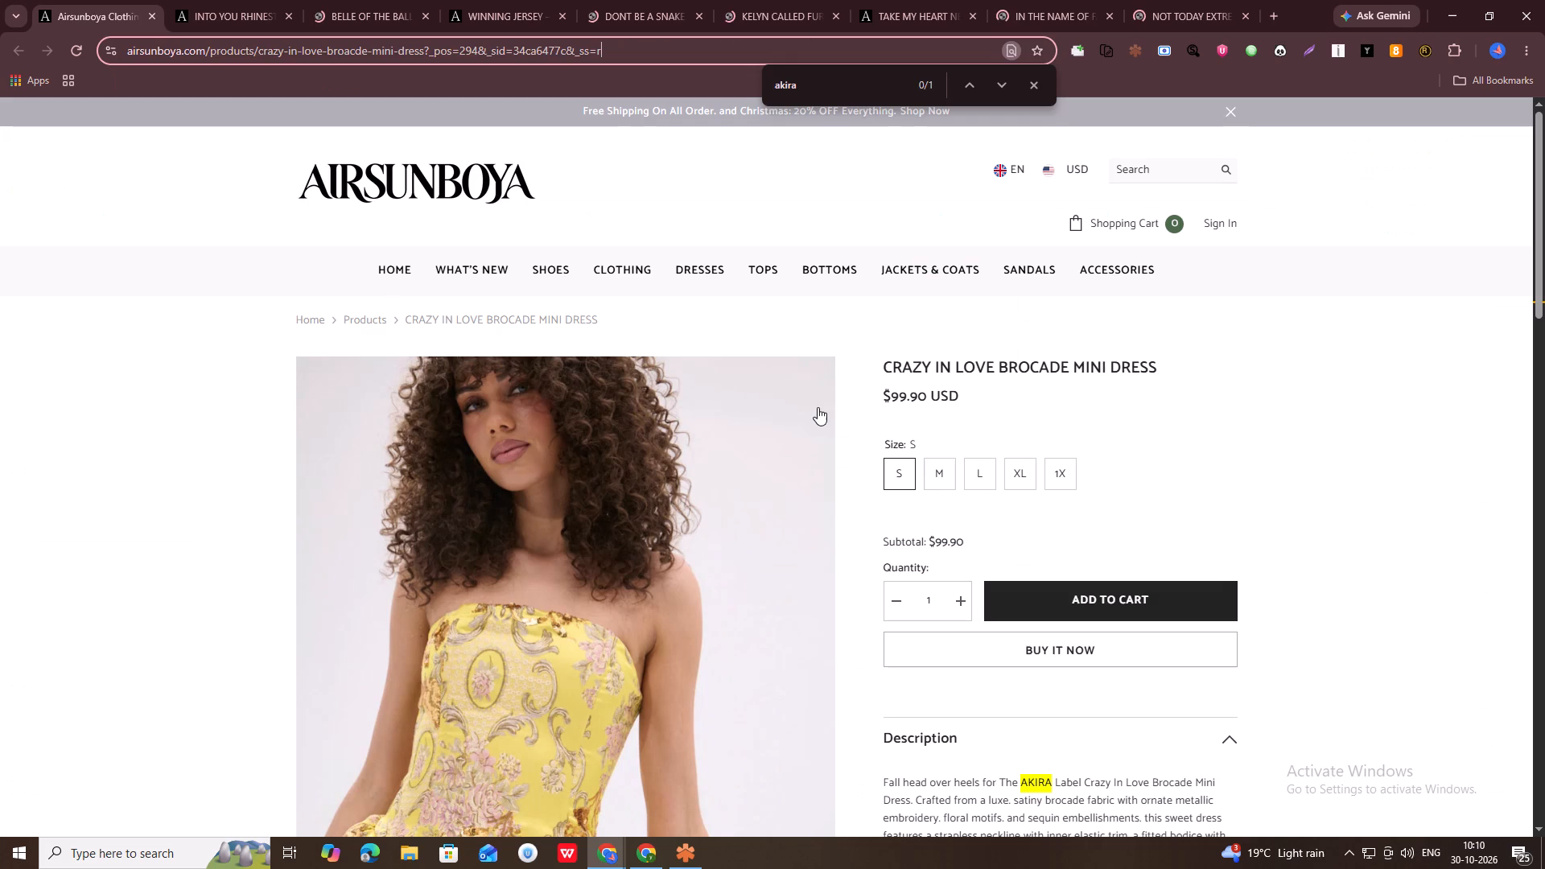
# Select size M of the Crazy in Love Brocade Mini Dress and paste that variant's link in C78142.
pyautogui.click(929, 478)
pyautogui.hotkey('ctrl', 'l')
pyautogui.hotkey('ctrl', 'c')
pyautogui.hotkey('ctrl', 'c')
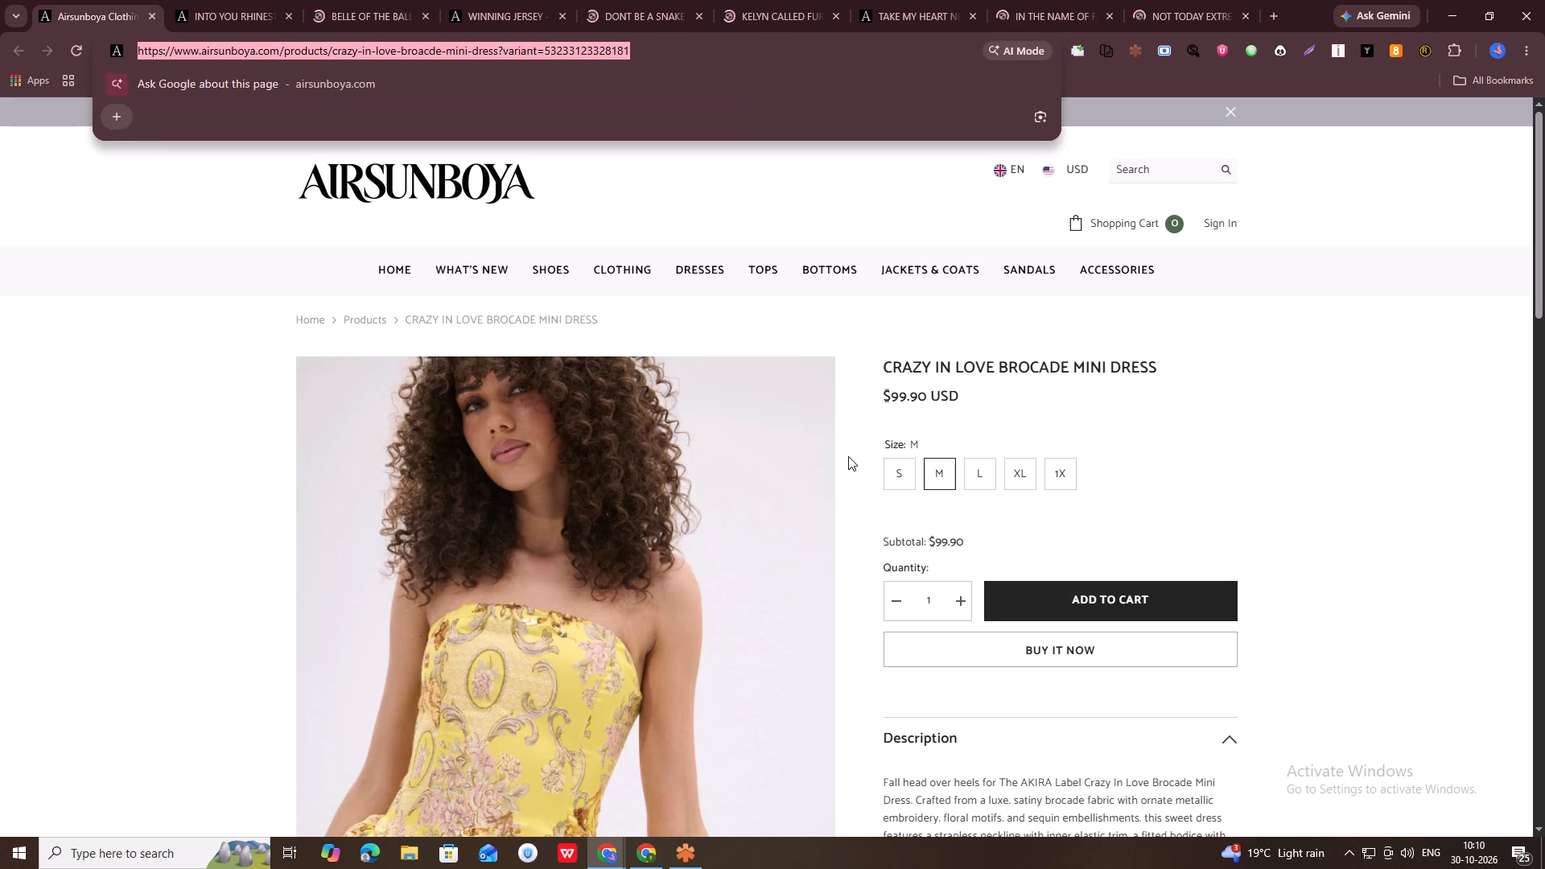
pyautogui.hotkey('alt', 'Tab')
pyautogui.press('Down')
pyautogui.hotkey('ctrl', 'v')
pyautogui.press('super+Tab')
pyautogui.hotkey('alt', 'Tab')
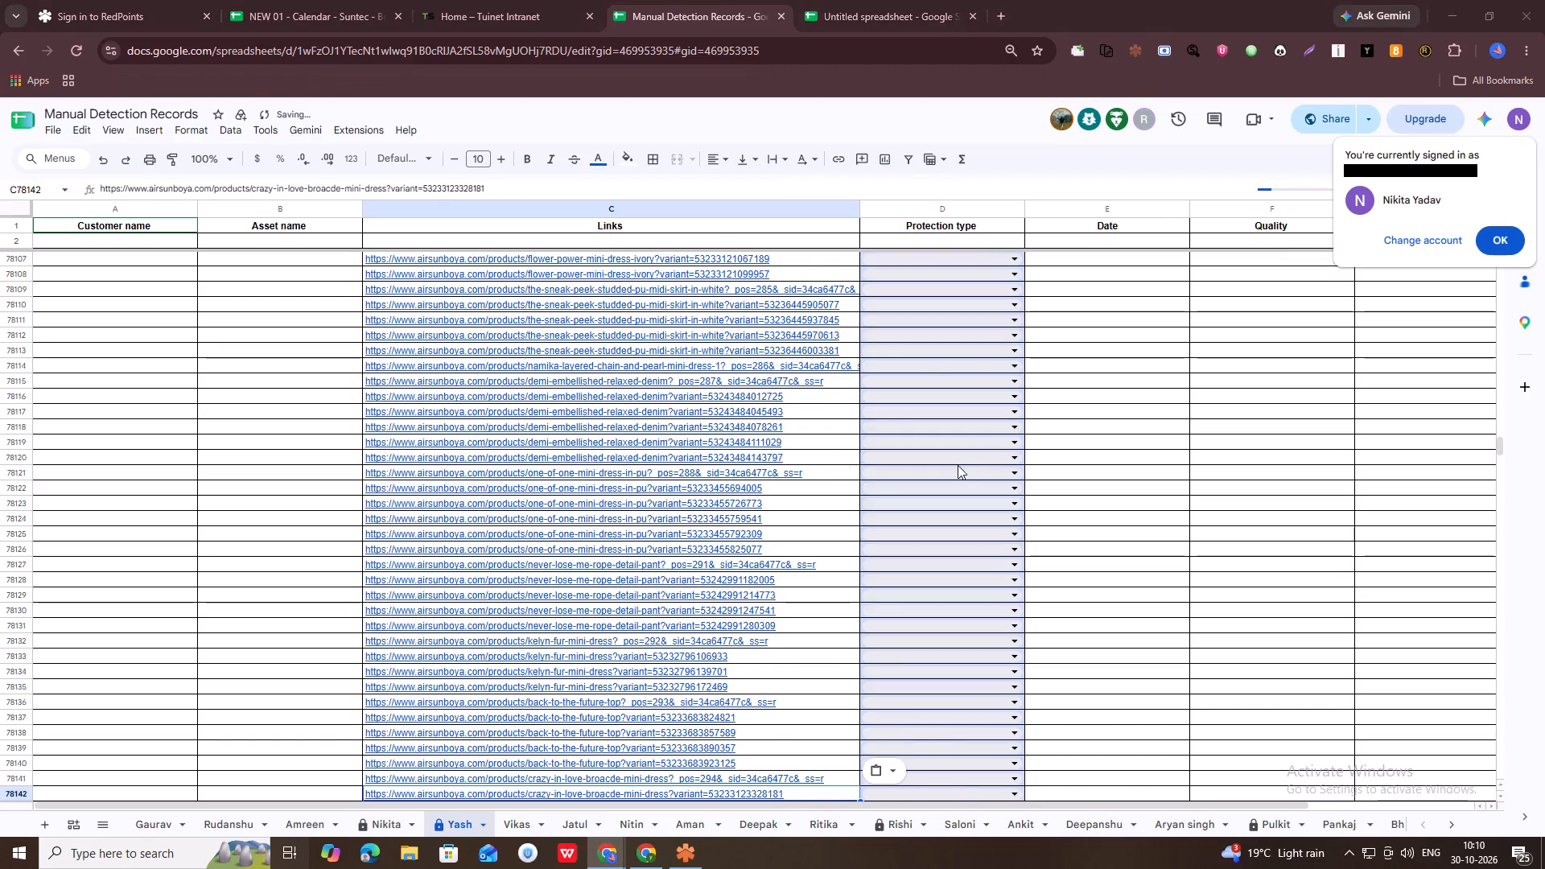
# Select size L of the Crazy in Love Brocade Mini Dress and paste that variant's link in C78143.
pyautogui.click(992, 473)
pyautogui.hotkey('ctrl', 'l')
pyautogui.hotkey('ctrl', 'c')
pyautogui.hotkey('ctrl', 'c')
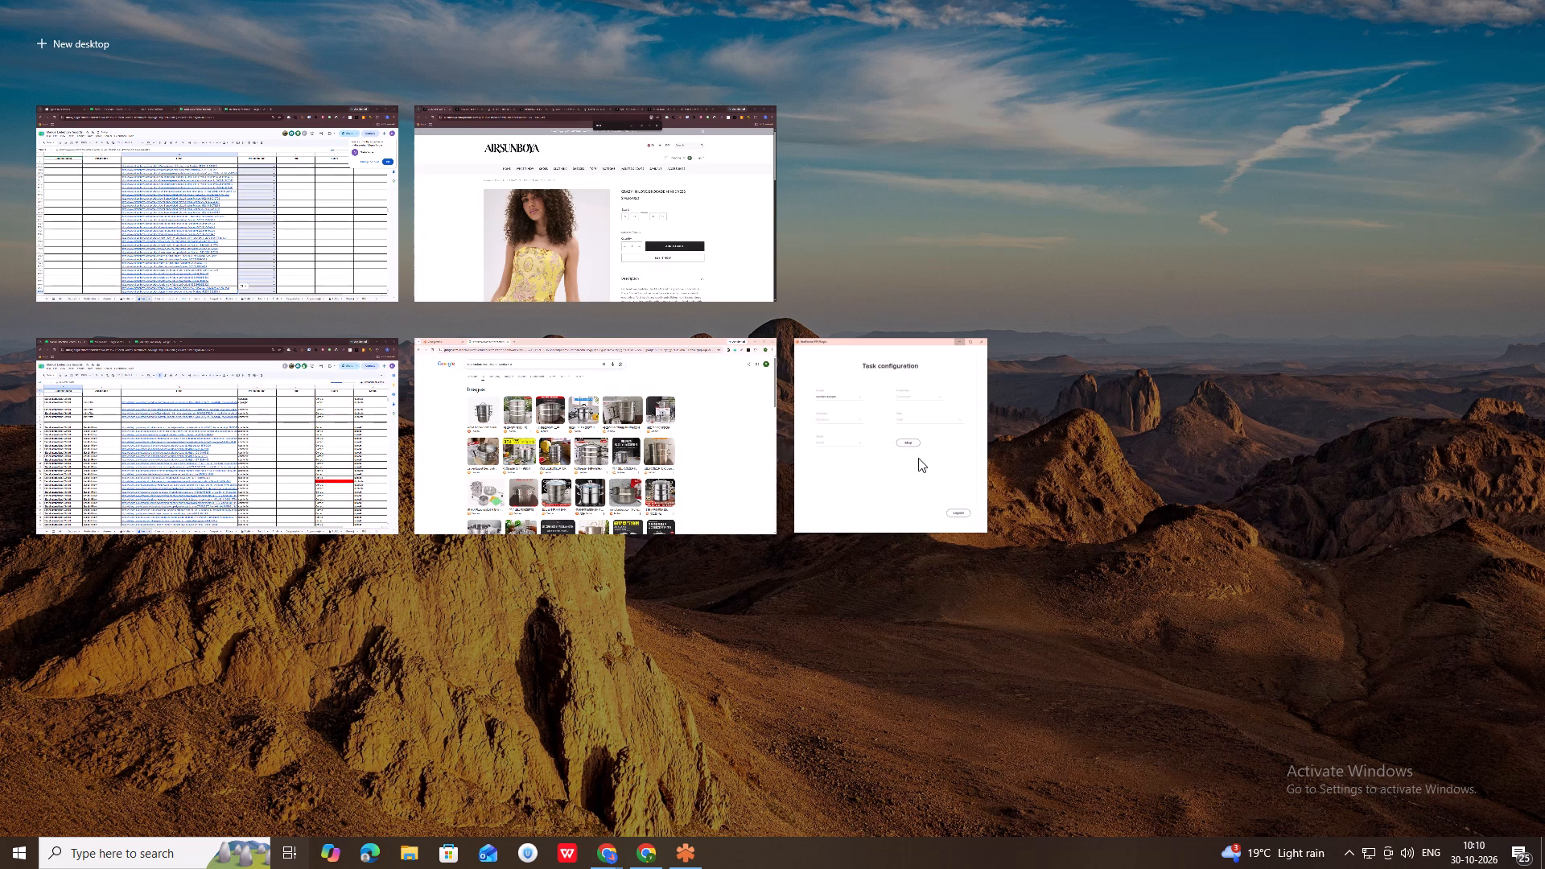
pyautogui.click(656, 246)
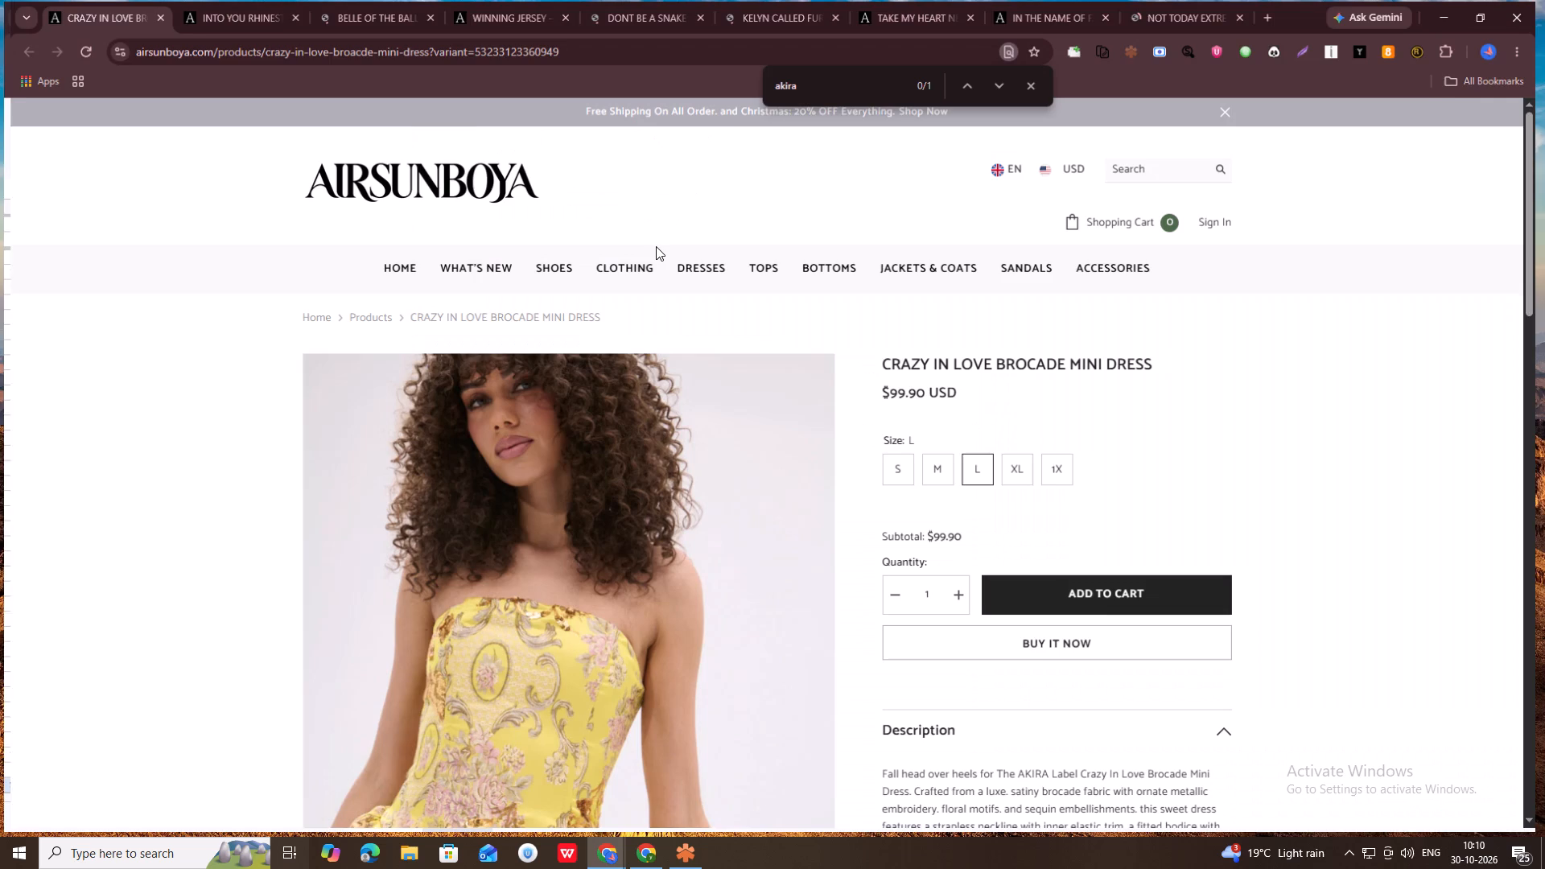
pyautogui.hotkey('ctrl', 'l')
pyautogui.hotkey('ctrl', 'c')
pyautogui.hotkey('ctrl', 'c')
pyautogui.hotkey('alt', 'Tab')
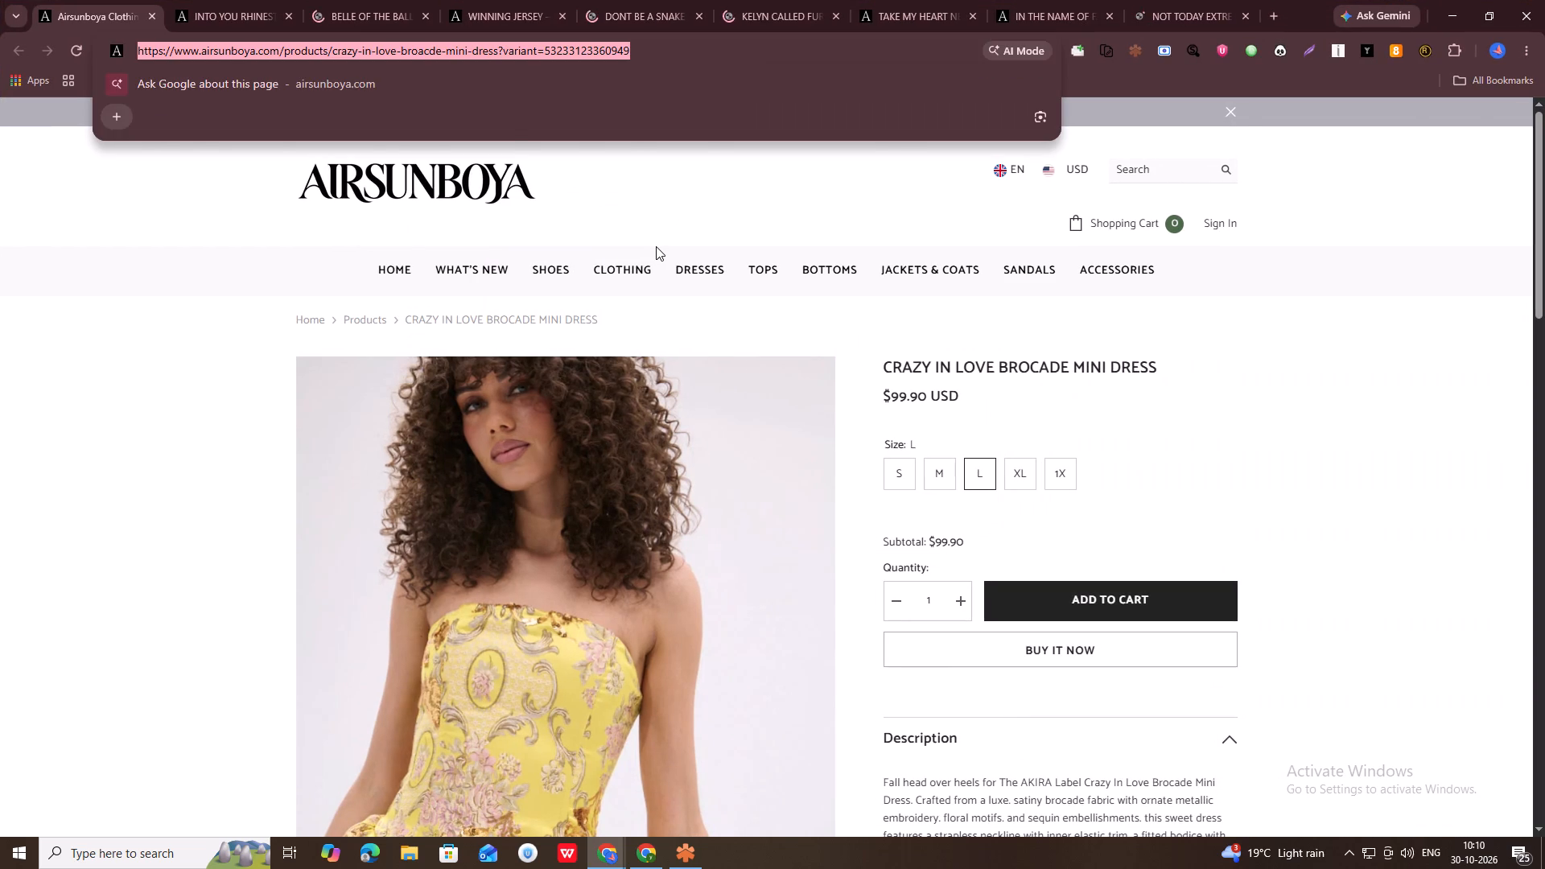
pyautogui.press('Down')
pyautogui.hotkey('ctrl', 'v')
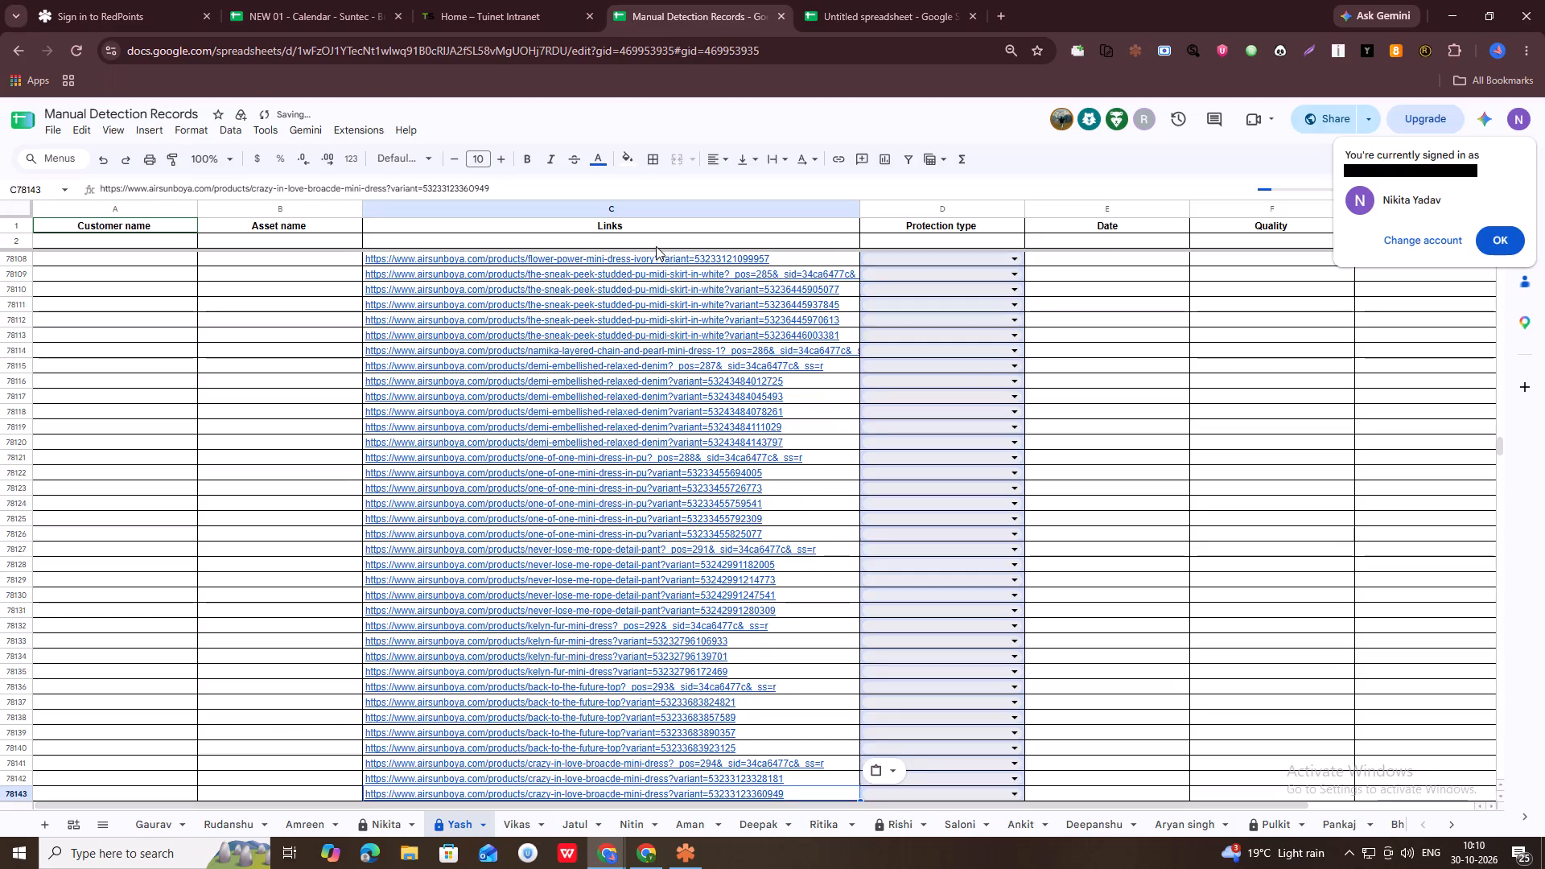
pyautogui.hotkey('alt', 'Tab')
# Select size XL of the Crazy in Love Brocade Mini Dress and paste that variant's link in C78144.
pyautogui.click(1022, 480)
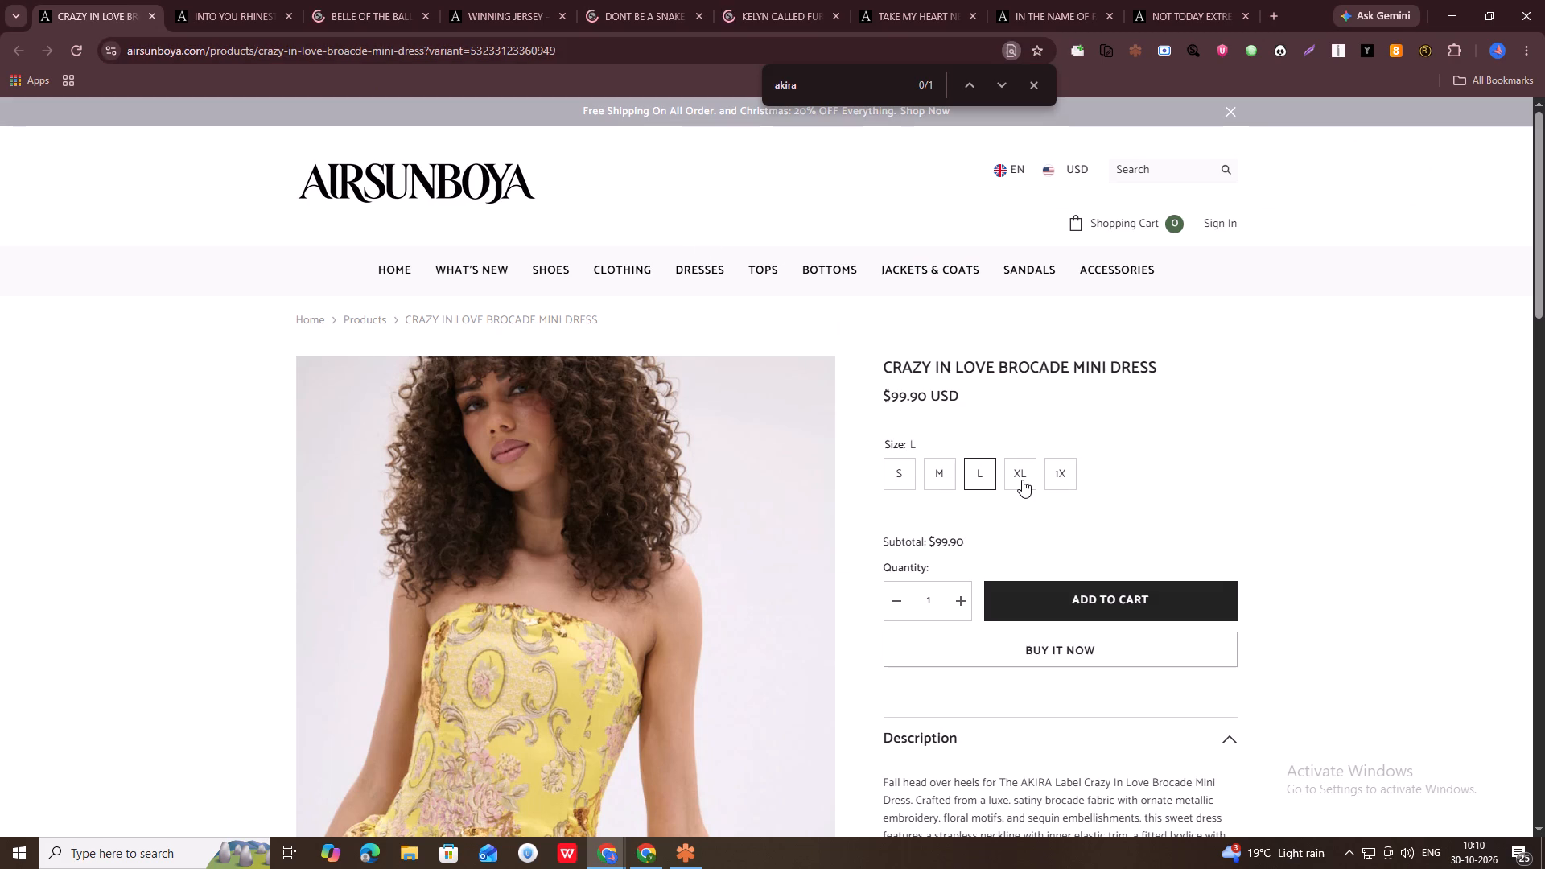
pyautogui.hotkey('ctrl', 'l')
pyautogui.hotkey('ctrl', 'c')
pyautogui.hotkey('ctrl', 'c')
pyautogui.hotkey('ctrl', 'c')
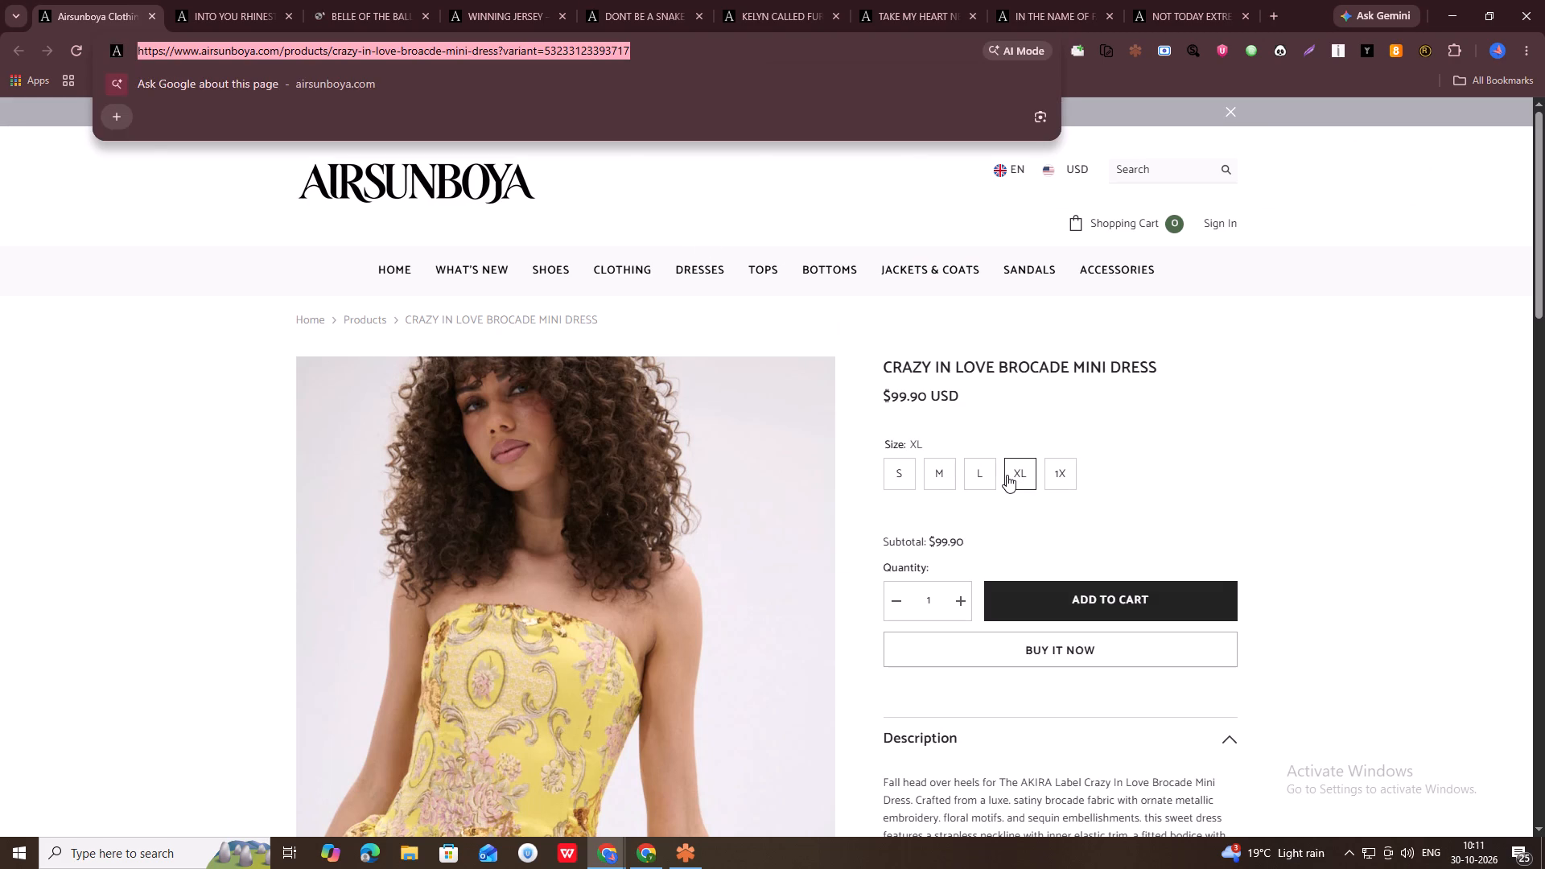
pyautogui.hotkey('alt', 'Tab')
pyautogui.press('Down')
pyautogui.hotkey('ctrl', 'v')
pyautogui.hotkey('alt', 'Tab')
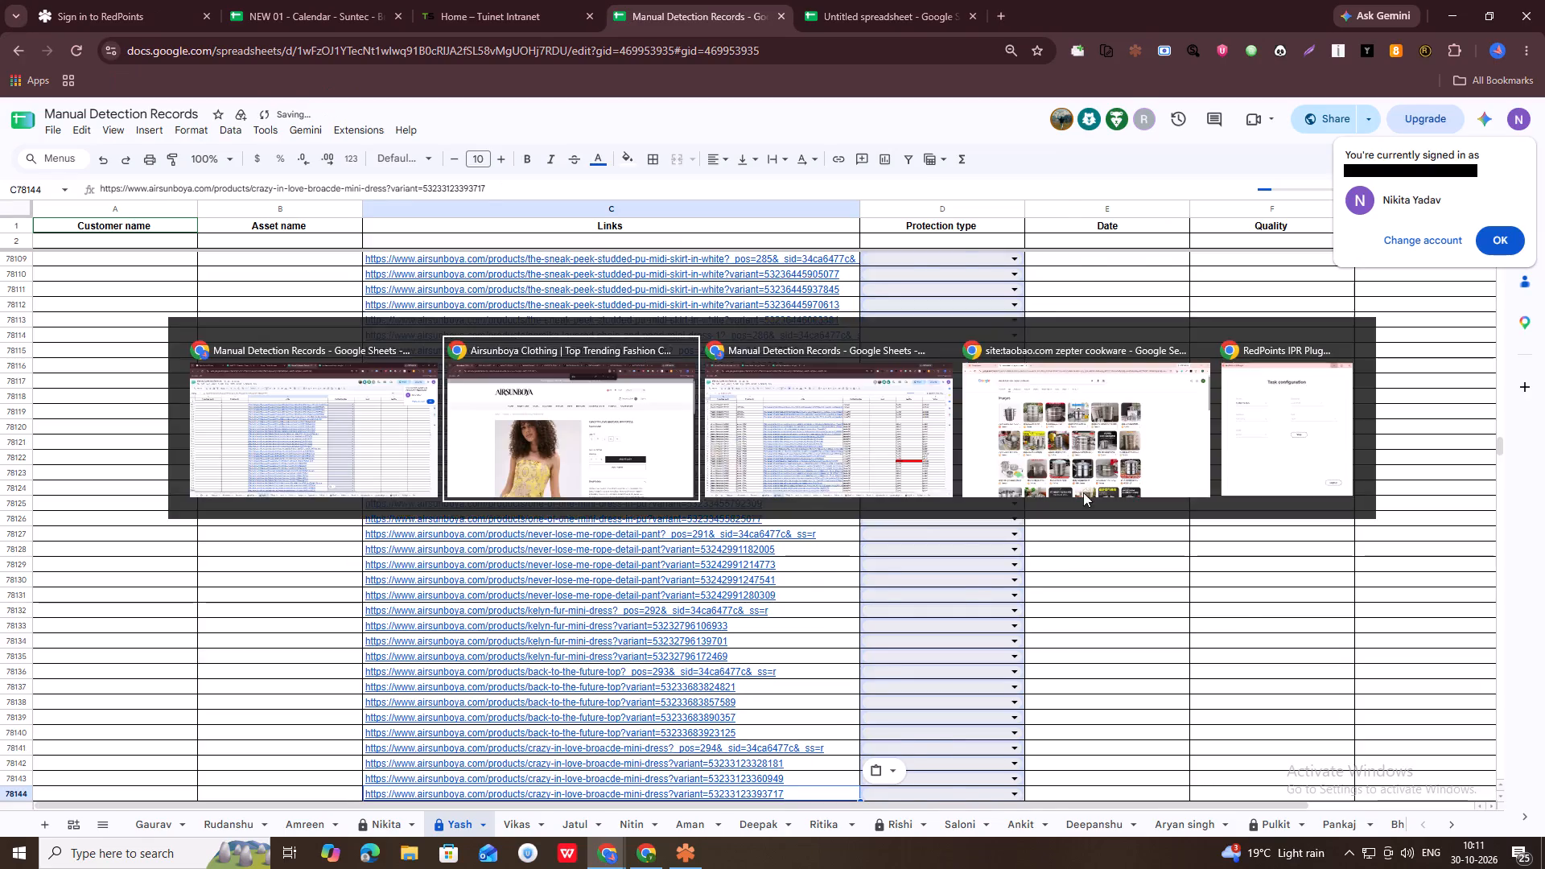
# Paste the Crazy in Love Brocade Mini Dress's size 1X variant link in C78145 and close the dress page.
pyautogui.click(1065, 474)
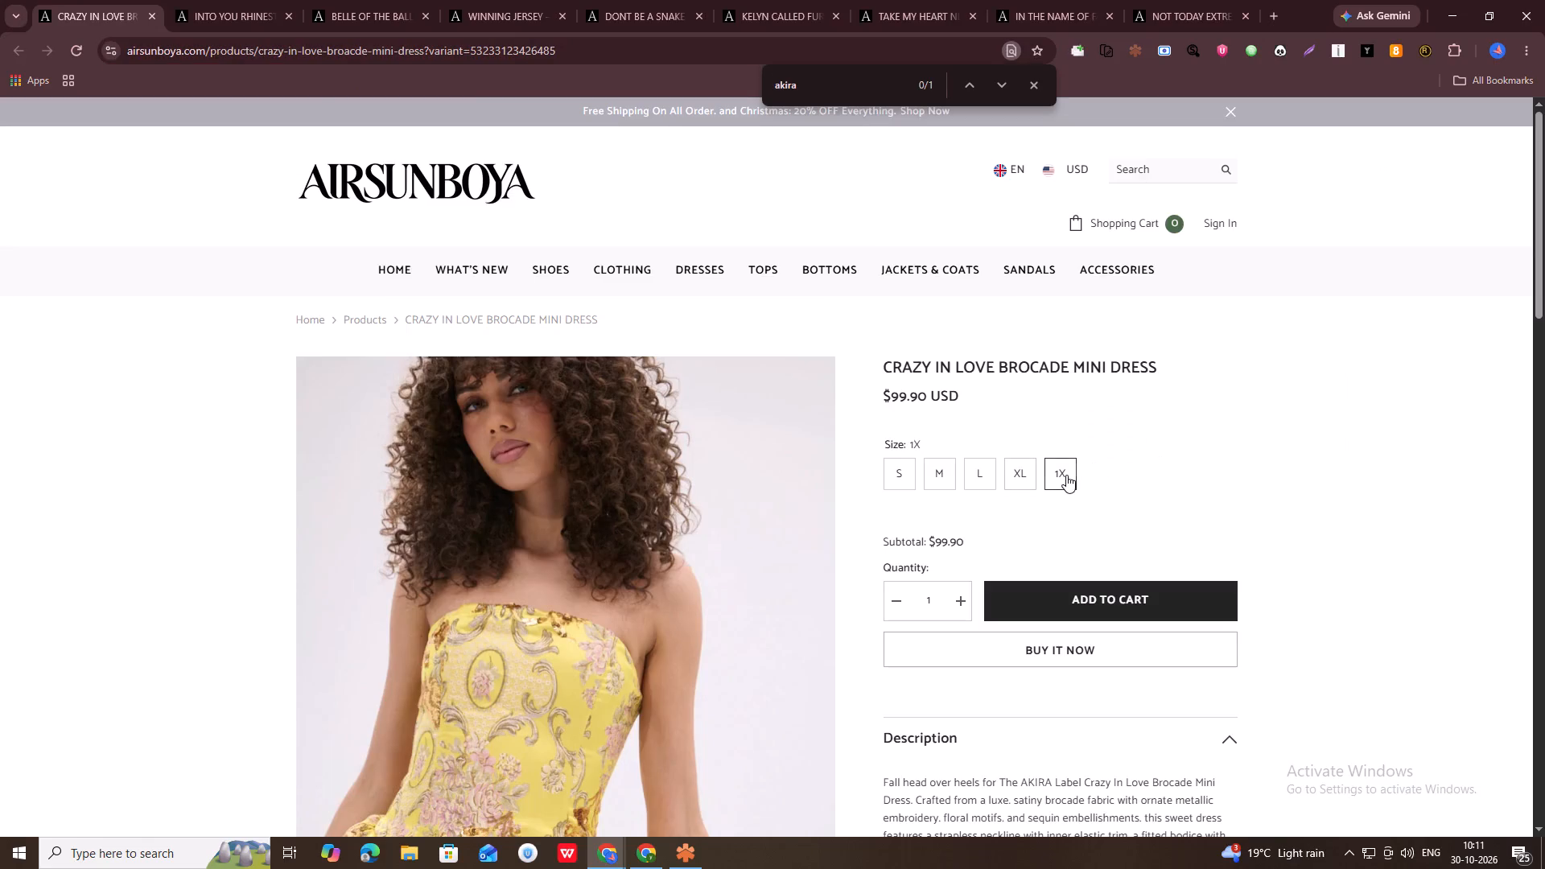
pyautogui.hotkey('ctrl', 'l')
pyautogui.hotkey('ctrl', 'c')
pyautogui.hotkey('ctrl', 'c')
pyautogui.hotkey('alt', 'Tab')
pyautogui.press('Down')
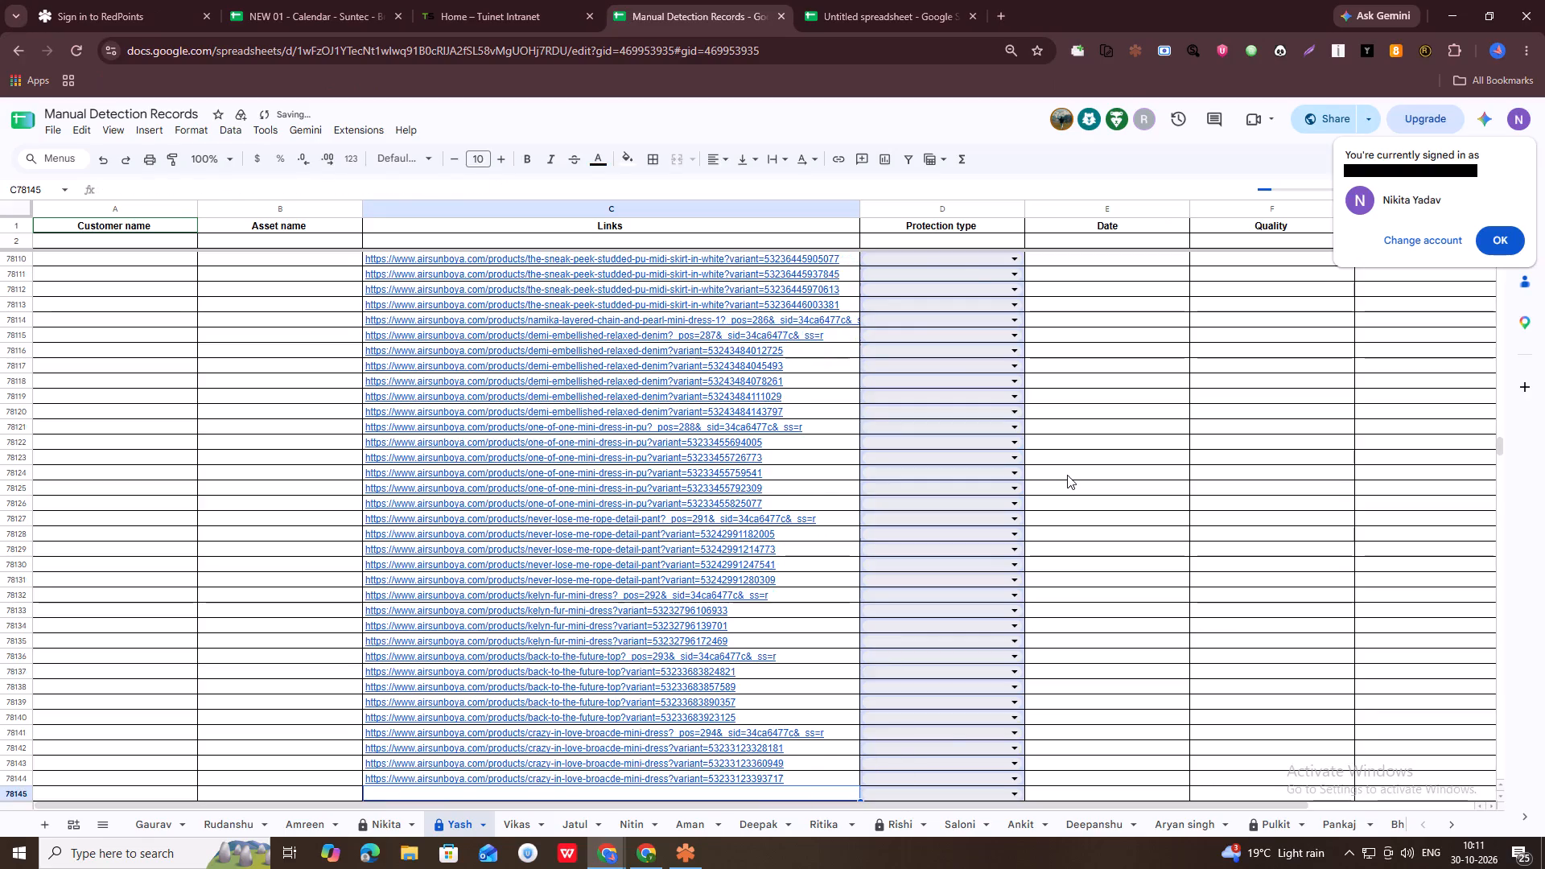
pyautogui.hotkey('ctrl', 'v')
pyautogui.hotkey('alt', 'Tab')
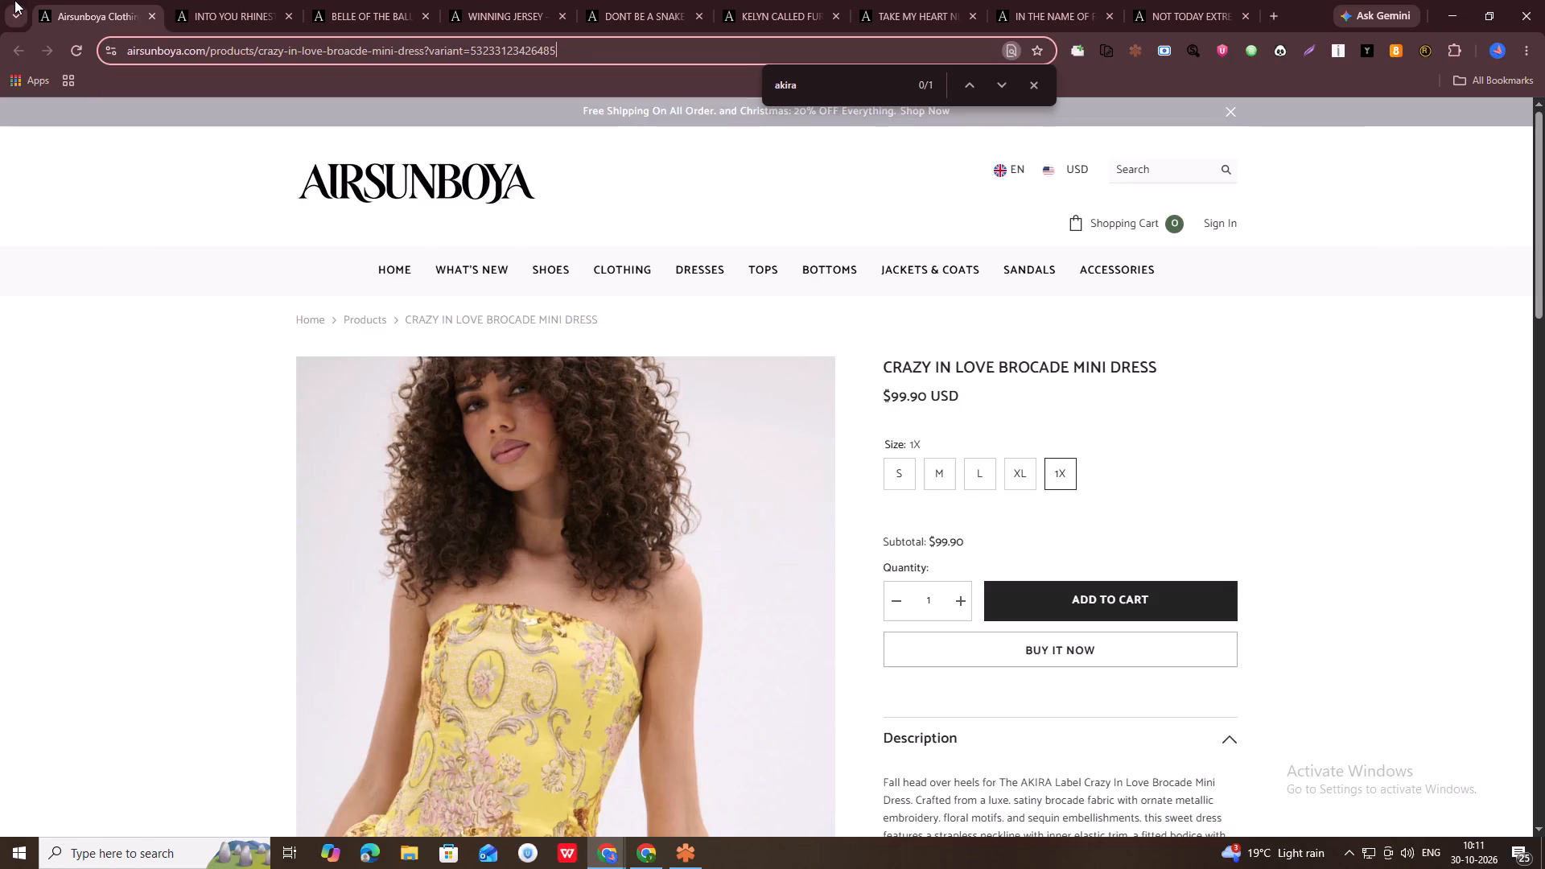
pyautogui.middleClick(53, 0)
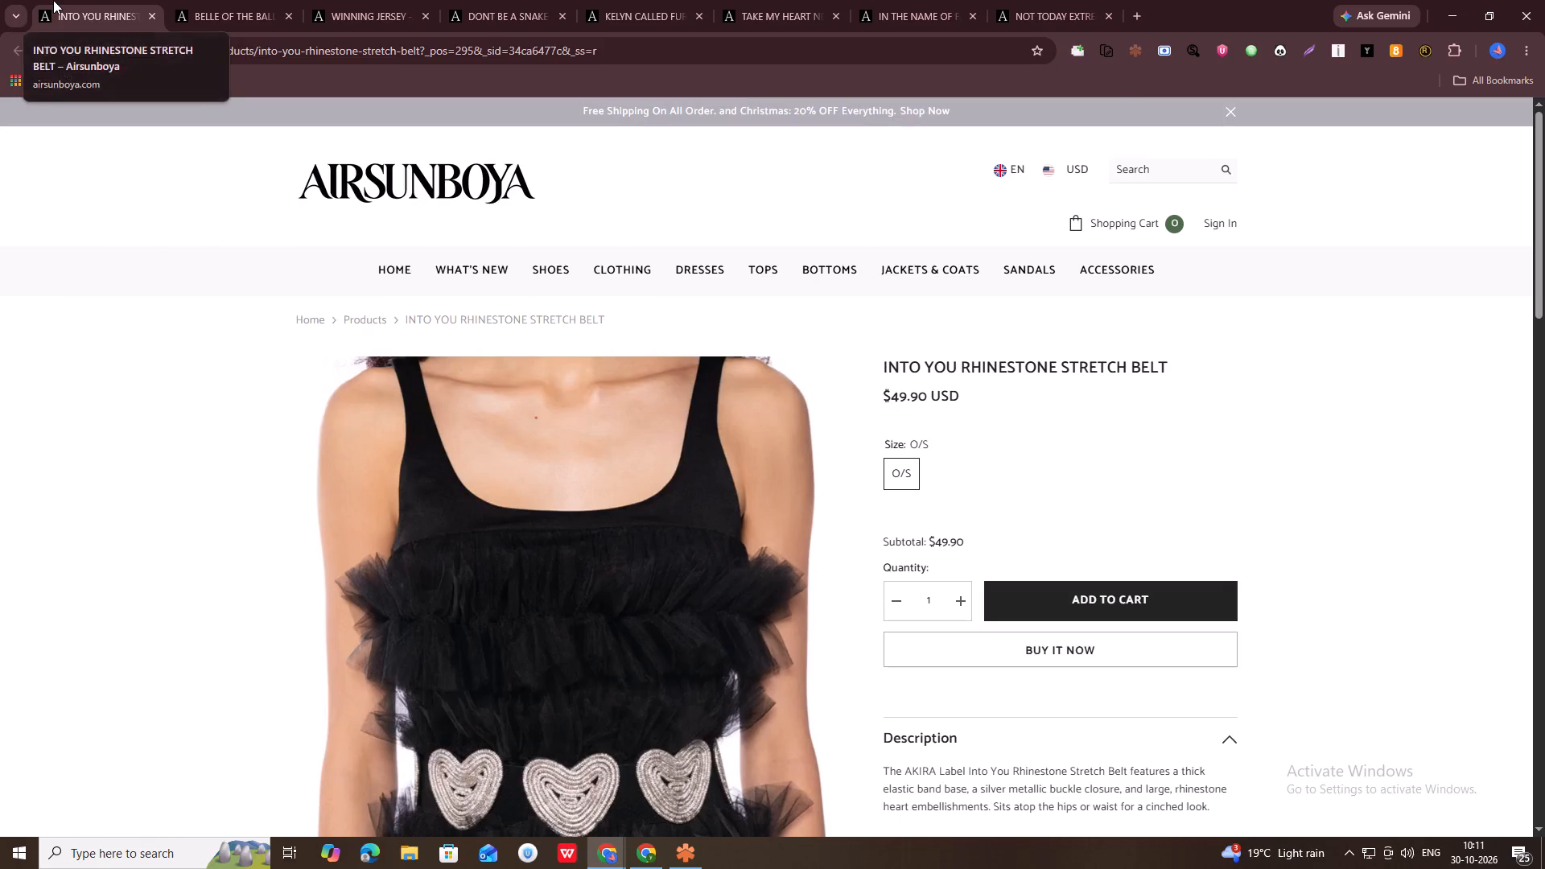
# Check the Into You Rhinestone Stretch Belt page for Akira and close it without logging a link.
pyautogui.hotkey('ctrl', 'f')
pyautogui.scroll(-1, 402, 358)
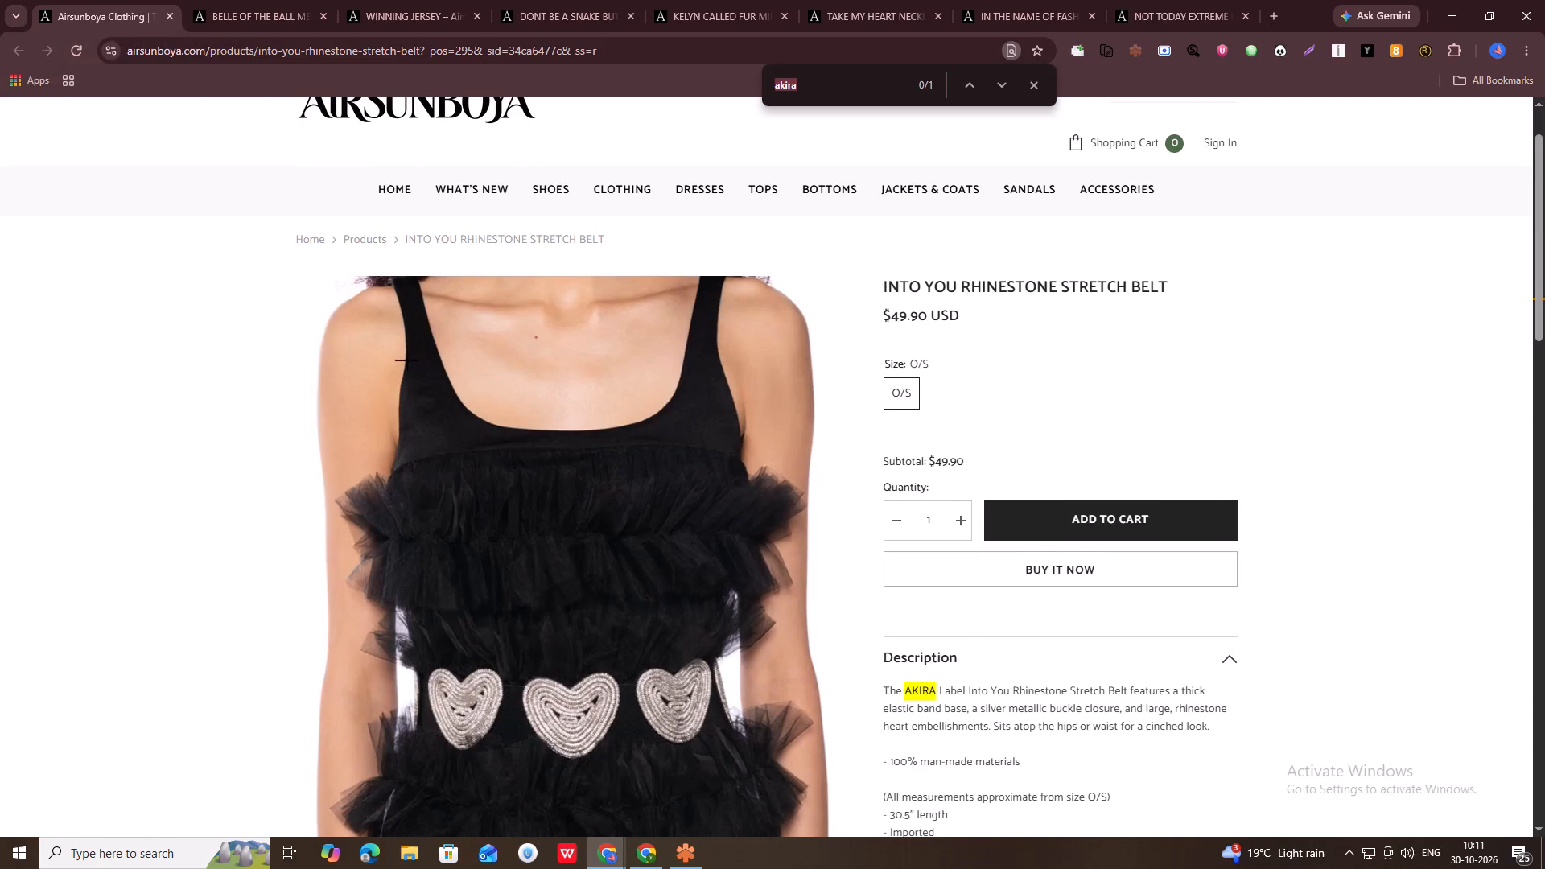
pyautogui.middleClick(141, 0)
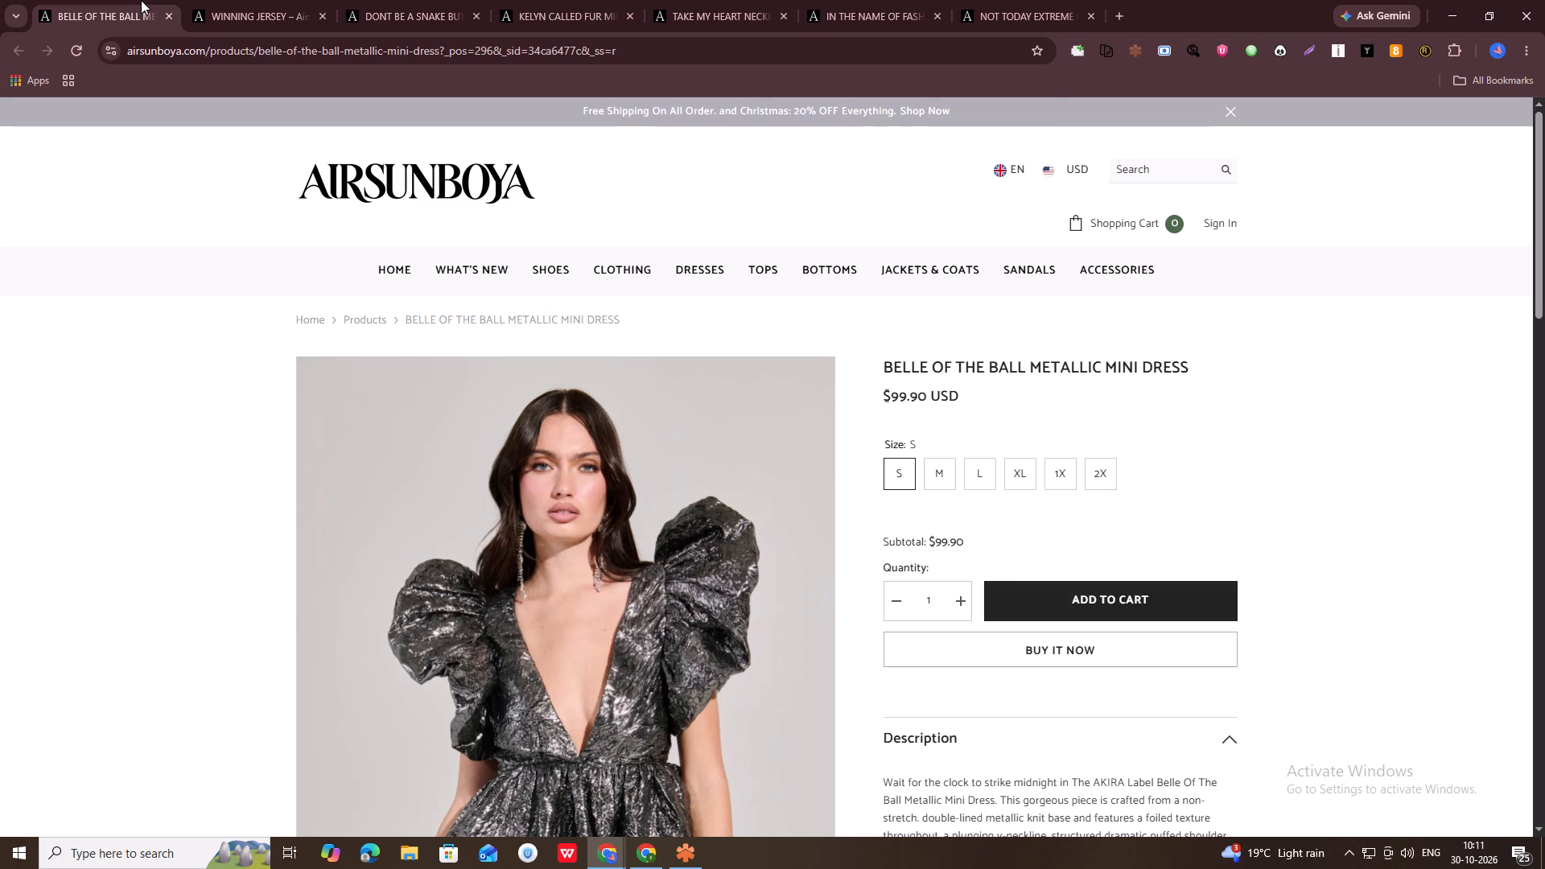
# Check the Belle of the Ball Metallic Mini Dress page for Akira and paste its product link in C78146.
pyautogui.hotkey('ctrl', 'f')
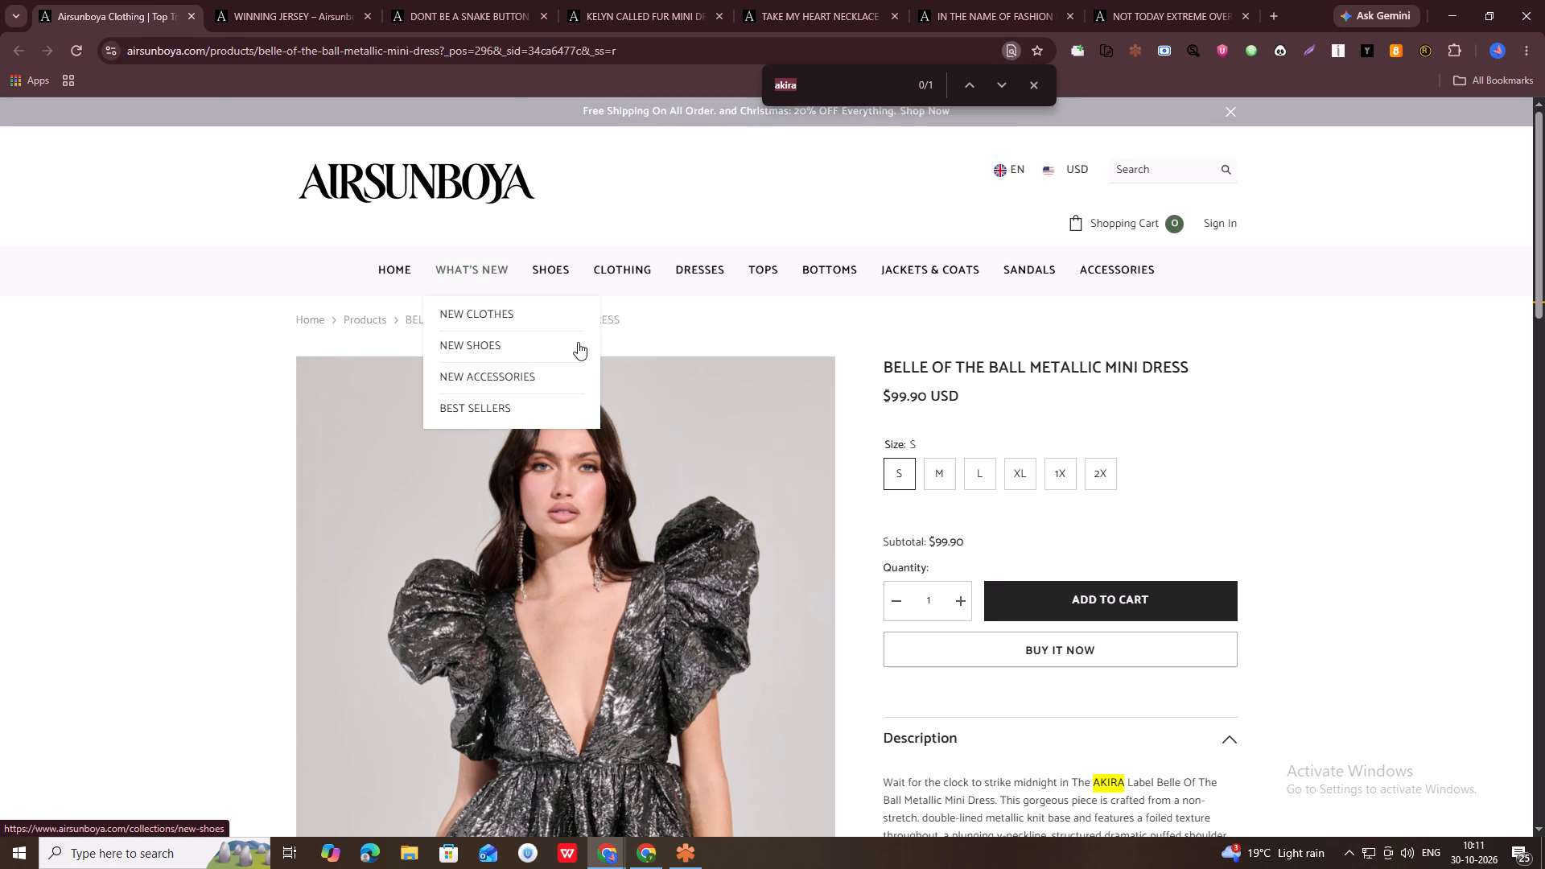
pyautogui.hotkey('ctrl', 'l')
pyautogui.hotkey('ctrl', 'c')
pyautogui.hotkey('ctrl', 'c')
pyautogui.hotkey('alt', 'Tab')
pyautogui.press('Down')
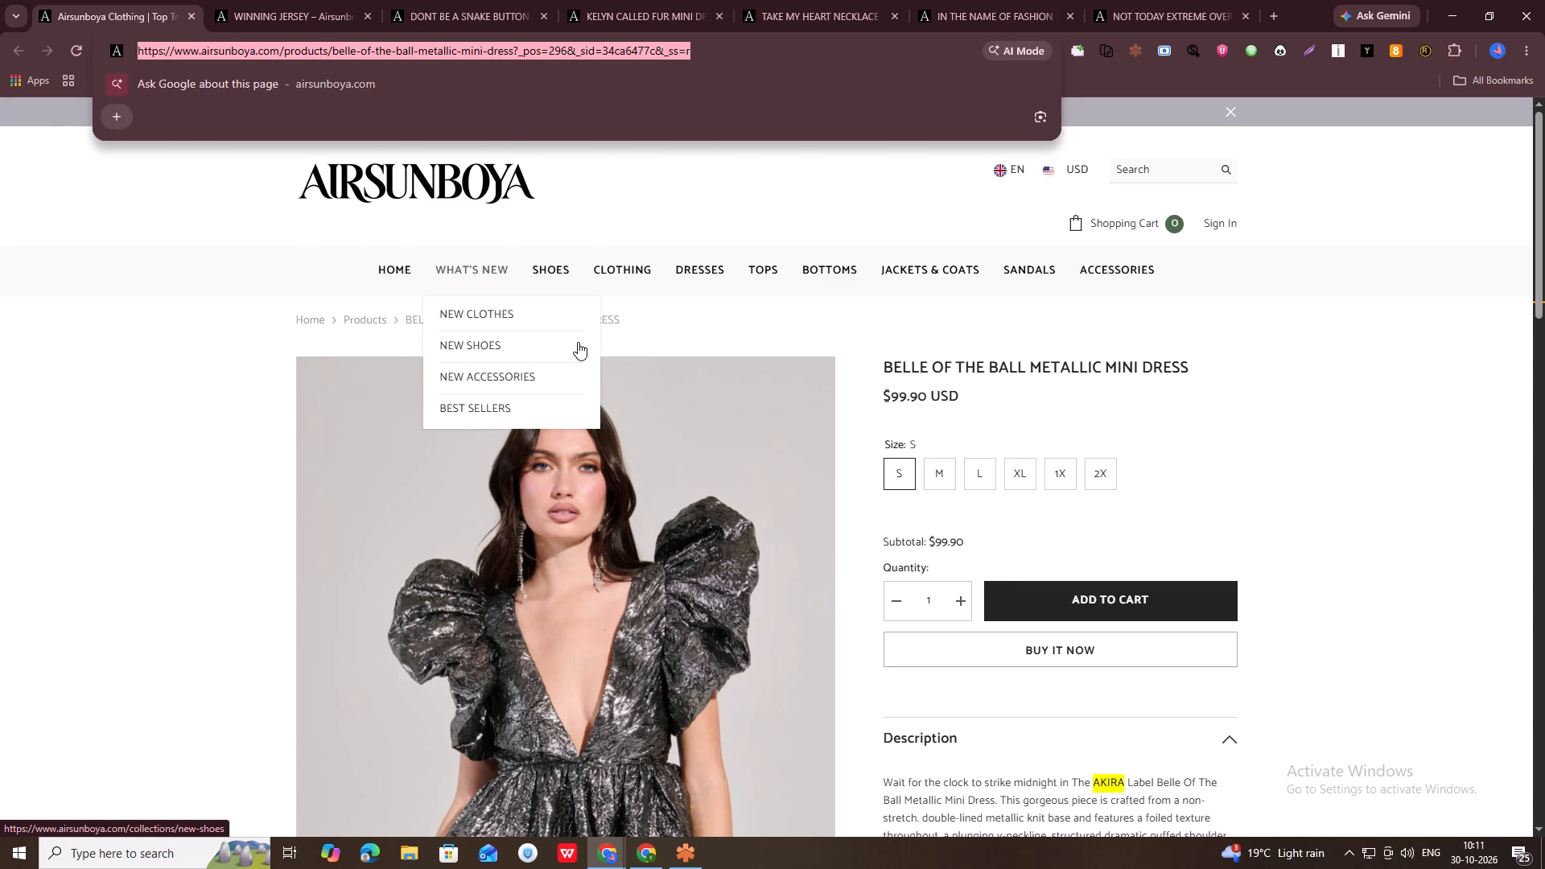
pyautogui.hotkey('ctrl', 'v')
pyautogui.hotkey('alt', 'Tab')
# Select size M of the Belle of the Ball Metallic Mini Dress and paste that variant's link in C78147.
pyautogui.click(943, 475)
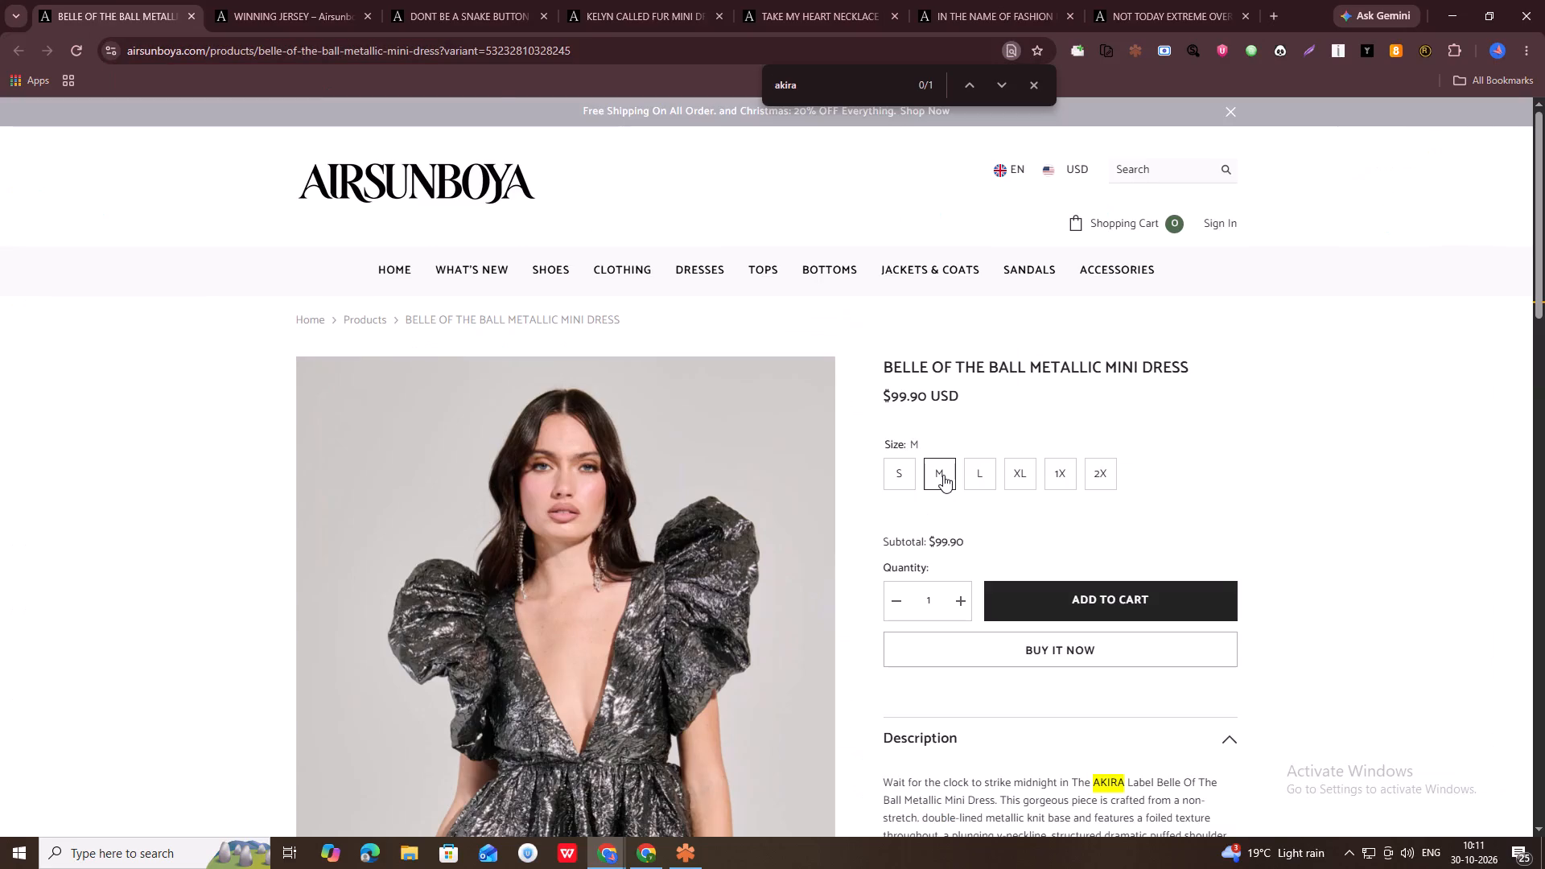
pyautogui.hotkey('ctrl', 'l')
pyautogui.hotkey('ctrl', ';')
pyautogui.hotkey('ctrl', 'c')
pyautogui.hotkey('alt', 'Tab')
pyautogui.press('Down')
pyautogui.hotkey('ctrl', 'v')
pyautogui.hotkey('alt', 'Tab')
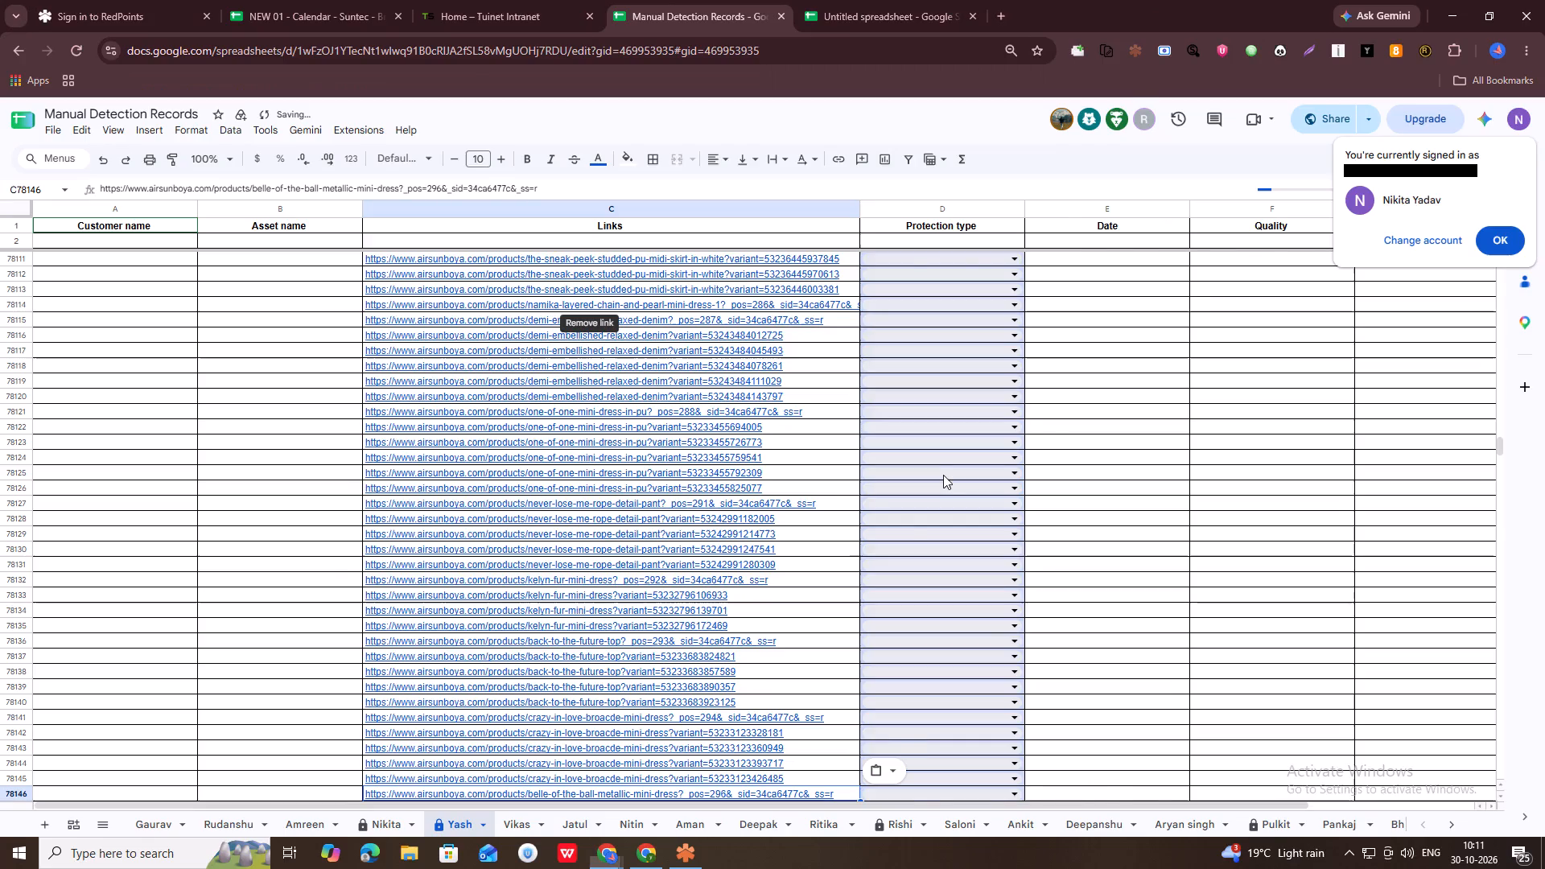
# Select size L of the Belle of the Ball Metallic Mini Dress and paste that variant's link in C78148.
pyautogui.click(978, 478)
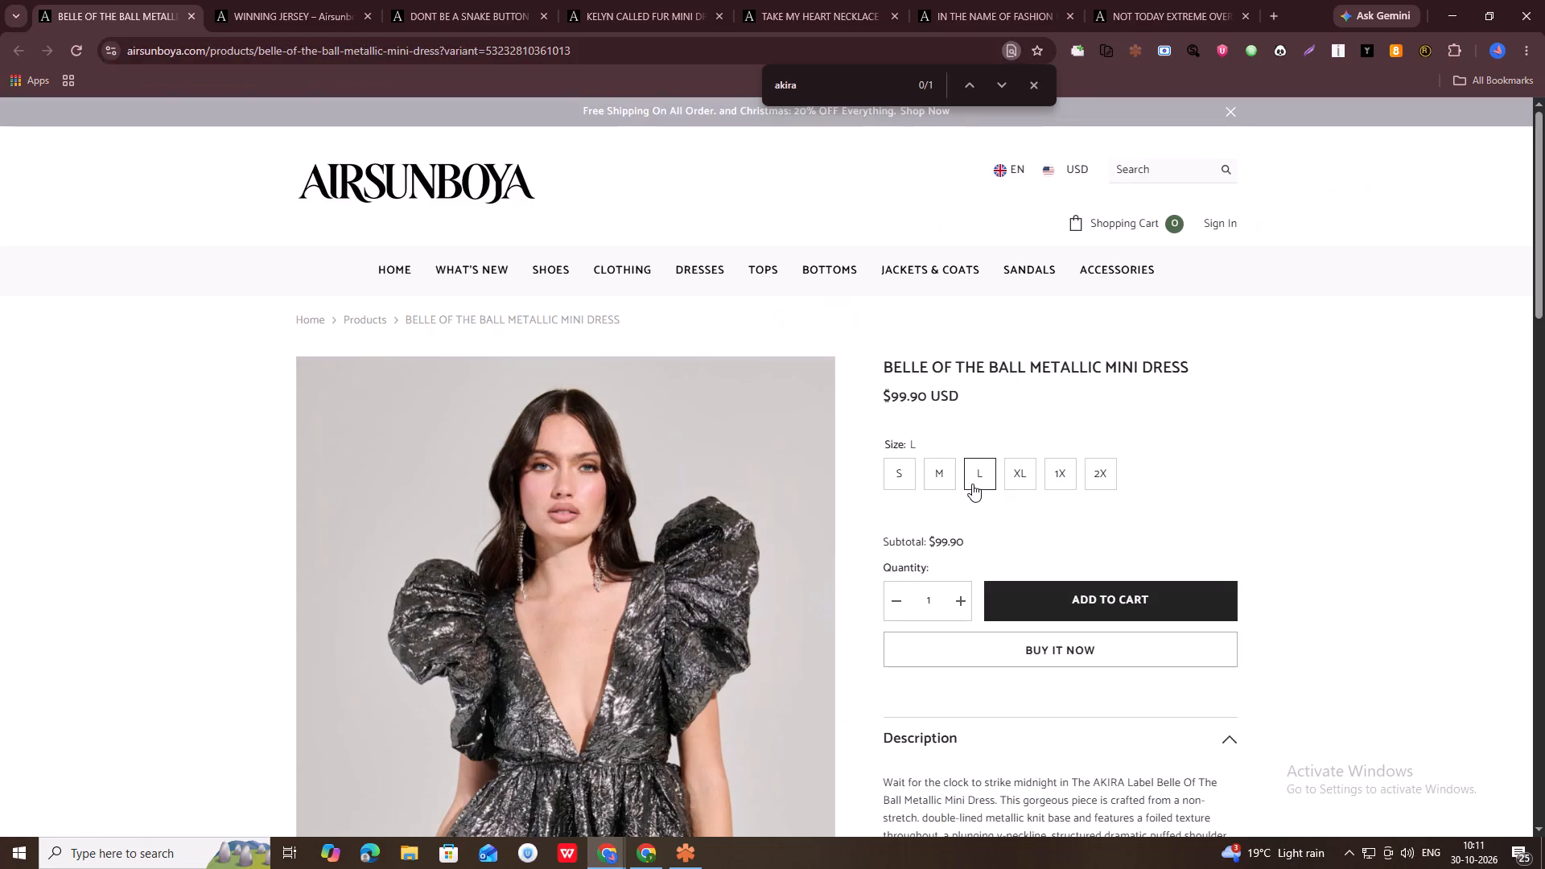
pyautogui.hotkey('ctrl', 'l')
pyautogui.hotkey('ctrl', 'c')
pyautogui.hotkey('alt', 'Tab')
pyautogui.press('Down')
pyautogui.hotkey('ctrl', 'v')
pyautogui.hotkey('alt', 'Tab')
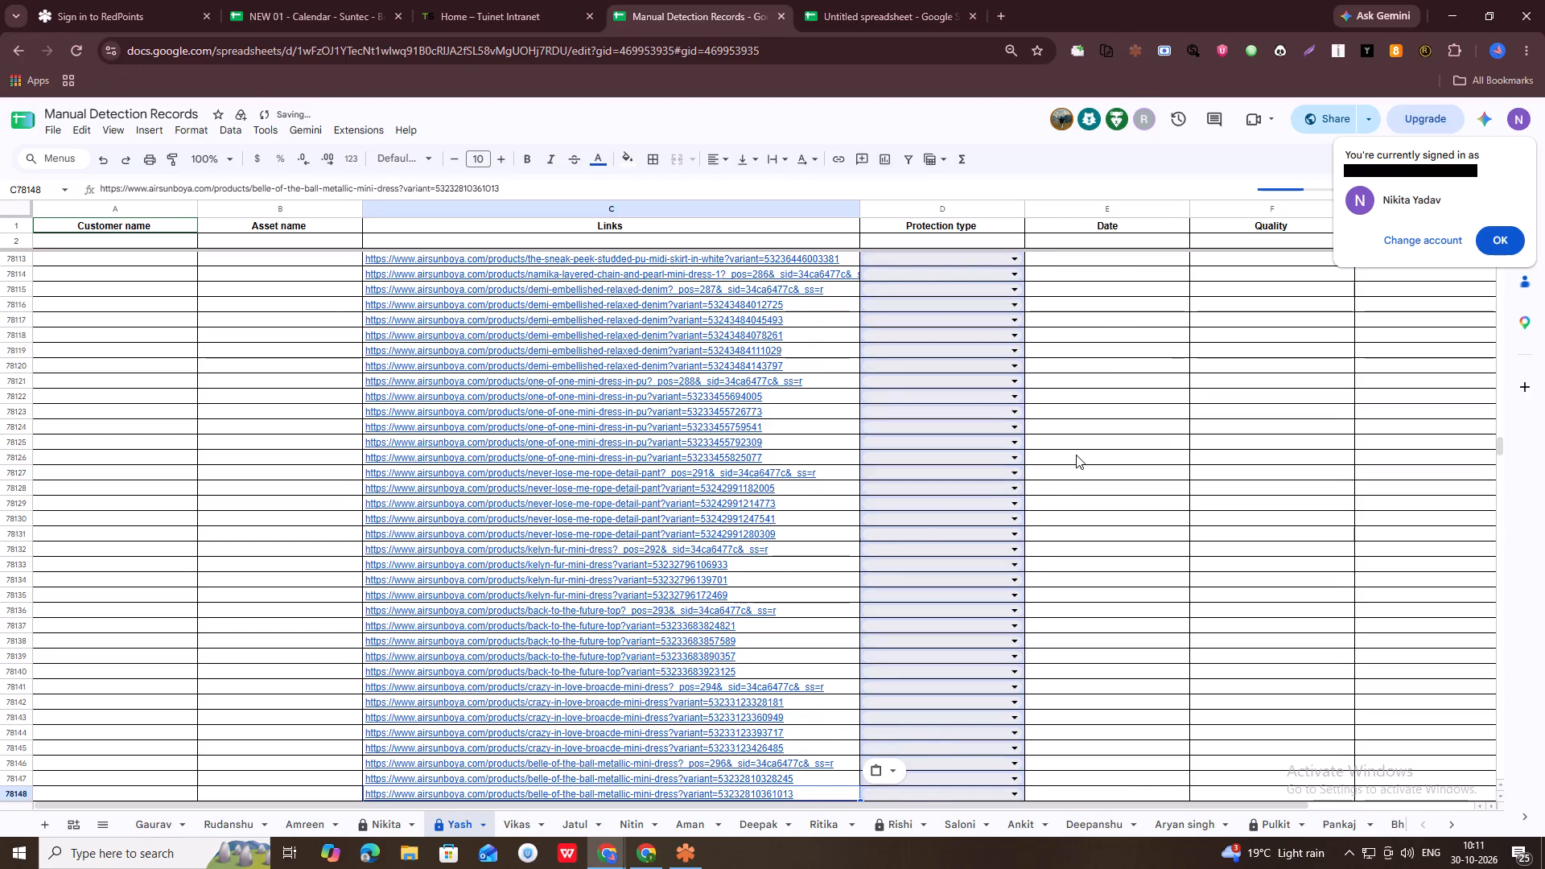
# Select size XL of the Belle of the Ball Metallic Mini Dress and paste that variant's link in C78149.
pyautogui.click(1030, 475)
pyautogui.hotkey('ctrl', 'l')
pyautogui.hotkey('ctrl', 'c')
pyautogui.hotkey('alt', 'Tab')
pyautogui.press('Down')
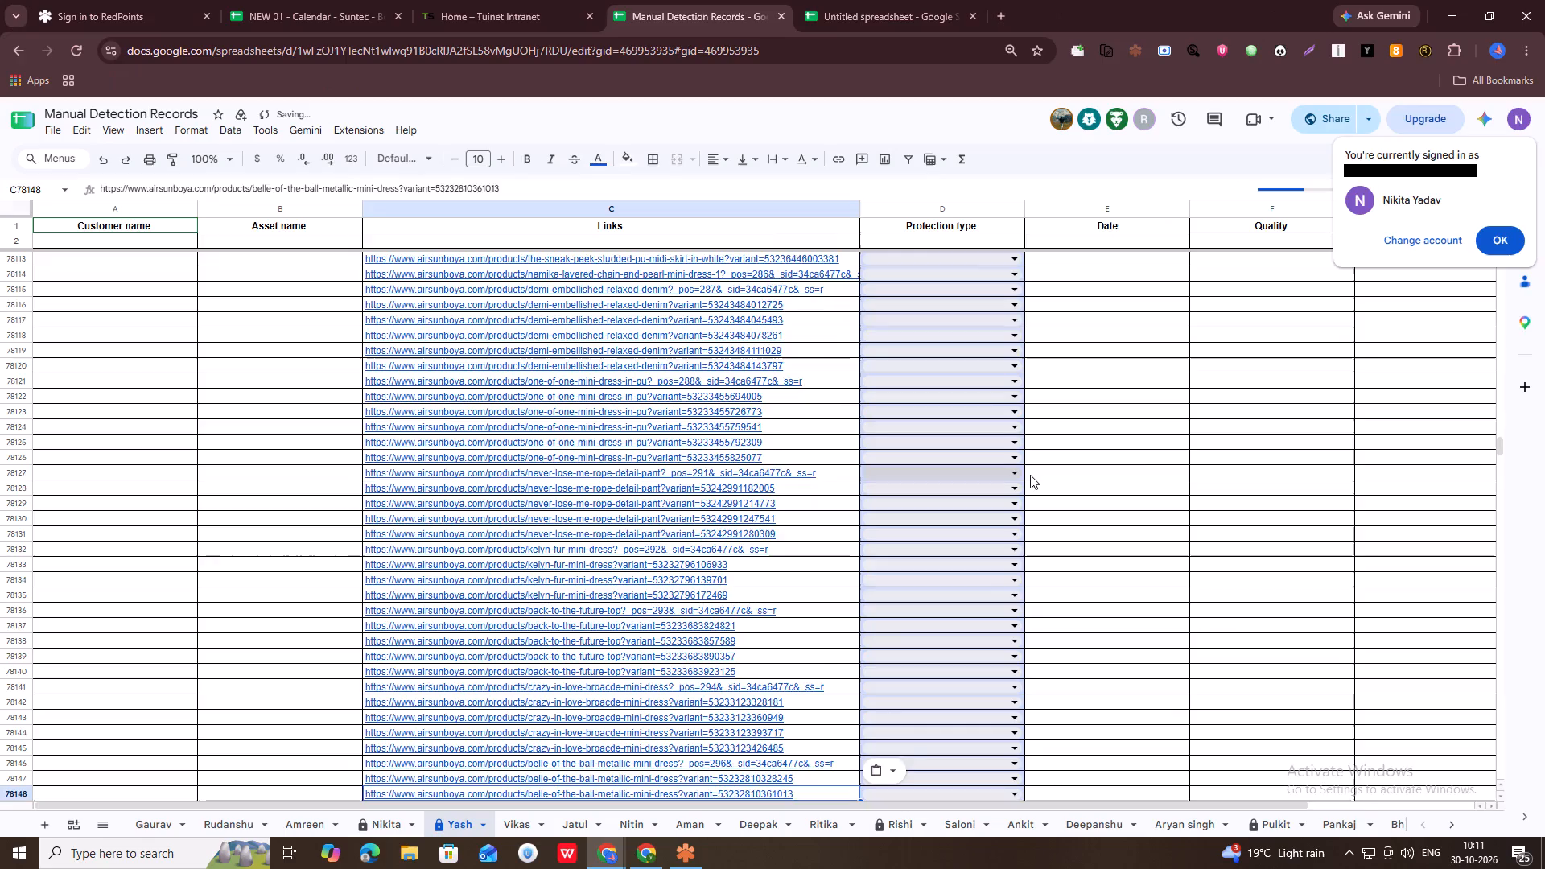
pyautogui.hotkey('ctrl', 'v')
# Select size 1X of the Belle of the Ball Metallic Mini Dress and paste that variant's link in C78150.
pyautogui.hotkey('alt', 'Tab')
pyautogui.click(1055, 480)
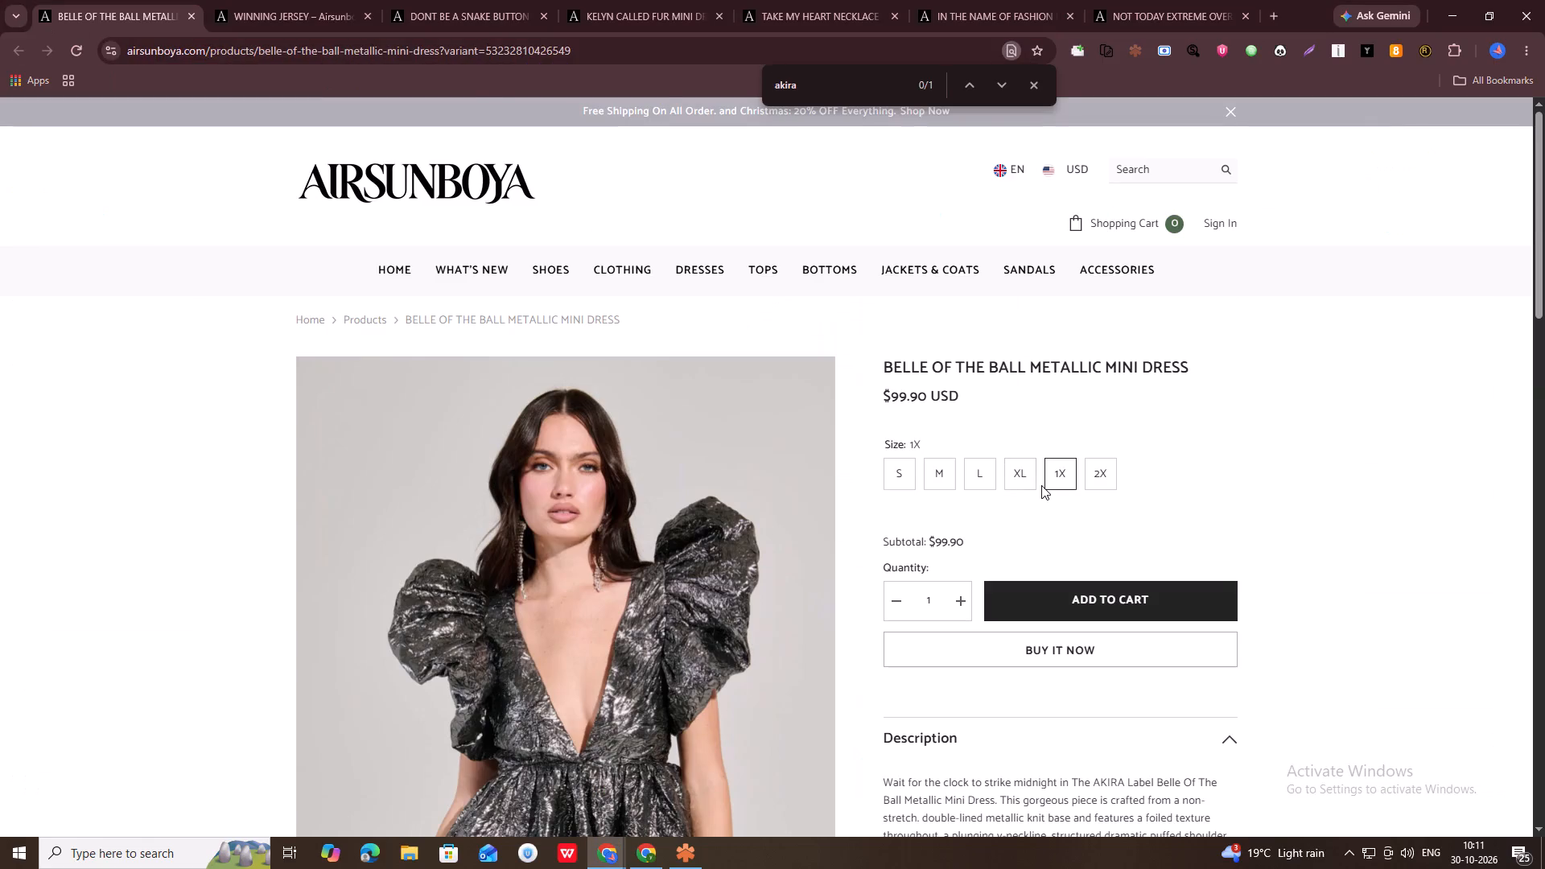
pyautogui.hotkey('ctrl', 'l')
pyautogui.hotkey('ctrl', 'c')
pyautogui.hotkey('ctrl', 'c')
pyautogui.hotkey('alt', 'Tab')
pyautogui.press('Down')
pyautogui.hotkey('ctrl', 'v')
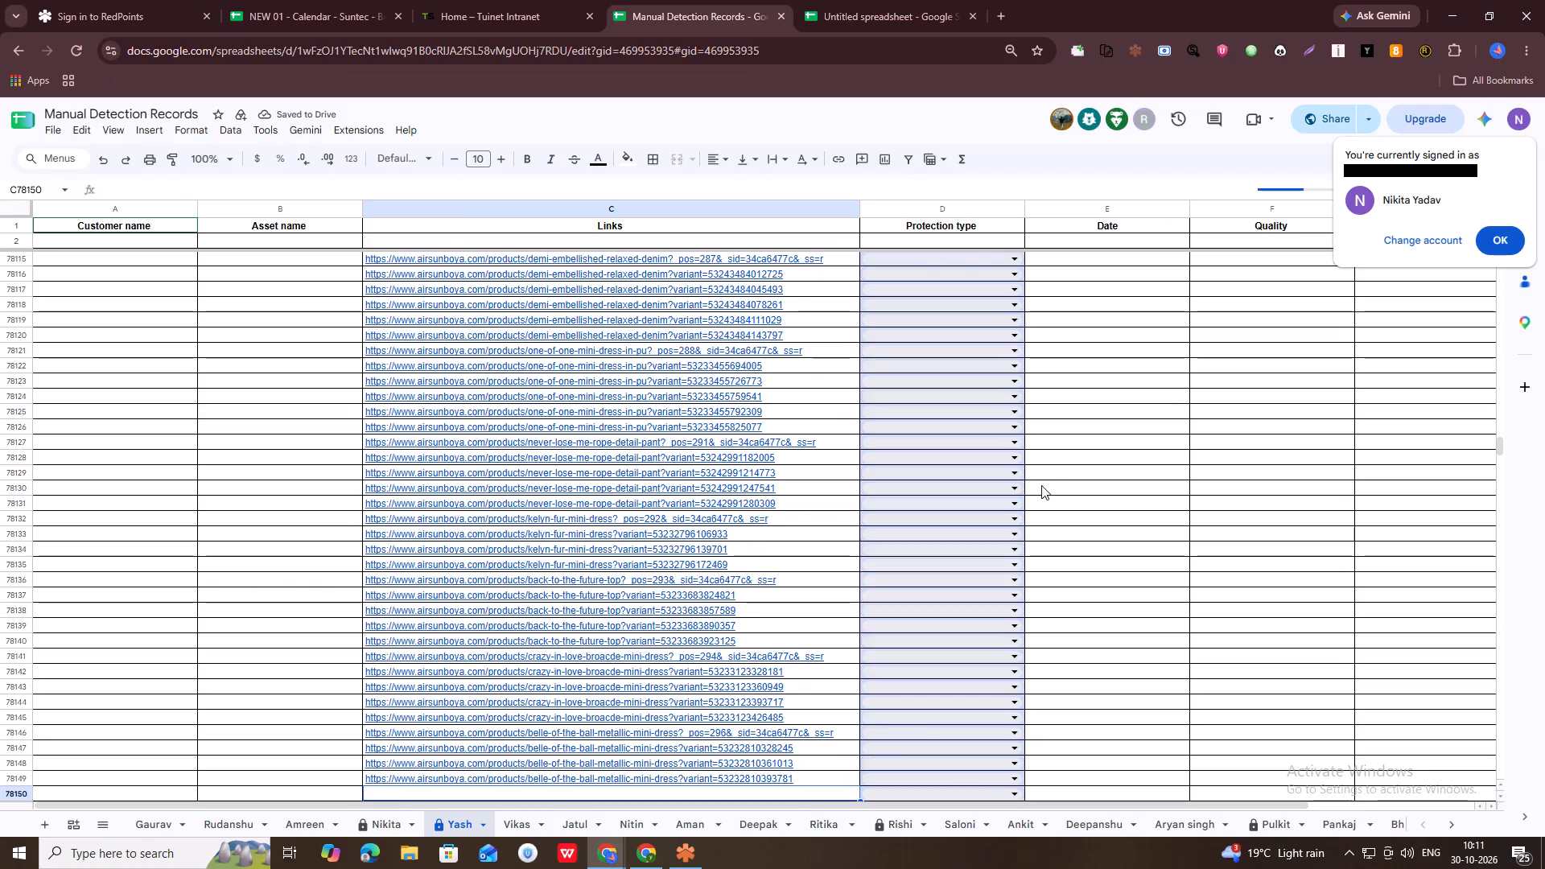
# Try to select size 2X of the Belle of the Ball Metallic Mini Dress, paste the page's link in C78151 and close the page.
pyautogui.hotkey('alt', 'Tab')
pyautogui.moveTo(1096, 468); pyautogui.dragTo(1098, 477)
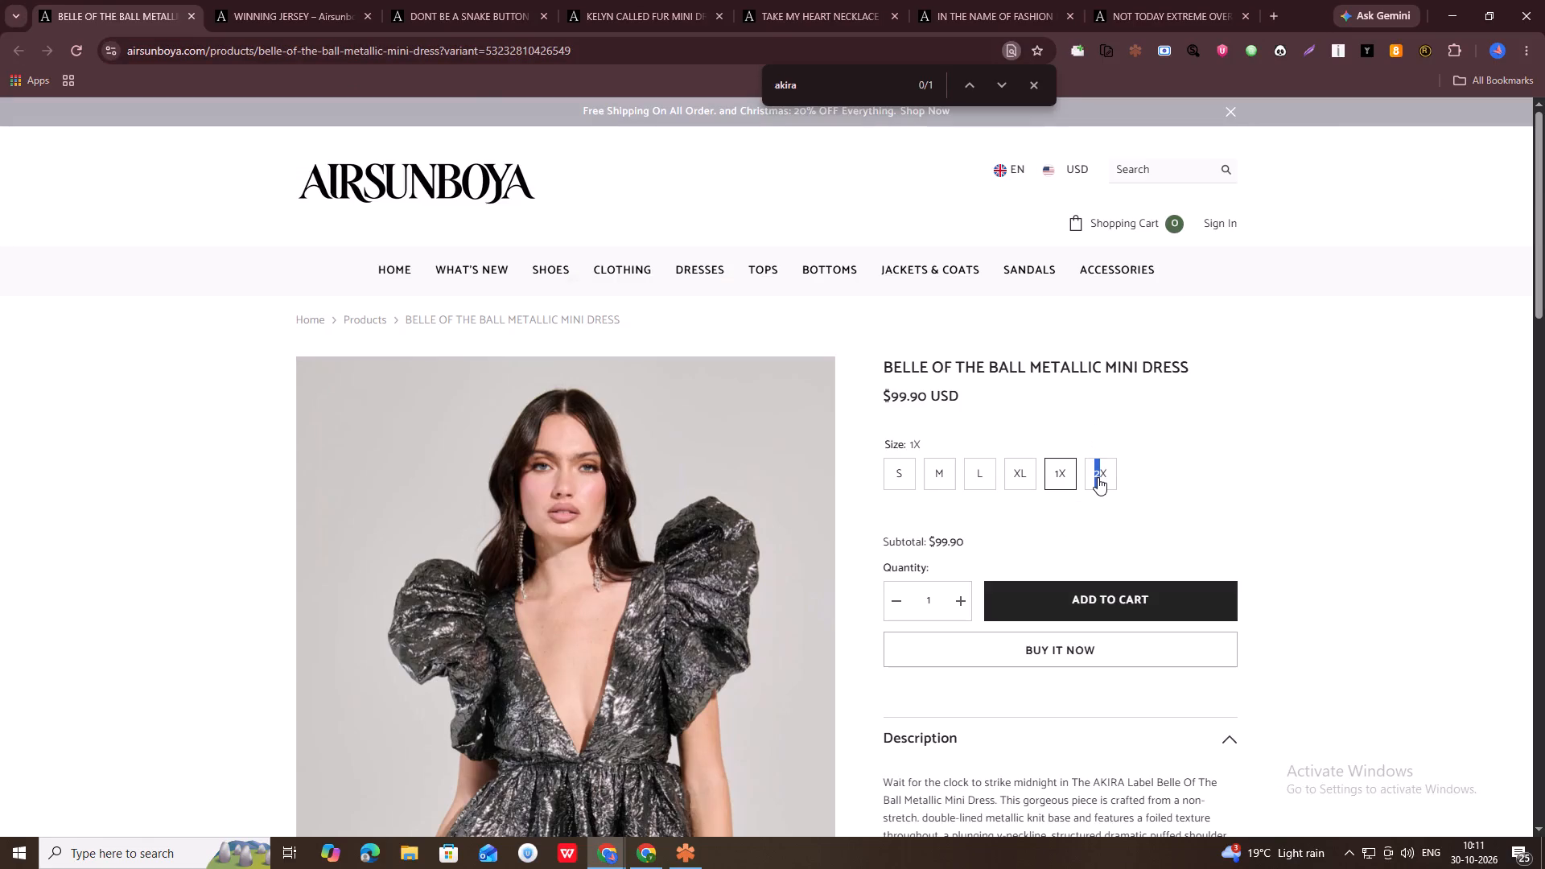
pyautogui.hotkey('ctrl', 'l')
pyautogui.hotkey('ctrl', 'c')
pyautogui.hotkey('ctrl', 'c')
pyautogui.hotkey('alt', 'Tab')
pyautogui.press('Down')
pyautogui.hotkey('ctrl', 'v')
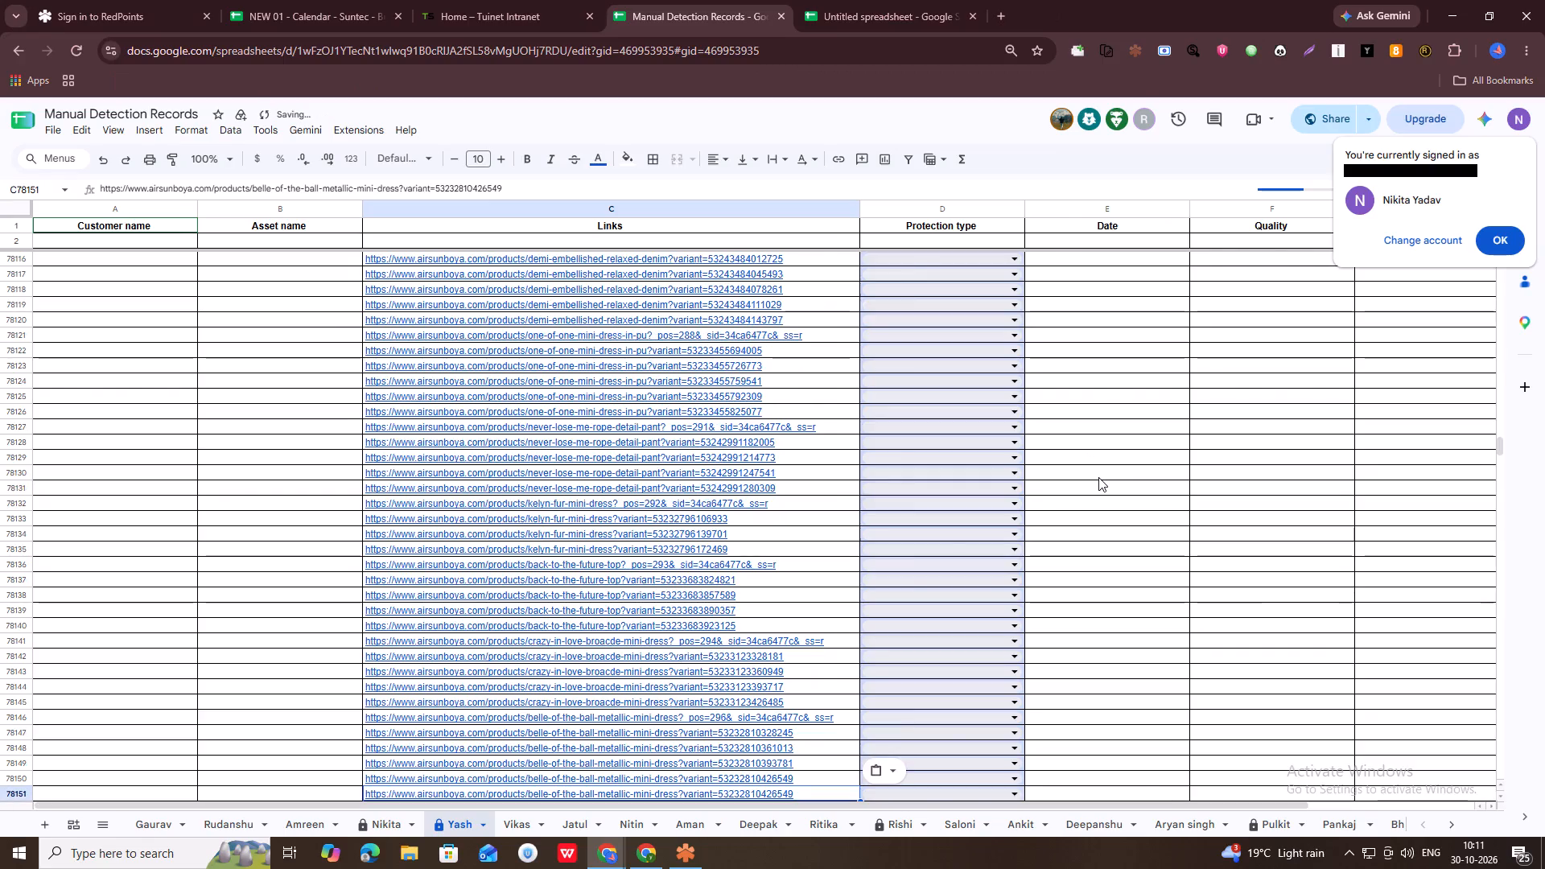
pyautogui.press('alt+super+Tab')
pyautogui.hotkey('ctrl', 'w')
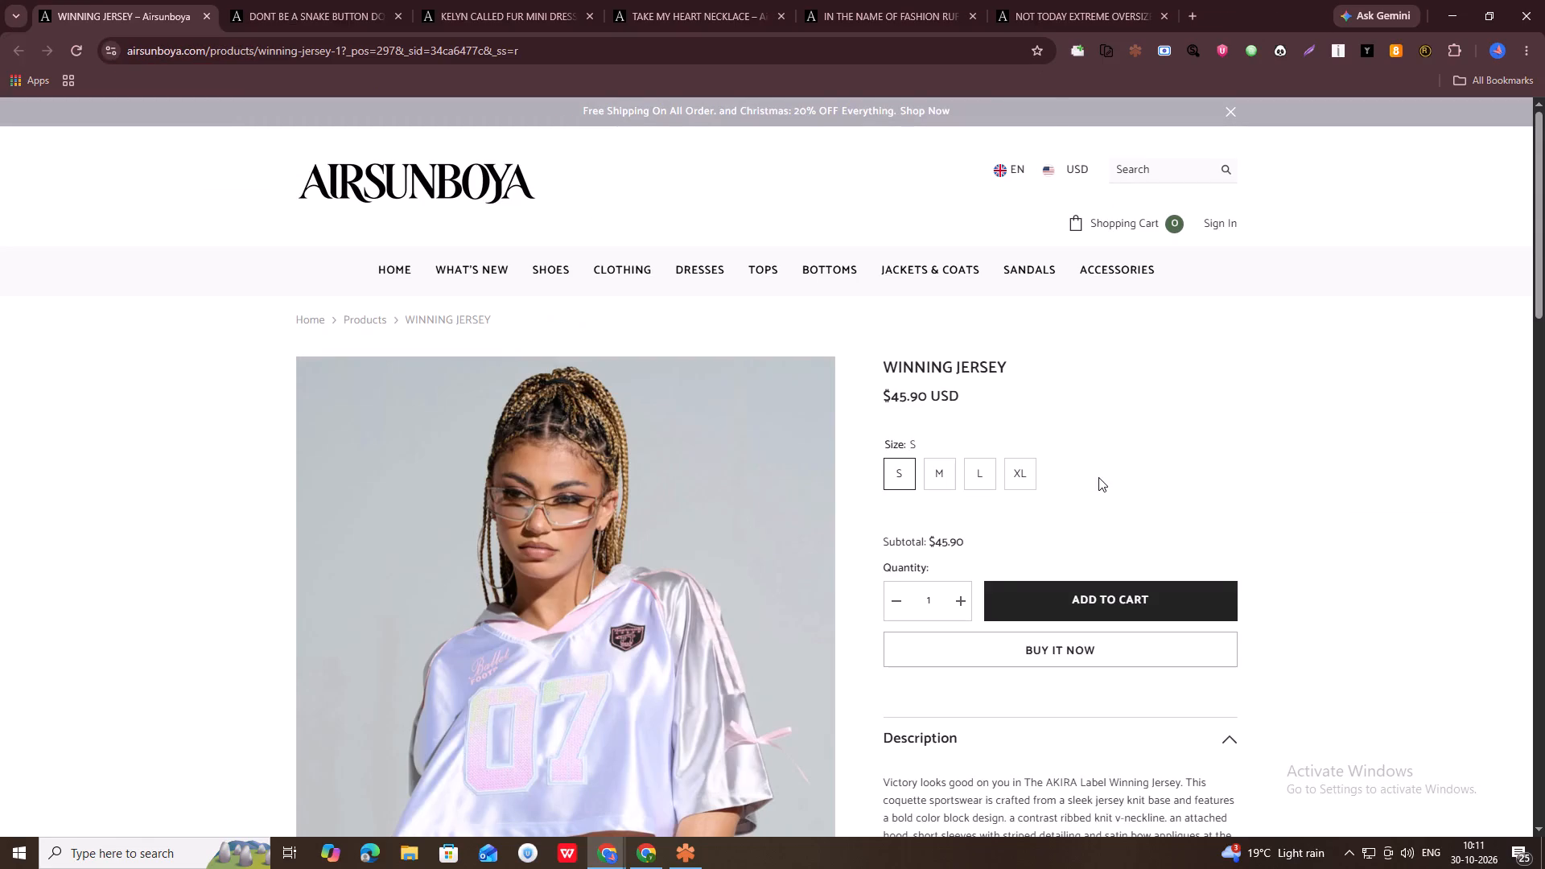
# Check the Winning Jersey page for Akira and paste its product link in C78152.
pyautogui.hotkey('ctrl', 'f')
pyautogui.hotkey('ctrl', 'l')
pyautogui.hotkey('ctrl', 'c')
pyautogui.hotkey('ctrl', 'c')
pyautogui.hotkey('alt', 'Tab')
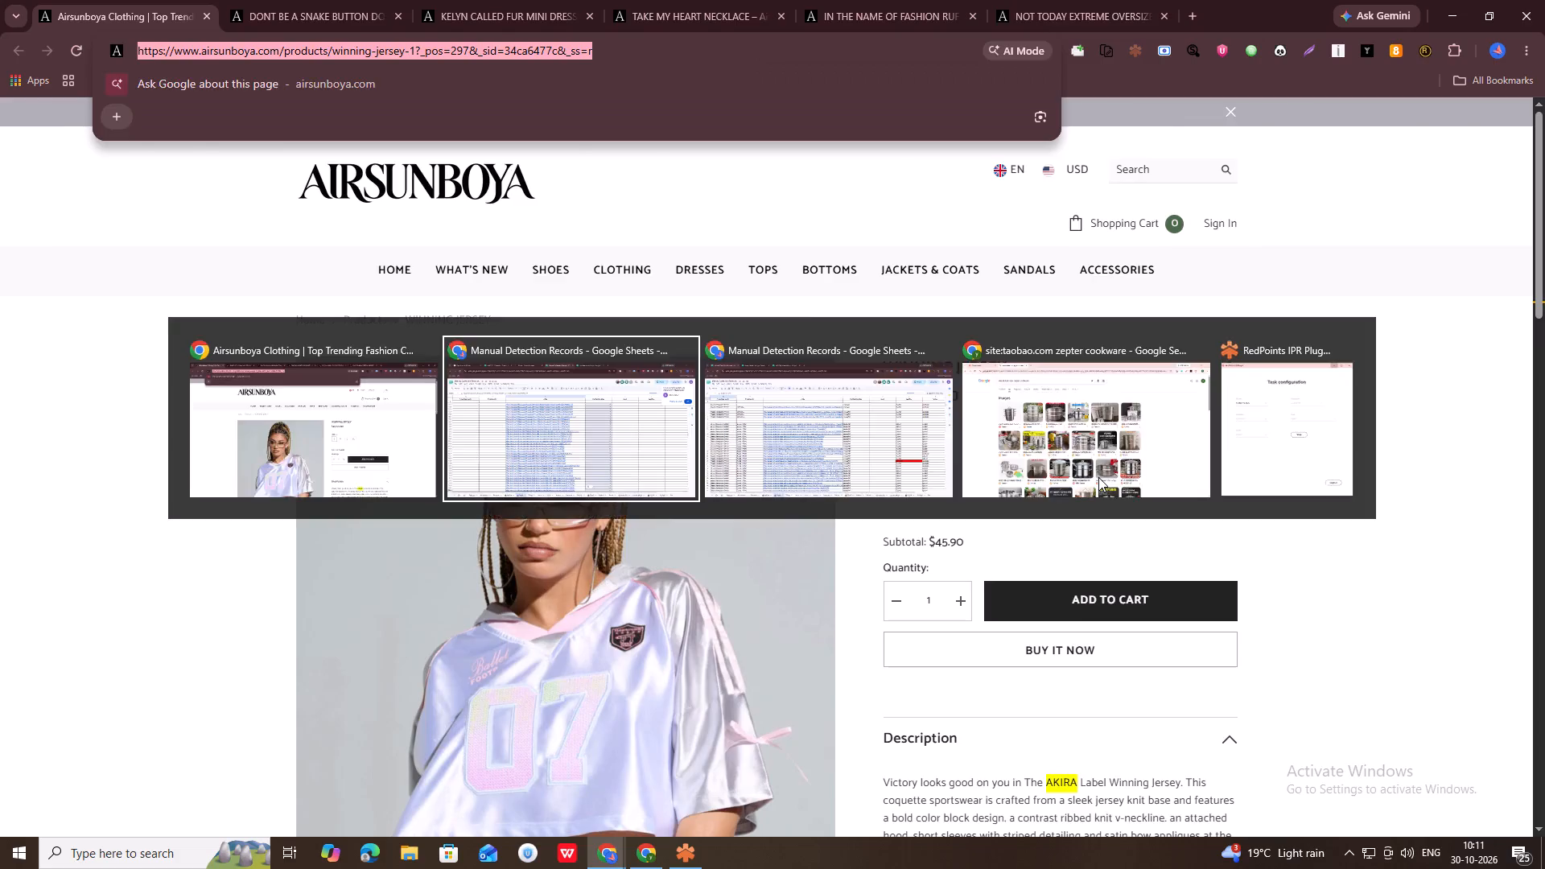
pyautogui.press('Down')
pyautogui.hotkey('ctrl', 'v')
# Select size M of the Winning Jersey and paste that variant's link in C78153.
pyautogui.hotkey('alt', 'Tab')
pyautogui.click(946, 476)
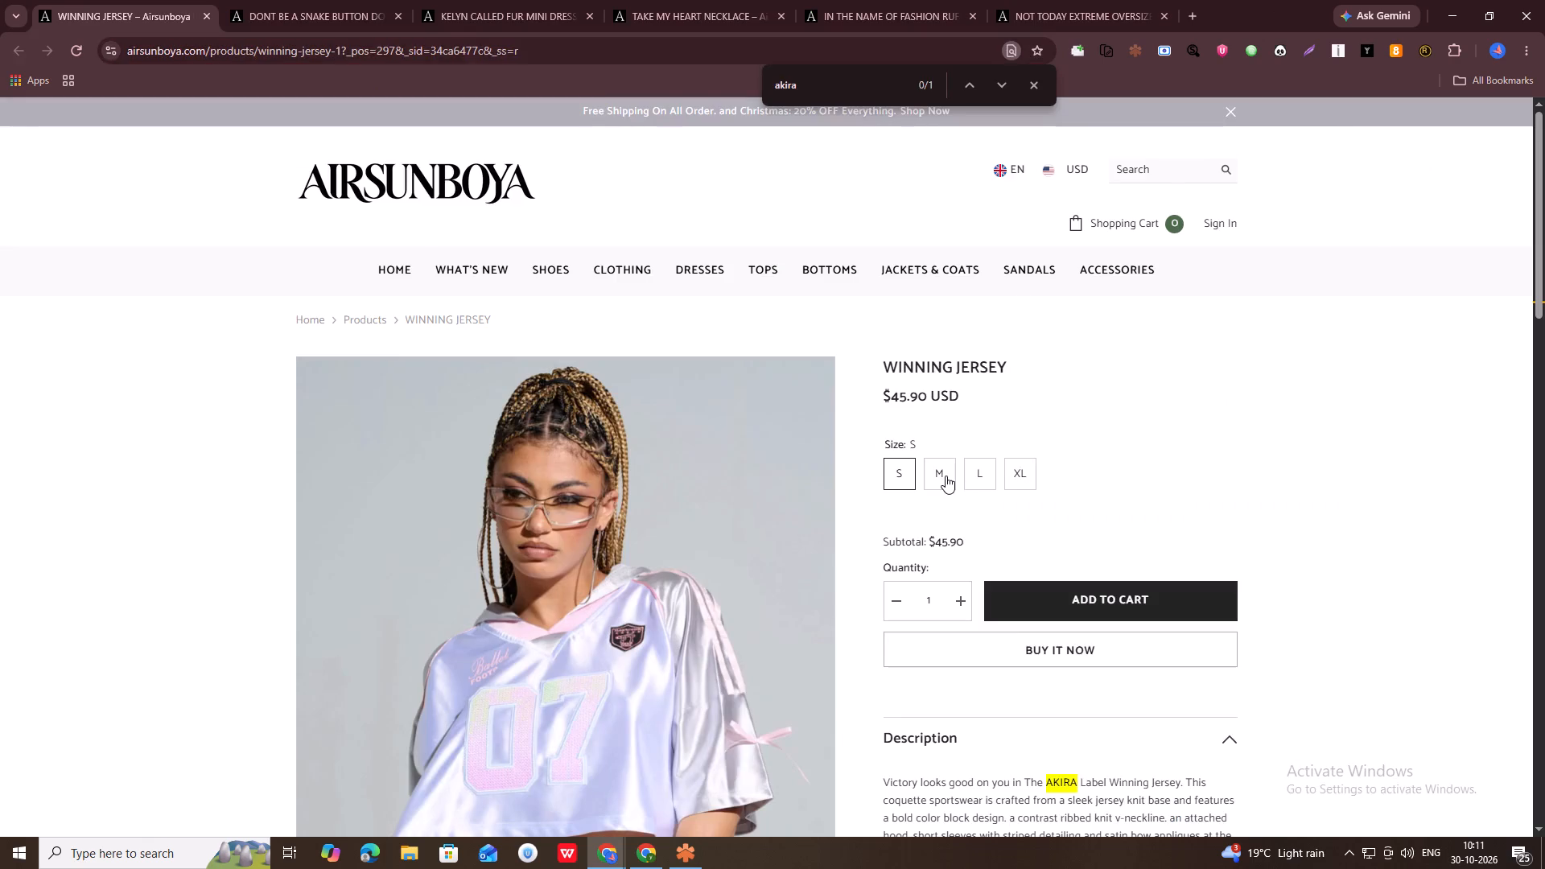
pyautogui.hotkey('ctrl', 'l')
pyautogui.hotkey('ctrl', 'c')
pyautogui.hotkey('alt', 'Tab')
pyautogui.press('Down')
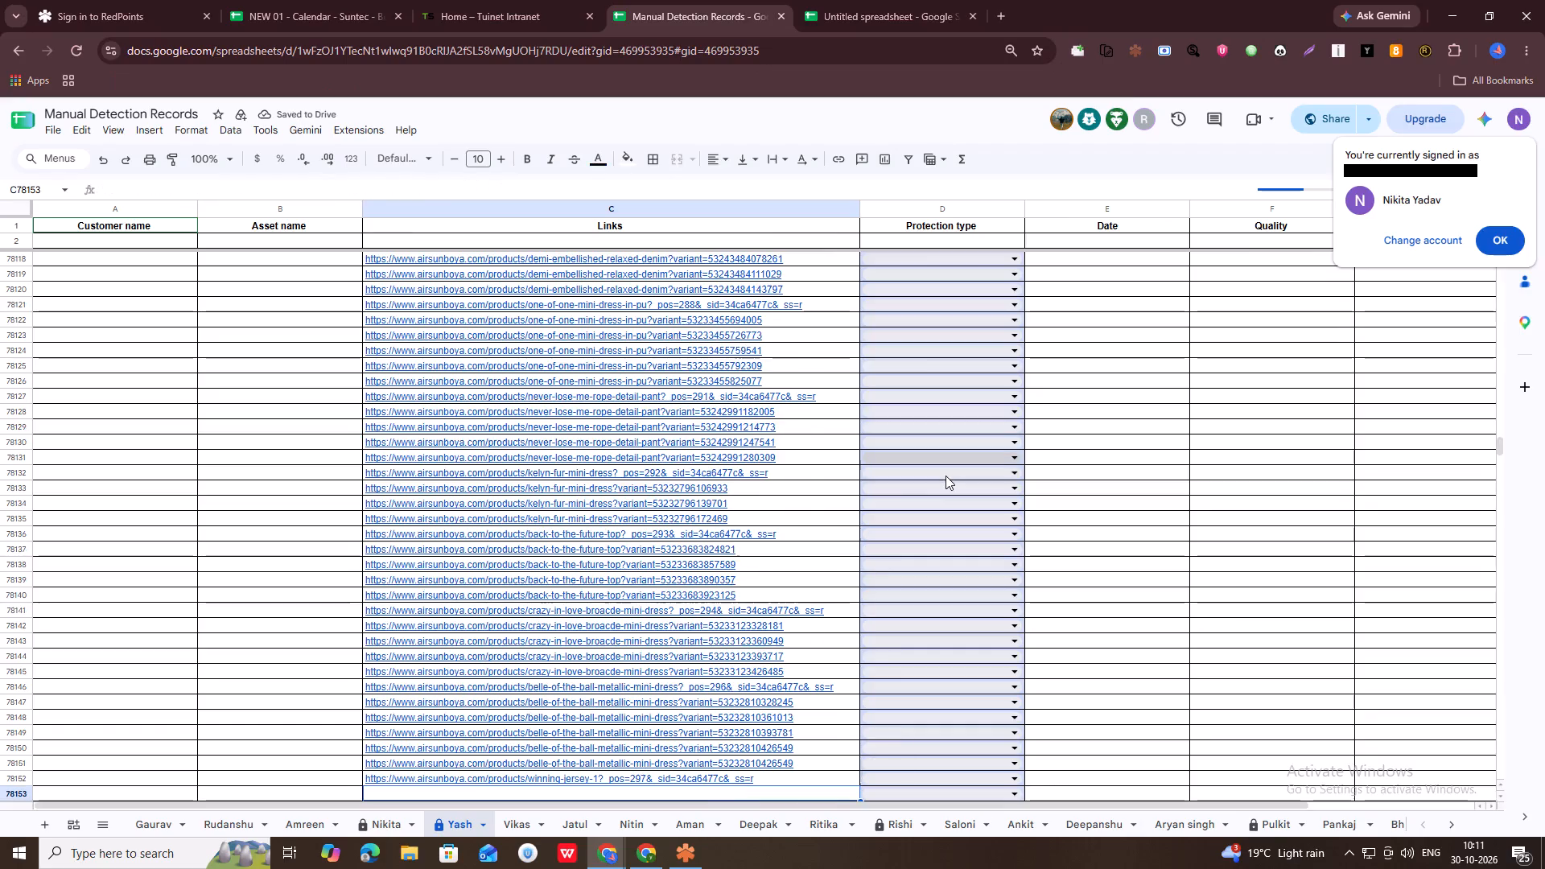
pyautogui.hotkey('ctrl', 'v')
# Select size L of the Winning Jersey and paste that variant's link in C78154.
pyautogui.hotkey('alt', 'Tab')
pyautogui.click(974, 478)
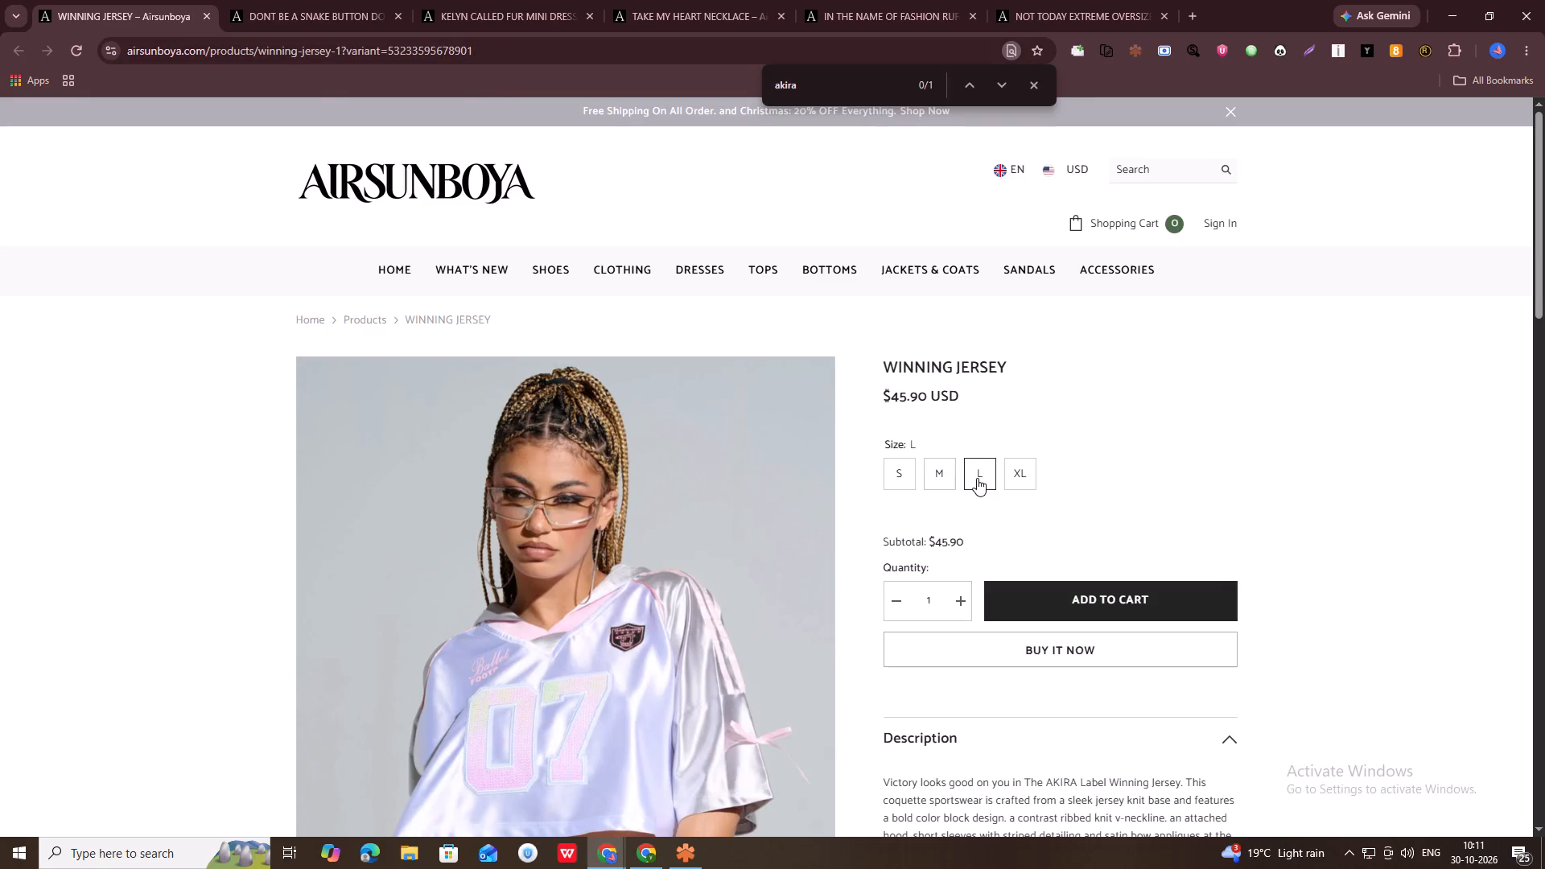
pyautogui.hotkey('ctrl', 'l')
pyautogui.hotkey('ctrl', 'c')
pyautogui.hotkey('alt', 'Tab')
pyautogui.press('Down')
pyautogui.hotkey('ctrl', 'v')
# Select size XL of the Winning Jersey, paste that variant's link in C78155 and close the product page.
pyautogui.hotkey('alt', 'Tab')
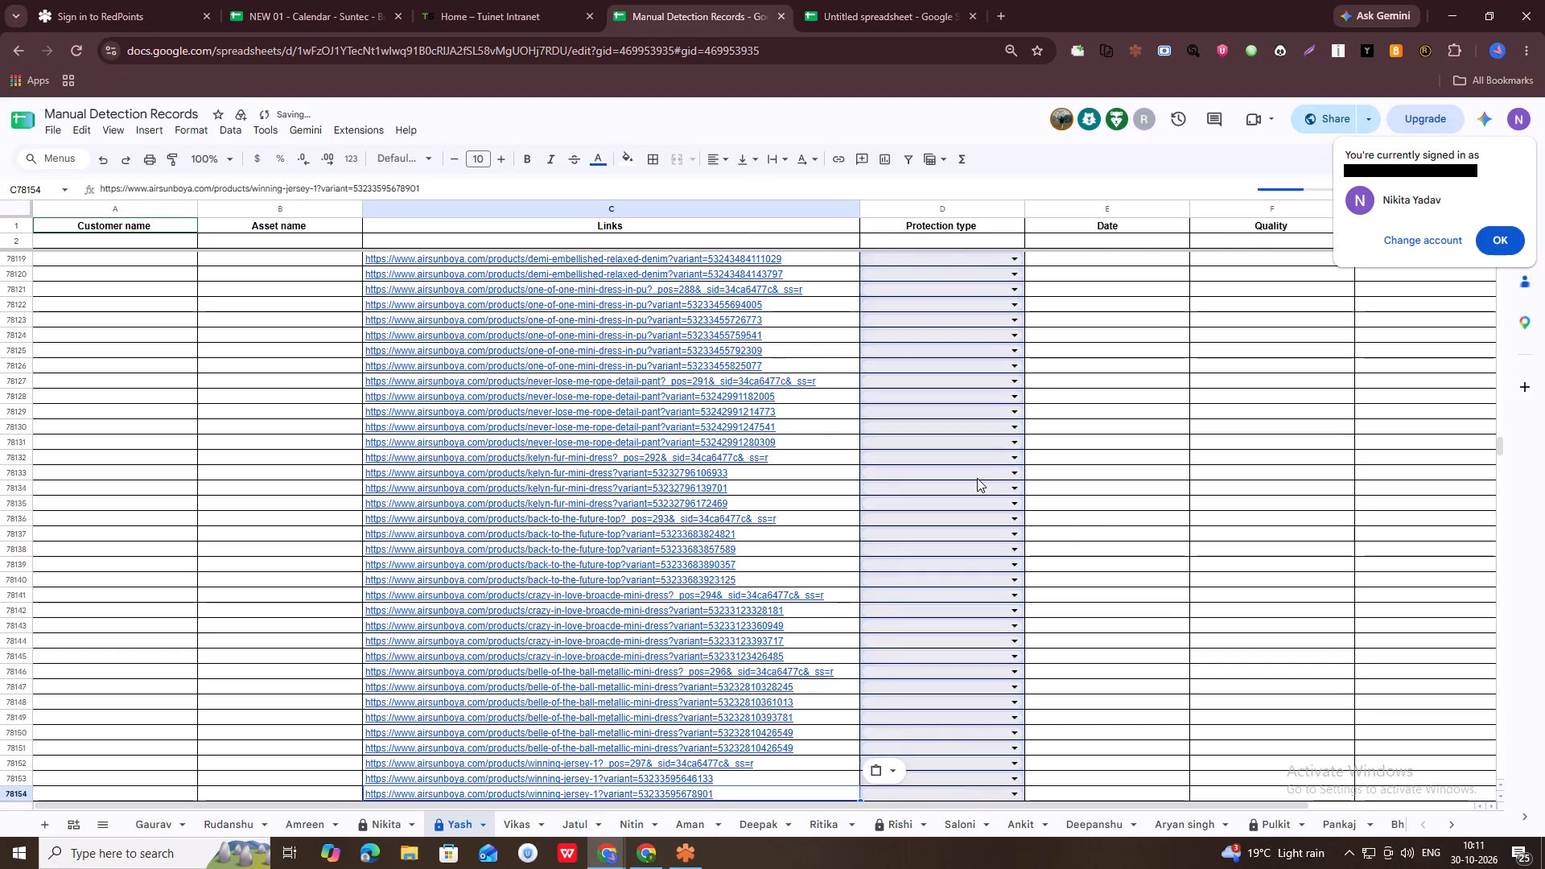
pyautogui.click(1011, 474)
pyautogui.hotkey('ctrl', 'l')
pyautogui.hotkey('ctrl', 'c')
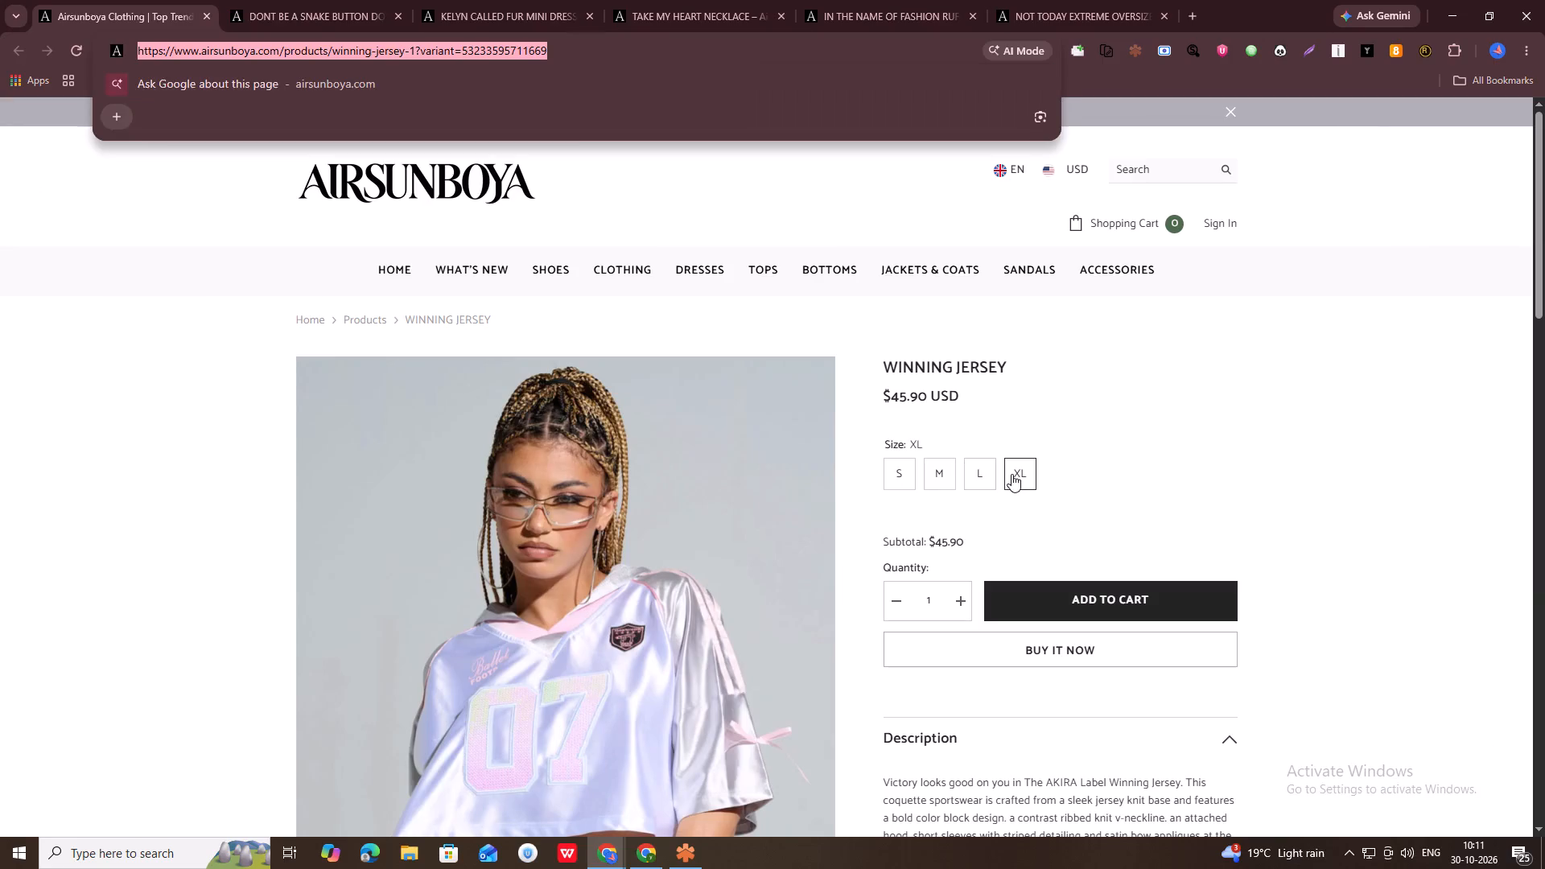
pyautogui.hotkey('alt', 'Tab')
pyautogui.press('Down')
pyautogui.hotkey('ctrl', 'v')
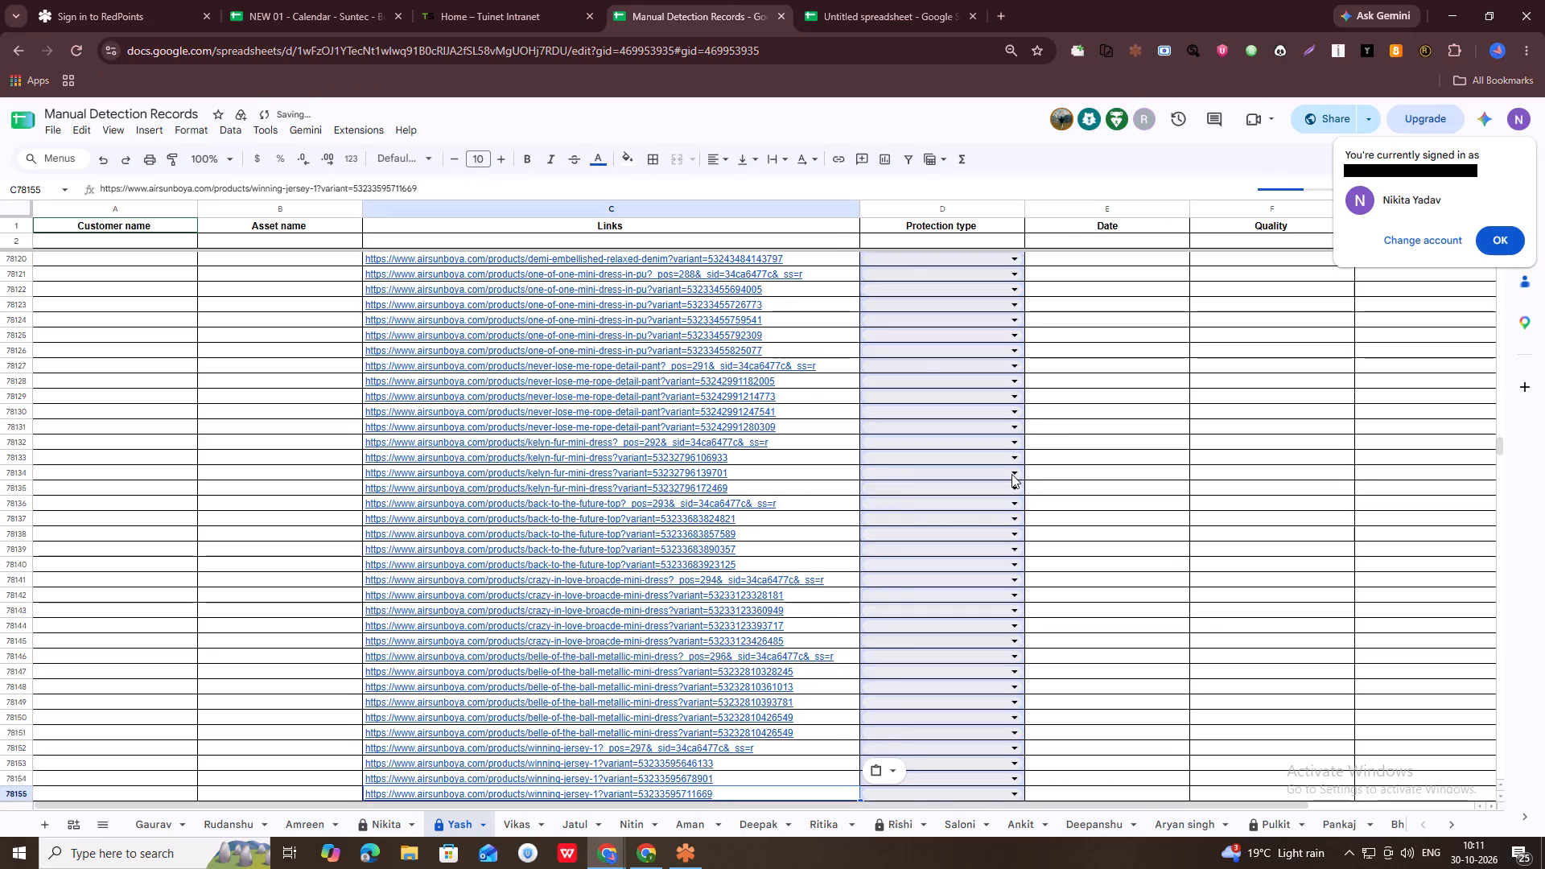
pyautogui.hotkey('alt', 'Tab')
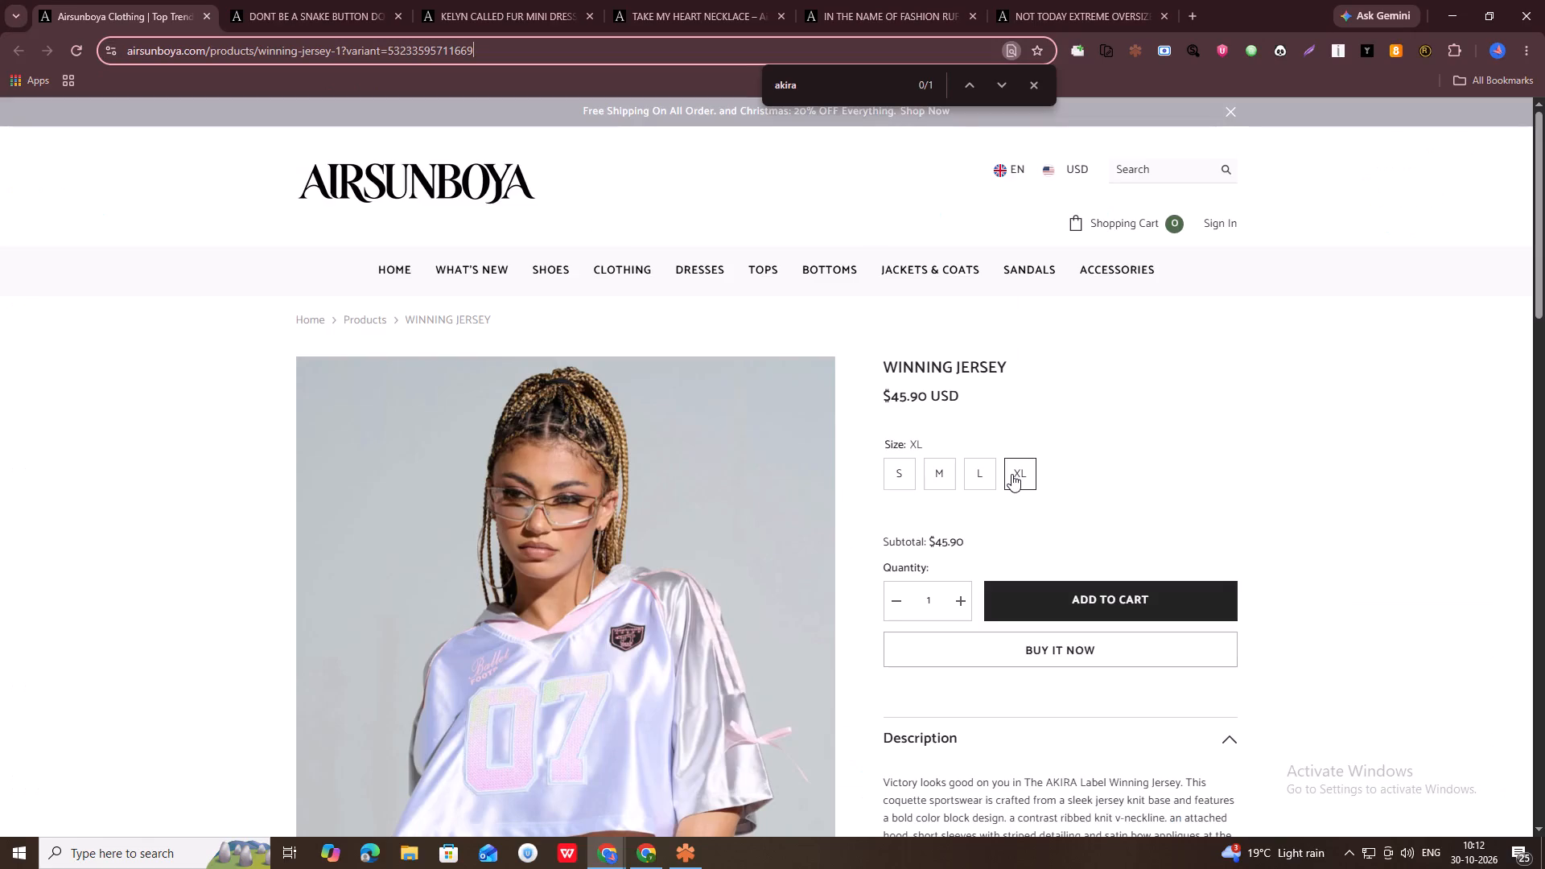
pyautogui.hotkey('ctrl', 'w')
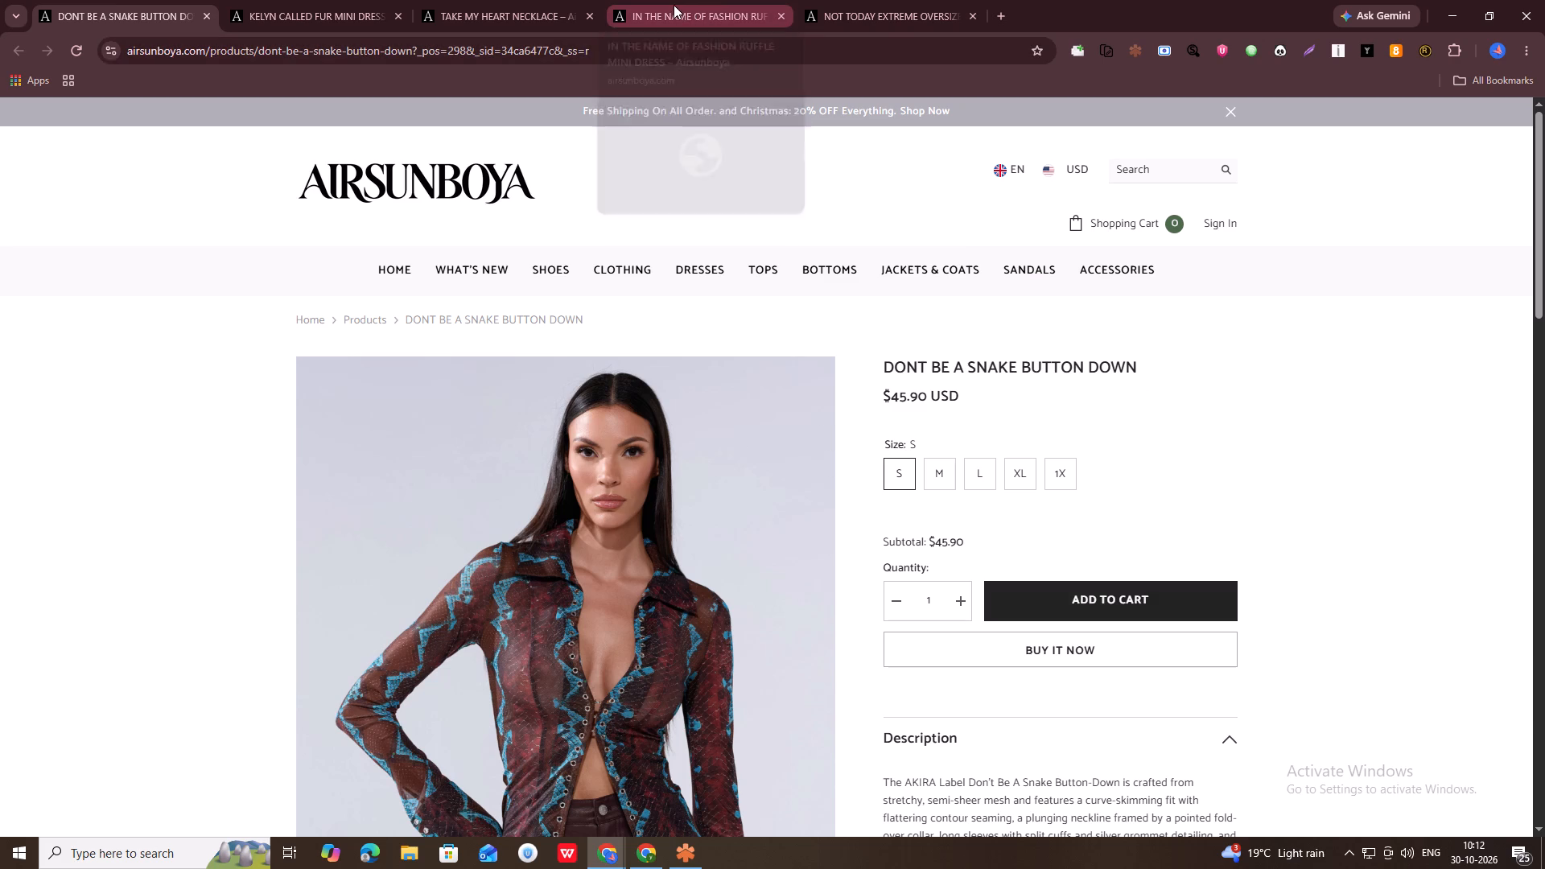
# Copy the Dont Be a Snake Button Down product link and paste it in C78156.
pyautogui.hotkey('ctrl', 'l')
pyautogui.hotkey('ctrl', 'c')
pyautogui.hotkey('ctrl', 'c')
pyautogui.hotkey('ctrl', 'c')
pyautogui.hotkey('alt', 'Tab')
pyautogui.press('Down')
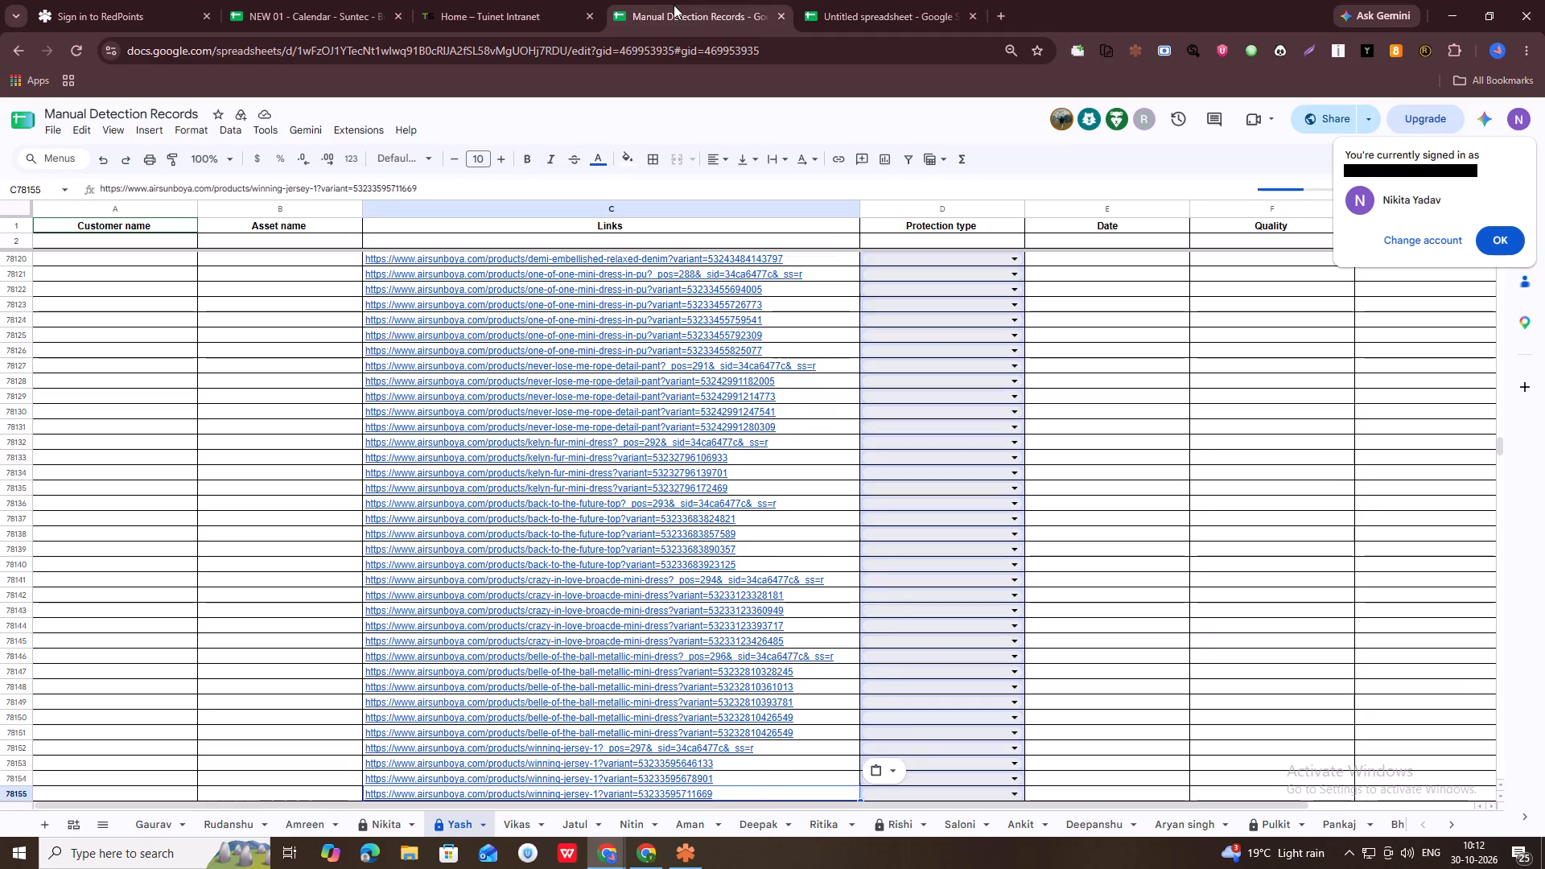
pyautogui.hotkey('ctrl', 'v')
# Select size M of the Dont Be a Snake Button Down and paste that variant's link in C78157.
pyautogui.hotkey('alt', 'Tab')
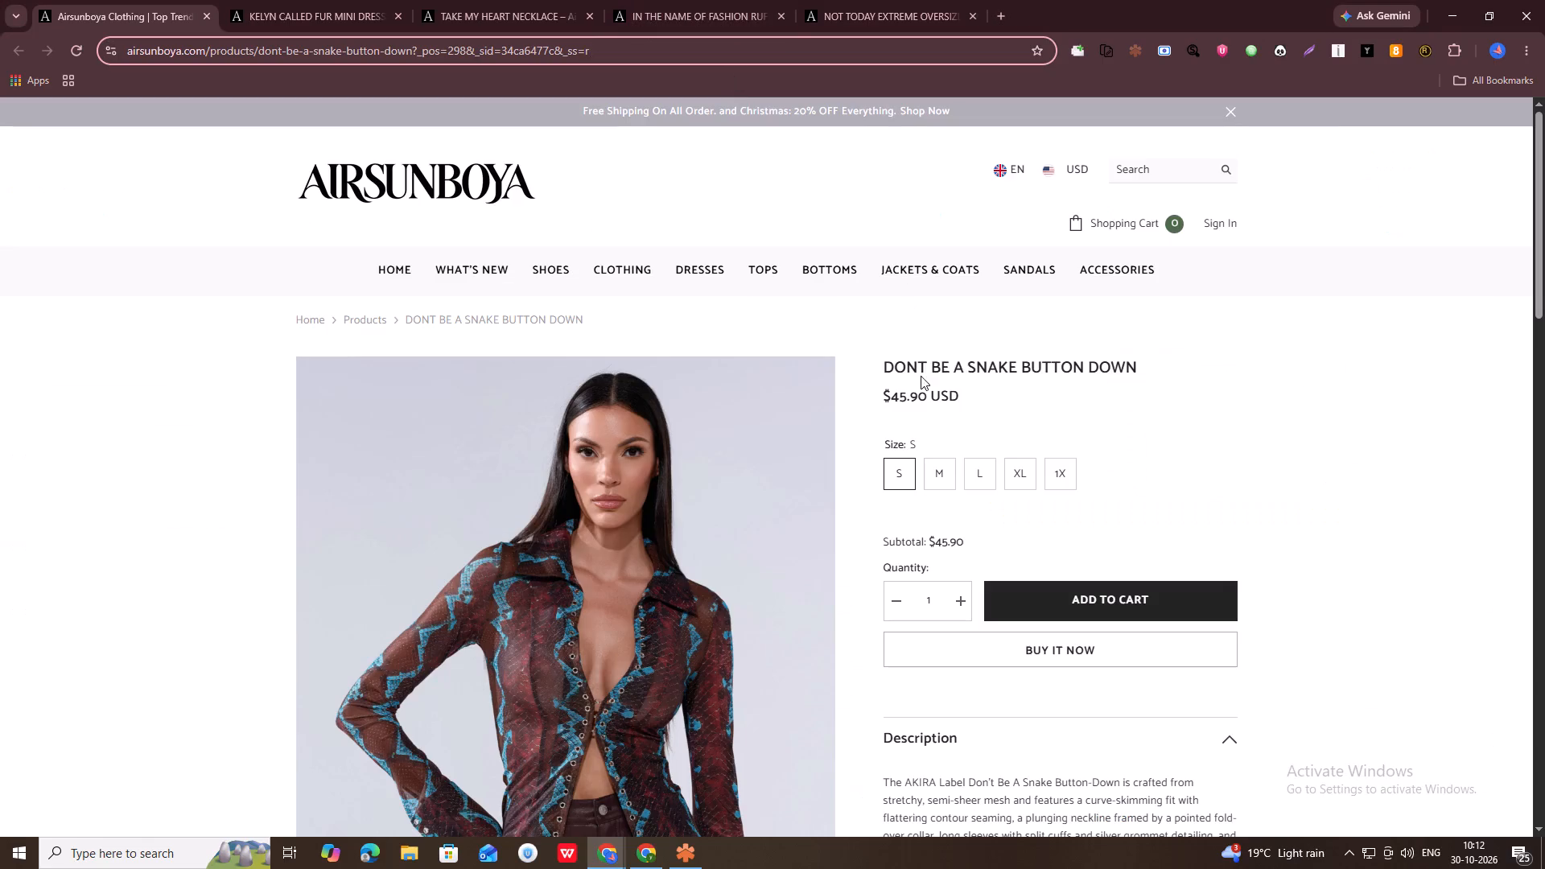
pyautogui.click(946, 467)
pyautogui.hotkey('ctrl', 'l')
pyautogui.hotkey('ctrl', 'c')
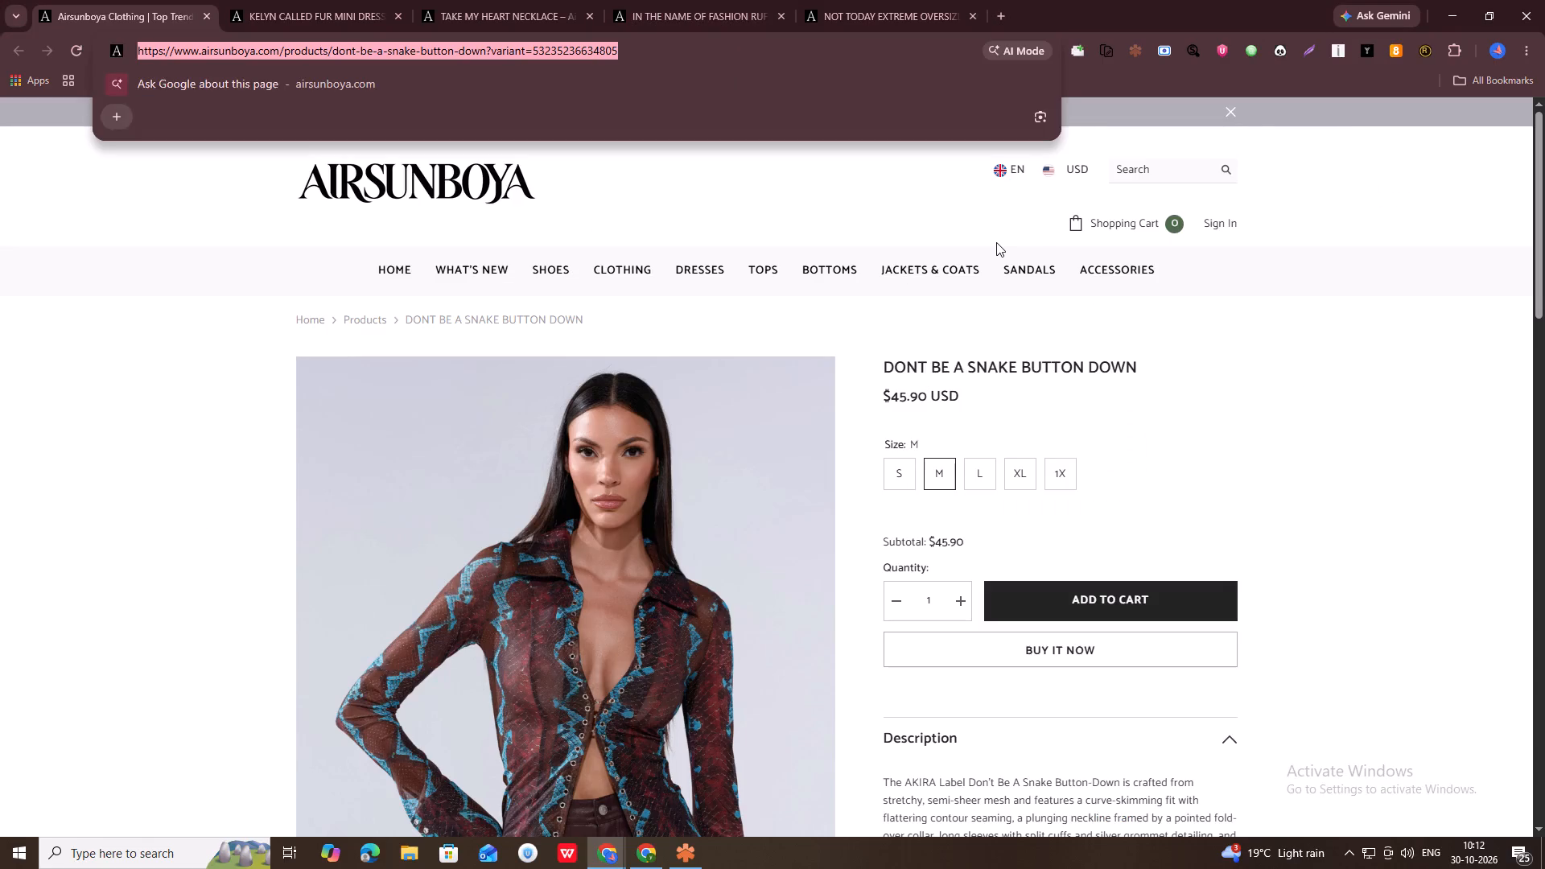
pyautogui.hotkey('alt', 'Tab')
pyautogui.press('Down')
pyautogui.press('Down')
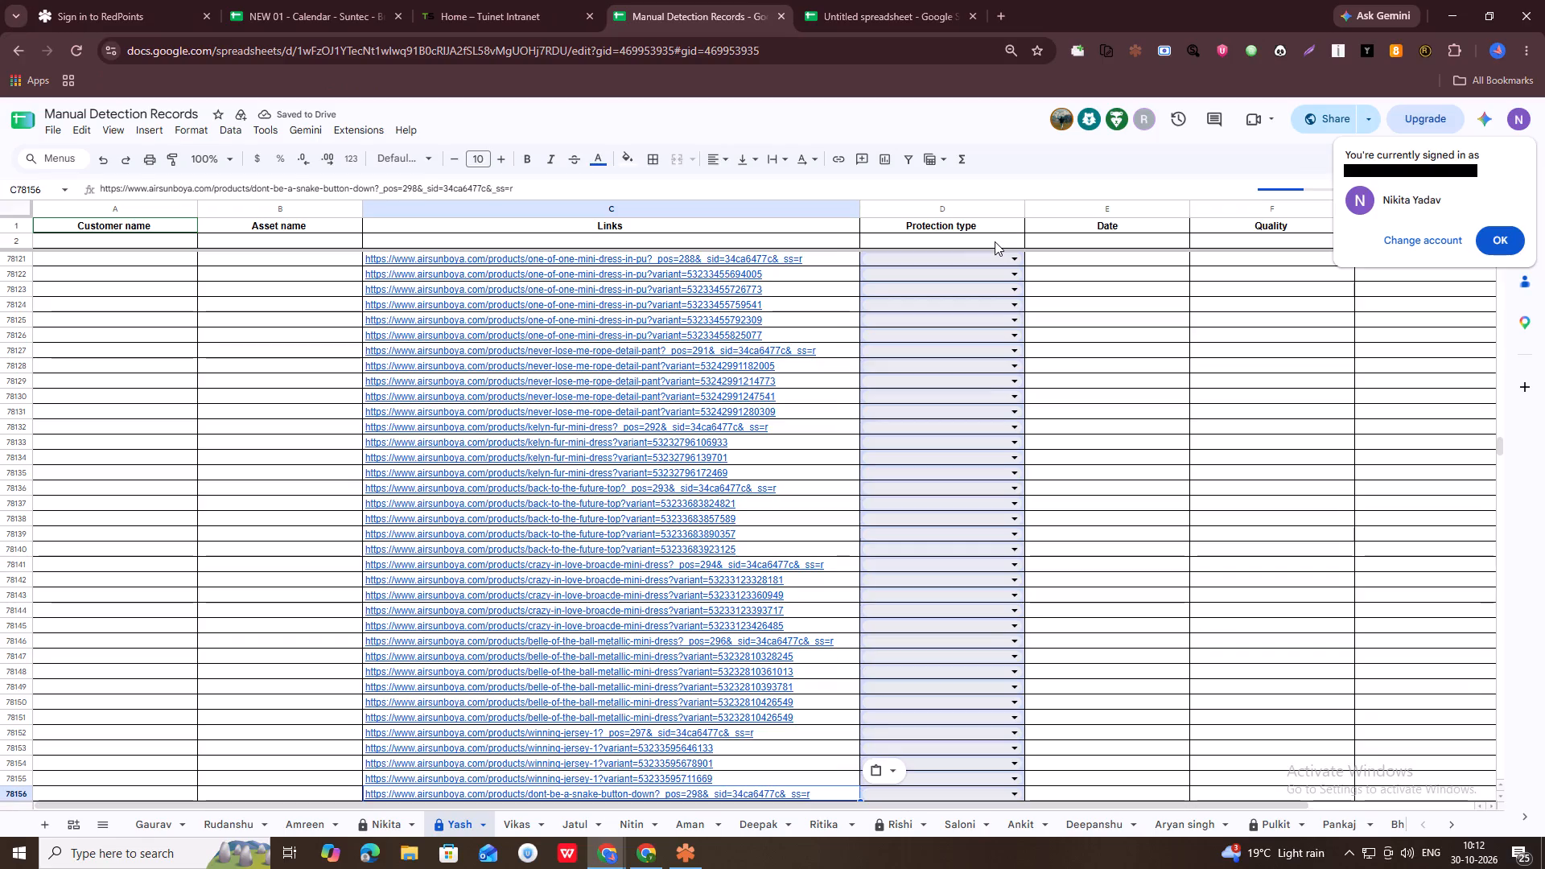
pyautogui.scroll(-1, 743, 523)
pyautogui.click(723, 733)
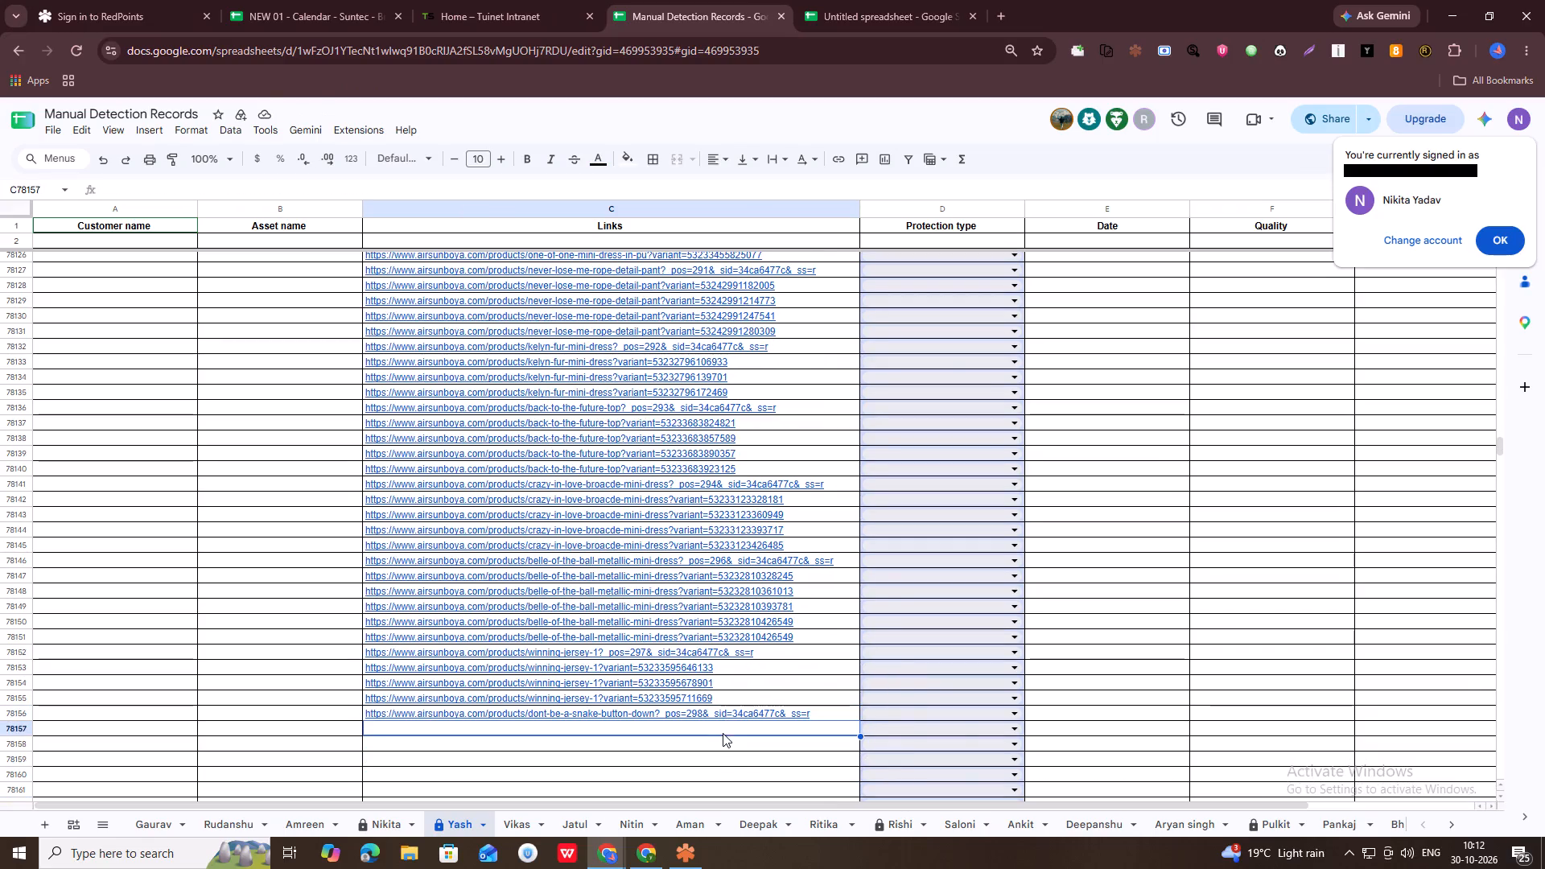
pyautogui.hotkey('ctrl', 'v')
# Select size L of the Dont Be a Snake Button Down and paste that variant's link in C78158.
pyautogui.hotkey('alt', 'Tab')
pyautogui.click(986, 475)
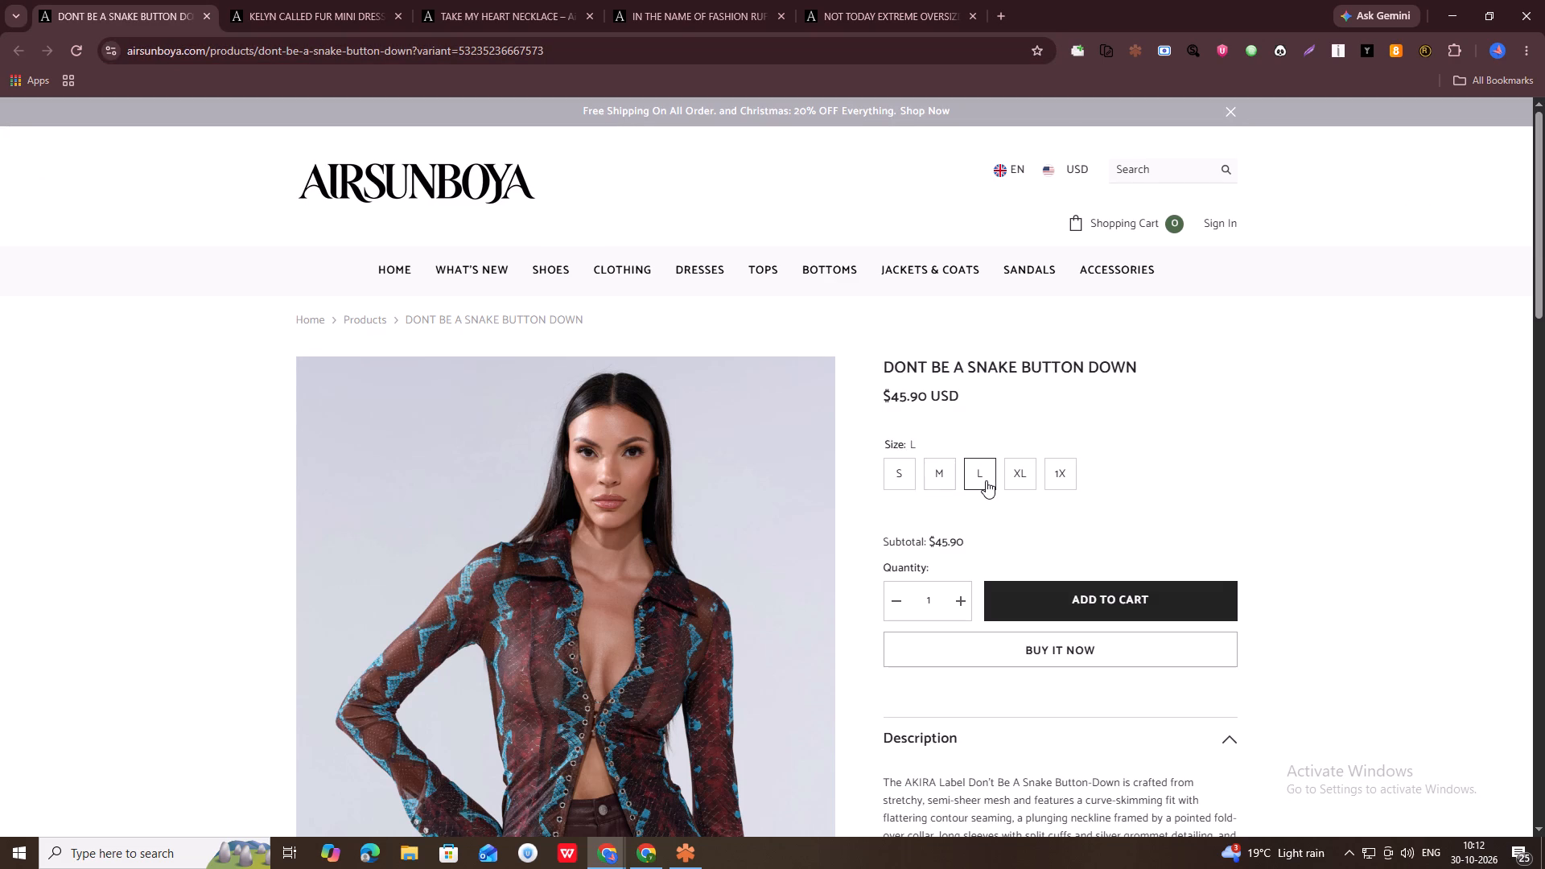
pyautogui.hotkey('ctrl', 'l')
pyautogui.hotkey('ctrl', 'c')
pyautogui.hotkey('ctrl', 'c')
pyautogui.hotkey('alt', 'Tab')
pyautogui.press('Down')
pyautogui.hotkey('ctrl', 'v')
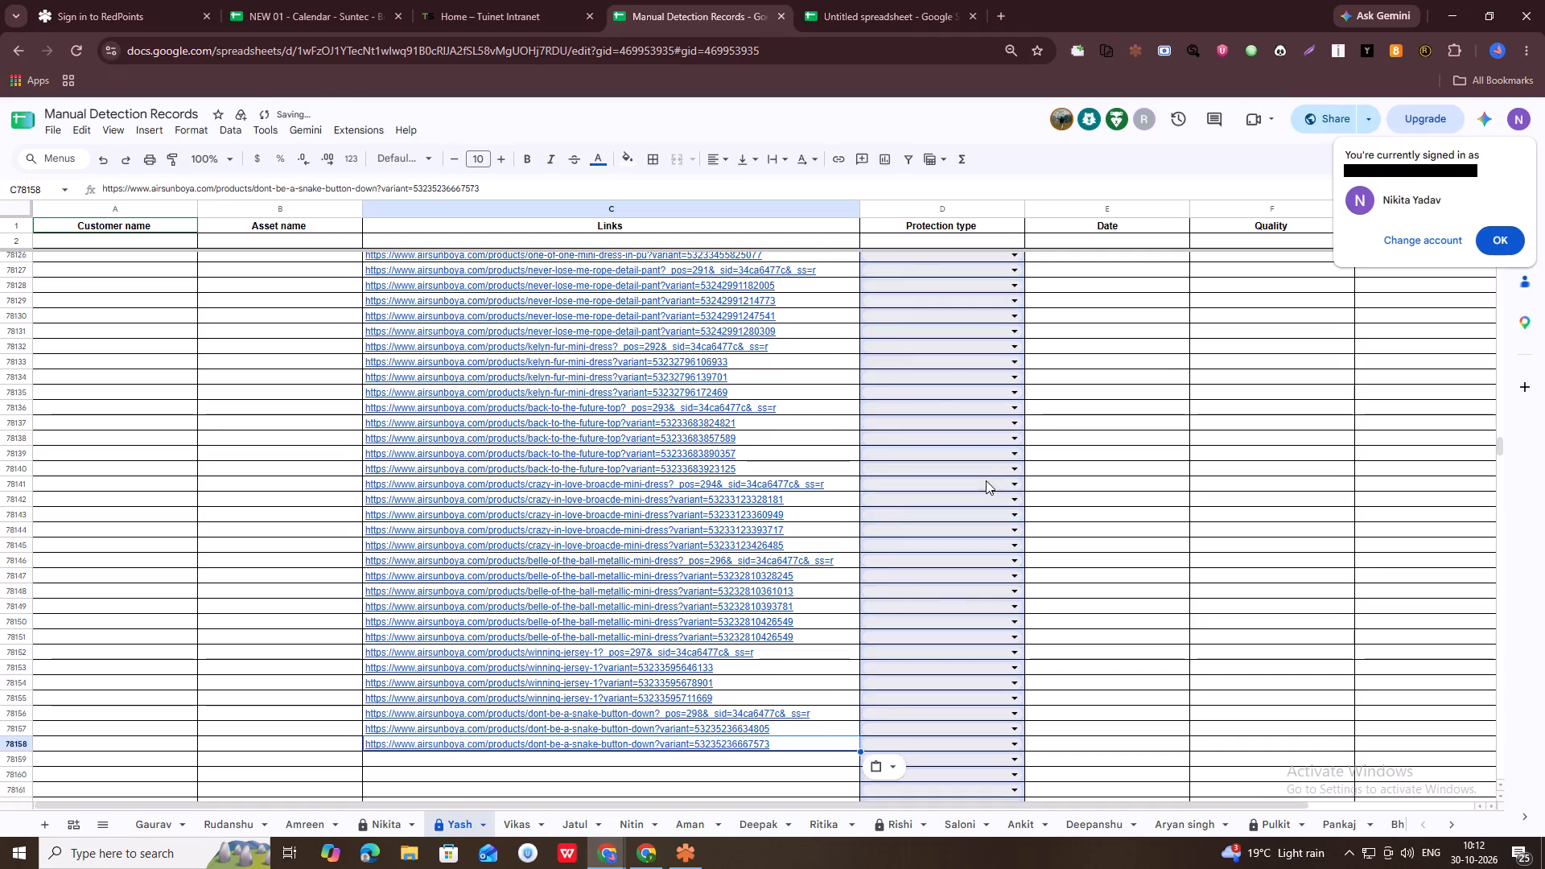
# Select size XL of the Dont Be a Snake Button Down and paste that variant's link in C78159.
pyautogui.hotkey('alt', 'Tab')
pyautogui.click(1018, 480)
pyautogui.hotkey('ctrl', 'l')
pyautogui.hotkey('ctrl', 'c')
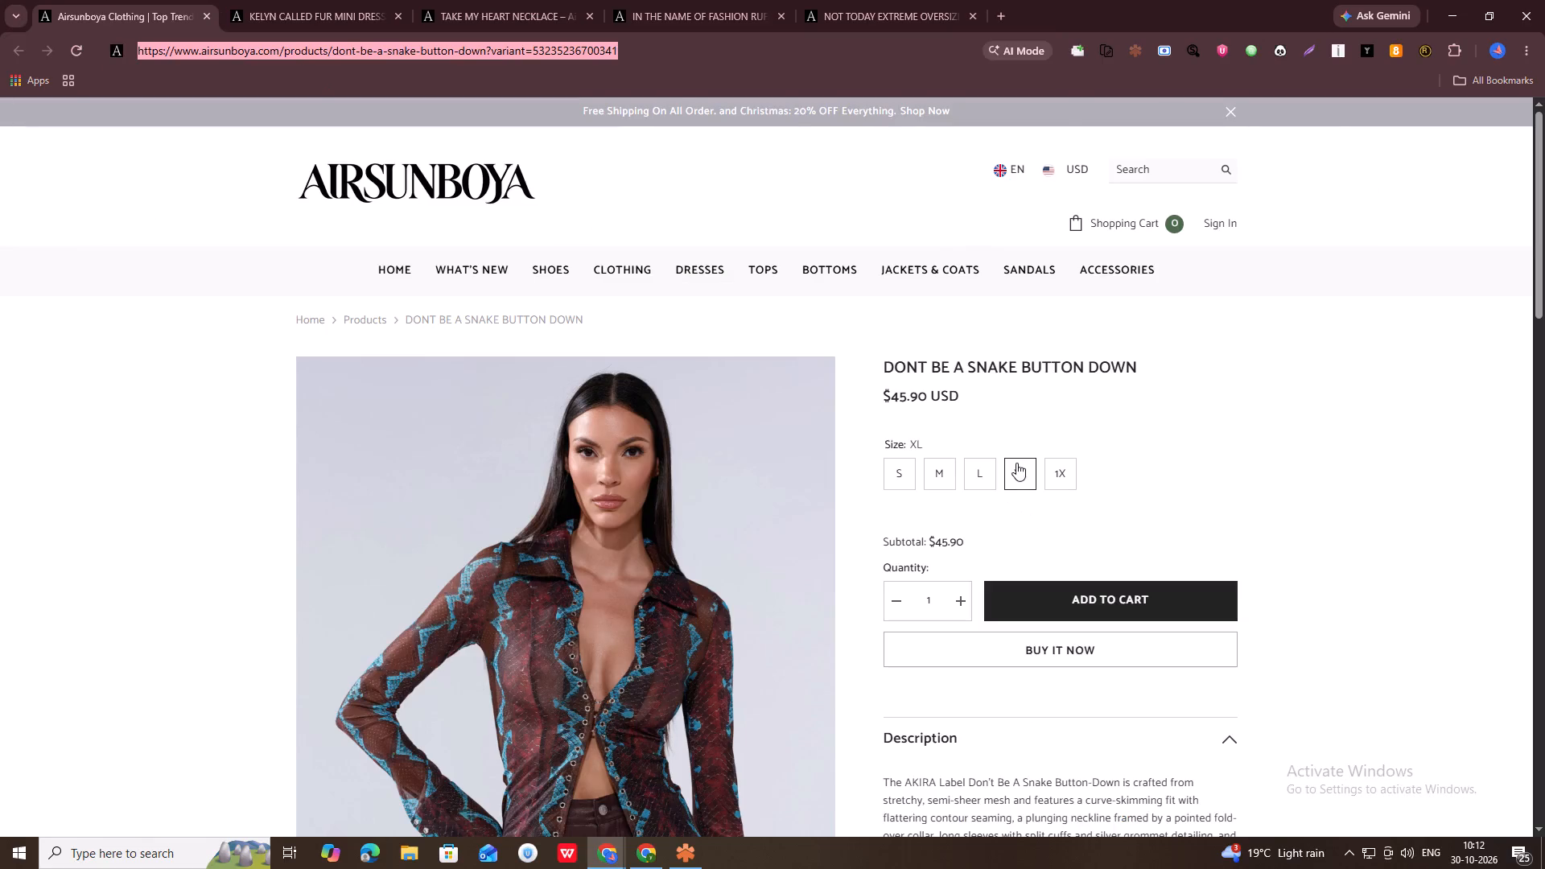
pyautogui.hotkey('alt', 'Tab')
pyautogui.press('Down')
pyautogui.hotkey('ctrl', 'v')
# Select size 1X of the Dont Be a Snake Button Down, paste that variant's link in C78160 and close the product page.
pyautogui.hotkey('alt', 'Tab')
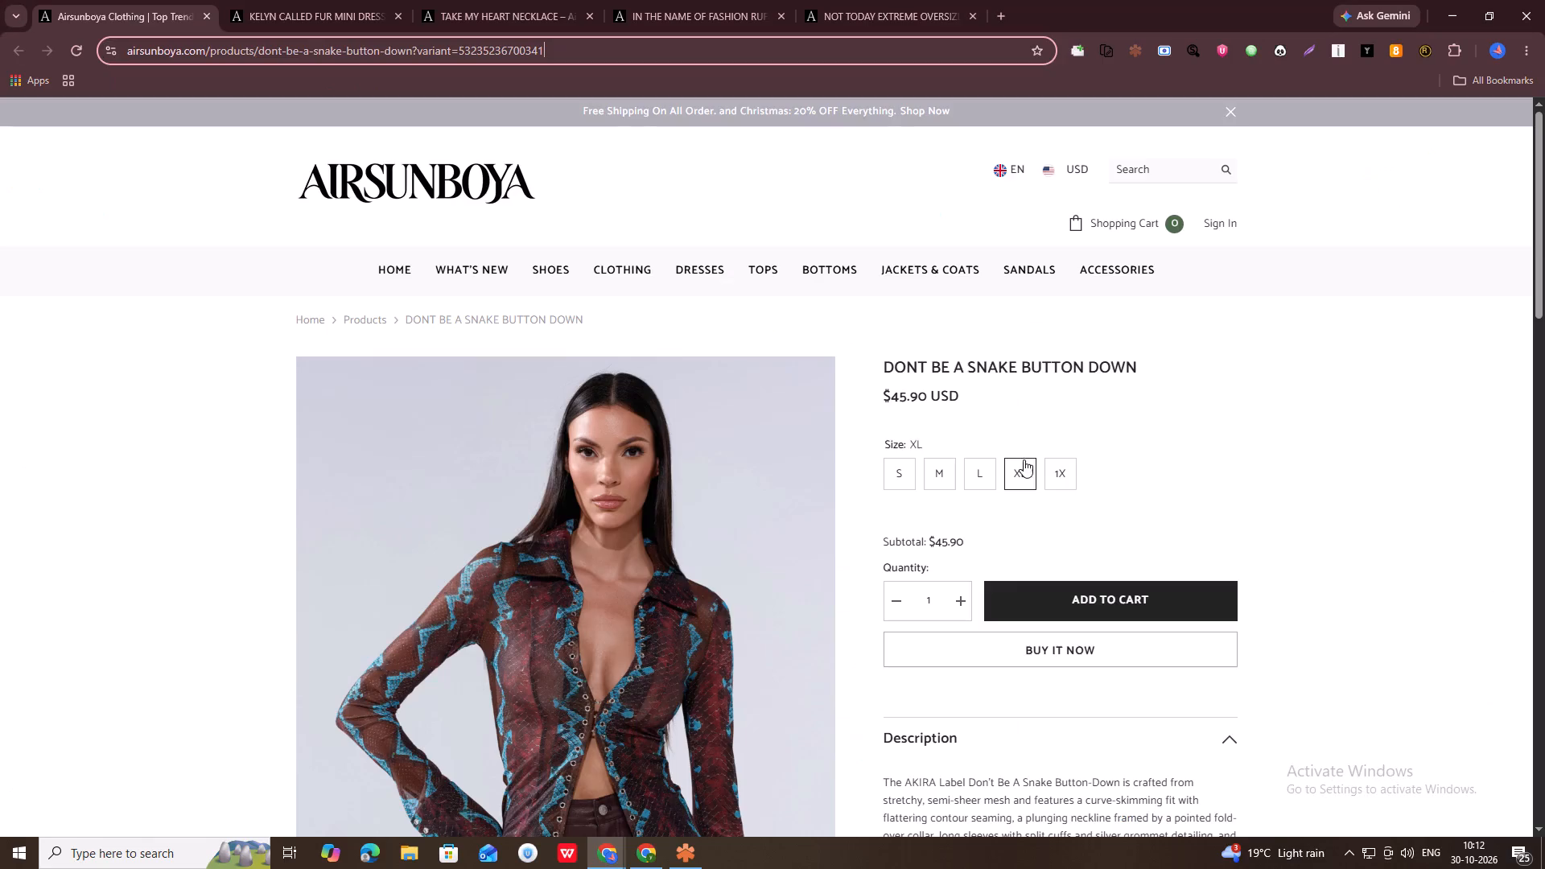
pyautogui.click(1067, 473)
pyautogui.hotkey('ctrl', 'l')
pyautogui.hotkey('ctrl', 'c')
pyautogui.hotkey('alt', 'Tab')
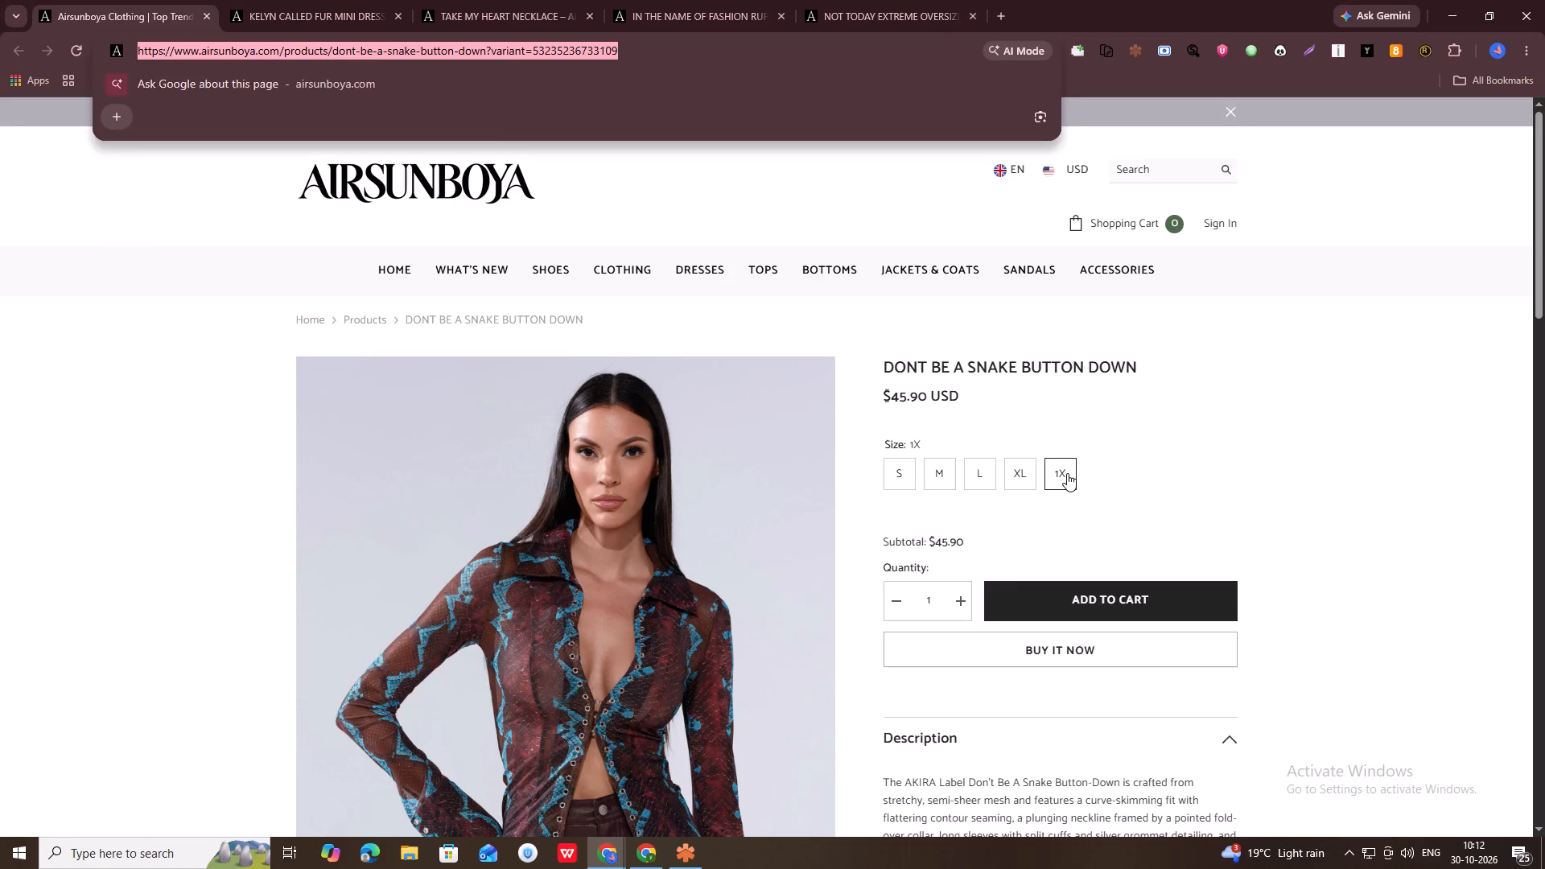
pyautogui.press('Down')
pyautogui.hotkey('ctrl', 'v')
pyautogui.hotkey('alt', 'Tab')
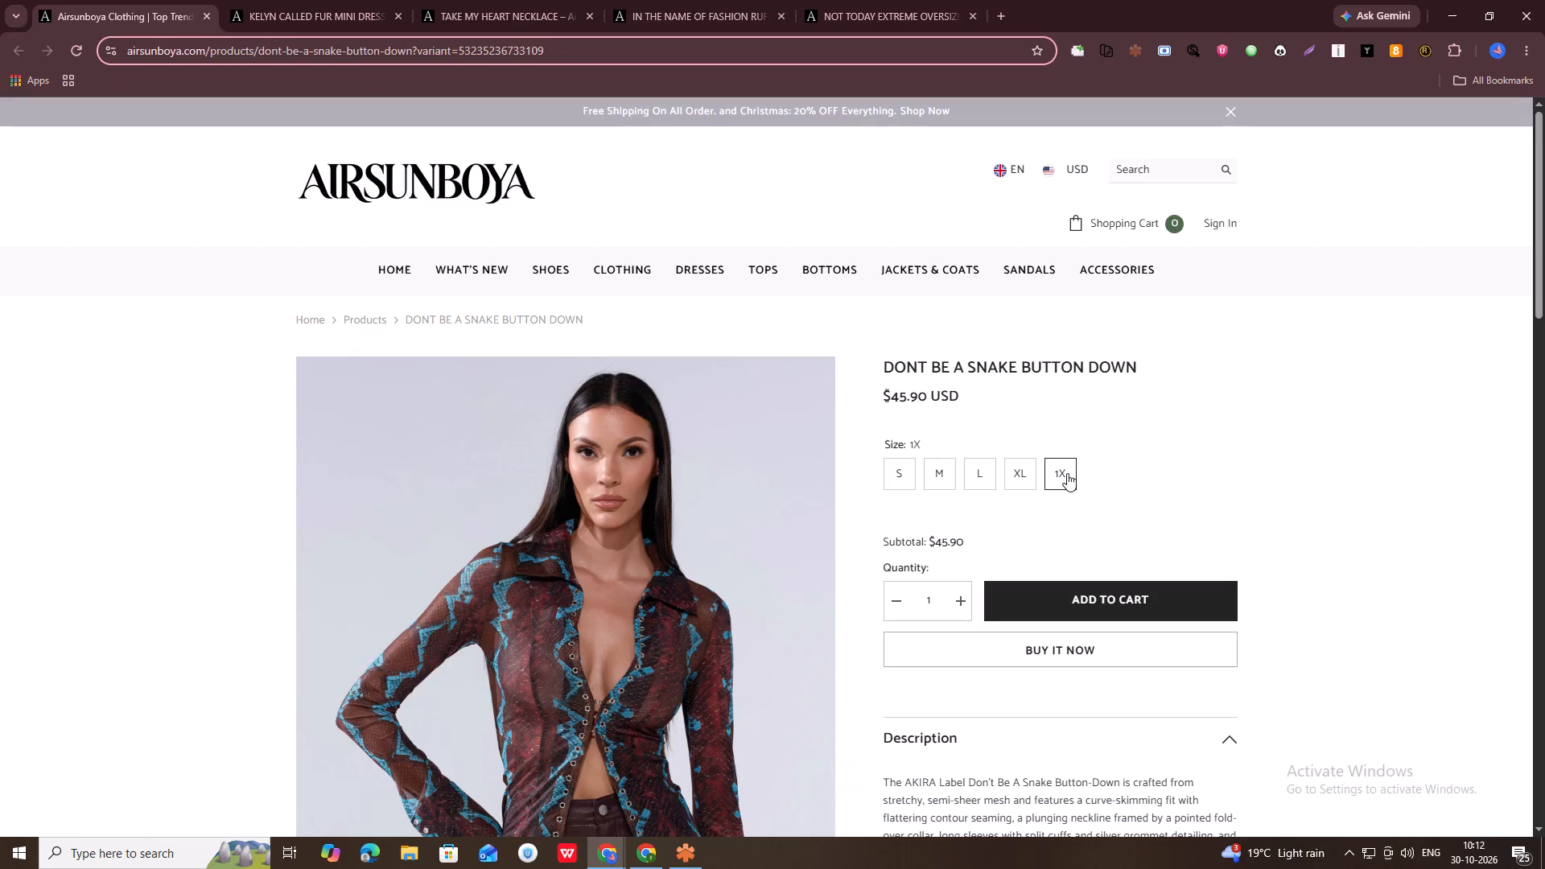
pyautogui.hotkey('ctrl', 'w')
# Check the Kelyn Called Fur Mini Dress page for Akira and paste its product link in C78161.
pyautogui.hotkey('ctrl', 'f')
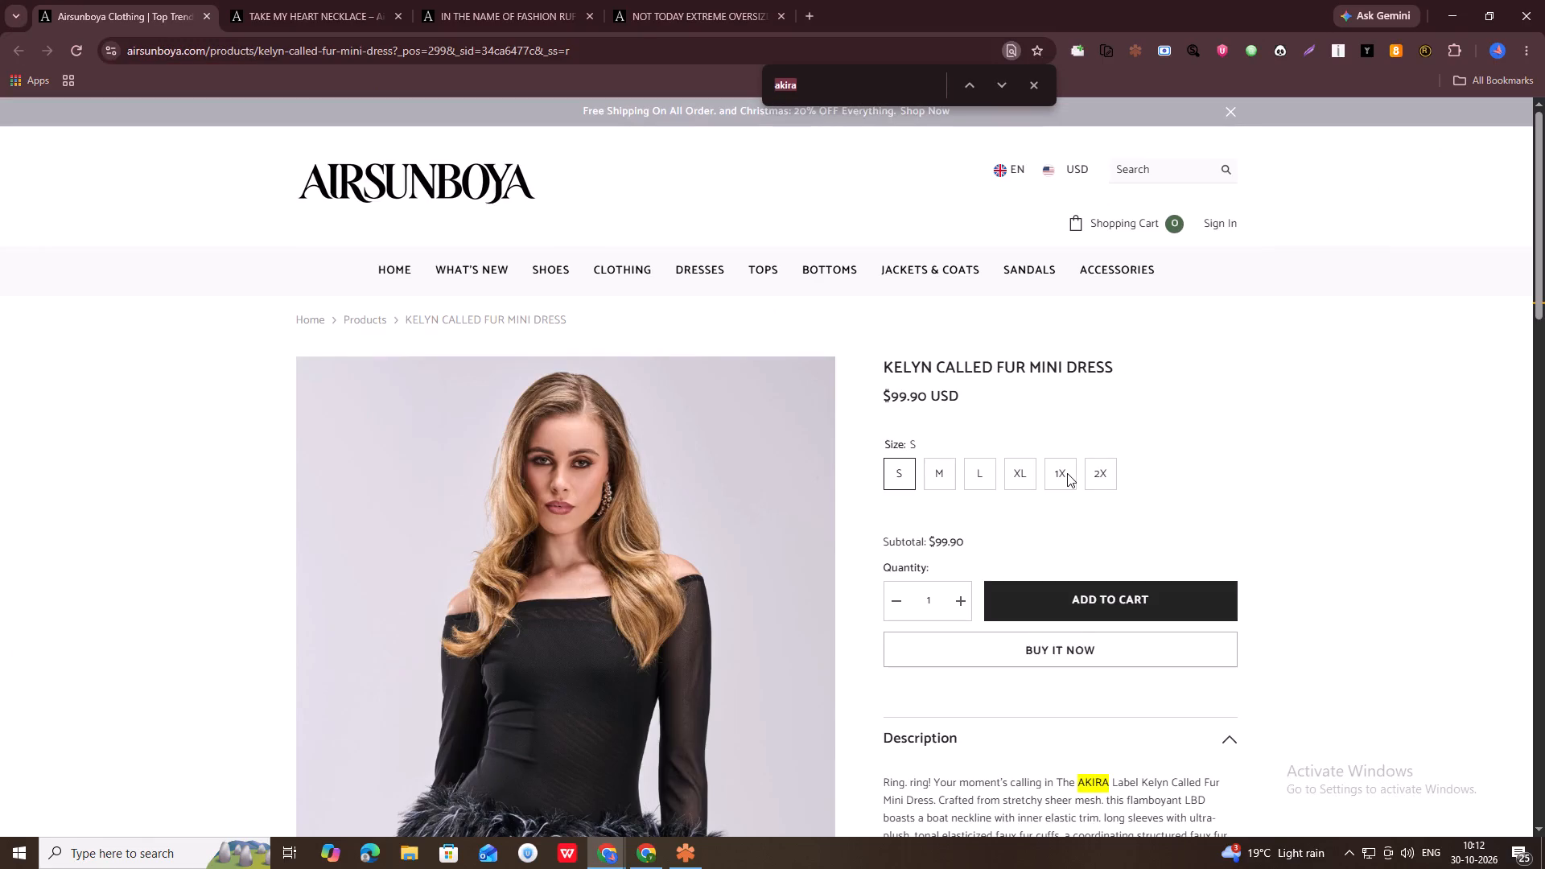
pyautogui.hotkey('ctrl', 'l')
pyautogui.hotkey('ctrl', 'c')
pyautogui.hotkey('alt', 'Tab')
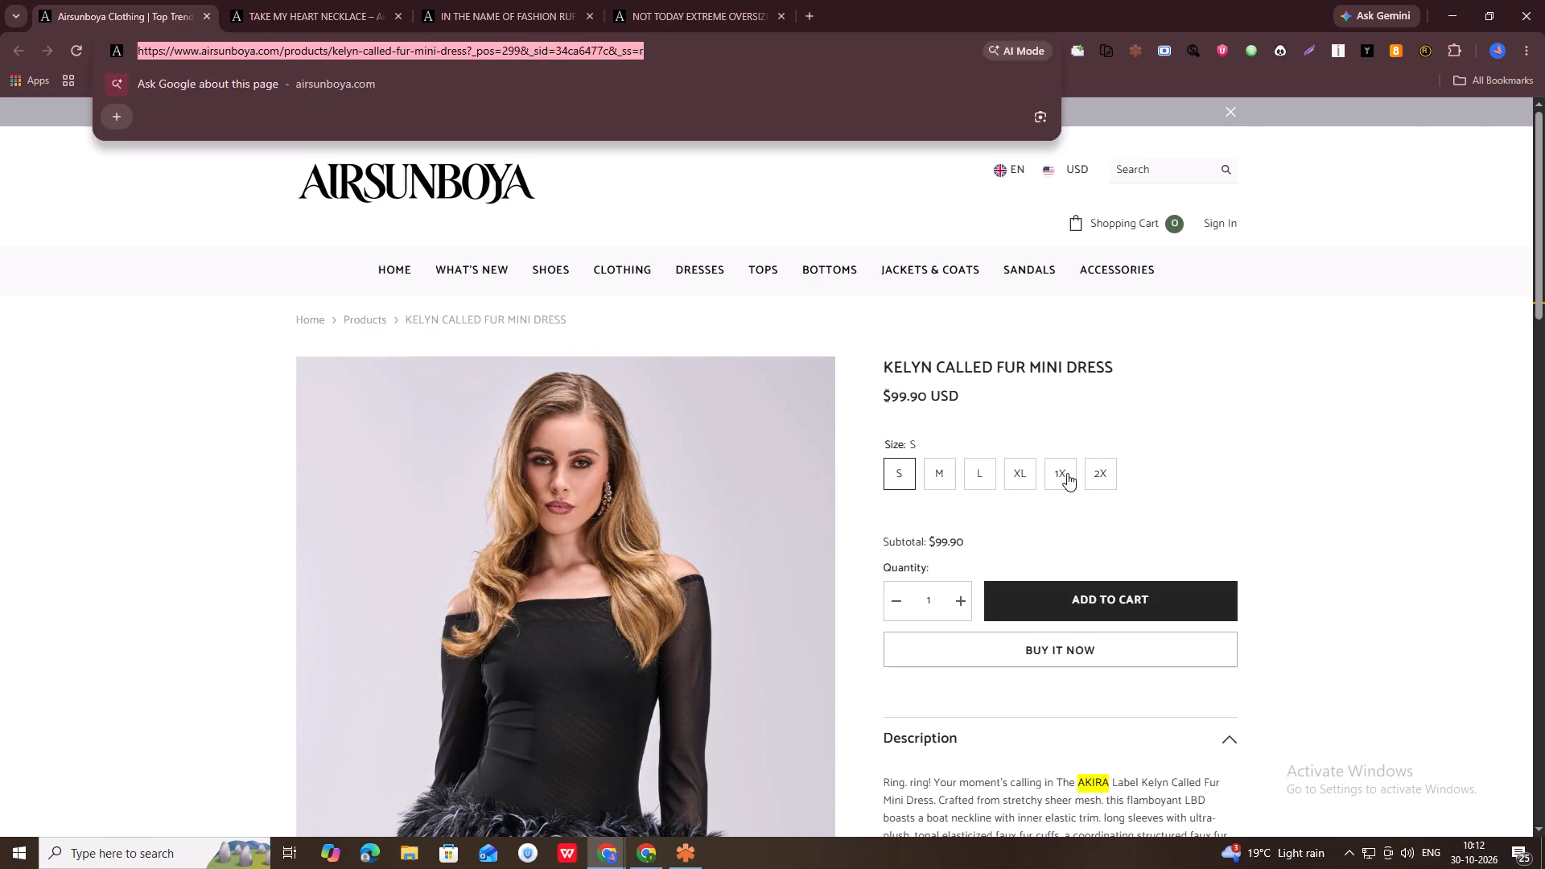
pyautogui.press('Down')
pyautogui.hotkey('ctrl', 'v')
# Select size M of the Kelyn Called Fur Mini Dress and paste the copied page link in C78162.
pyautogui.hotkey('alt', 'Tab')
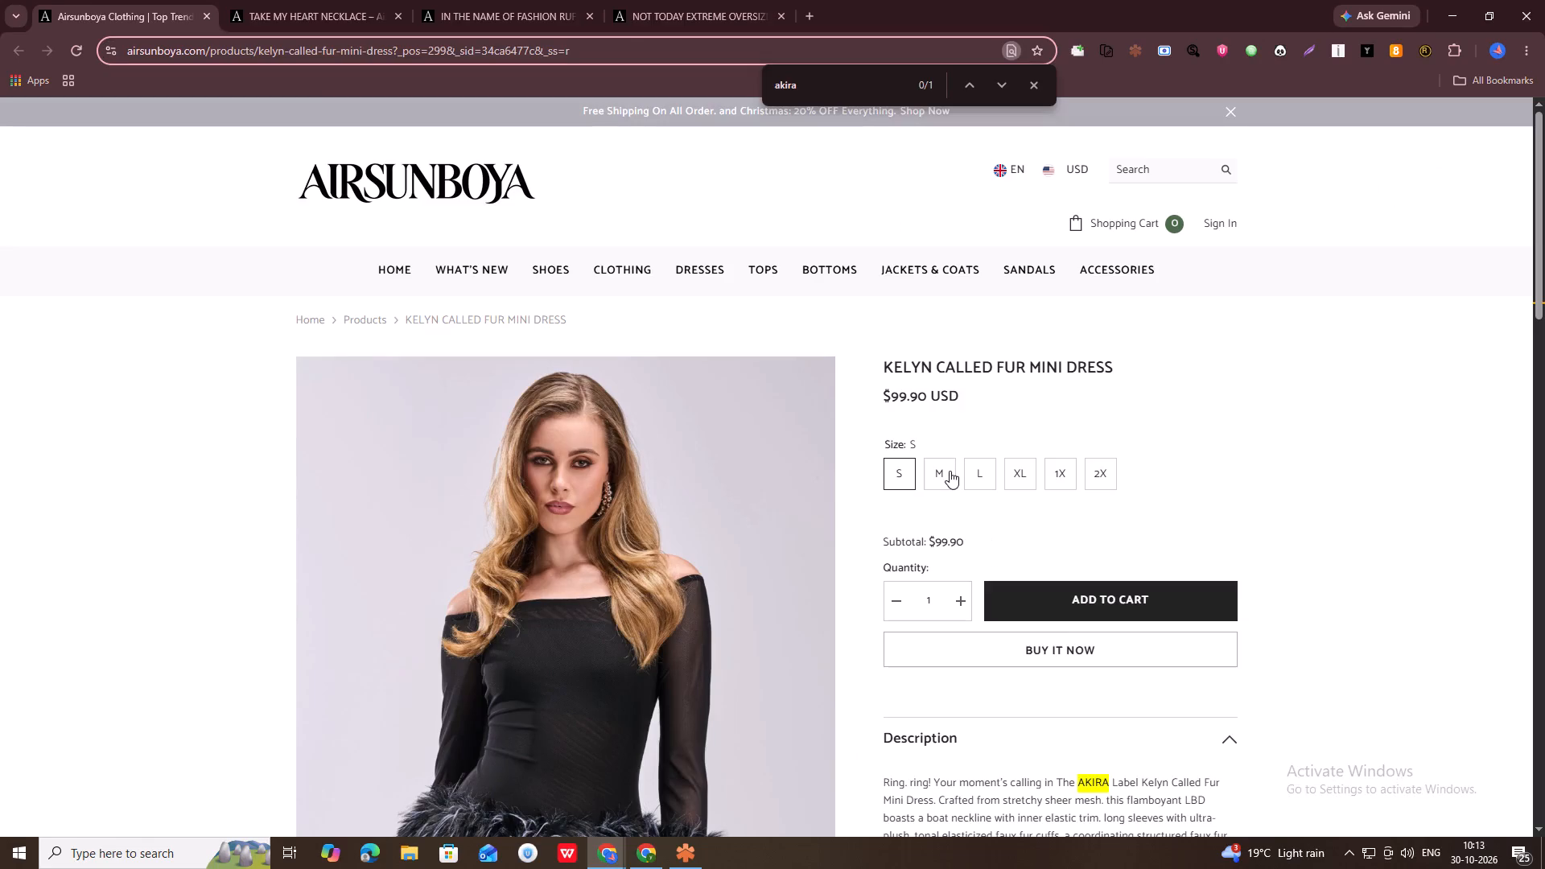
pyautogui.click(950, 471)
pyautogui.hotkey('ctrl', 'l')
pyautogui.hotkey('ctrl', 'c')
pyautogui.hotkey('alt', 'Tab')
pyautogui.press('Down')
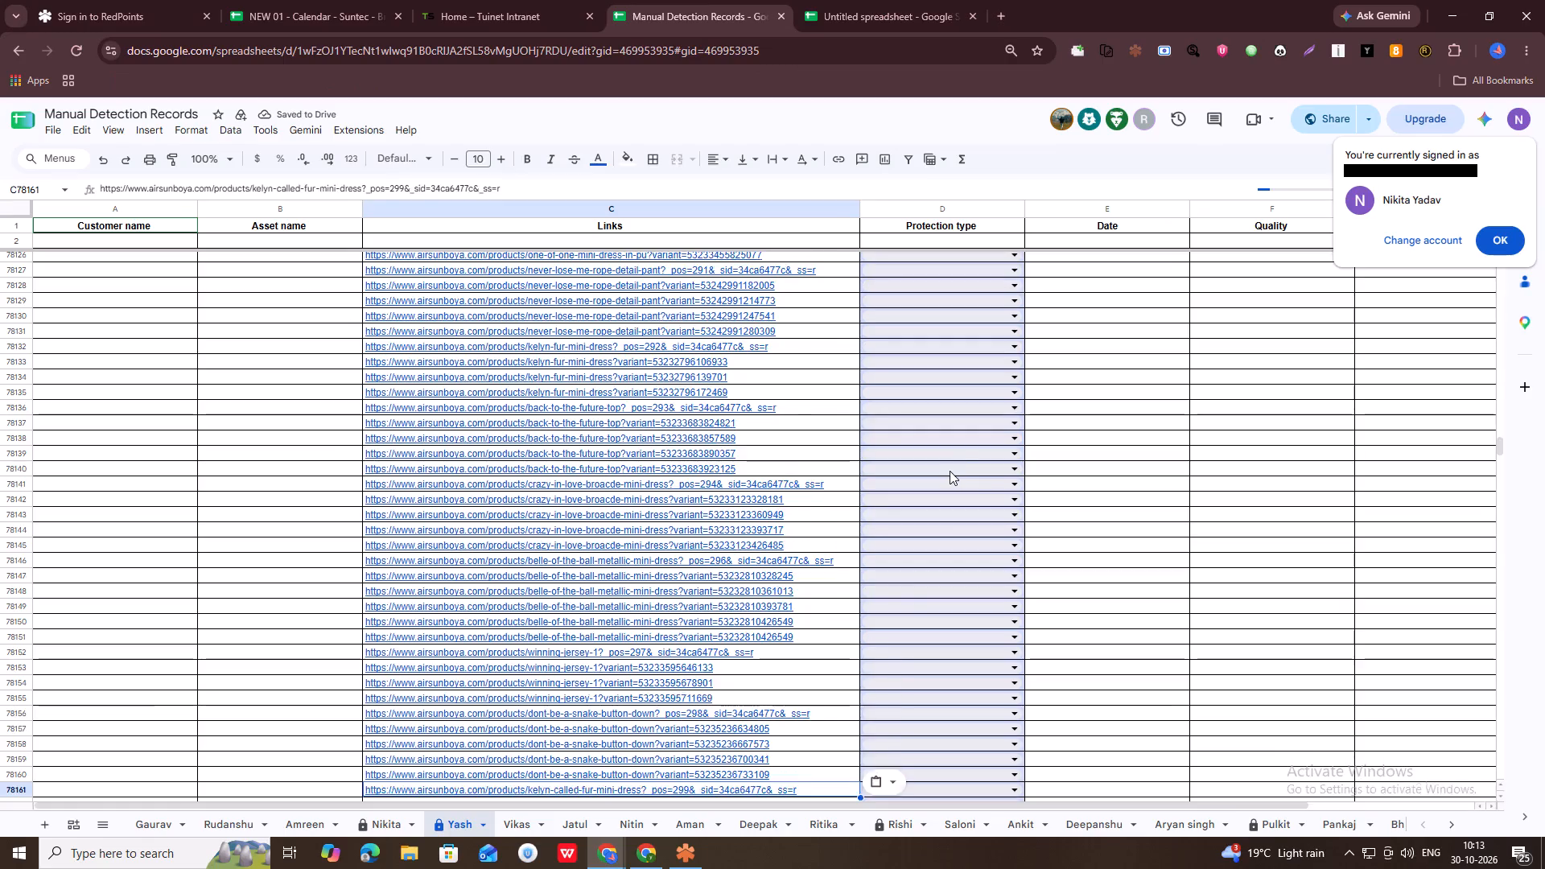
pyautogui.hotkey('ctrl', 'v')
# Select size L of the Kelyn Called Fur Mini Dress and paste that variant's link in C78163.
pyautogui.hotkey('alt', 'Tab')
pyautogui.click(978, 480)
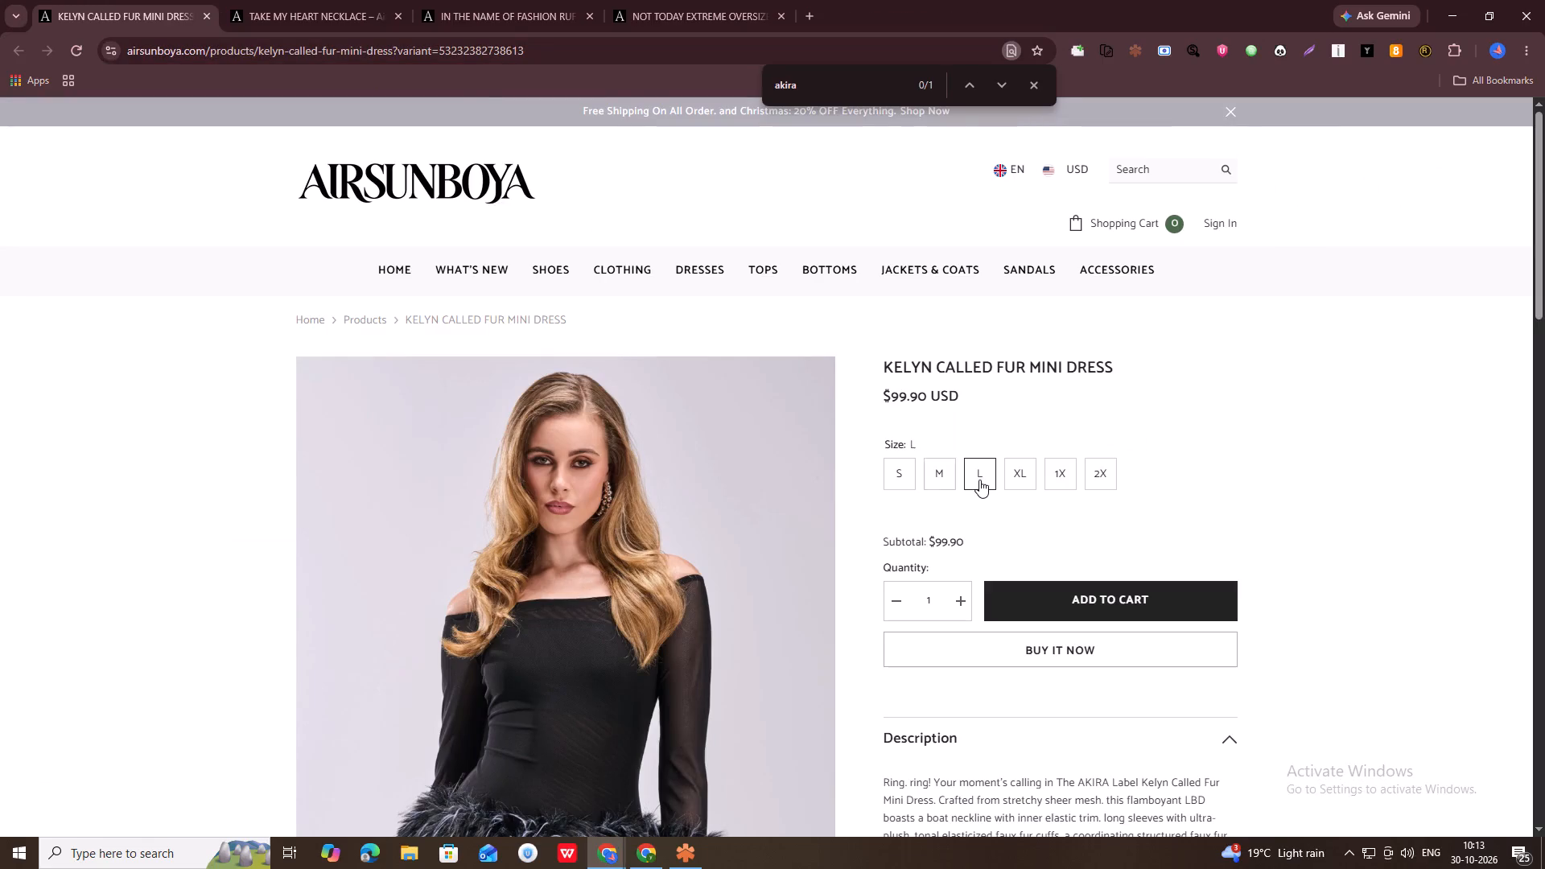
pyautogui.hotkey('ctrl', 'l')
pyautogui.hotkey('ctrl', 'c')
pyautogui.hotkey('alt', 'Tab')
pyautogui.press('Down')
pyautogui.hotkey('ctrl', 'v')
# Select size XL of the Kelyn Called Fur Mini Dress and paste that variant's link in C78164.
pyautogui.hotkey('alt', 'Tab')
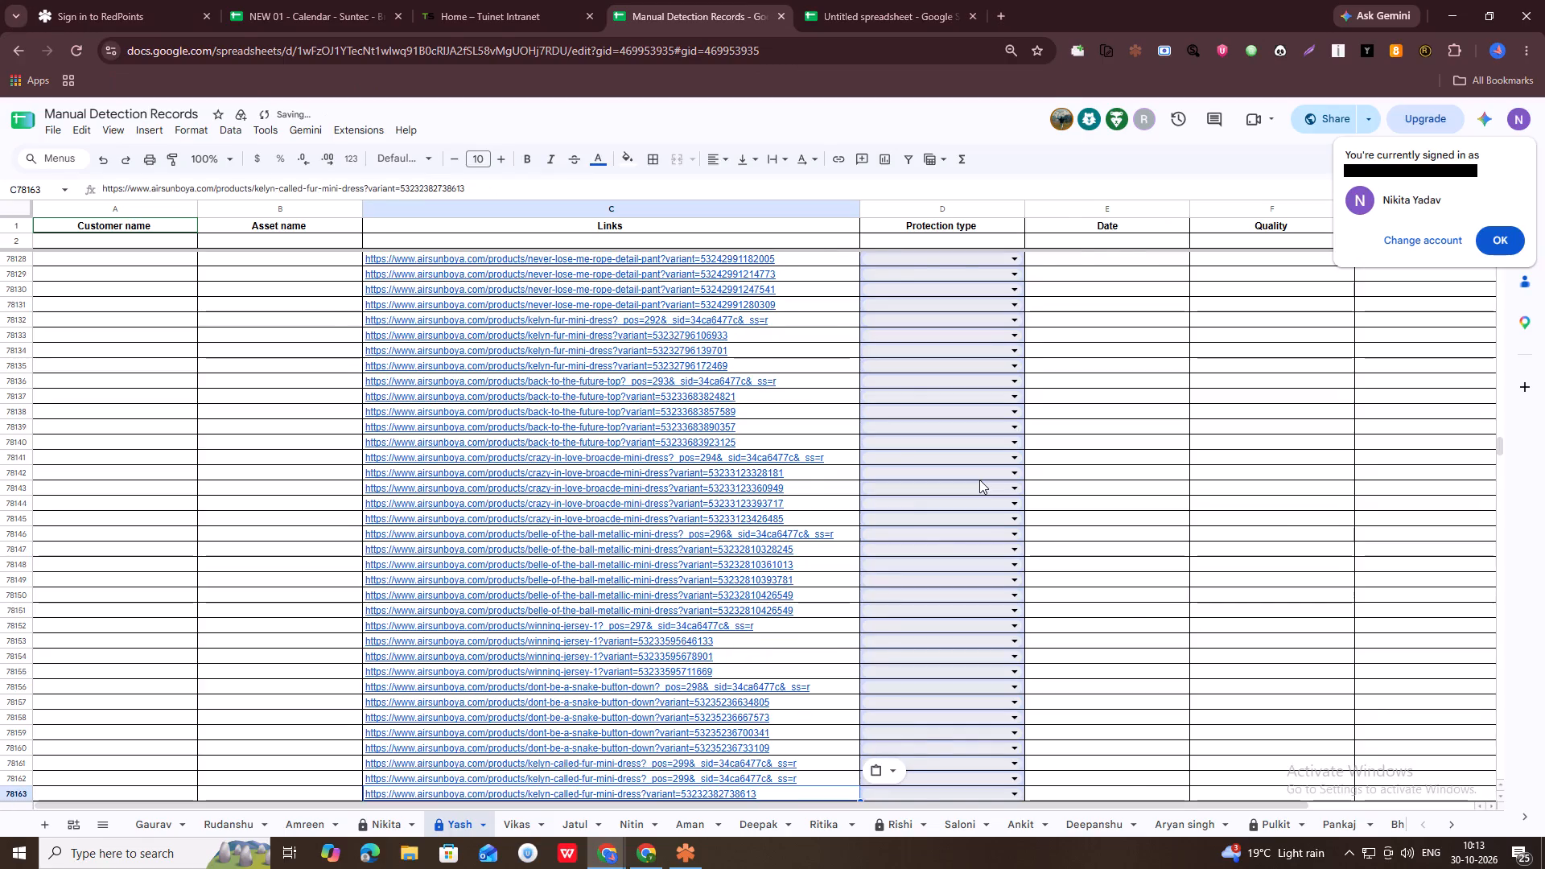
pyautogui.click(1011, 484)
pyautogui.hotkey('ctrl', 'l')
pyautogui.hotkey('ctrl', 'c')
pyautogui.hotkey('alt', 'Tab')
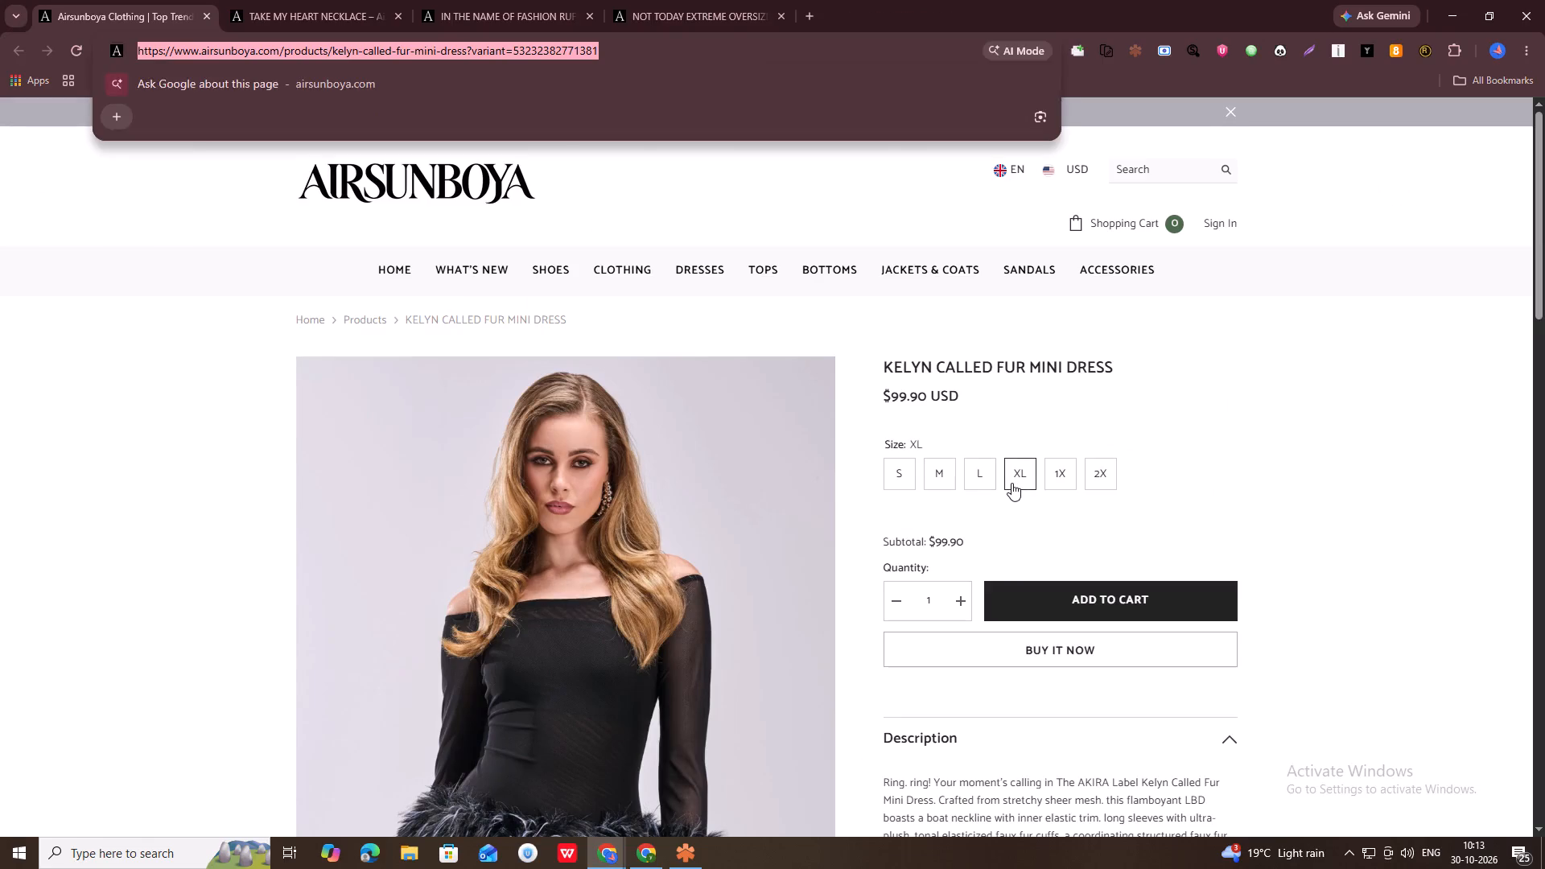
pyautogui.press('Down')
pyautogui.hotkey('ctrl', 'v')
# Select size 1X of the Kelyn Called Fur Mini Dress and paste that variant's link in C78165.
pyautogui.hotkey('alt', 'Tab')
pyautogui.click(1072, 481)
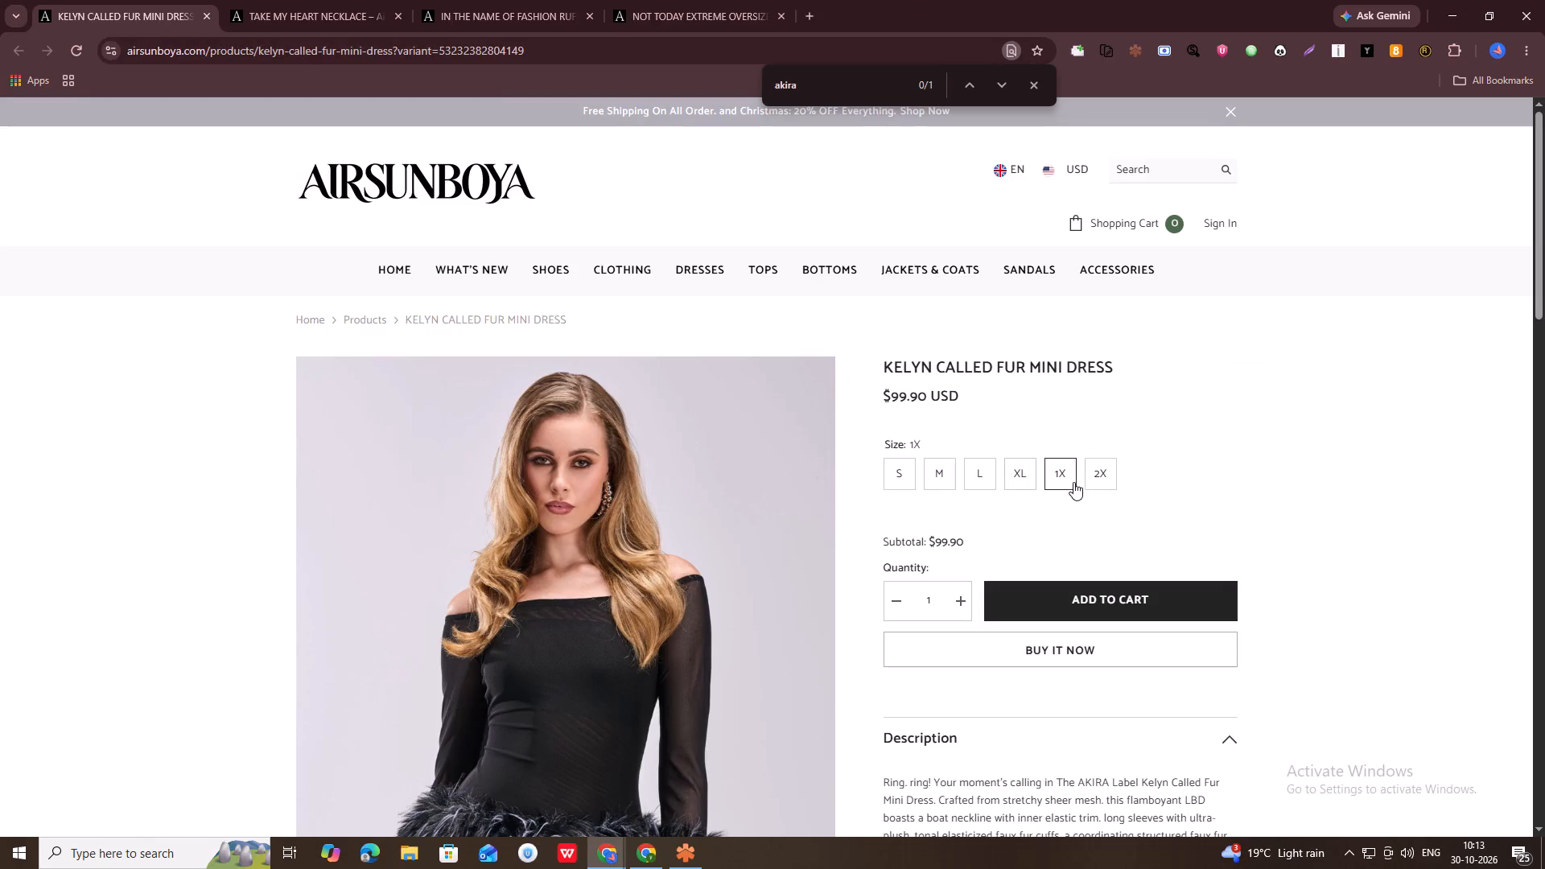
pyautogui.hotkey('ctrl', 'l')
pyautogui.hotkey('ctrl', 'c')
pyautogui.hotkey('alt', 'Tab')
pyautogui.press('Down')
pyautogui.hotkey('ctrl', 'v')
pyautogui.hotkey('alt', 'Tab')
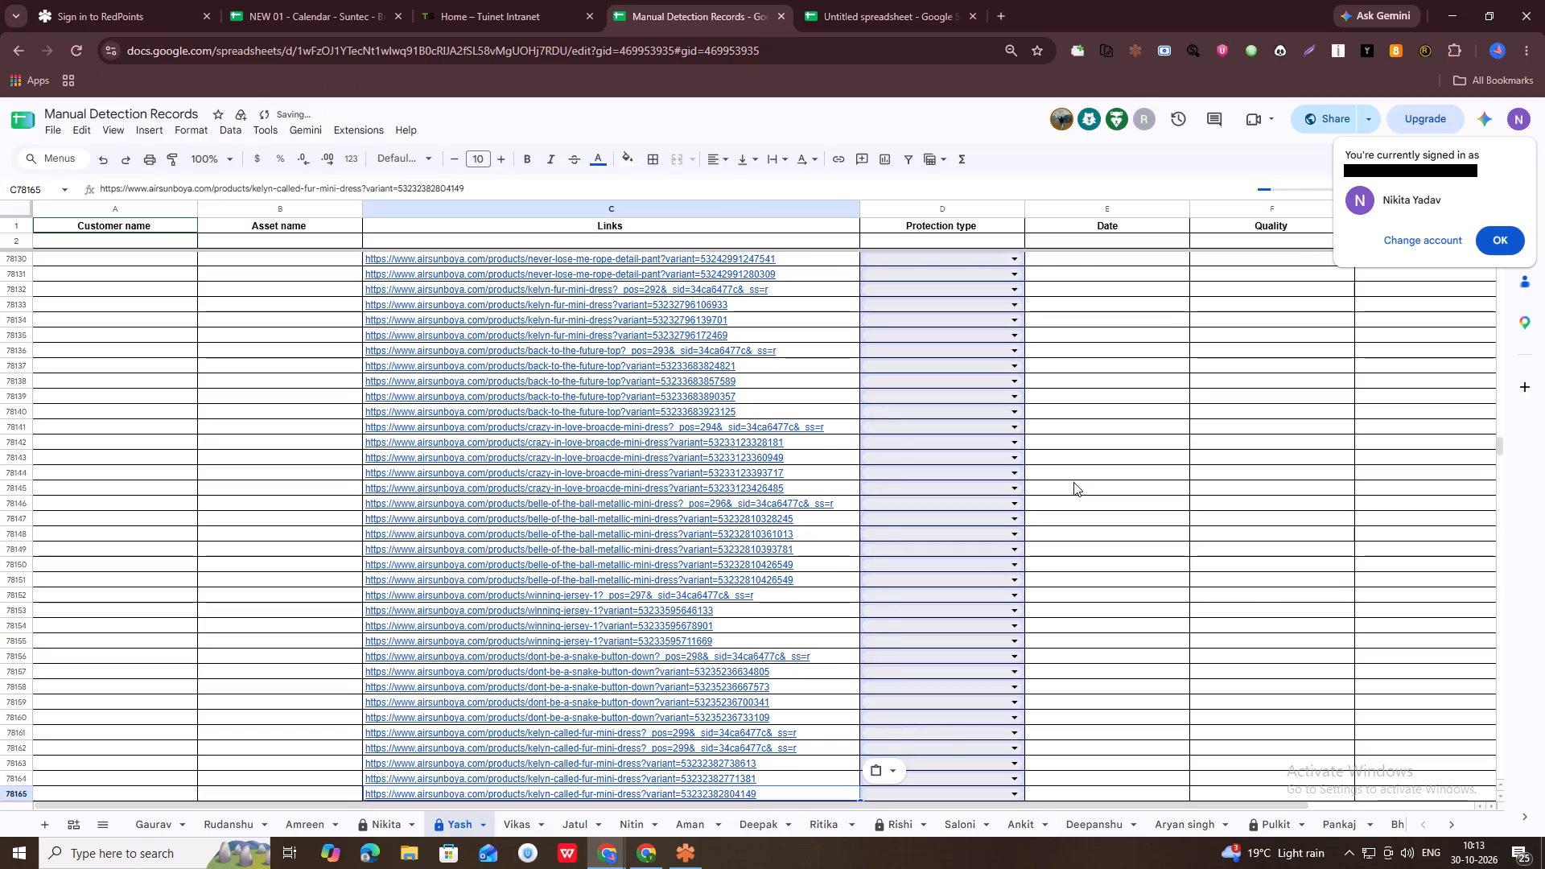
# Select size 2X of the Kelyn Called Fur Mini Dress, paste that variant's link in C78166, and close the product page.
pyautogui.click(1108, 480)
pyautogui.hotkey('ctrl', 'l')
pyautogui.hotkey('ctrl', 'c')
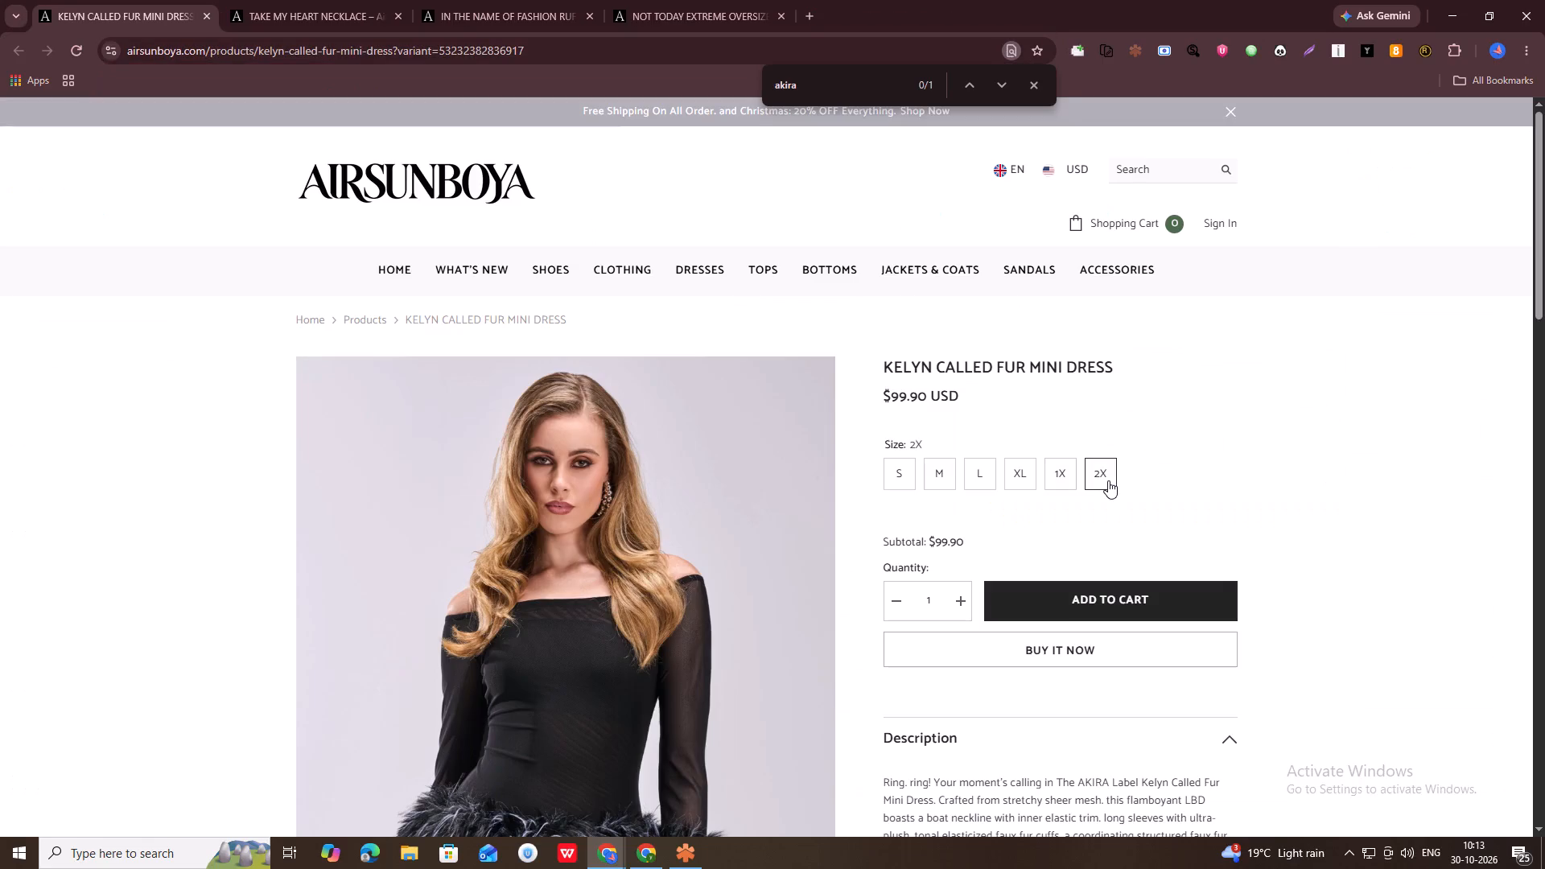
pyautogui.hotkey('alt', 'Tab')
pyautogui.press('Down')
pyautogui.hotkey('ctrl', 'v')
pyautogui.hotkey('alt', 'Tab')
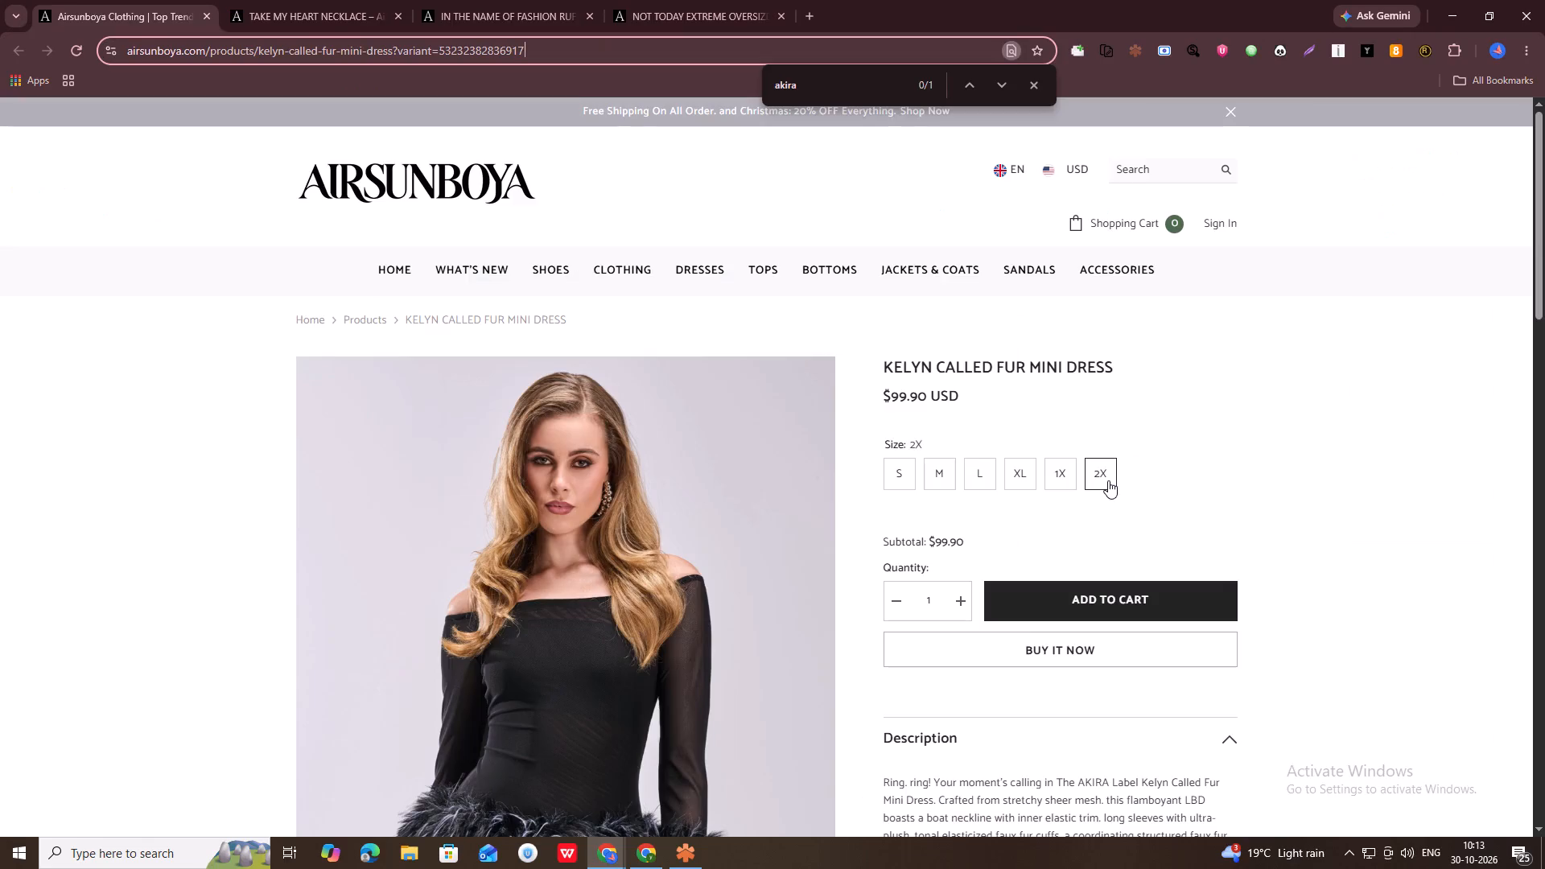
pyautogui.hotkey('ctrl', 'w')
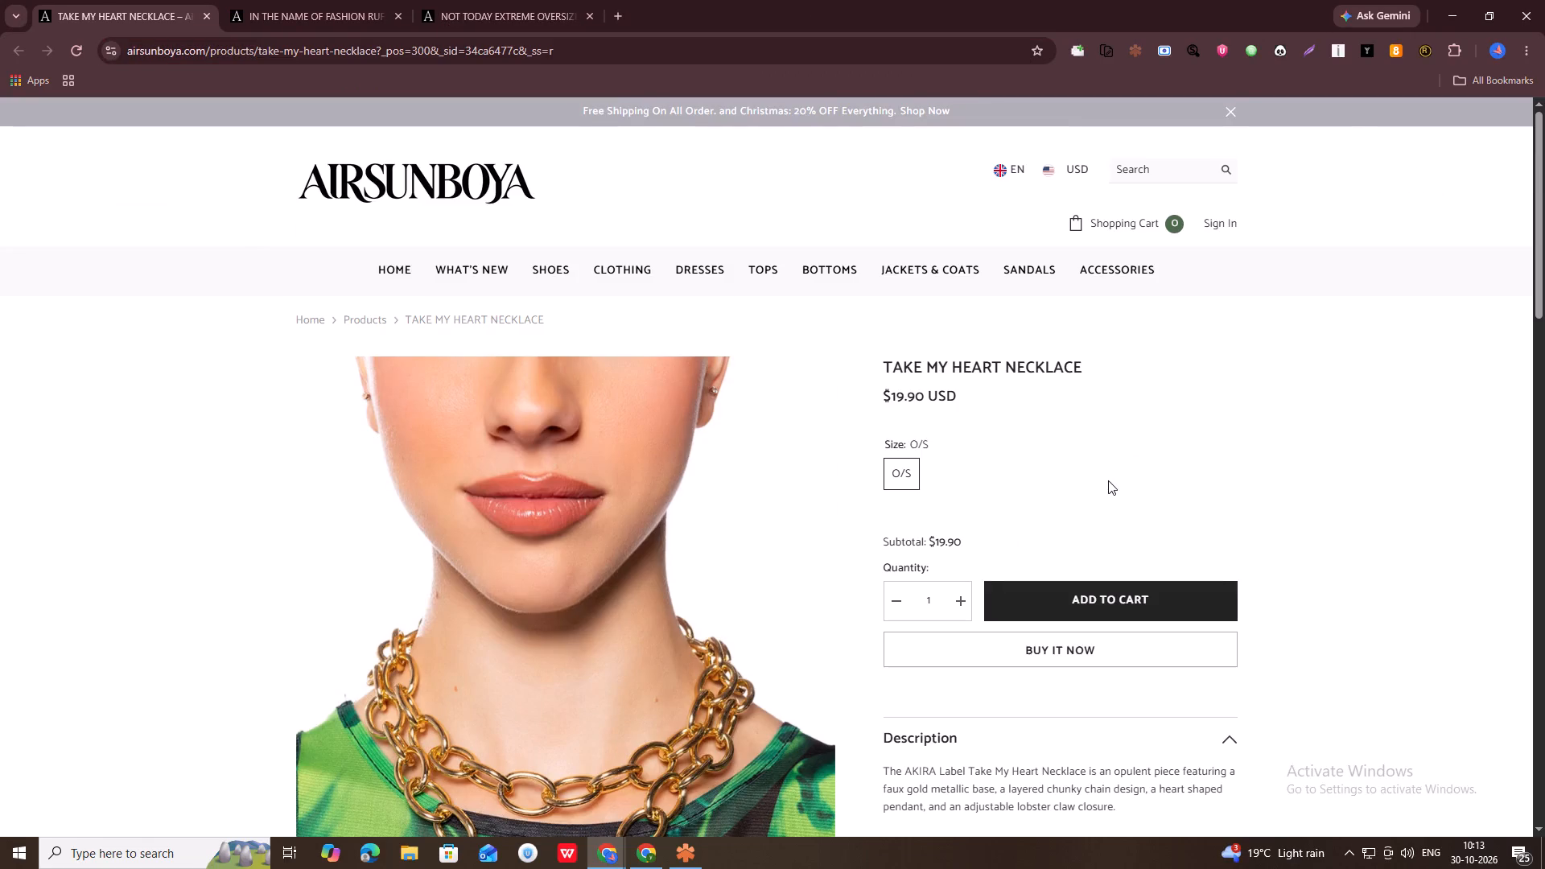
# Close the Take My Heart Necklace product page without logging it.
pyautogui.hotkey('ctrl', 'w')
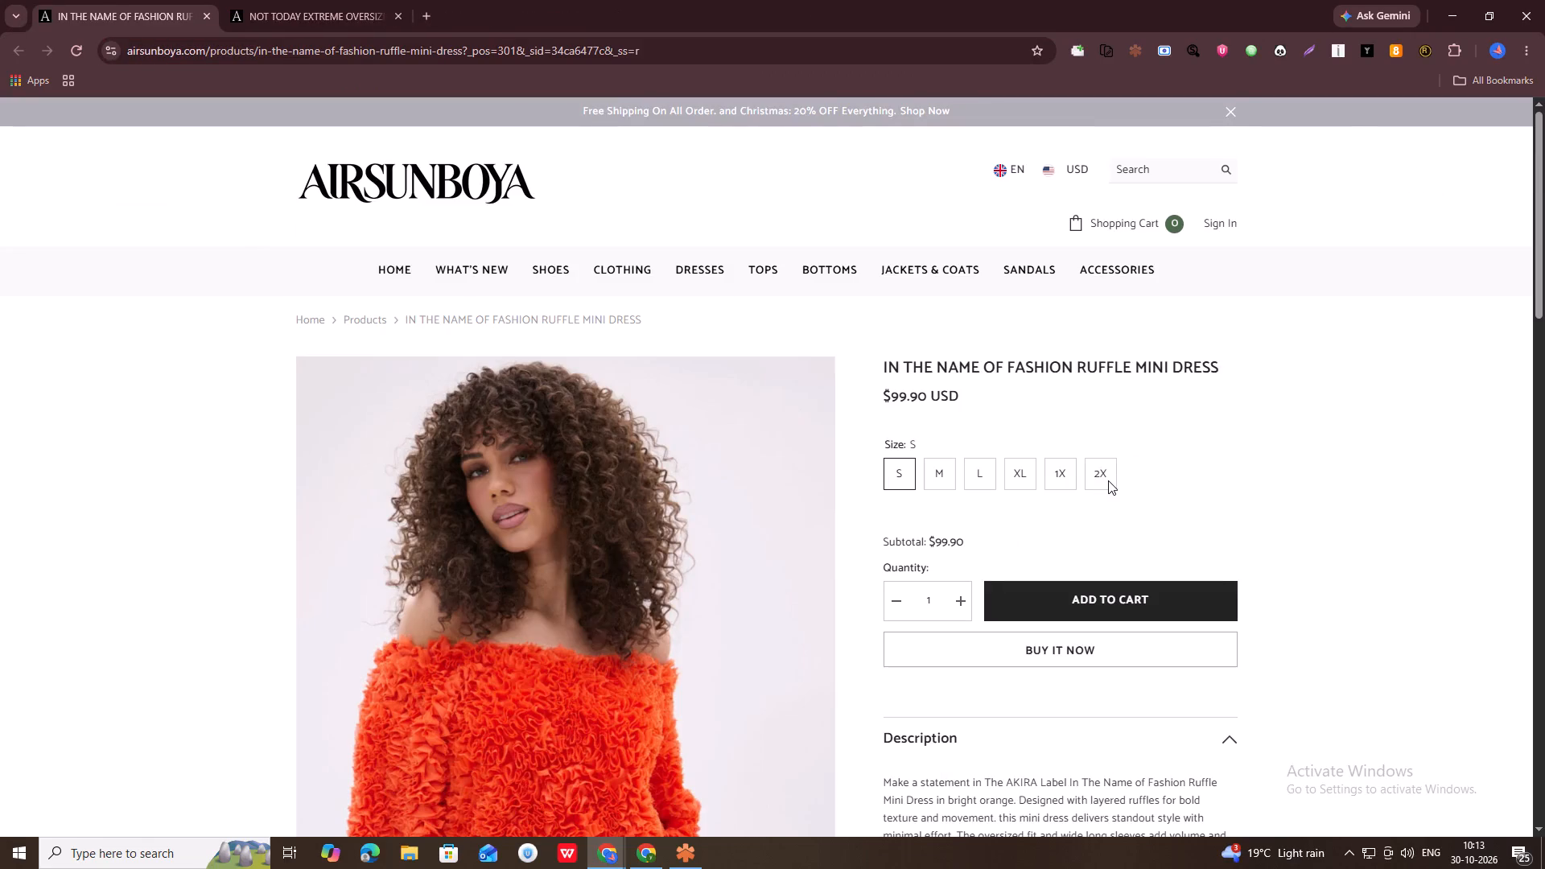
# Copy the In The Name Of Fashion Ruffle Mini Dress page link and paste it in C78167 of Manual Detection Records.
pyautogui.hotkey('ctrl', 'l')
pyautogui.hotkey('ctrl', 'c')
pyautogui.hotkey('ctrl', 'c')
pyautogui.hotkey('alt', 'Tab')
pyautogui.press('Down')
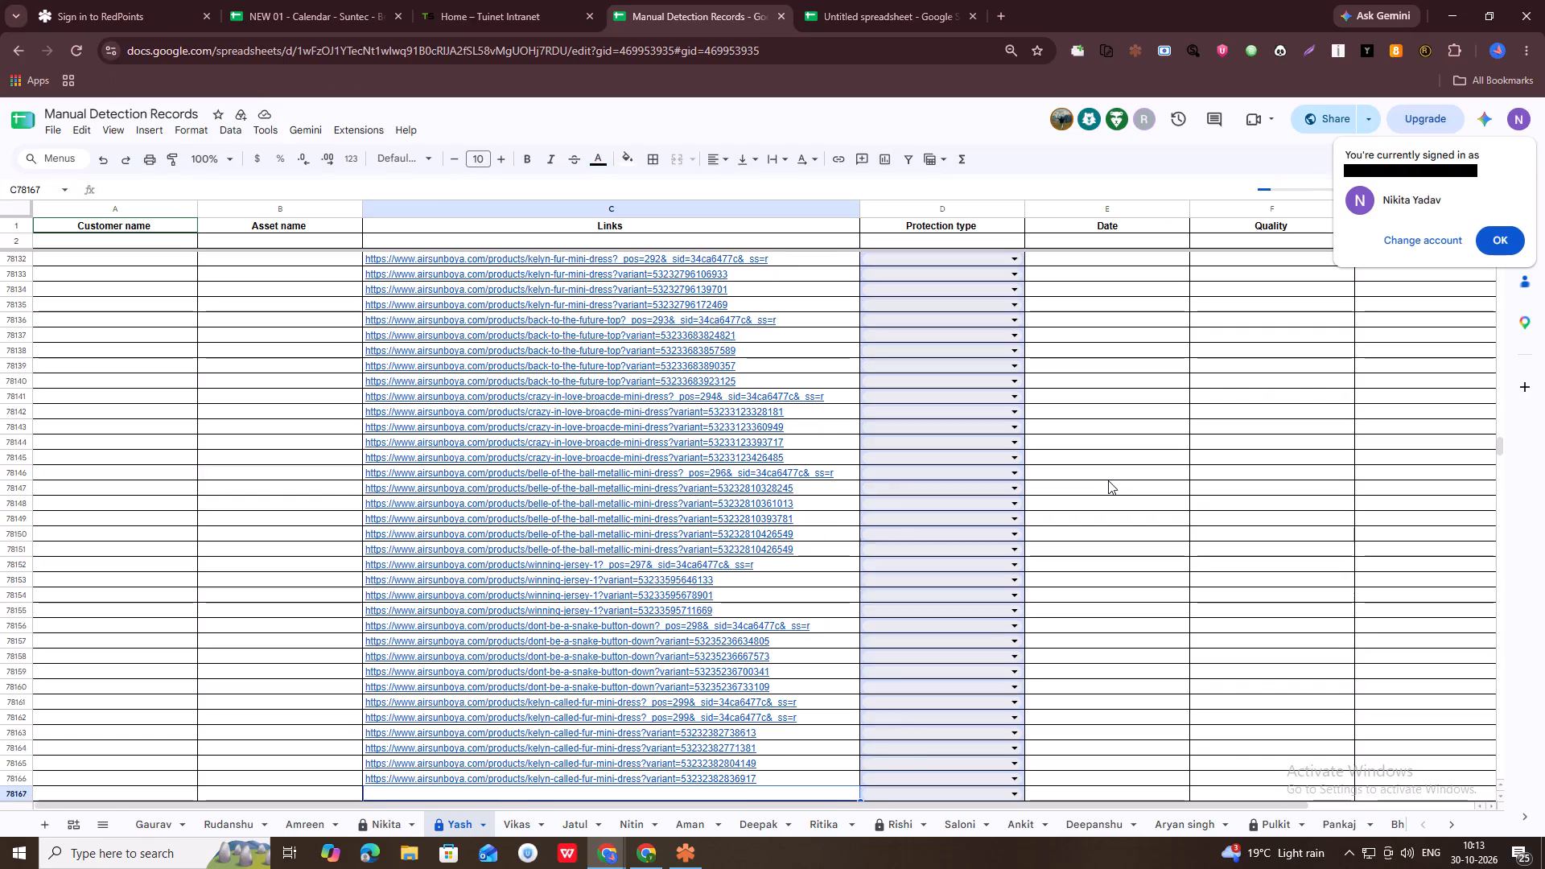
pyautogui.hotkey('ctrl', 'v')
pyautogui.hotkey('alt', 'Tab')
# Select size M of the In The Name Of Fashion Ruffle Mini Dress and paste that variant's link in C78168.
pyautogui.click(934, 474)
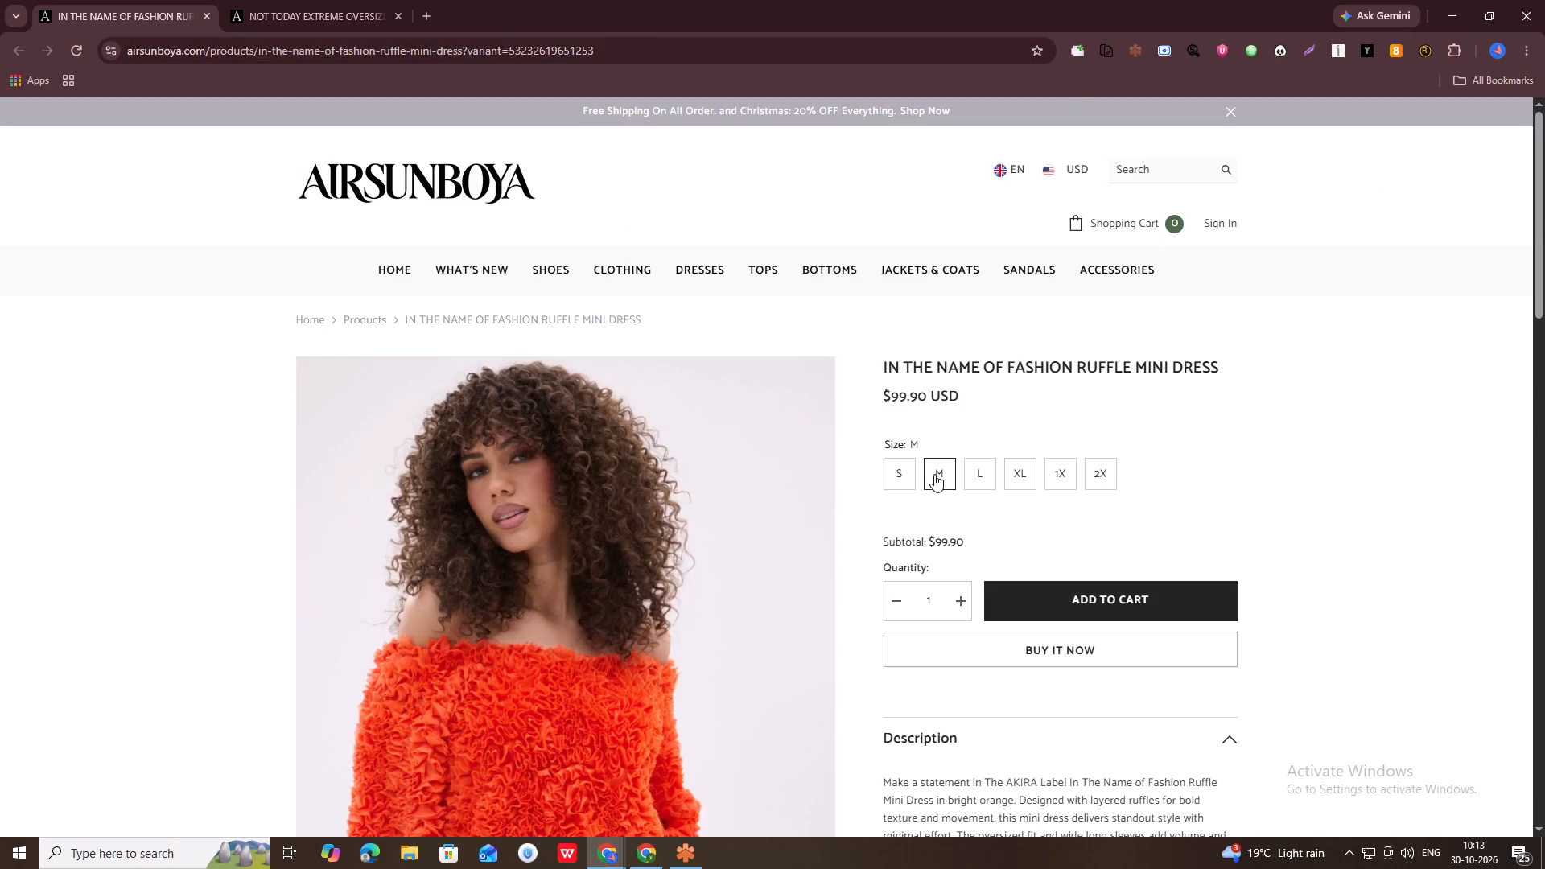
pyautogui.hotkey('ctrl', 'l')
pyautogui.hotkey('ctrl', 'c')
pyautogui.hotkey('alt', 'Tab')
pyautogui.press('Down')
pyautogui.hotkey('ctrl', 'v')
pyautogui.hotkey('alt', 'Tab')
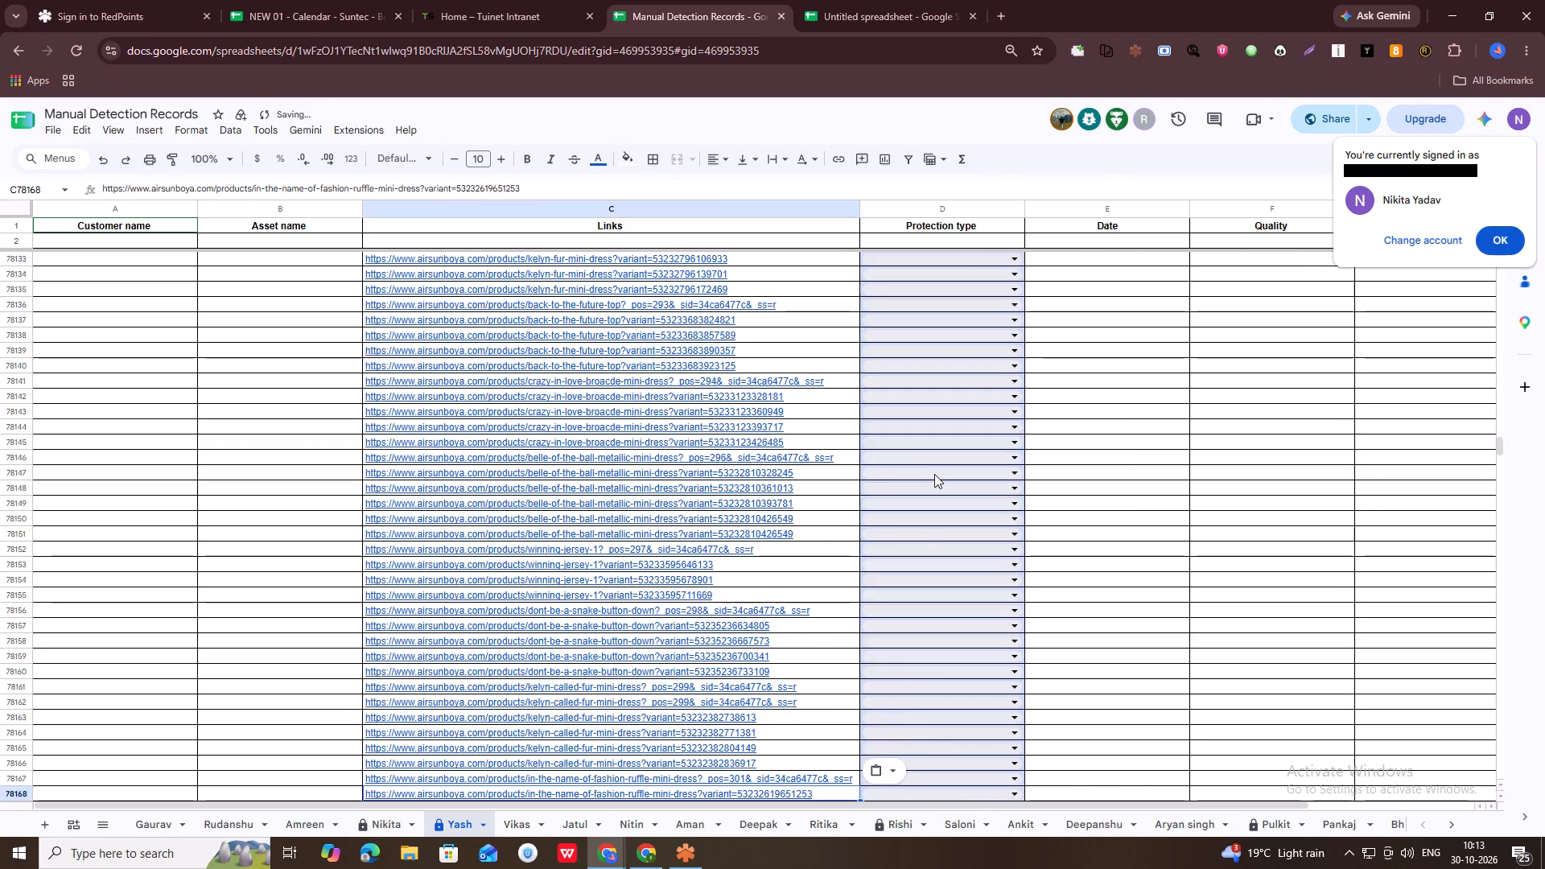
# Select size L of the In The Name Of Fashion Ruffle Mini Dress and paste that variant's link in C78169, recovering it from clipboard history.
pyautogui.click(976, 467)
pyautogui.hotkey('ctrl', 'l')
pyautogui.hotkey('ctrl', 'c')
pyautogui.hotkey('alt', 'Tab')
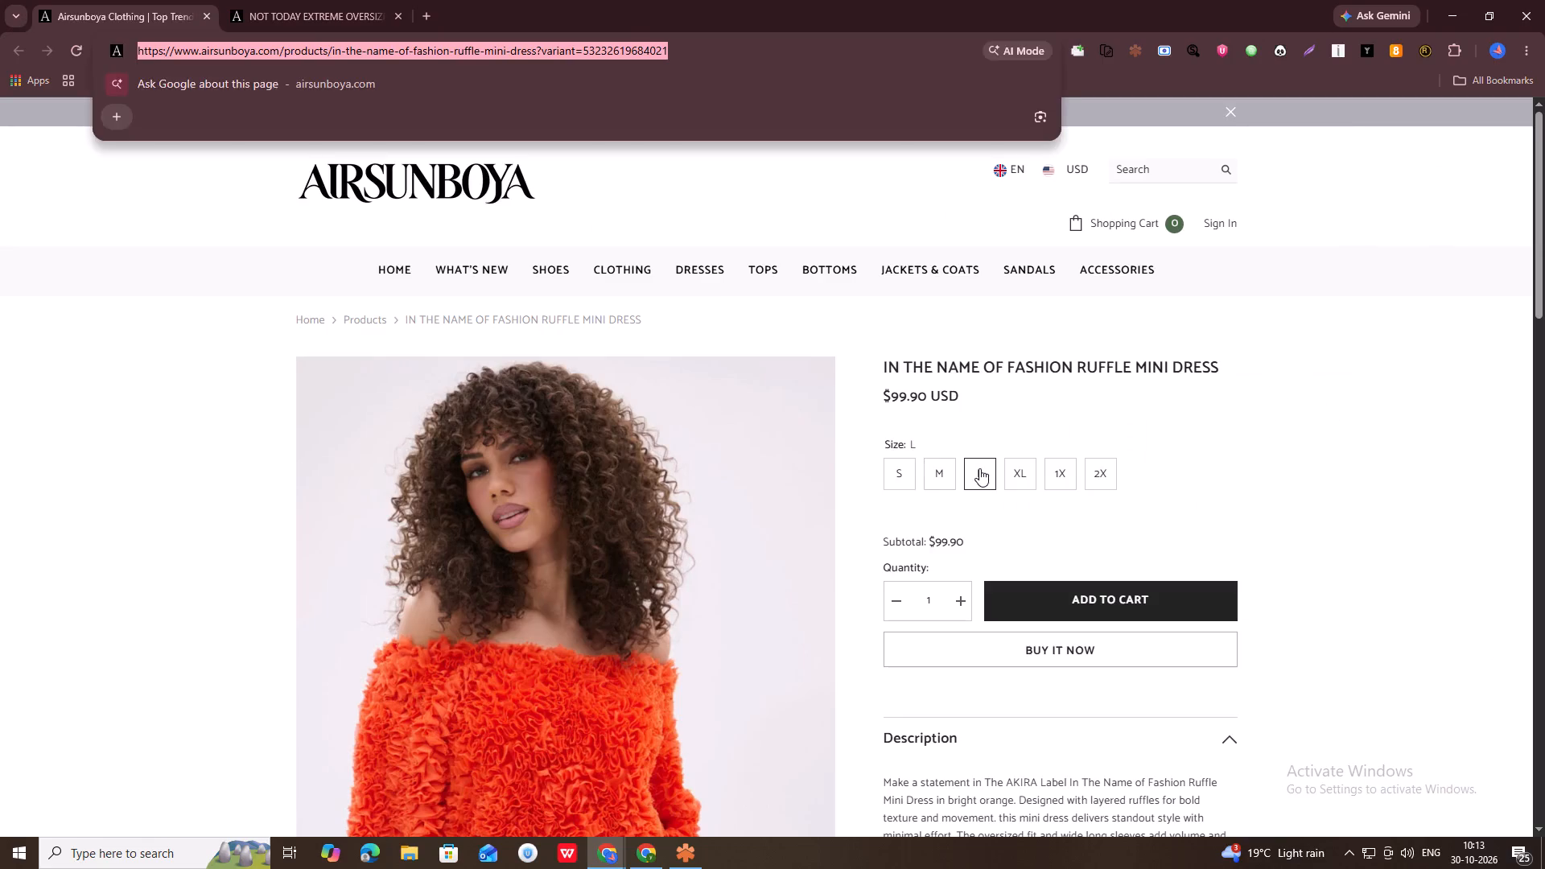
pyautogui.press('Down')
pyautogui.hotkey('ctrl', 'c')
pyautogui.hotkey('ctrl', 'v')
pyautogui.press('Tab')
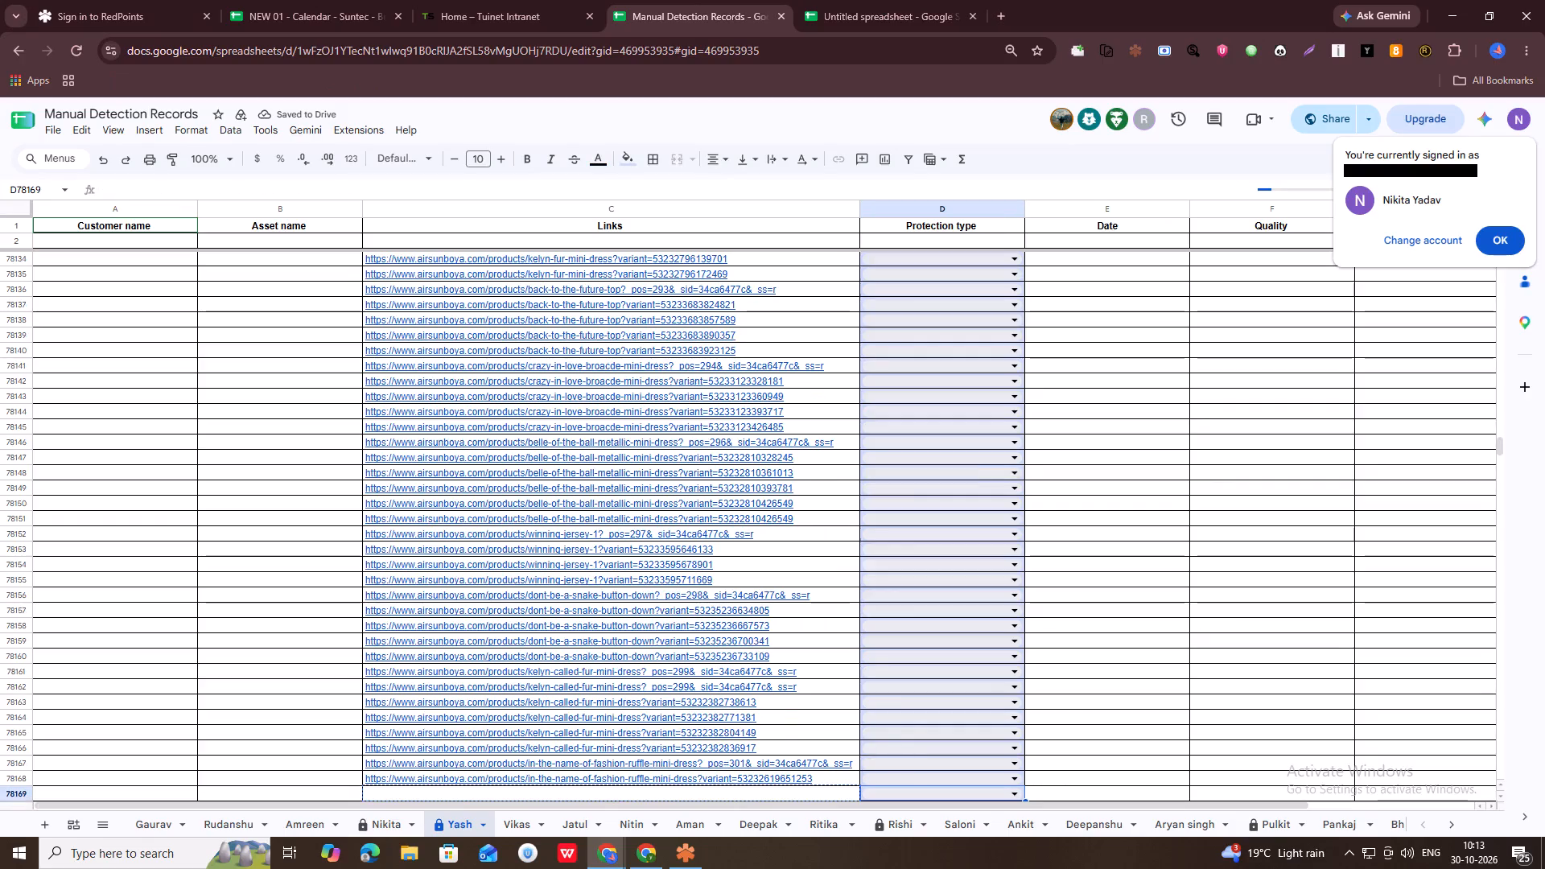
pyautogui.press('Left')
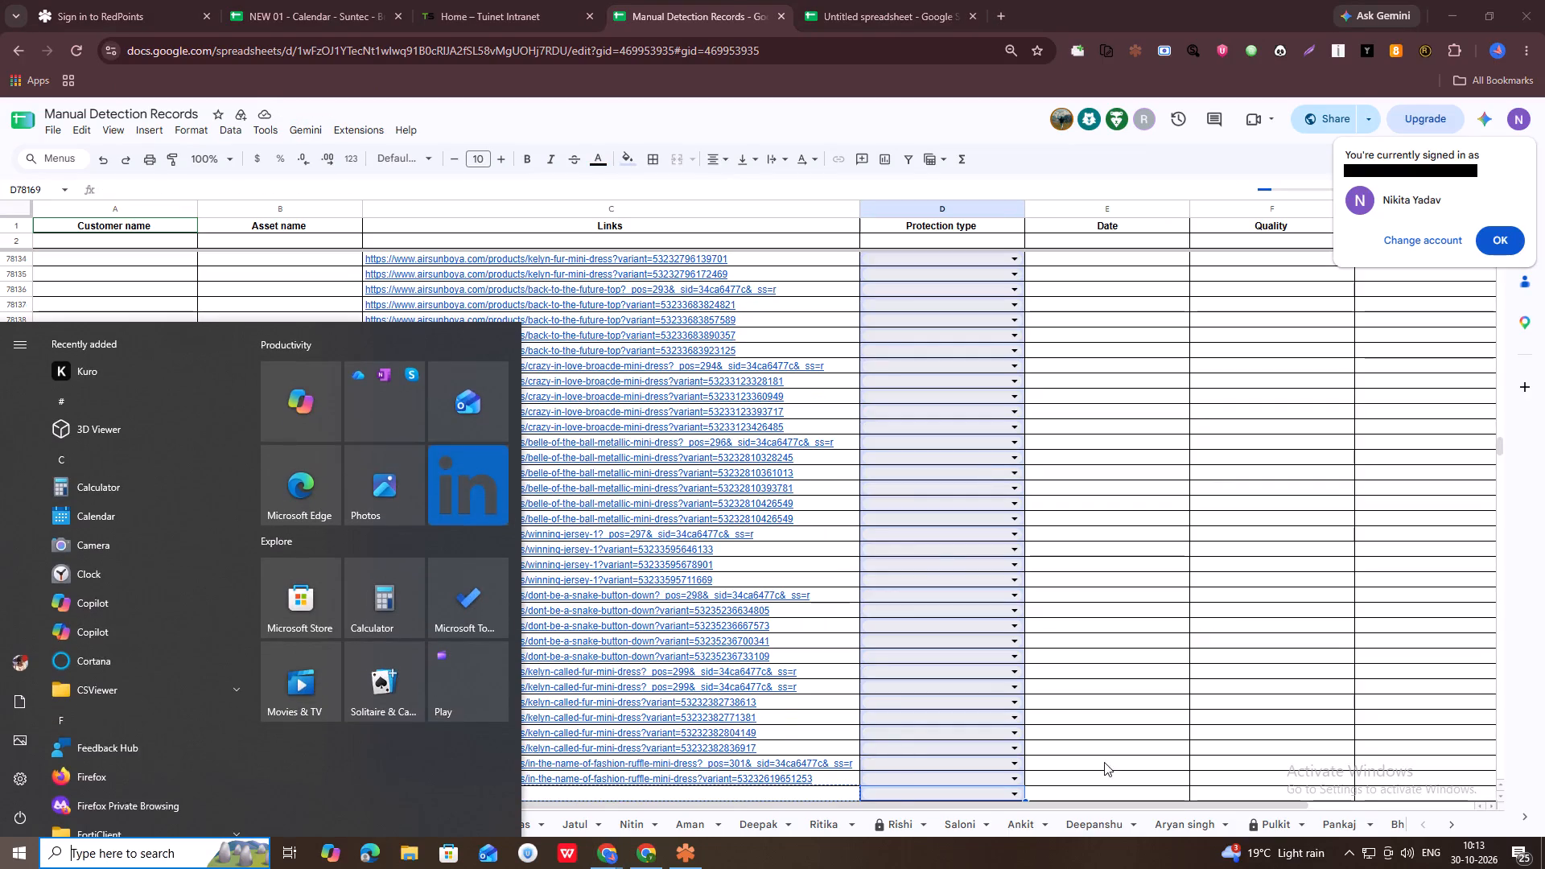
pyautogui.click(825, 789)
pyautogui.press('super+v')
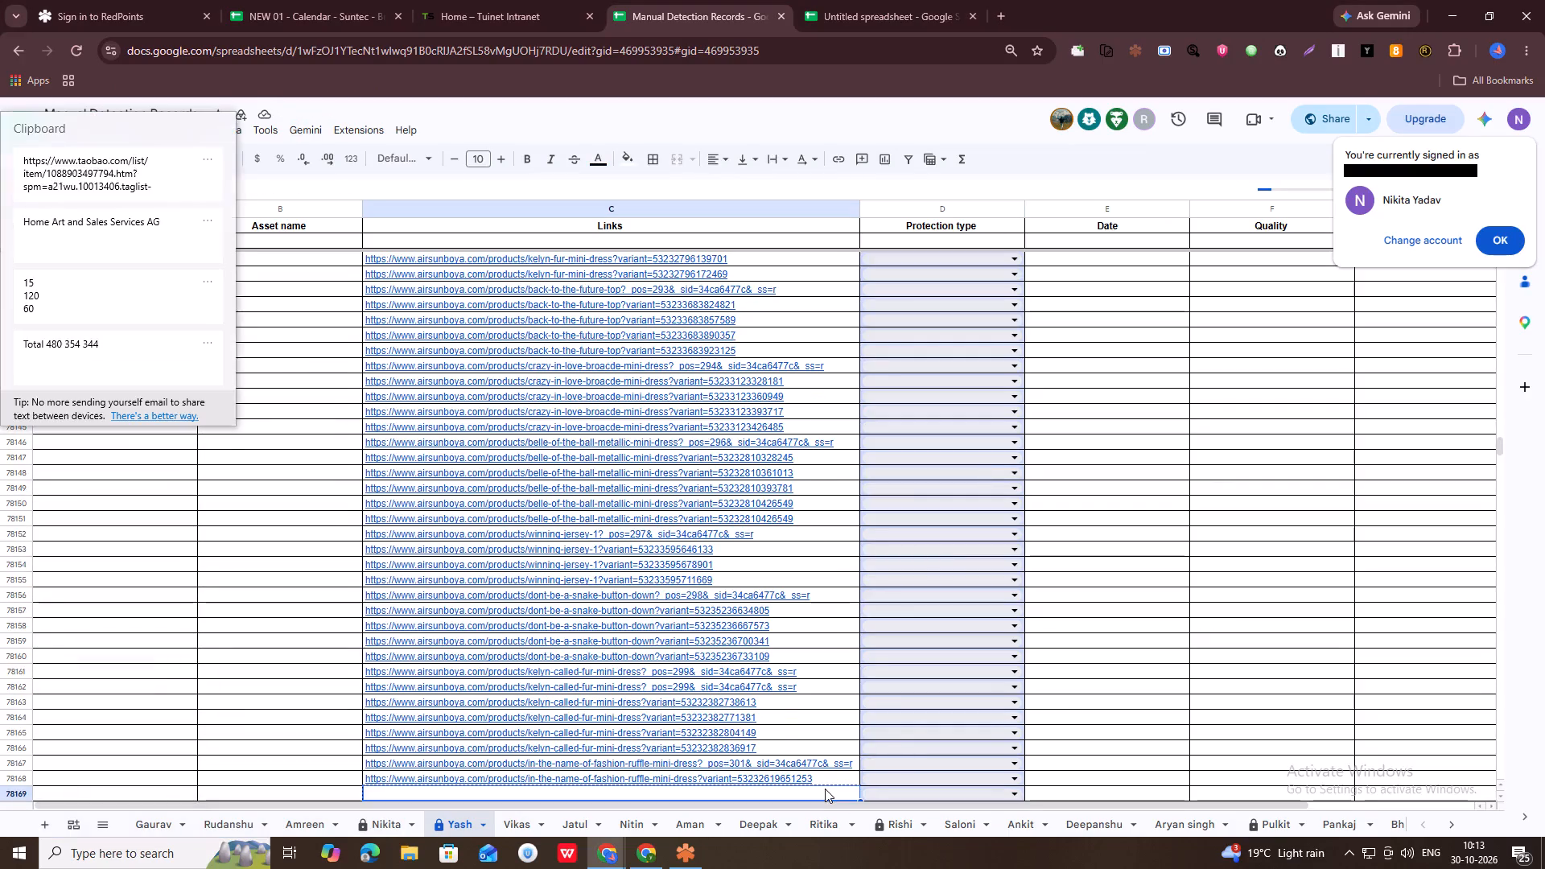
pyautogui.press('Down')
pyautogui.press('Return')
pyautogui.hotkey('ctrl', 'v')
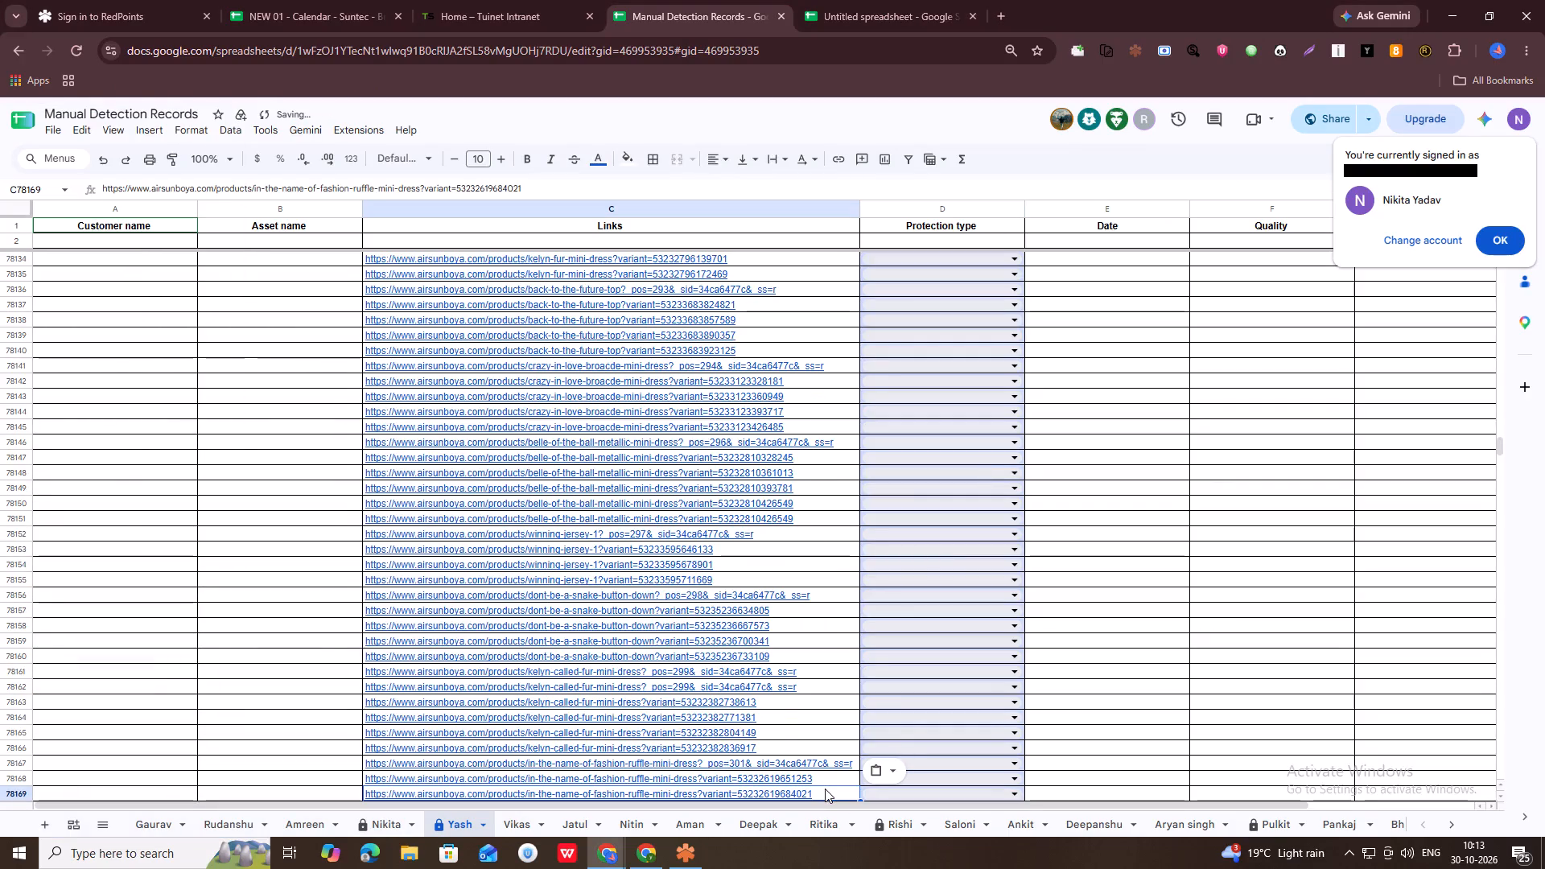
pyautogui.hotkey('alt', 'Tab')
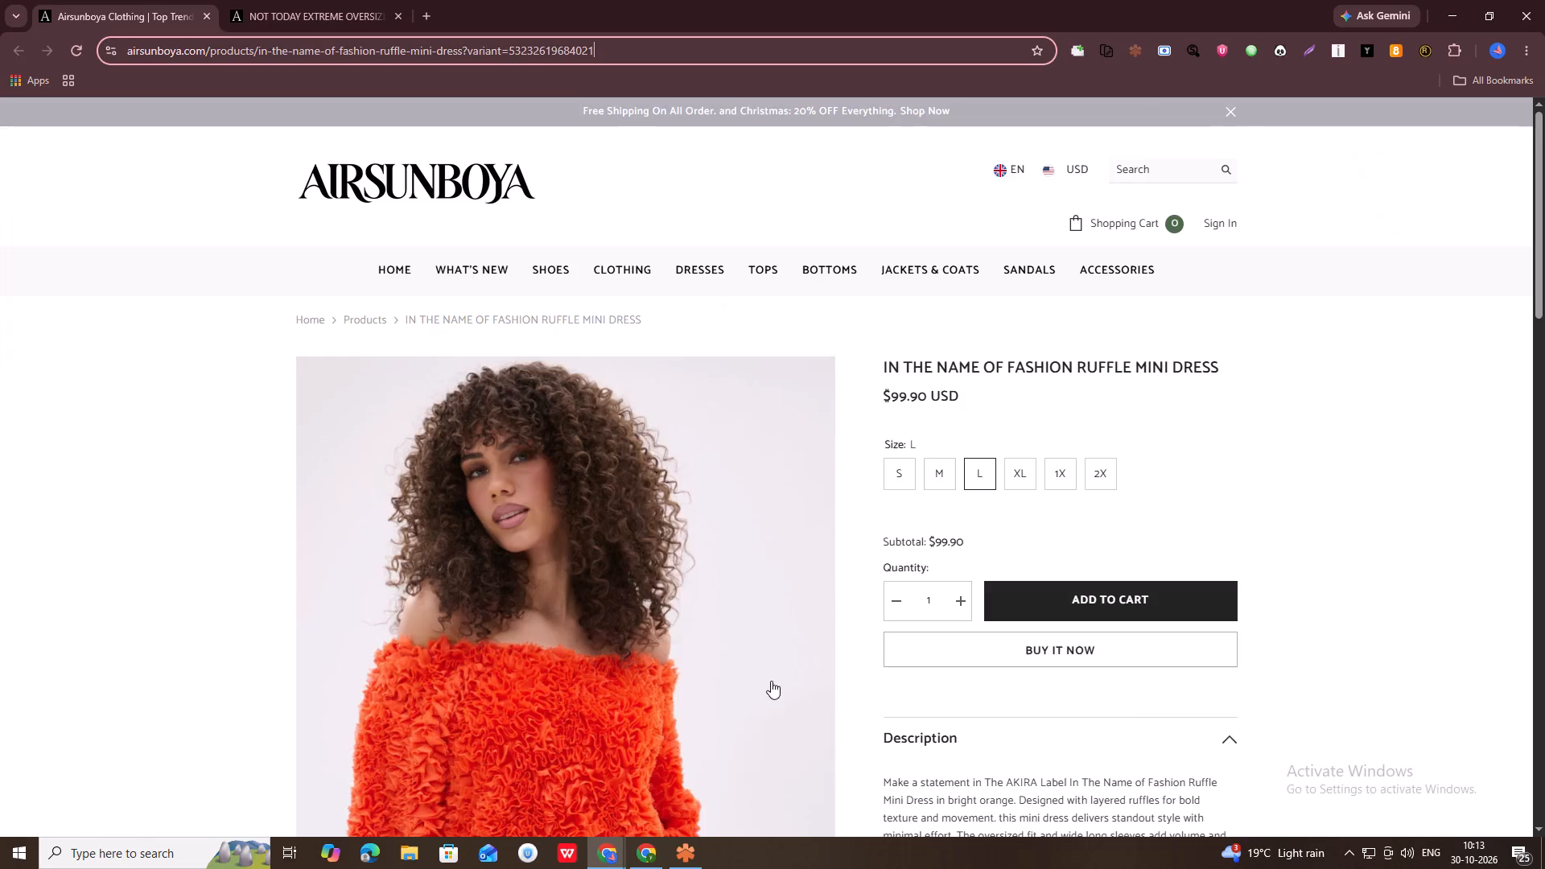
# Select size XL of the In The Name Of Fashion Ruffle Mini Dress and paste that variant's link in C78170.
pyautogui.click(1032, 483)
pyautogui.hotkey('ctrl', 'l')
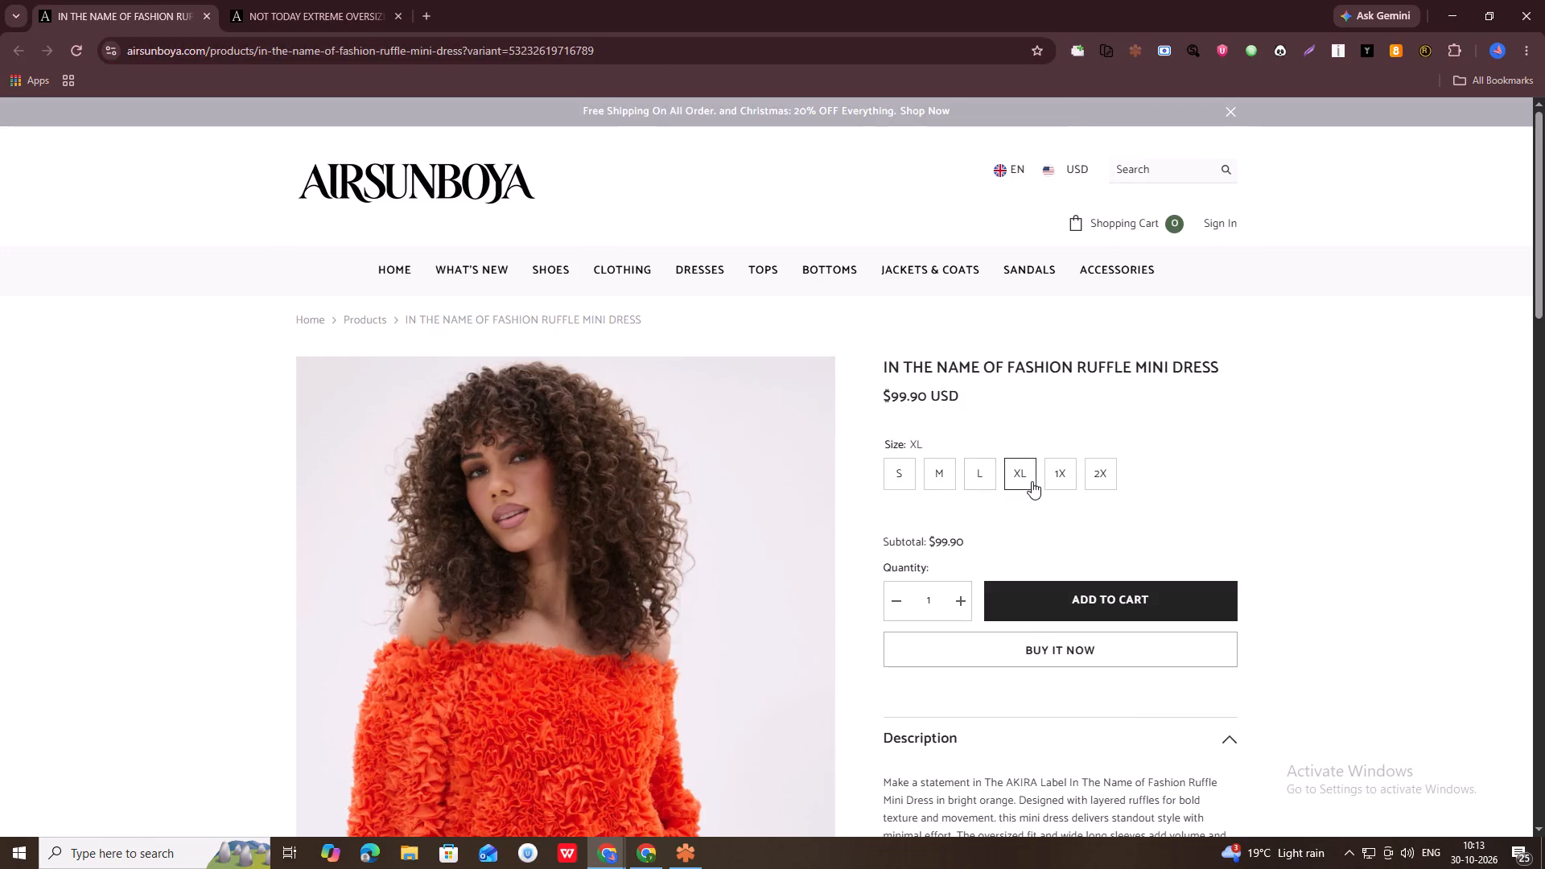
pyautogui.hotkey('ctrl', 'c')
pyautogui.hotkey('ctrl', 'c')
pyautogui.hotkey('alt', 'Tab')
pyautogui.press('Down')
pyautogui.hotkey('ctrl', 'v')
pyautogui.hotkey('alt', 'Tab')
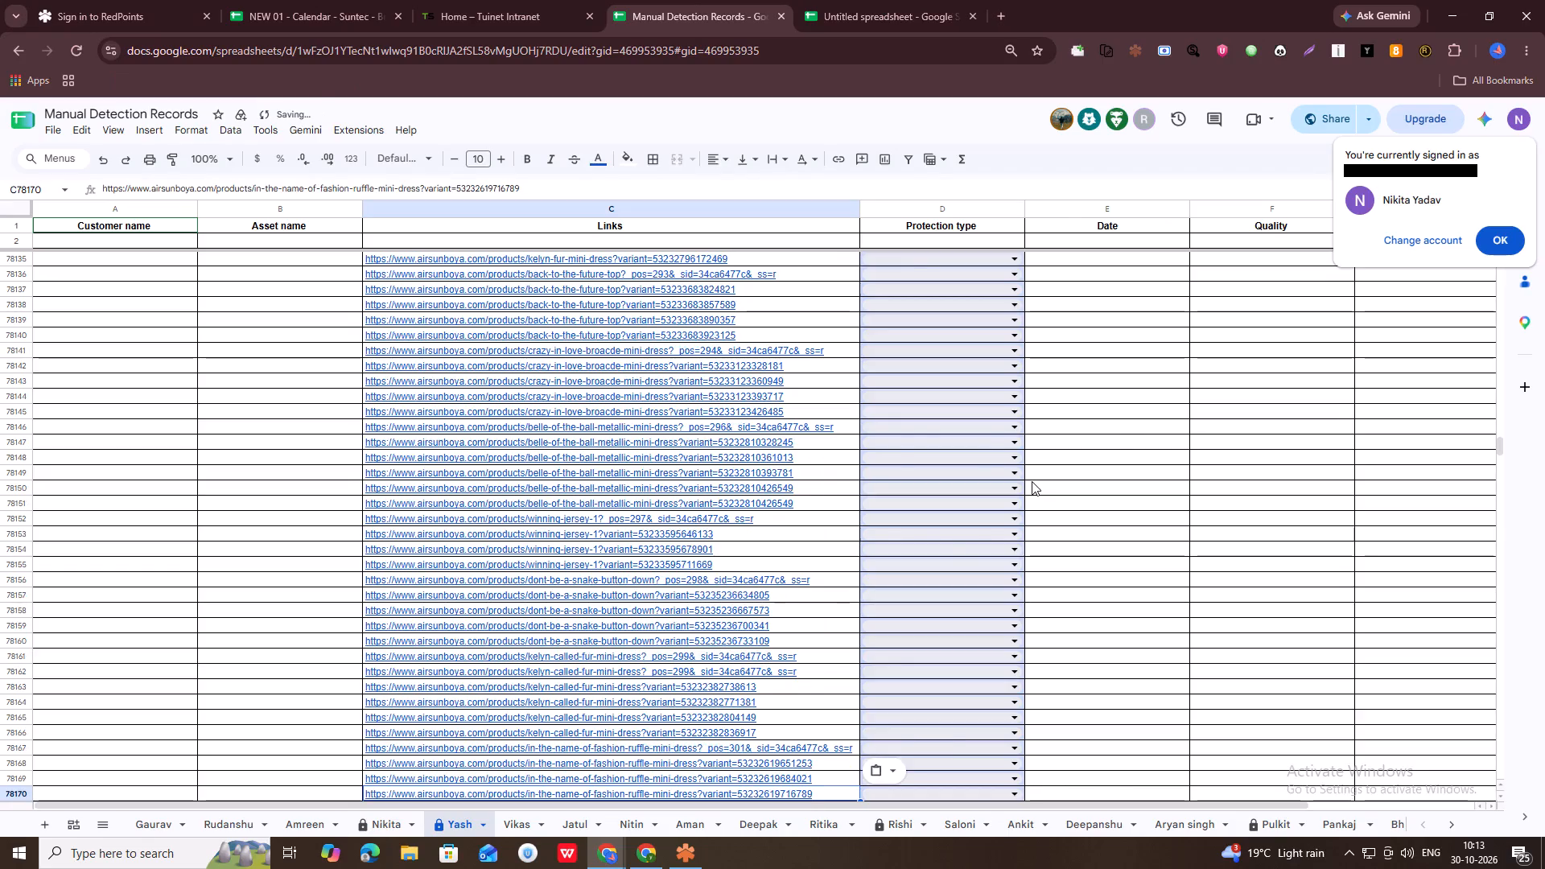
# Select size 1X of the In The Name Of Fashion Ruffle Mini Dress and paste that variant's link in C78171.
pyautogui.click(1061, 480)
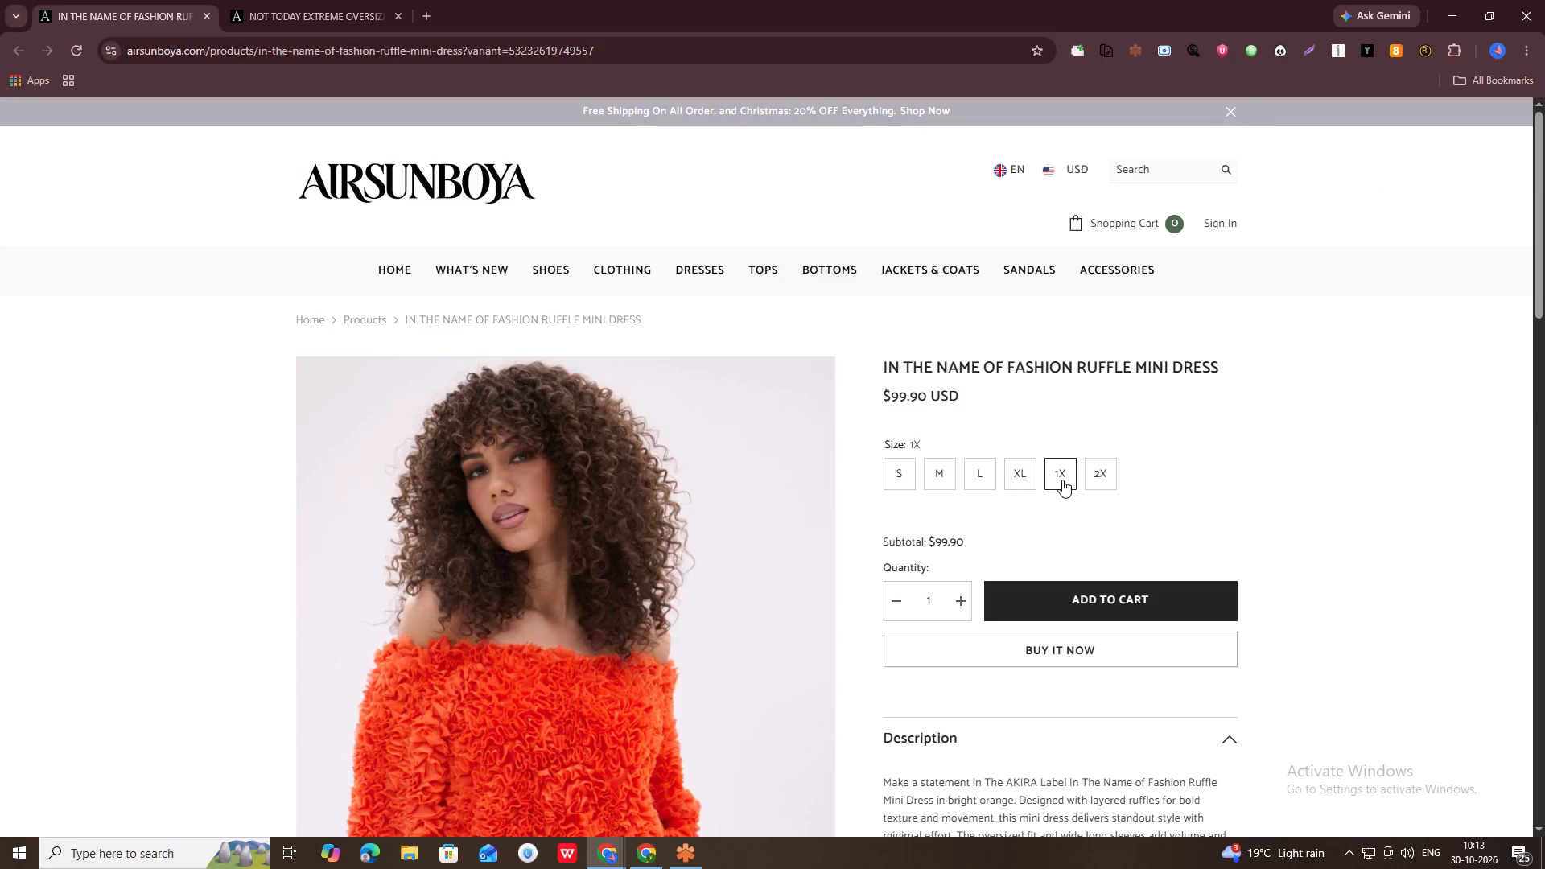
pyautogui.hotkey('ctrl', 'l')
pyautogui.hotkey('ctrl', 'c')
pyautogui.hotkey('ctrl', 'c')
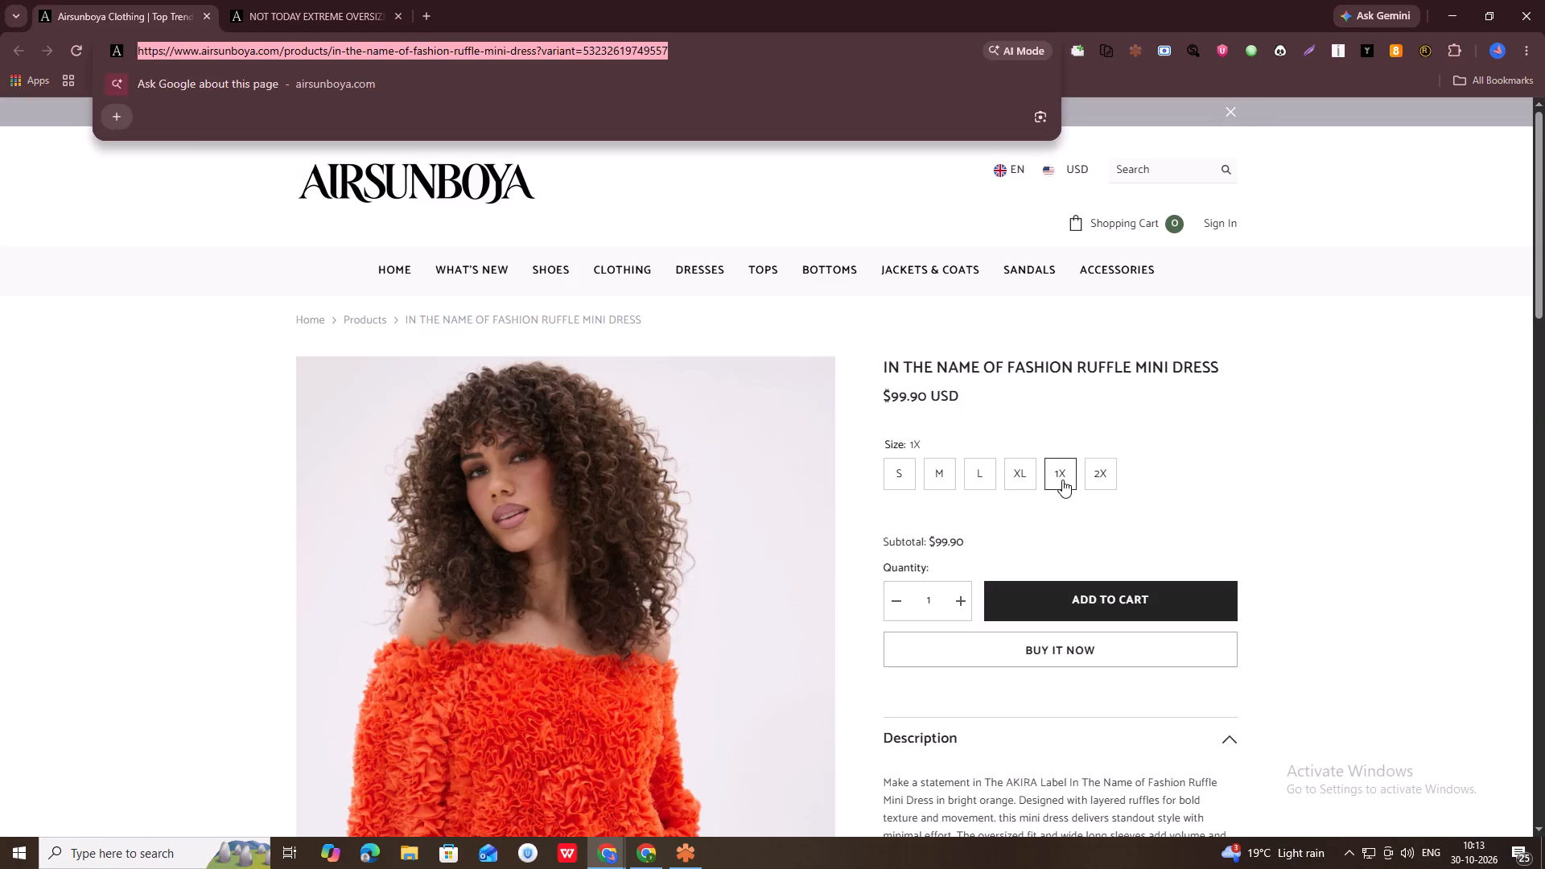
pyautogui.hotkey('alt', 'Tab')
pyautogui.press('Down')
pyautogui.hotkey('ctrl', 'v')
pyautogui.hotkey('alt', 'Tab')
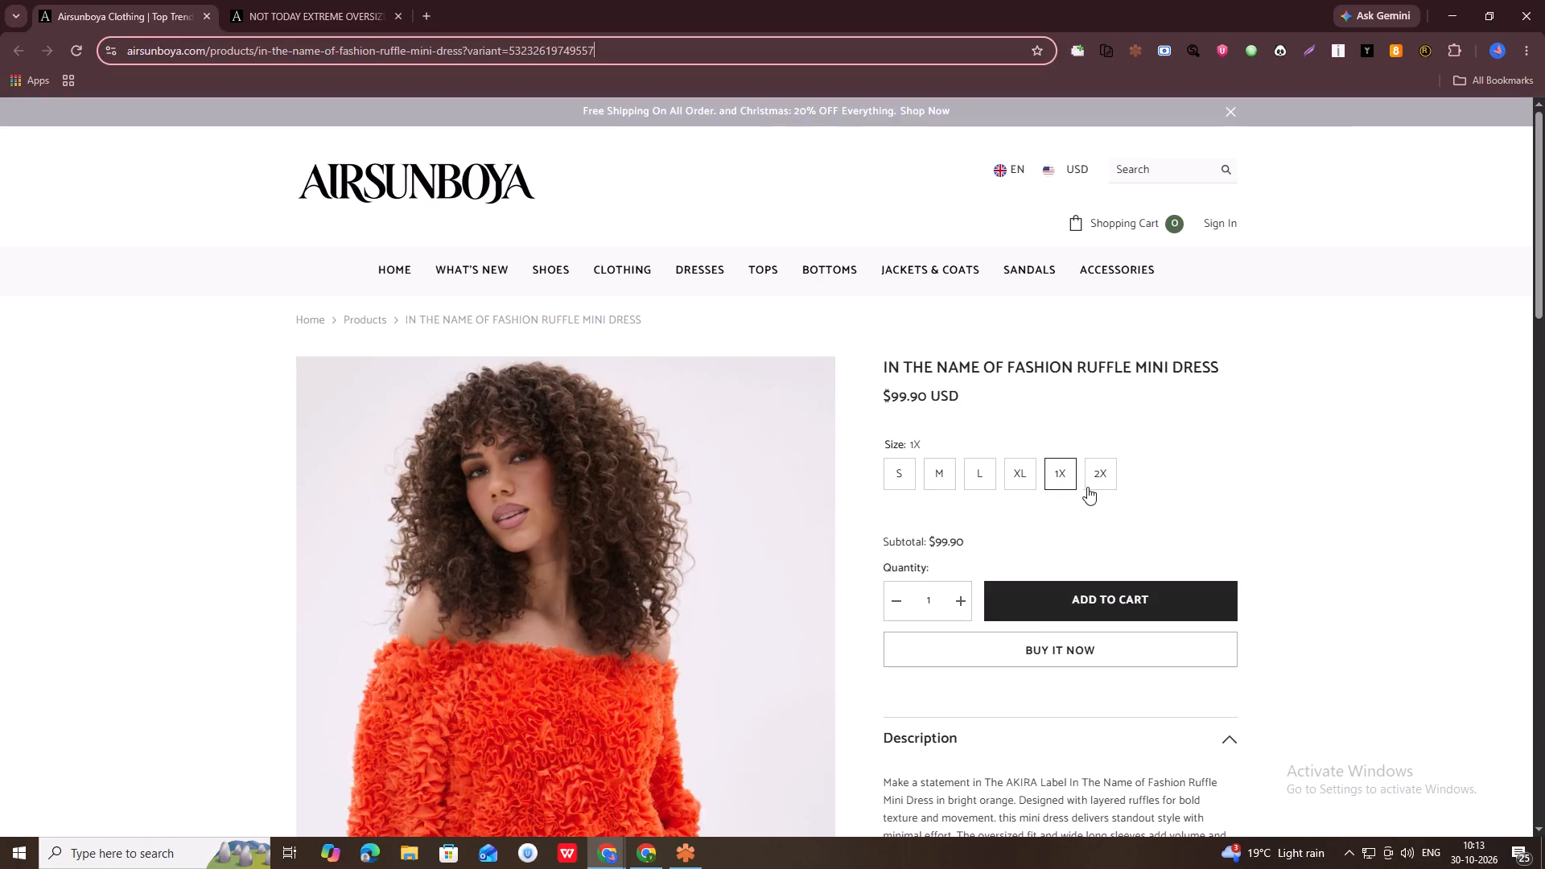
# Select size 2X of the In The Name Of Fashion Ruffle Mini Dress, paste that variant's link in C78172, and close the product page.
pyautogui.click(1090, 486)
pyautogui.hotkey('ctrl', 'l')
pyautogui.hotkey('ctrl', 'c')
pyautogui.hotkey('alt', 'Tab')
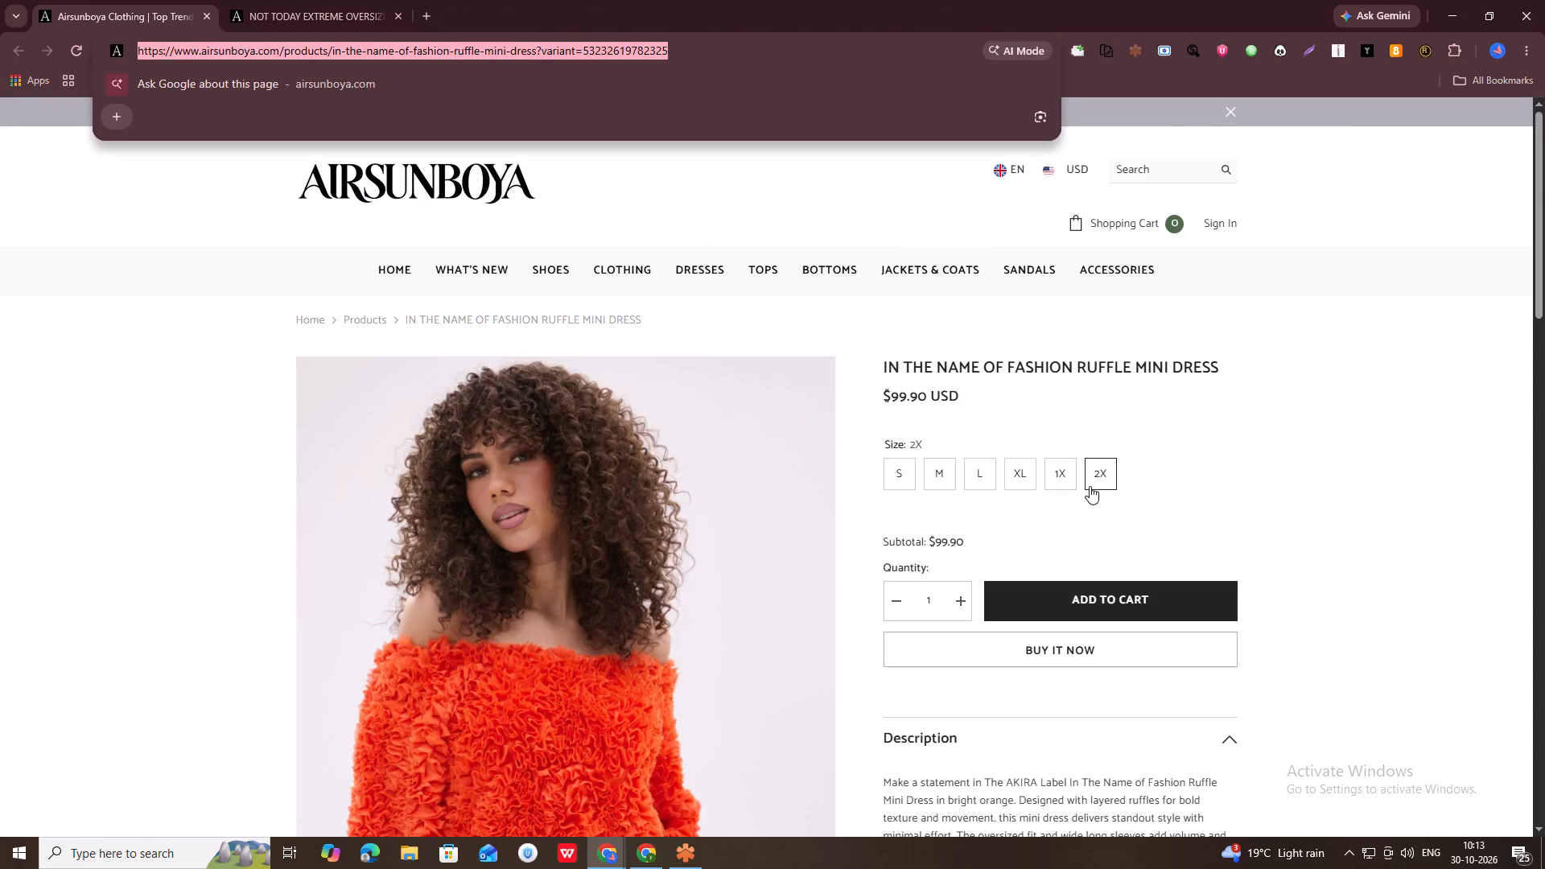
pyautogui.press('Down')
pyautogui.hotkey('ctrl', 'v')
pyautogui.hotkey('alt', 'Tab')
pyautogui.hotkey('ctrl', 'w')
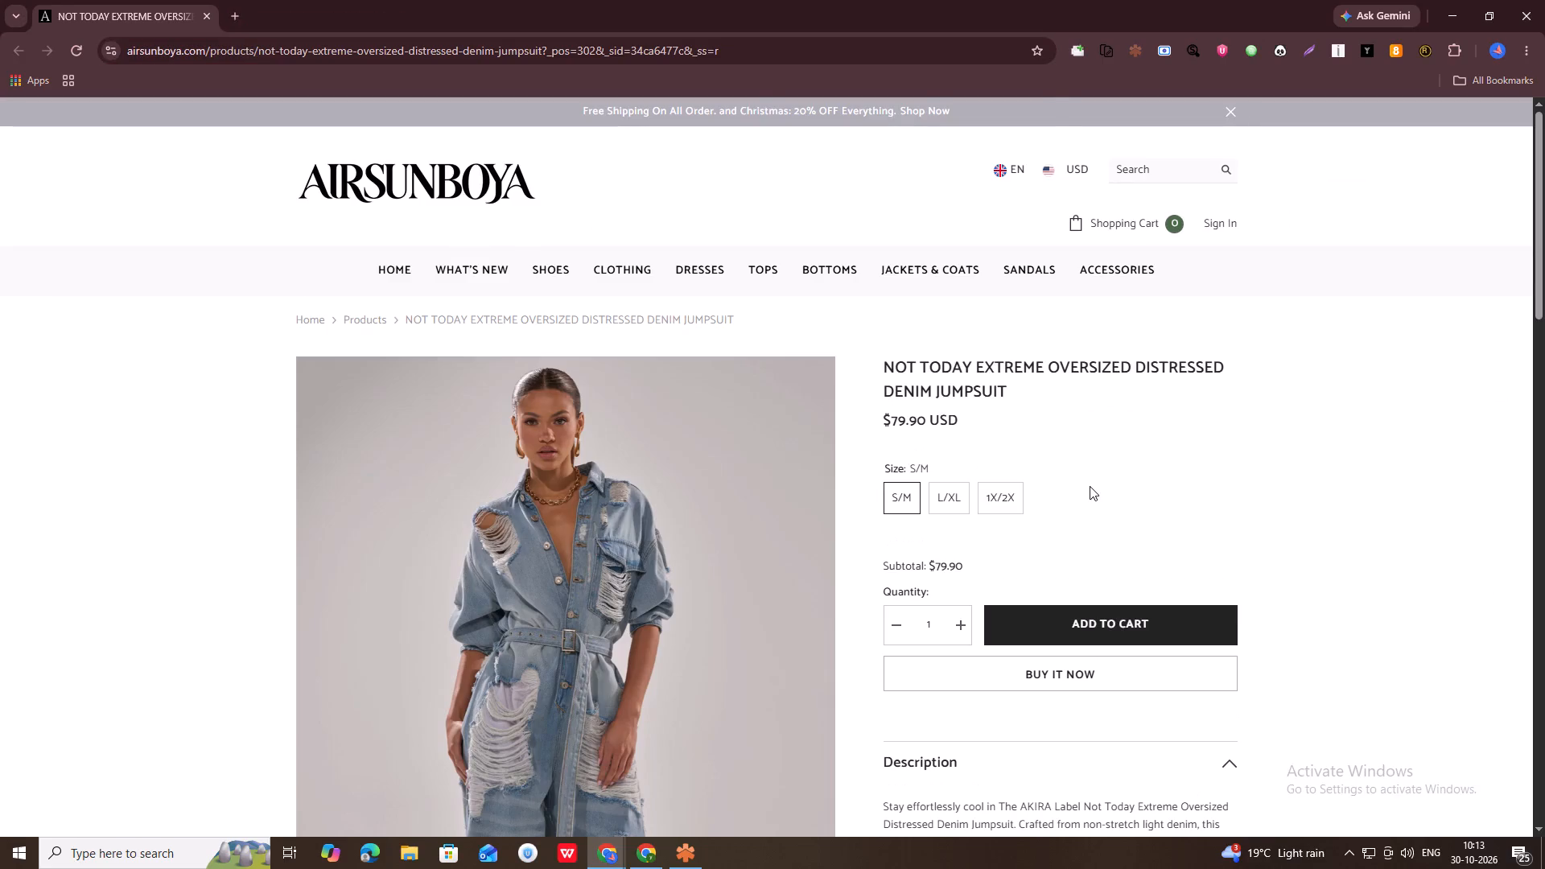
# Check the Not Today Extreme Oversized Distressed Denim Jumpsuit page for "akira" and paste its page link in C78173.
pyautogui.hotkey('ctrl', 'f')
pyautogui.hotkey('ctrl', 'l')
pyautogui.hotkey('ctrl', 'c')
pyautogui.hotkey('ctrl', 'c')
pyautogui.hotkey('alt', 'Tab')
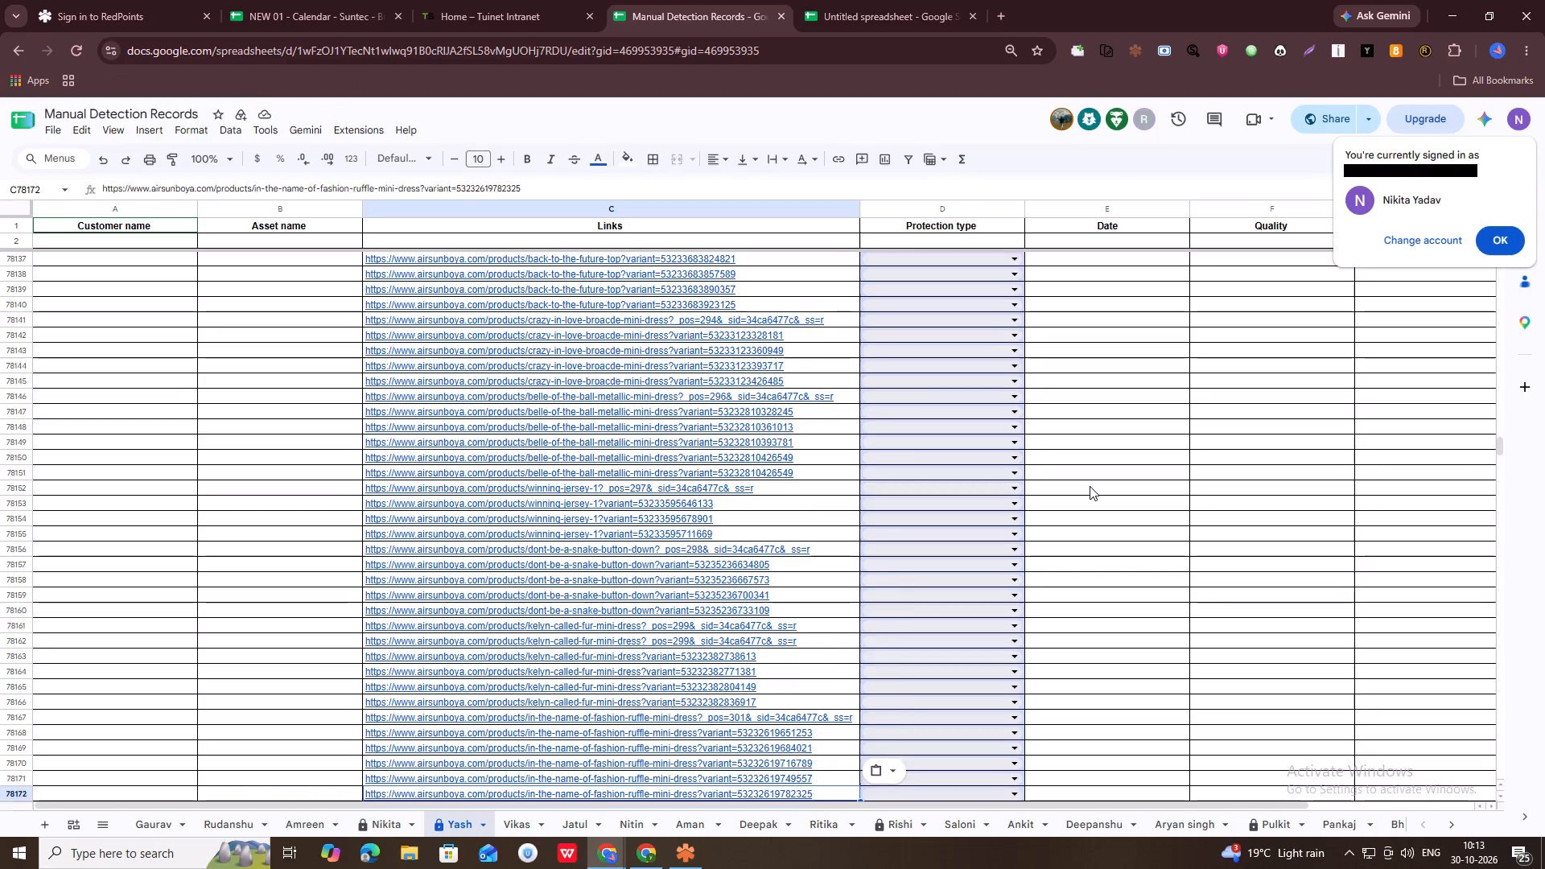
pyautogui.press('Down')
pyautogui.hotkey('ctrl', 'v')
pyautogui.hotkey('alt', 'Tab')
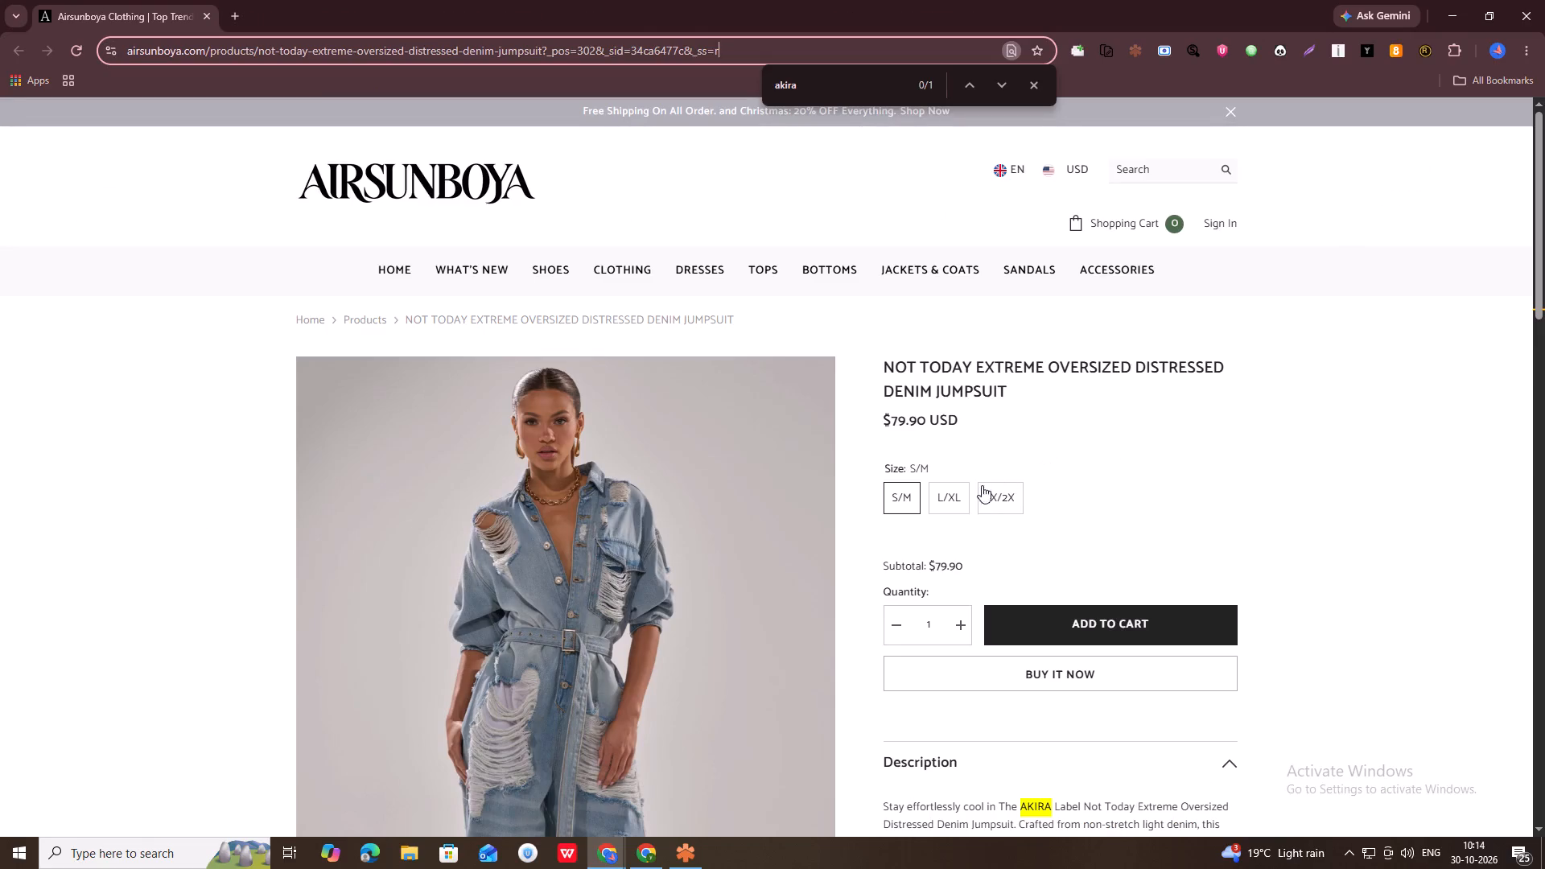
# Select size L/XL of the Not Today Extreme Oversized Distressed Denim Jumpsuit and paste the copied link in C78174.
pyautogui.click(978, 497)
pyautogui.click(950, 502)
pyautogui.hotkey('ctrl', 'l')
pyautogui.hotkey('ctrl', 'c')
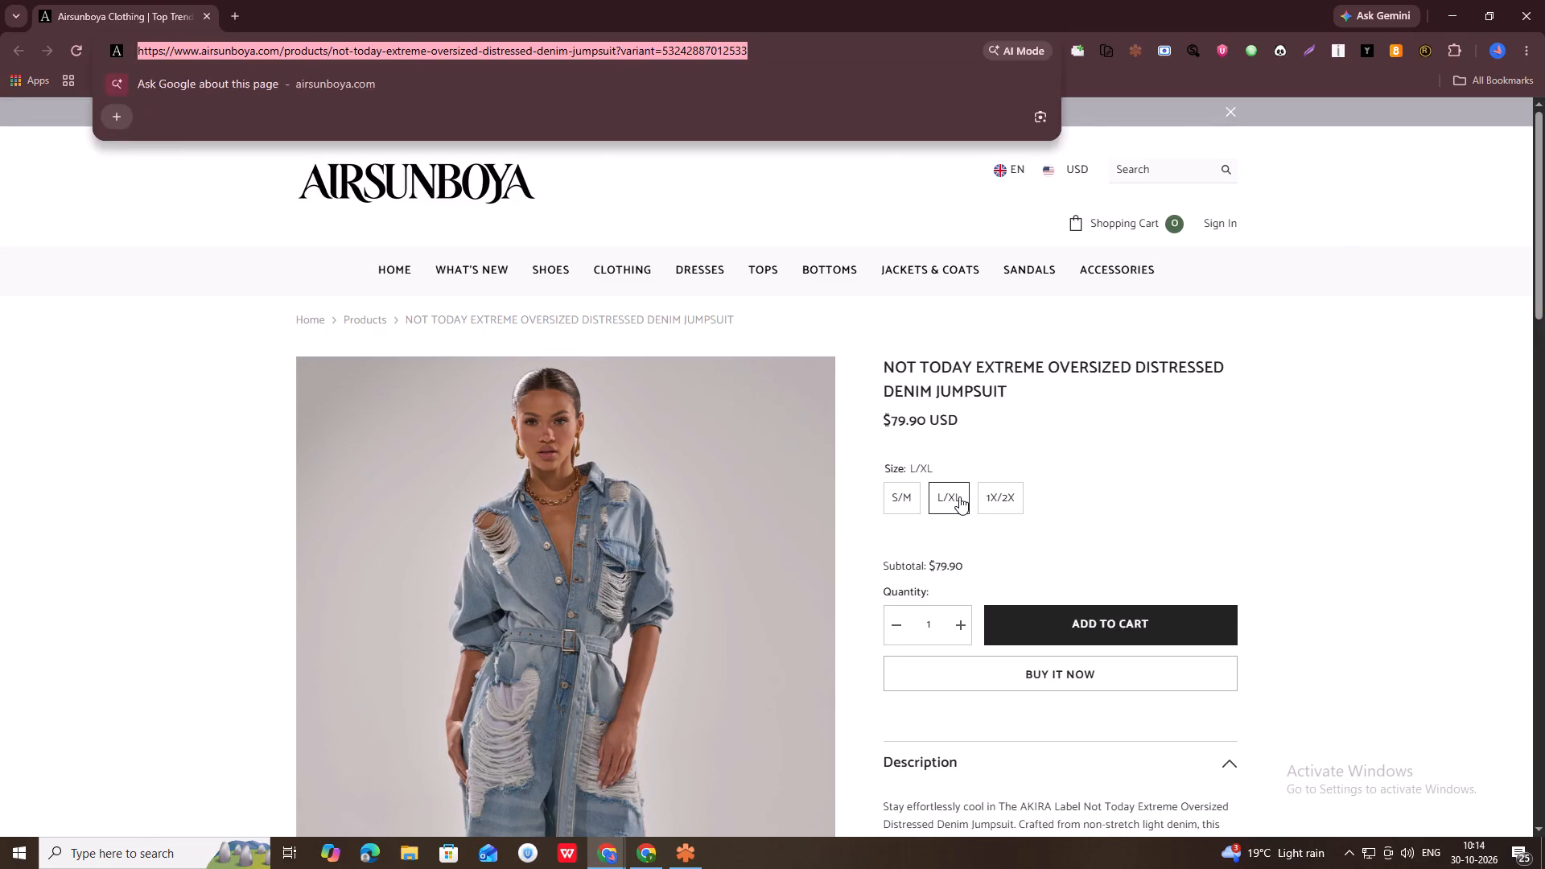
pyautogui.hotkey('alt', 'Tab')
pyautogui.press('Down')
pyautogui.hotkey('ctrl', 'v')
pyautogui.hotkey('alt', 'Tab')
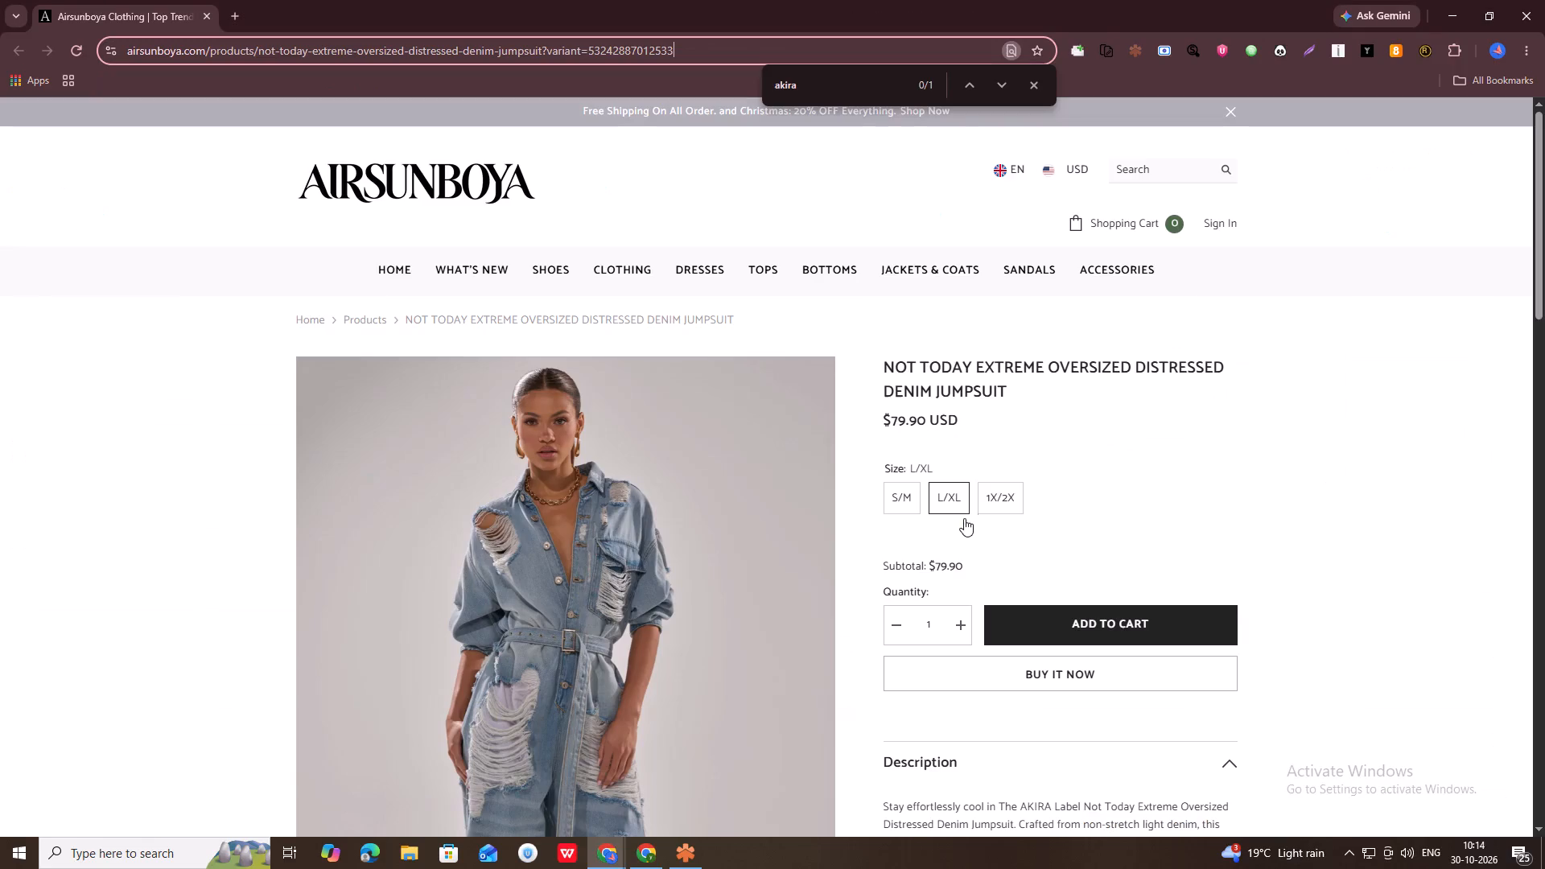
# Select size 1X/2X of the Not Today Extreme Oversized Distressed Denim Jumpsuit and paste that variant's link in C78175.
pyautogui.click(1013, 503)
pyautogui.hotkey('ctrl', 'l')
pyautogui.hotkey('ctrl', 'c')
pyautogui.hotkey('alt', 'Tab')
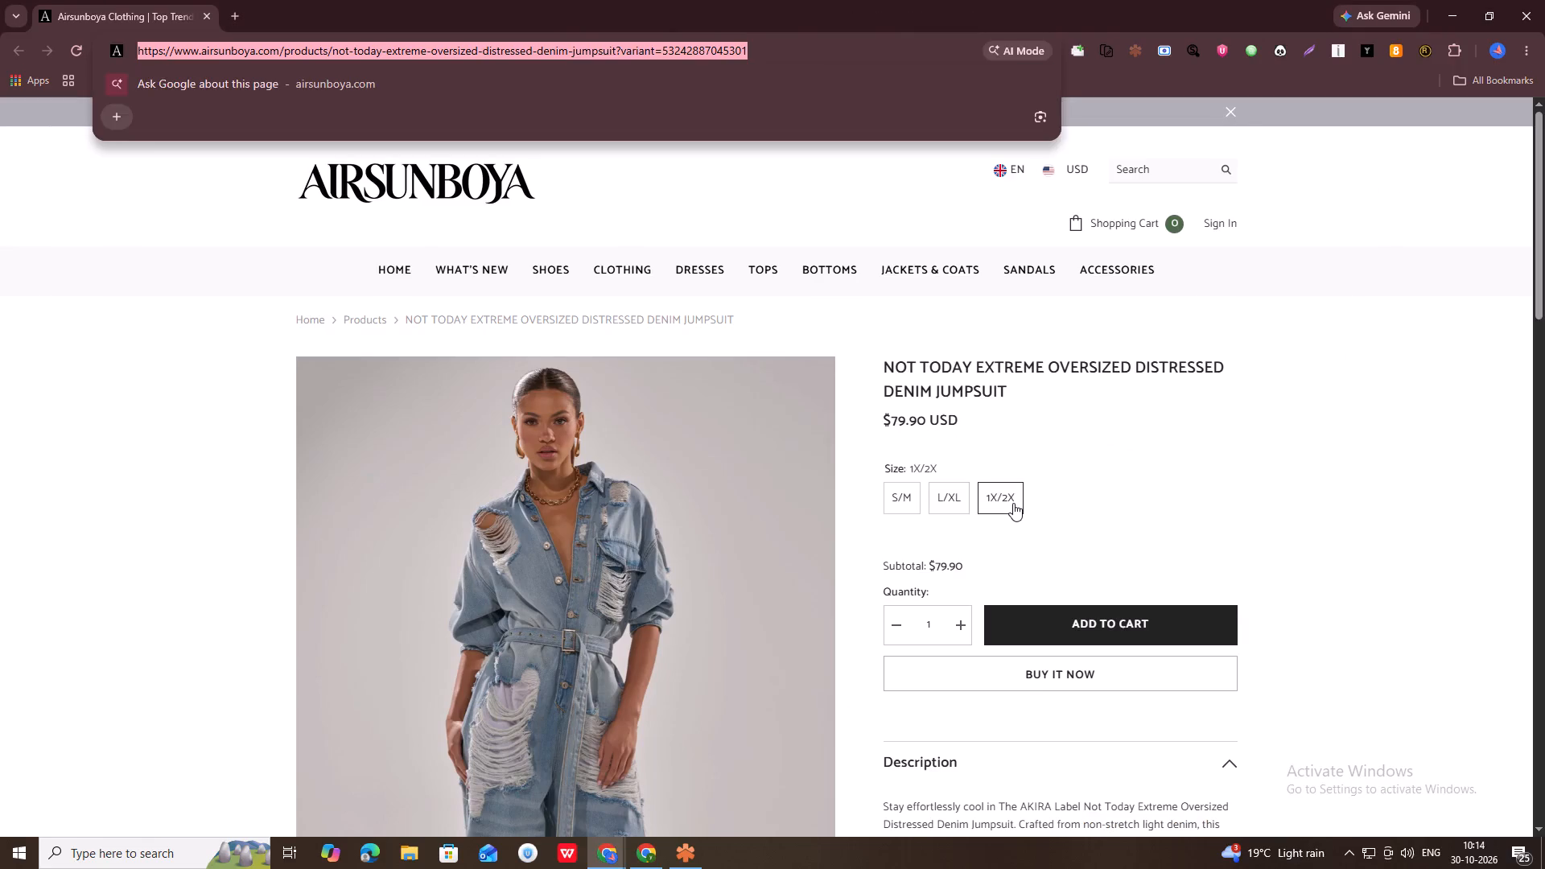
pyautogui.press('Down')
pyautogui.hotkey('ctrl', 'v')
pyautogui.hotkey('alt', 'Tab')
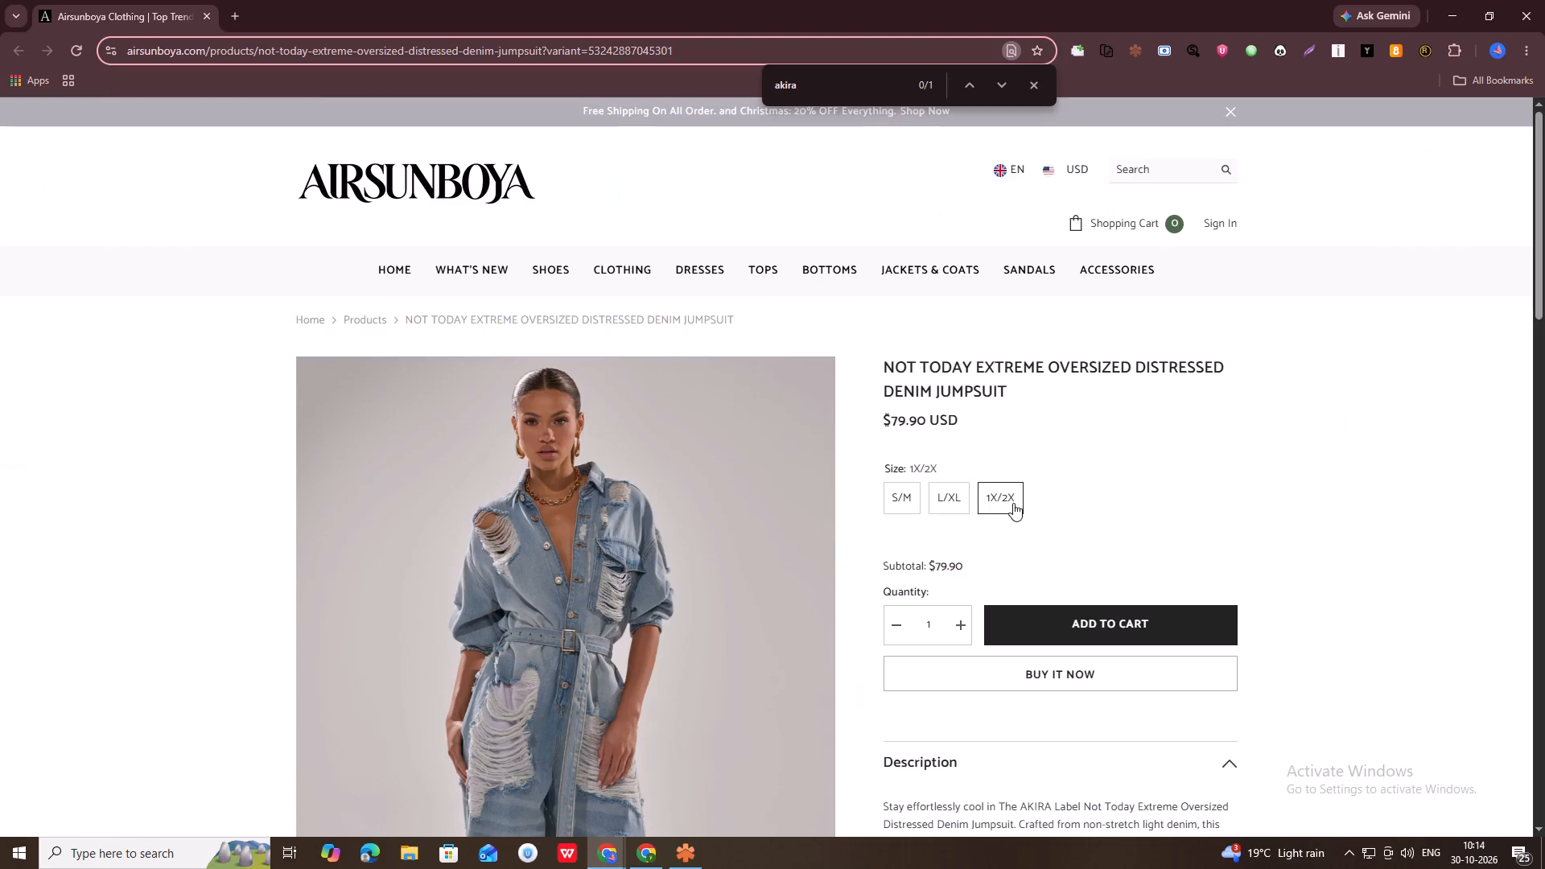
# Replace the link in C78174 with the denim jumpsuit's size L/XL variant link, and close the product page.
pyautogui.hotkey('alt', 'Tab')
pyautogui.hotkey('alt', 'Tab')
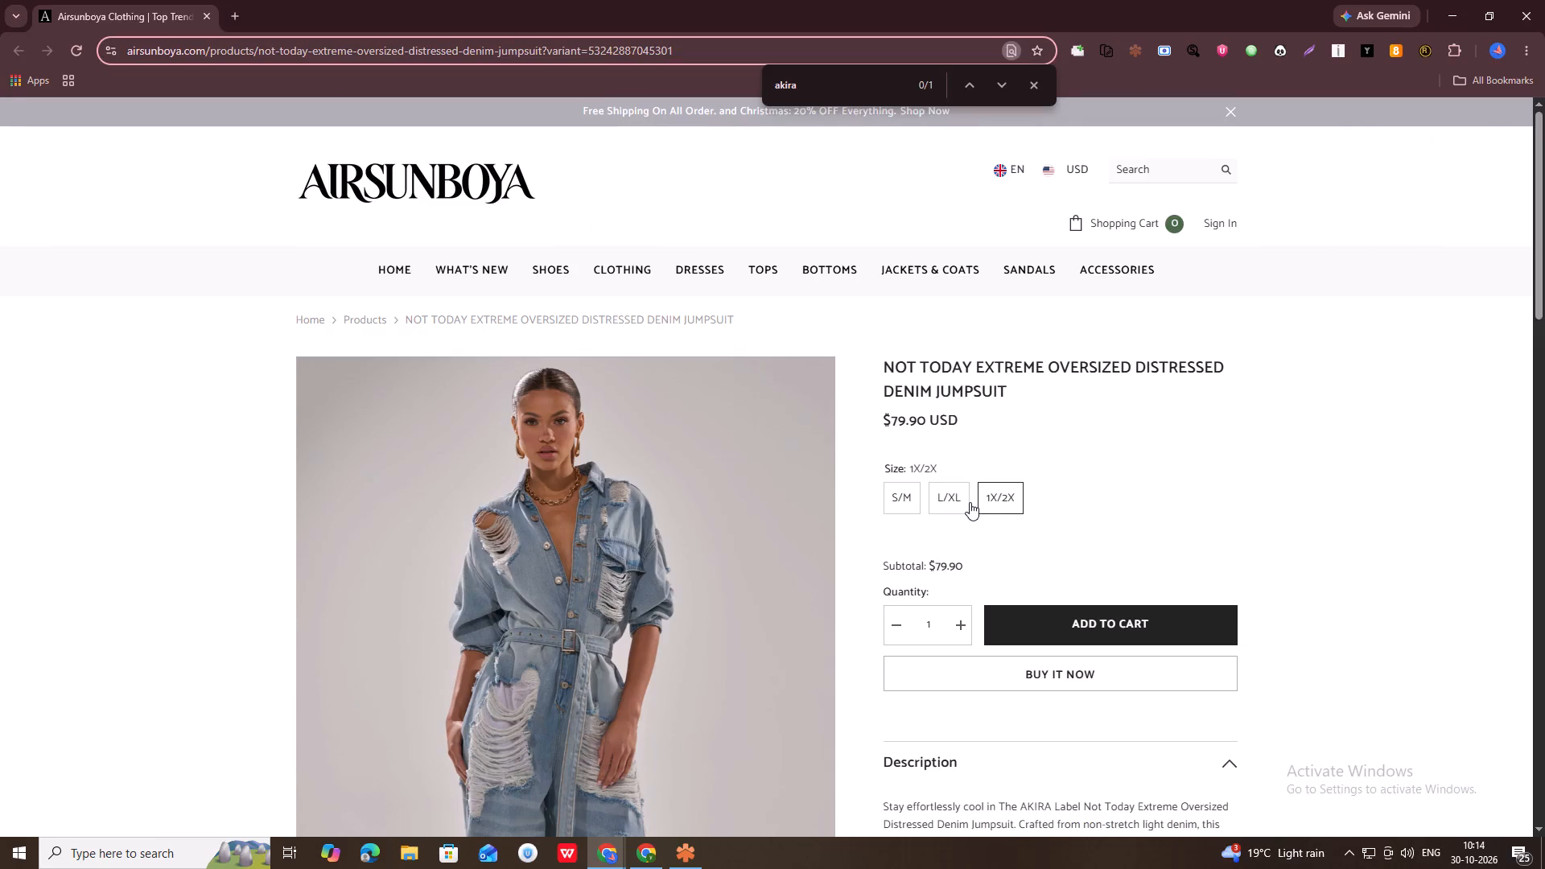
pyautogui.click(970, 502)
pyautogui.hotkey('ctrl', 'l')
pyautogui.hotkey('ctrl', 'c')
pyautogui.hotkey('alt', 'Tab')
pyautogui.press('Up')
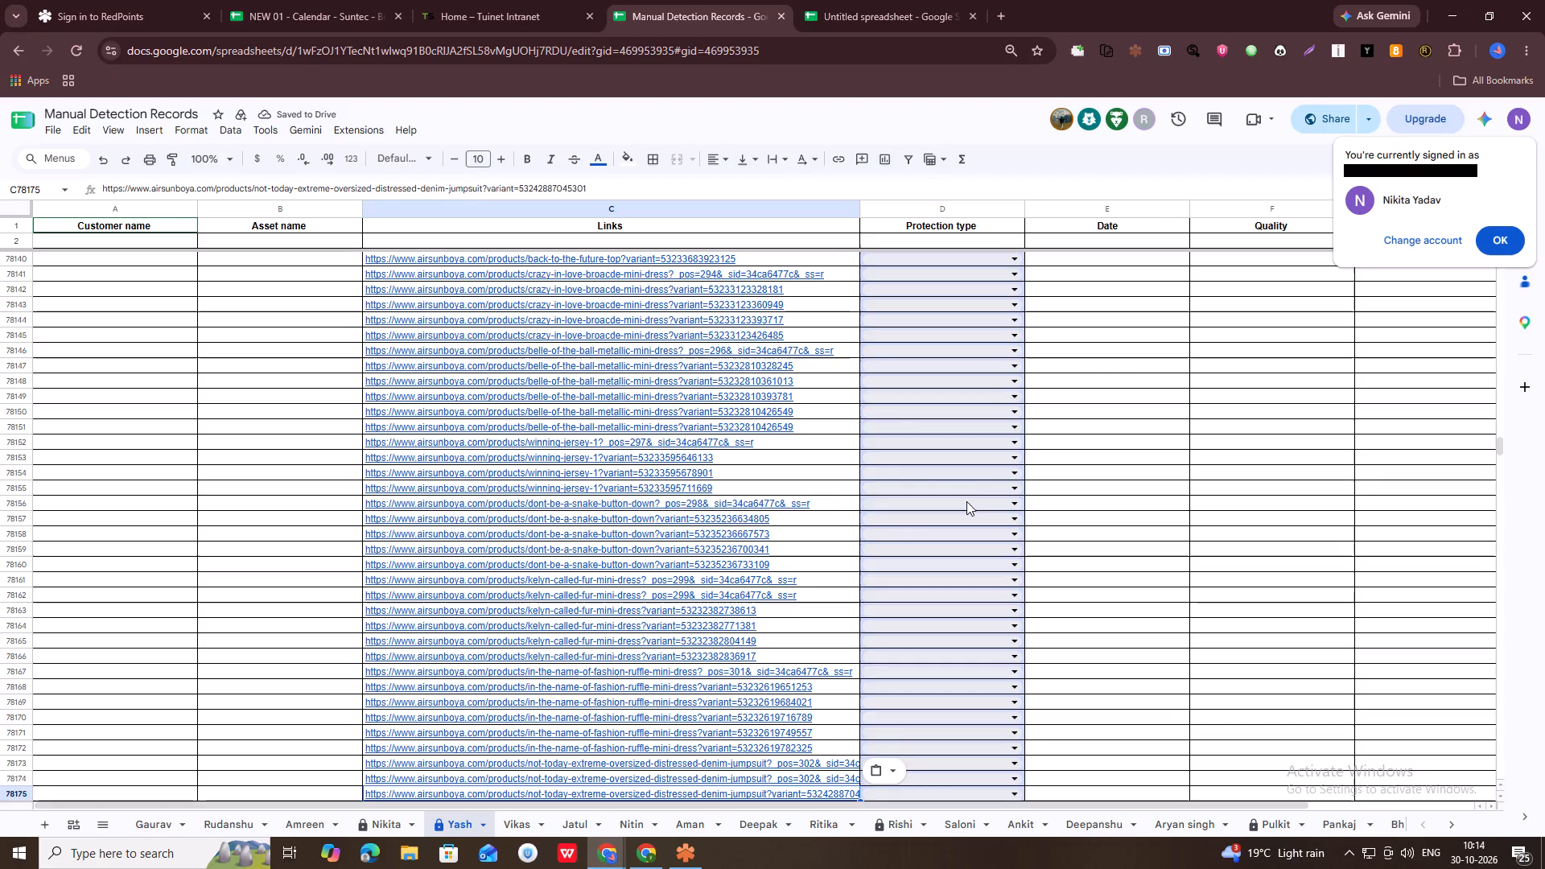
pyautogui.hotkey('ctrl', 'v')
pyautogui.hotkey('alt', 'Tab')
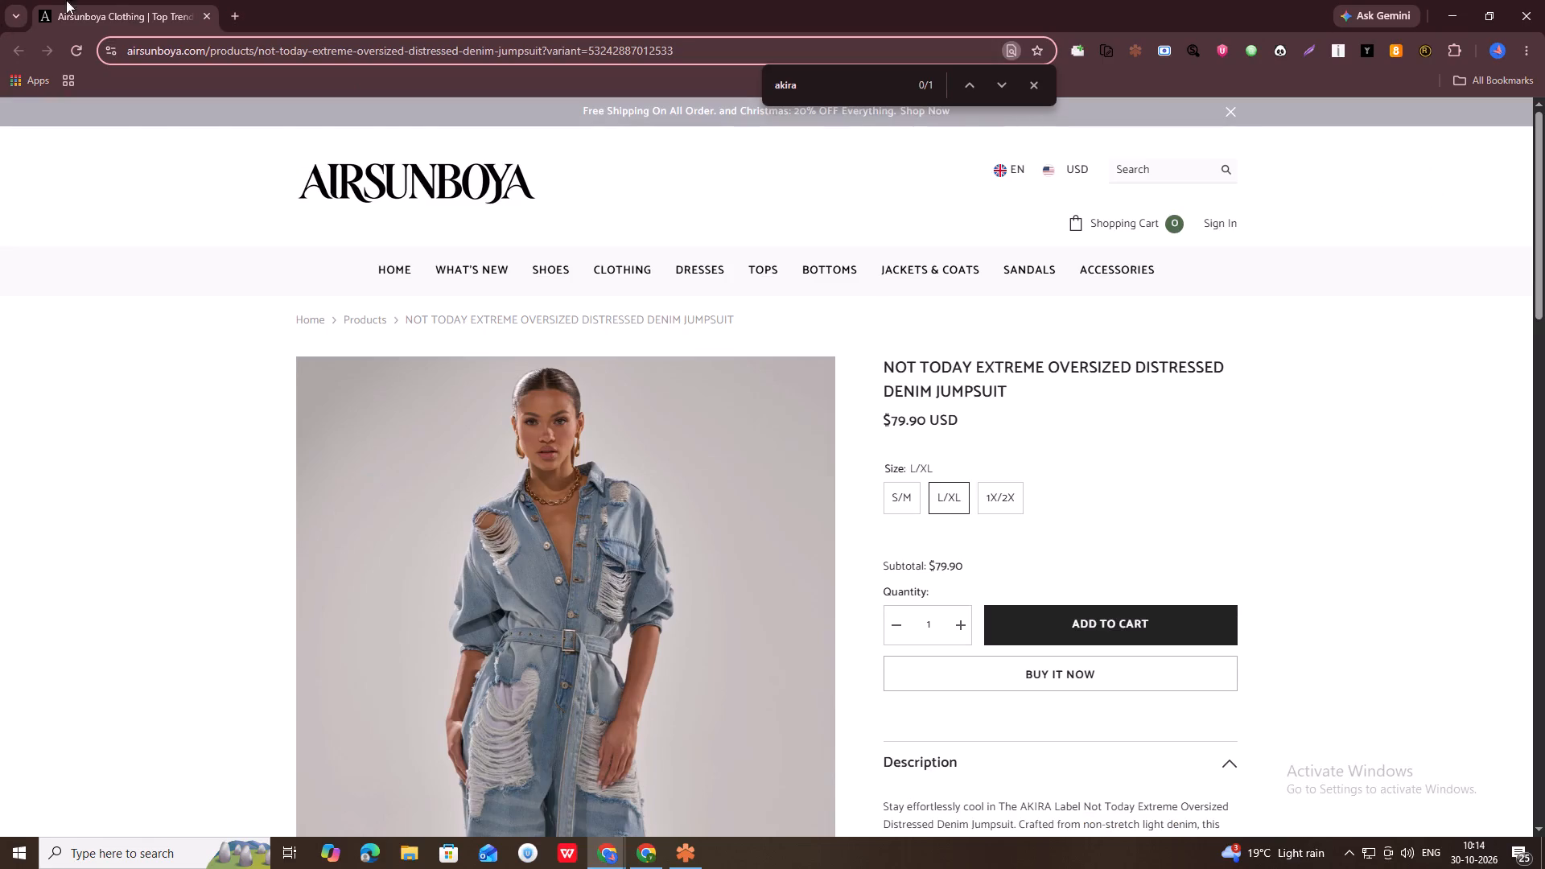
pyautogui.middleClick(101, 0)
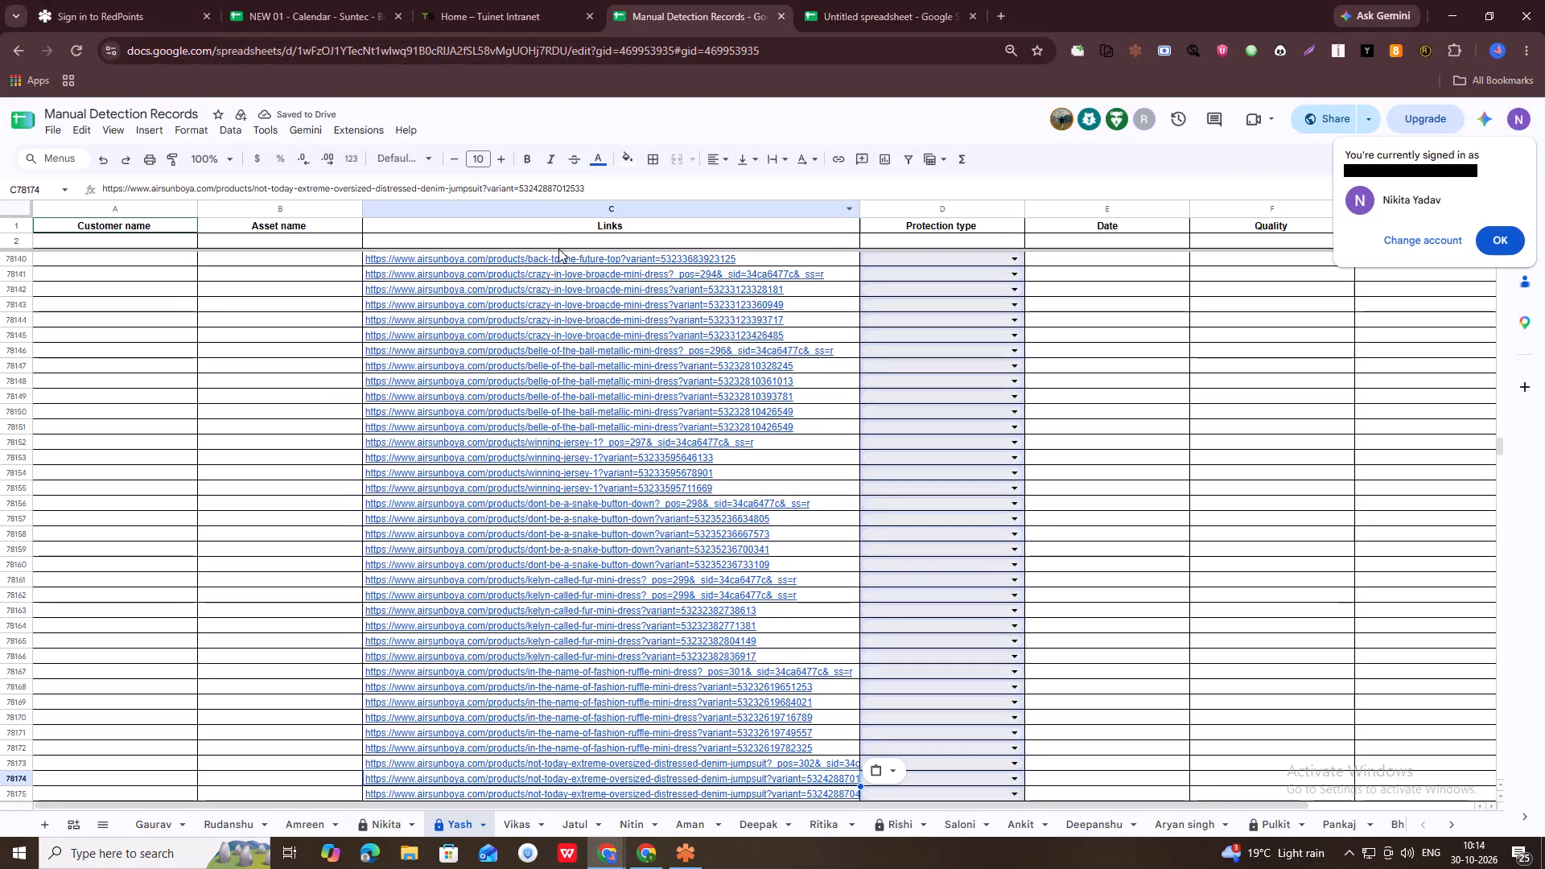
# Switch to the Untitled spreadsheet and copy the first 20 product links, C2:C21, on Sheet1.
pyautogui.hotkey('ctrl', 'space')
pyautogui.click(830, 0)
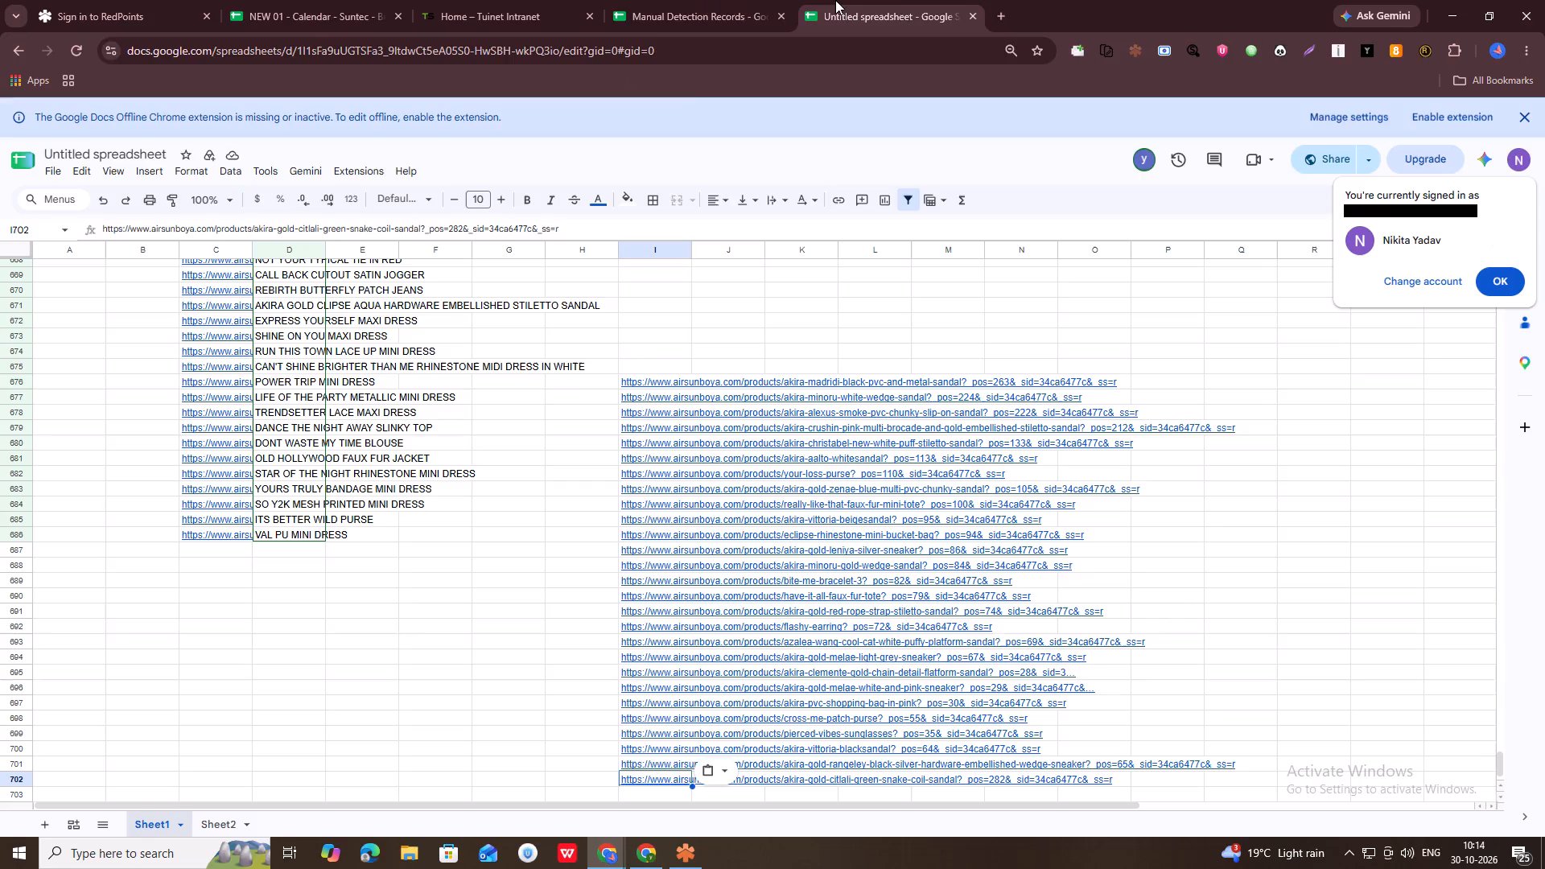
pyautogui.scroll(20, 385, 371)
pyautogui.scroll(8, 385, 371)
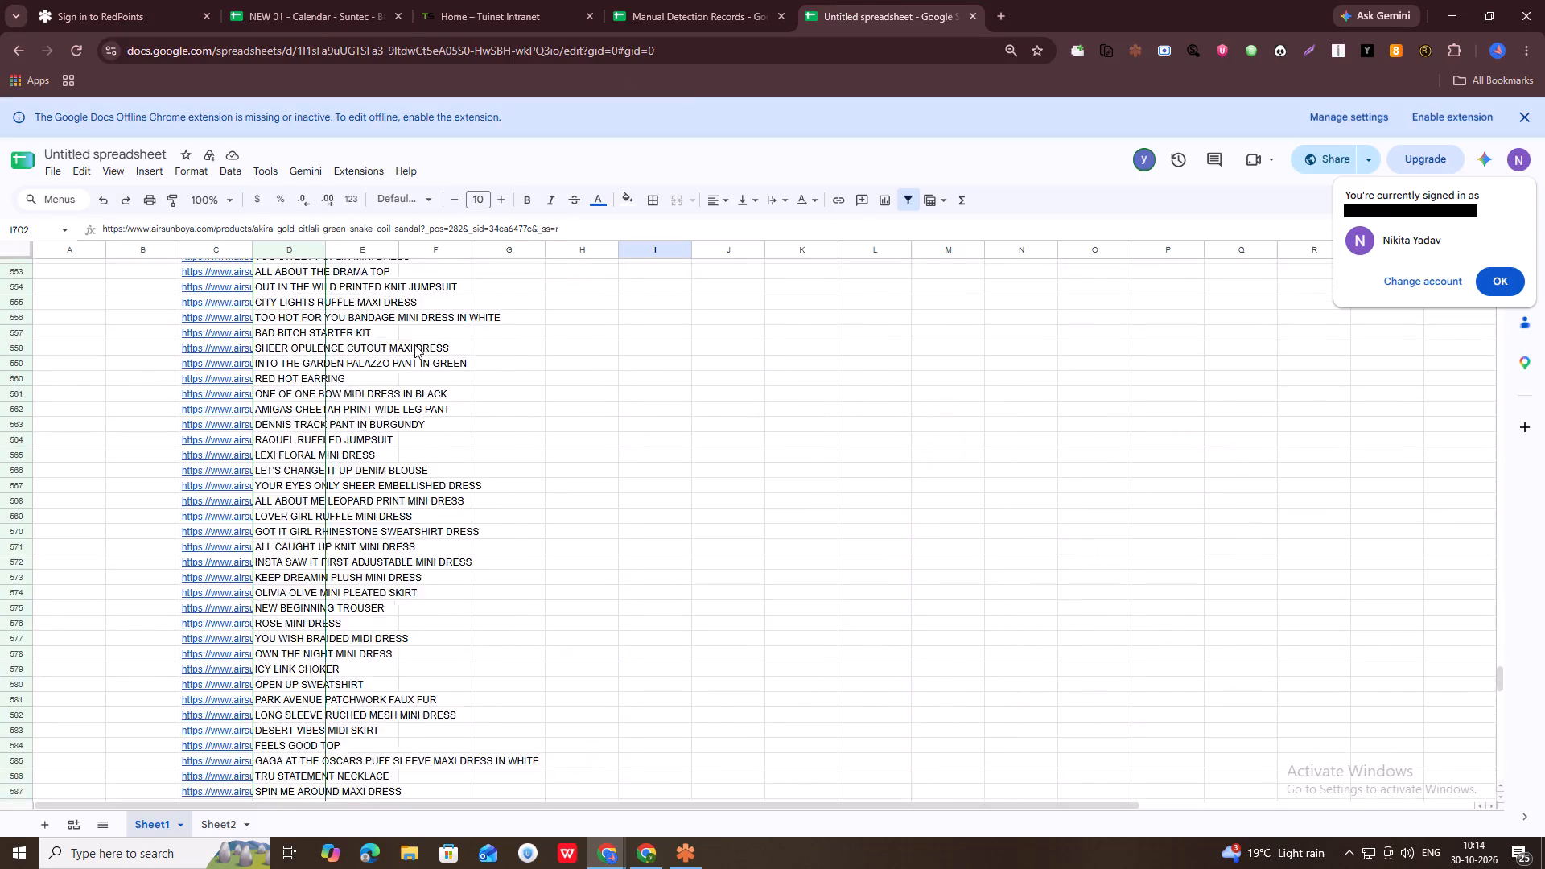
pyautogui.scroll(20, 414, 344)
pyautogui.scroll(20, 414, 344)
pyautogui.scroll(14, 414, 344)
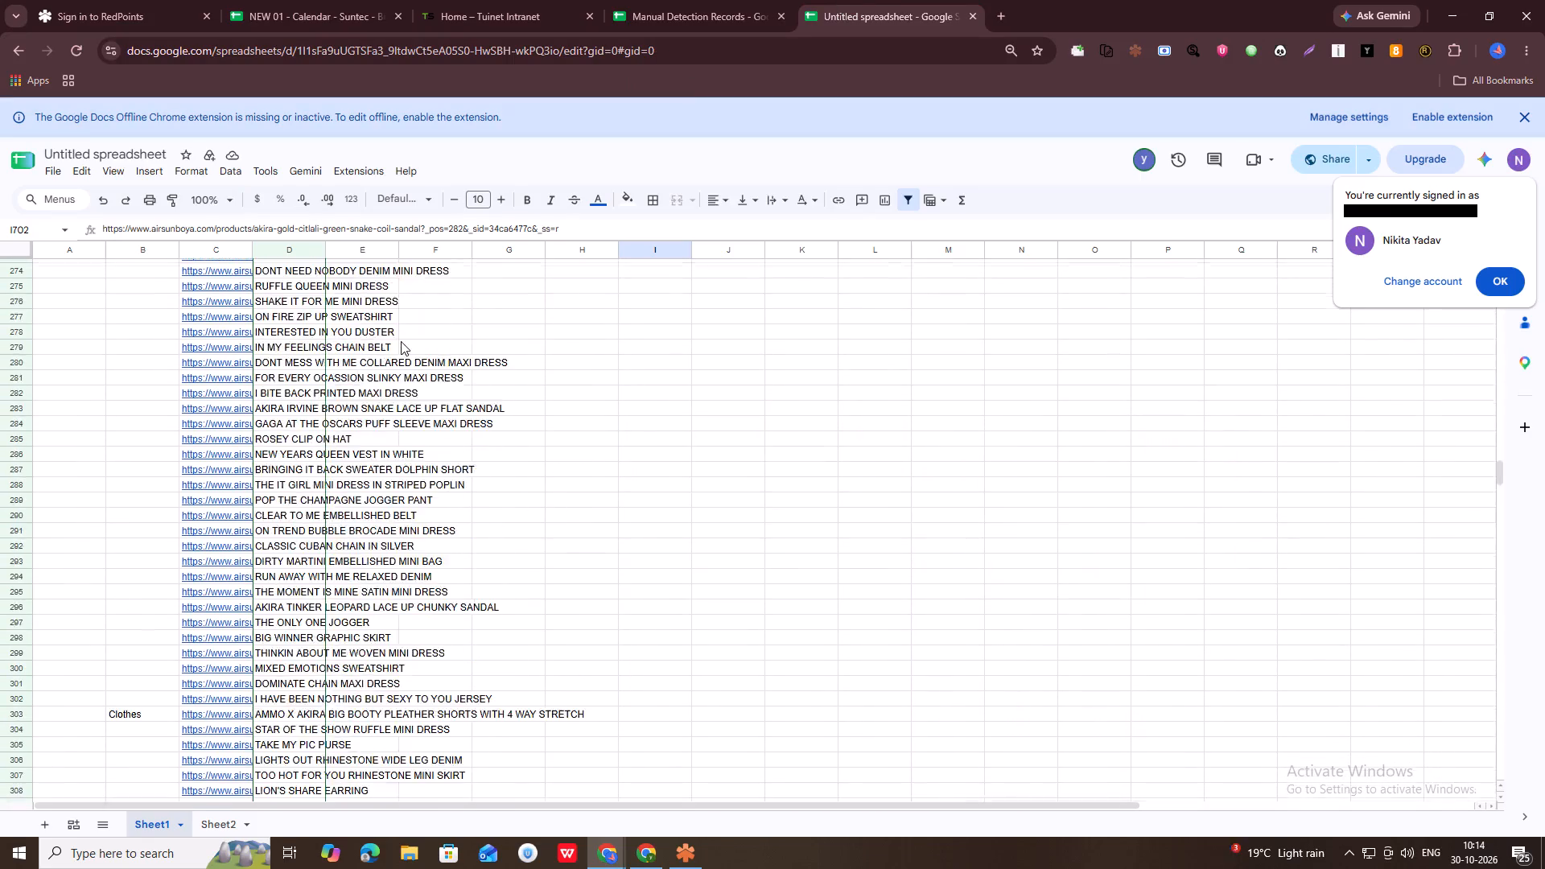
pyautogui.scroll(20, 401, 341)
pyautogui.scroll(20, 401, 341)
pyautogui.scroll(13, 401, 341)
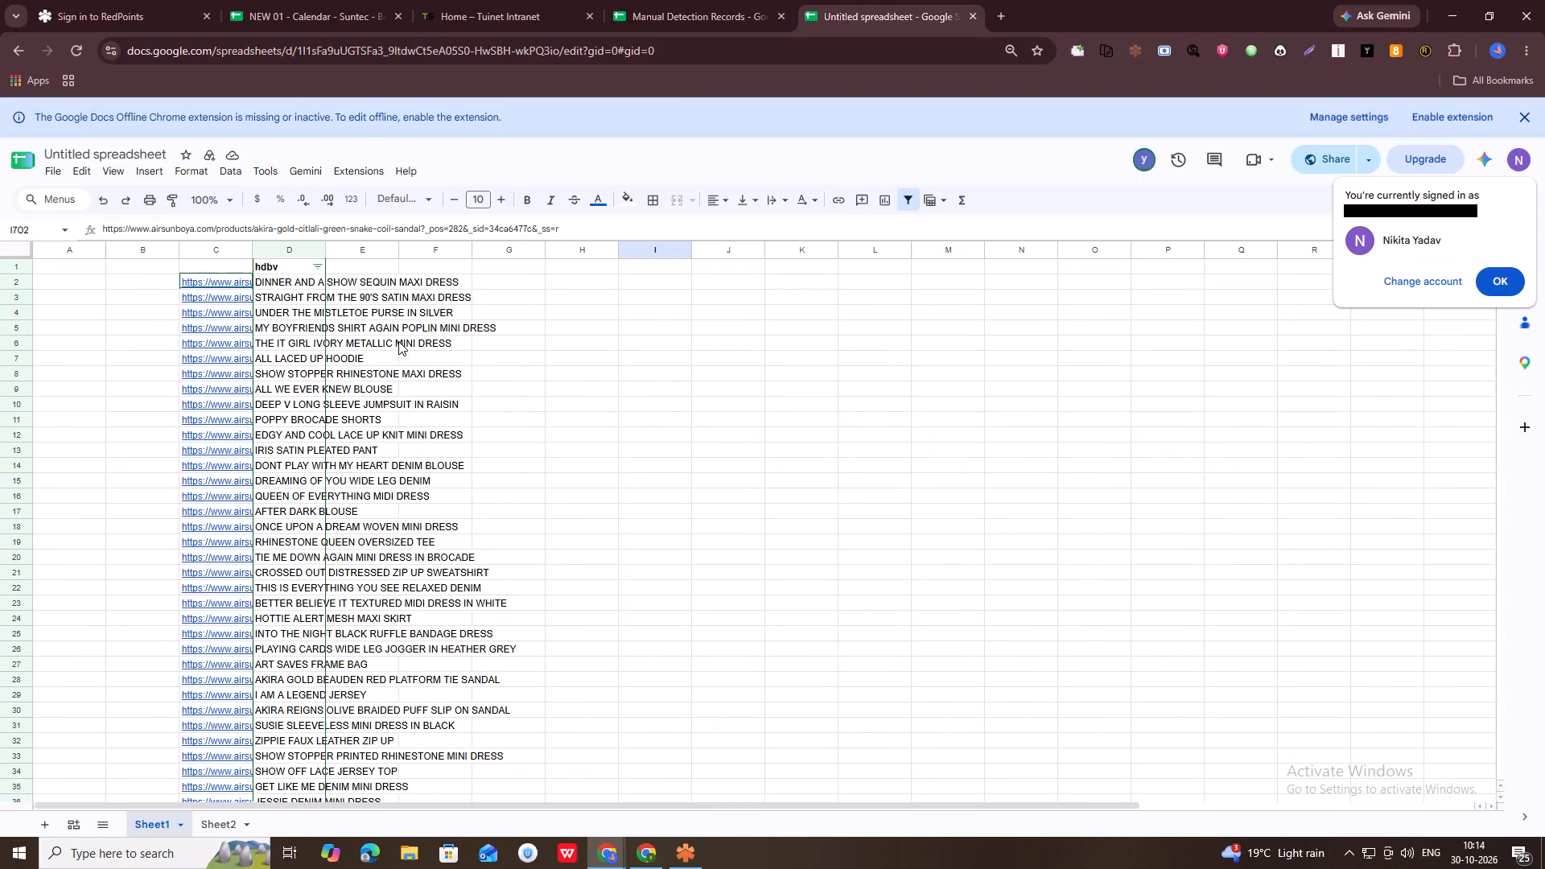
pyautogui.scroll(6, 398, 341)
pyautogui.moveTo(220, 282); pyautogui.dragTo(227, 576)
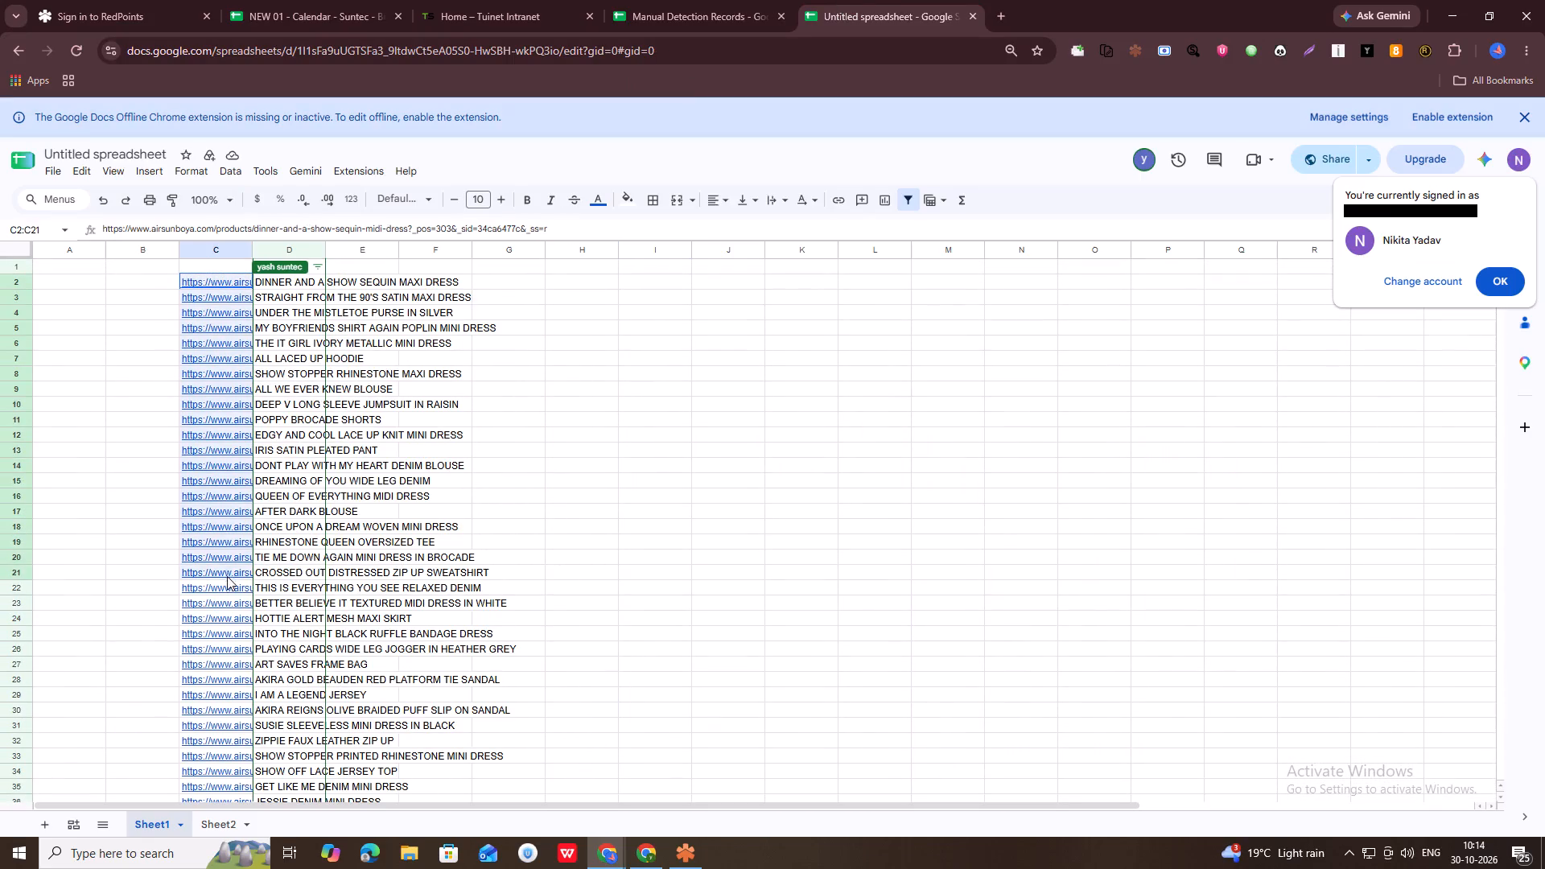
pyautogui.moveTo(227, 576); pyautogui.dragTo(227, 582)
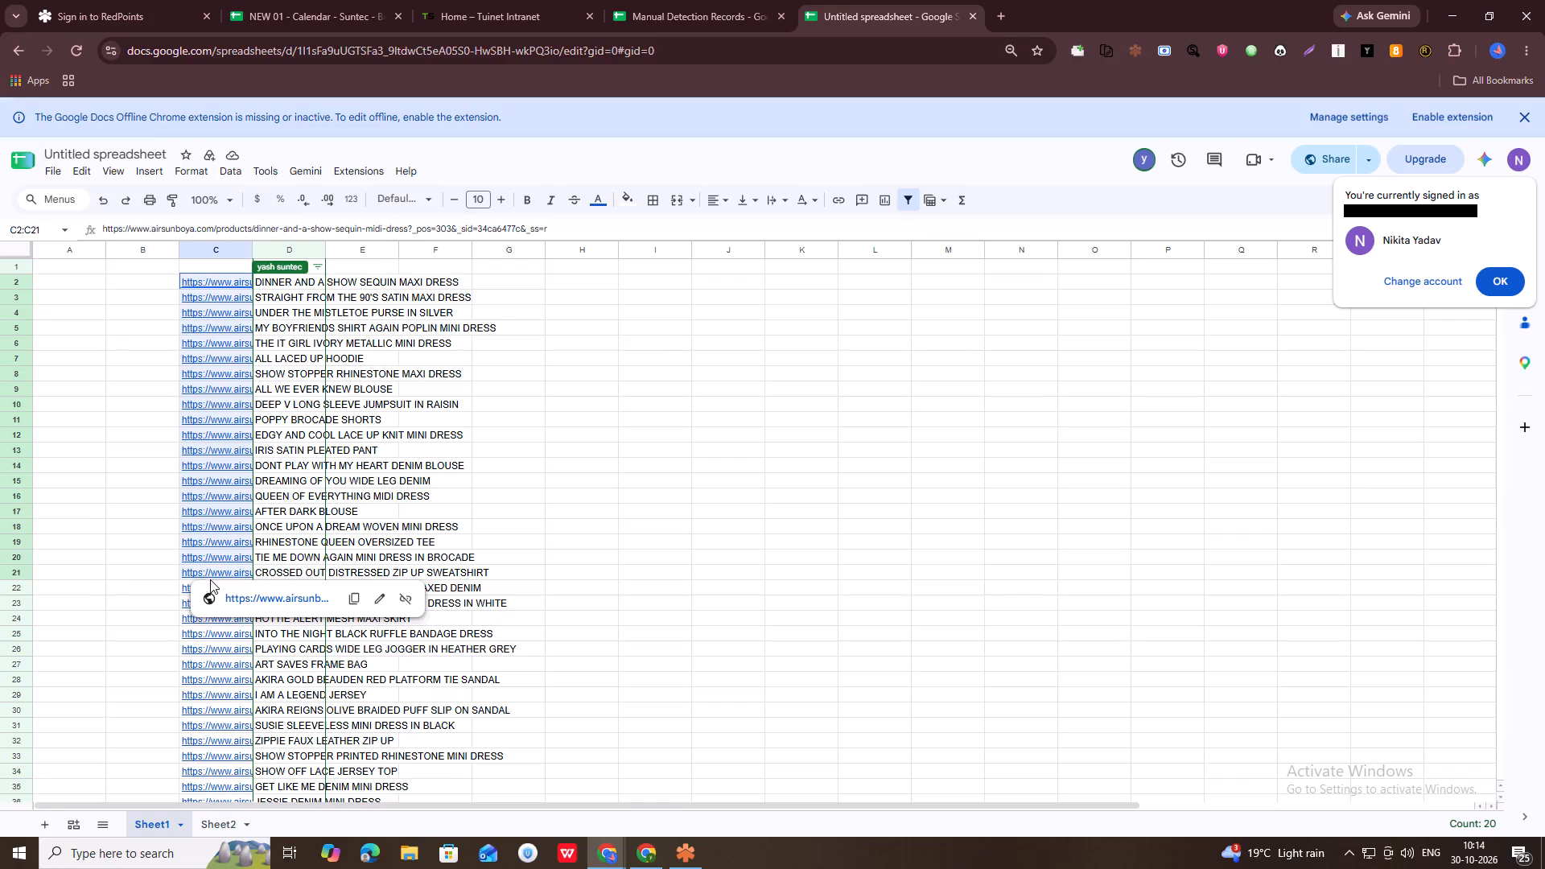
pyautogui.hotkey('ctrl', 'c')
pyautogui.hotkey('ctrl', 'c')
pyautogui.hotkey('ctrl', 'c')
pyautogui.hotkey('ctrl', 'c')
pyautogui.hotkey('ctrl', 'c')
pyautogui.hotkey('ctrl', 'c')
pyautogui.hotkey('ctrl', 'c')
pyautogui.hotkey('ctrl', 'c')
pyautogui.hotkey('ctrl', 'c')
pyautogui.hotkey('ctrl', 'c')
pyautogui.hotkey('ctrl', 'c')
pyautogui.hotkey('ctrl', 'c')
pyautogui.hotkey('ctrl', 'c')
pyautogui.hotkey('ctrl', 'c')
pyautogui.hotkey('ctrl', 'c')
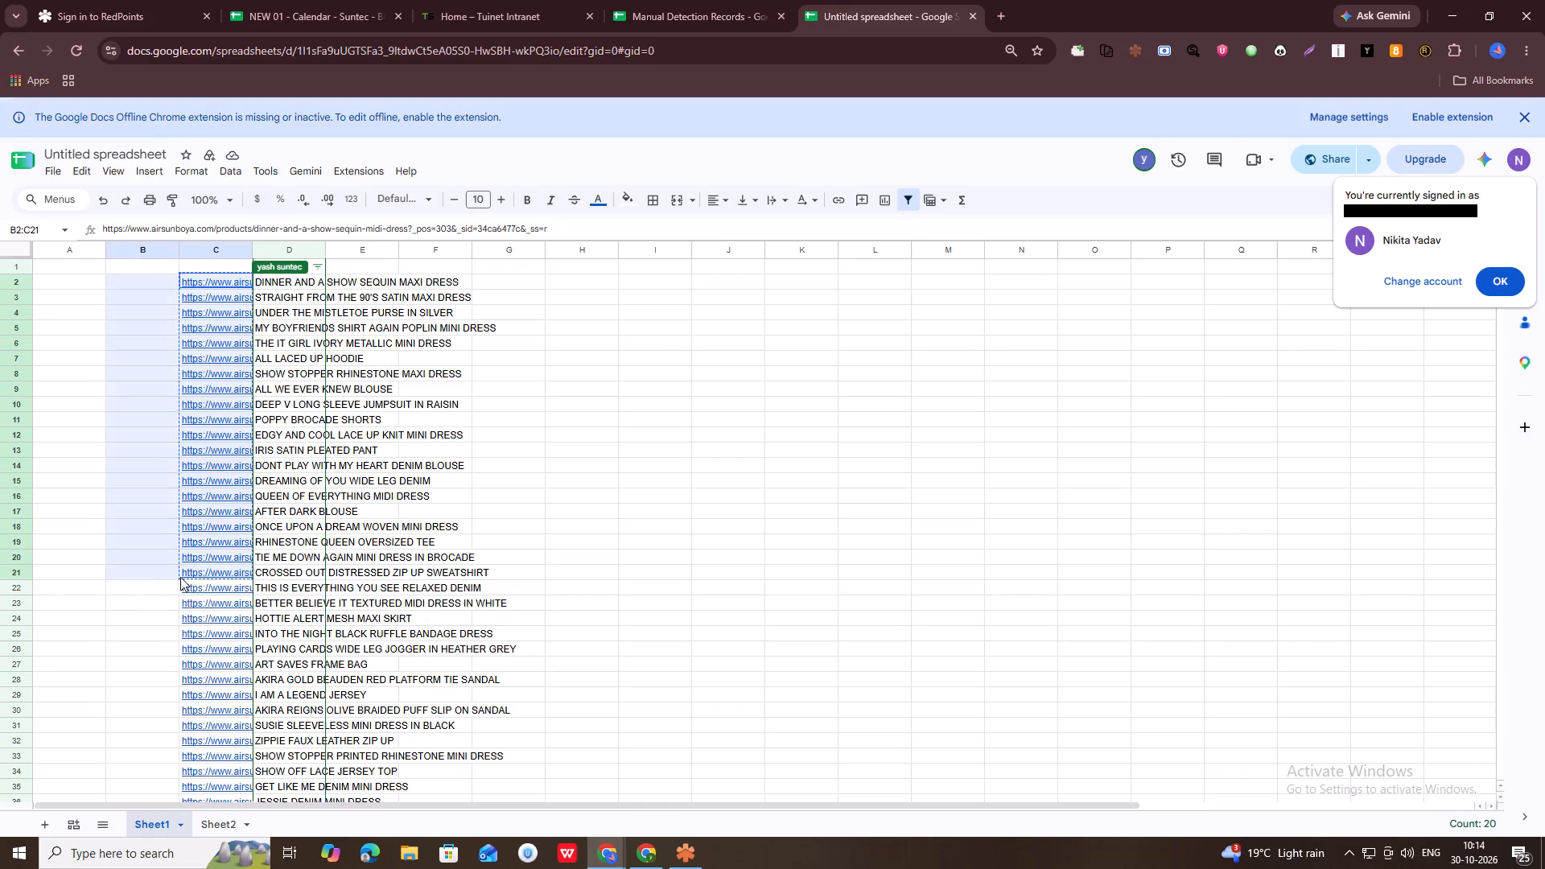
# Delete rows 2 to 21, which hold the copied product links, from Sheet1.
pyautogui.rightClick(192, 579)
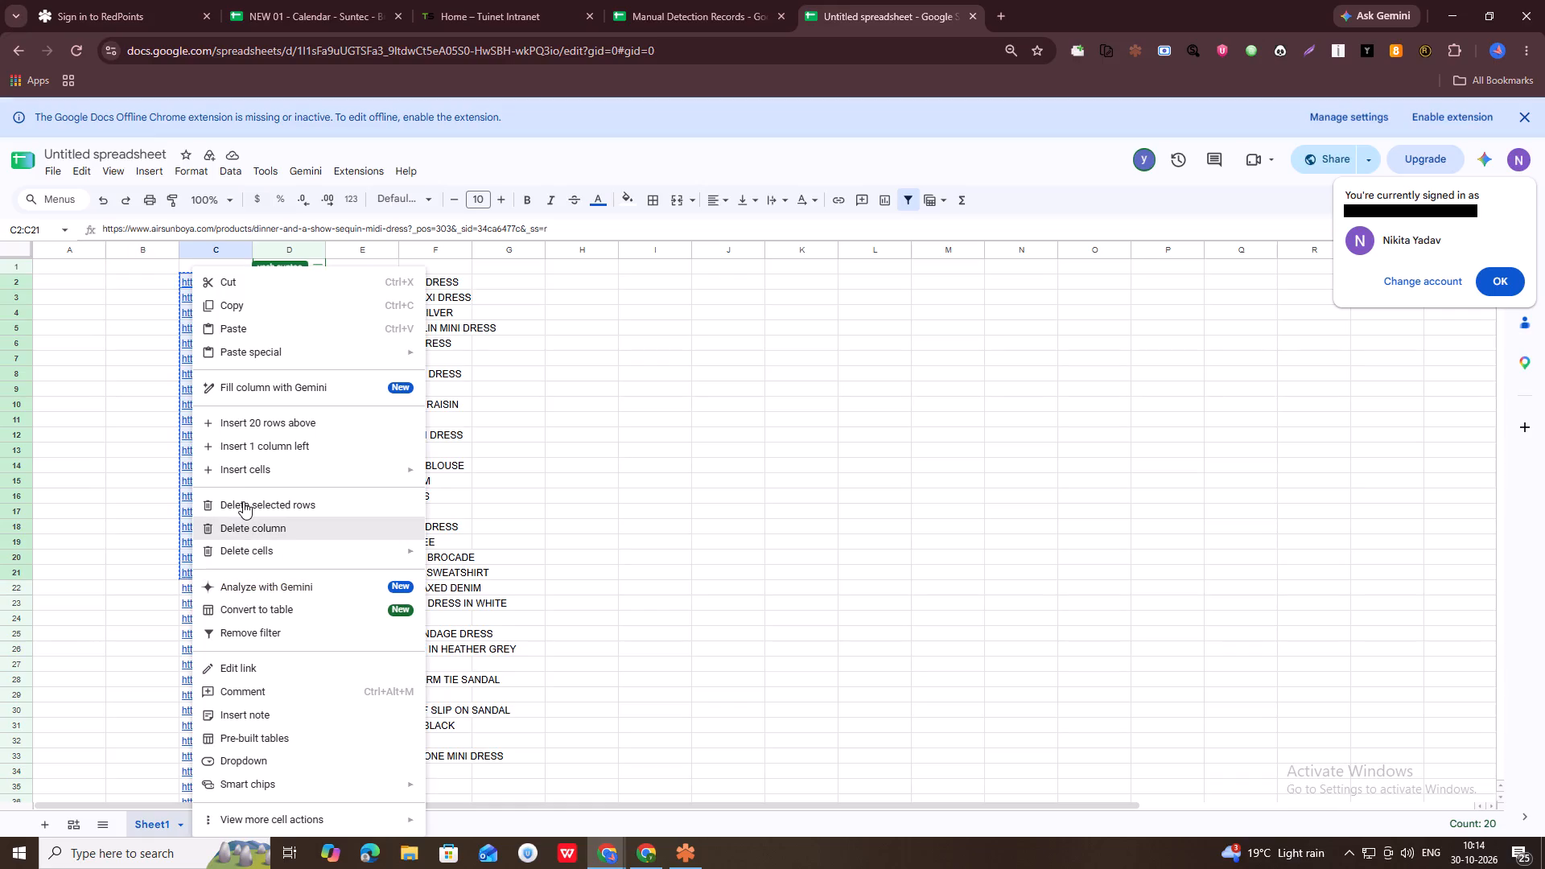
pyautogui.click(243, 501)
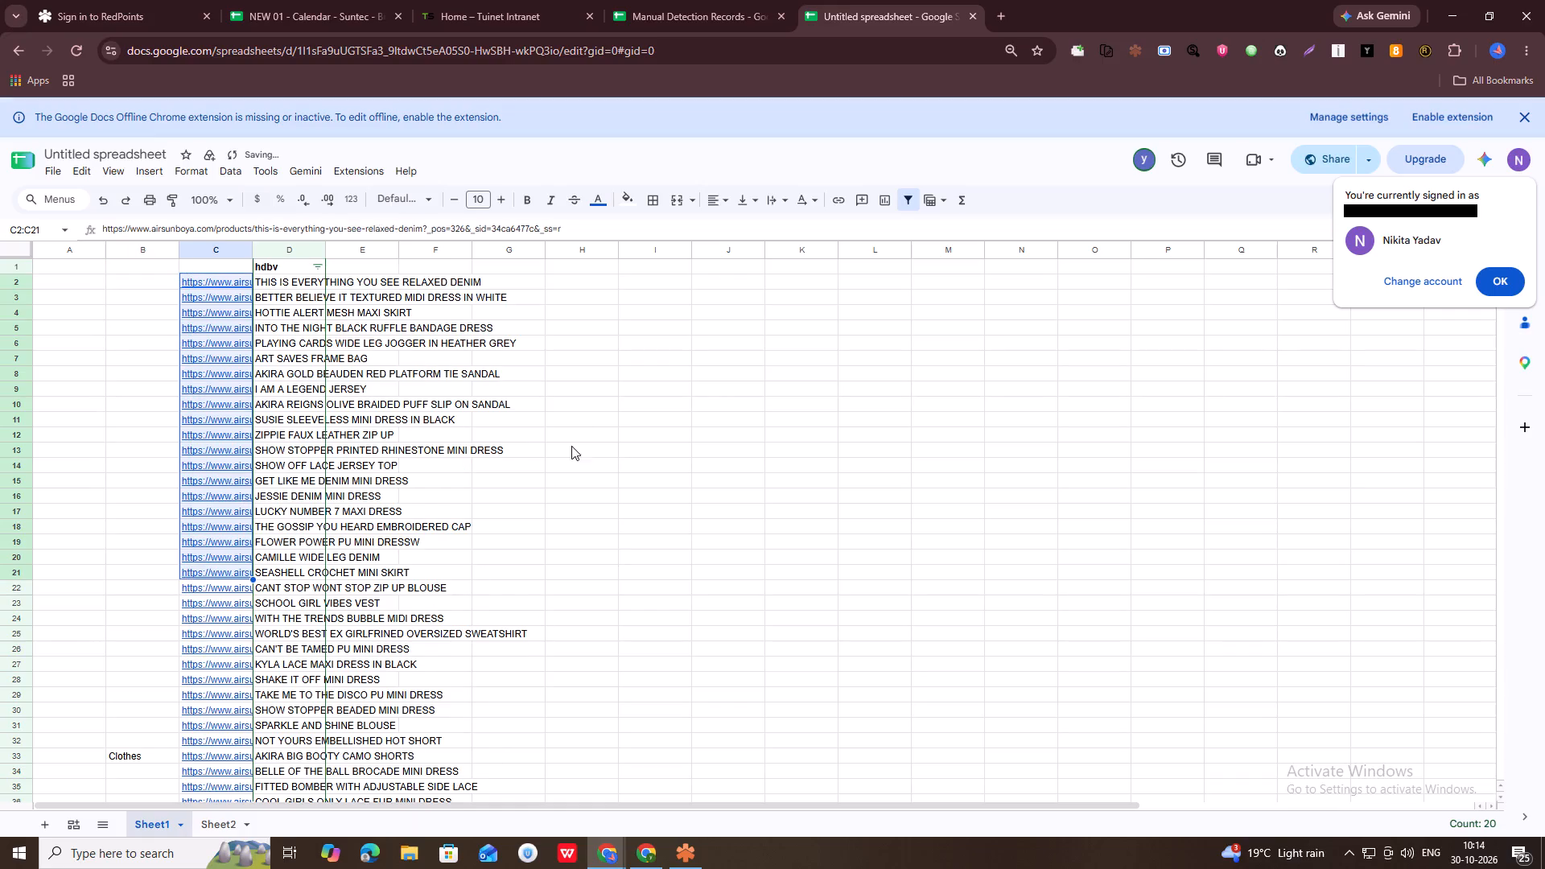
pyautogui.click(613, 382)
# Open the 20 copied product links in bulk as tabs in a new browser window, and close the blank starting tab.
pyautogui.hotkey('ctrl', 'n')
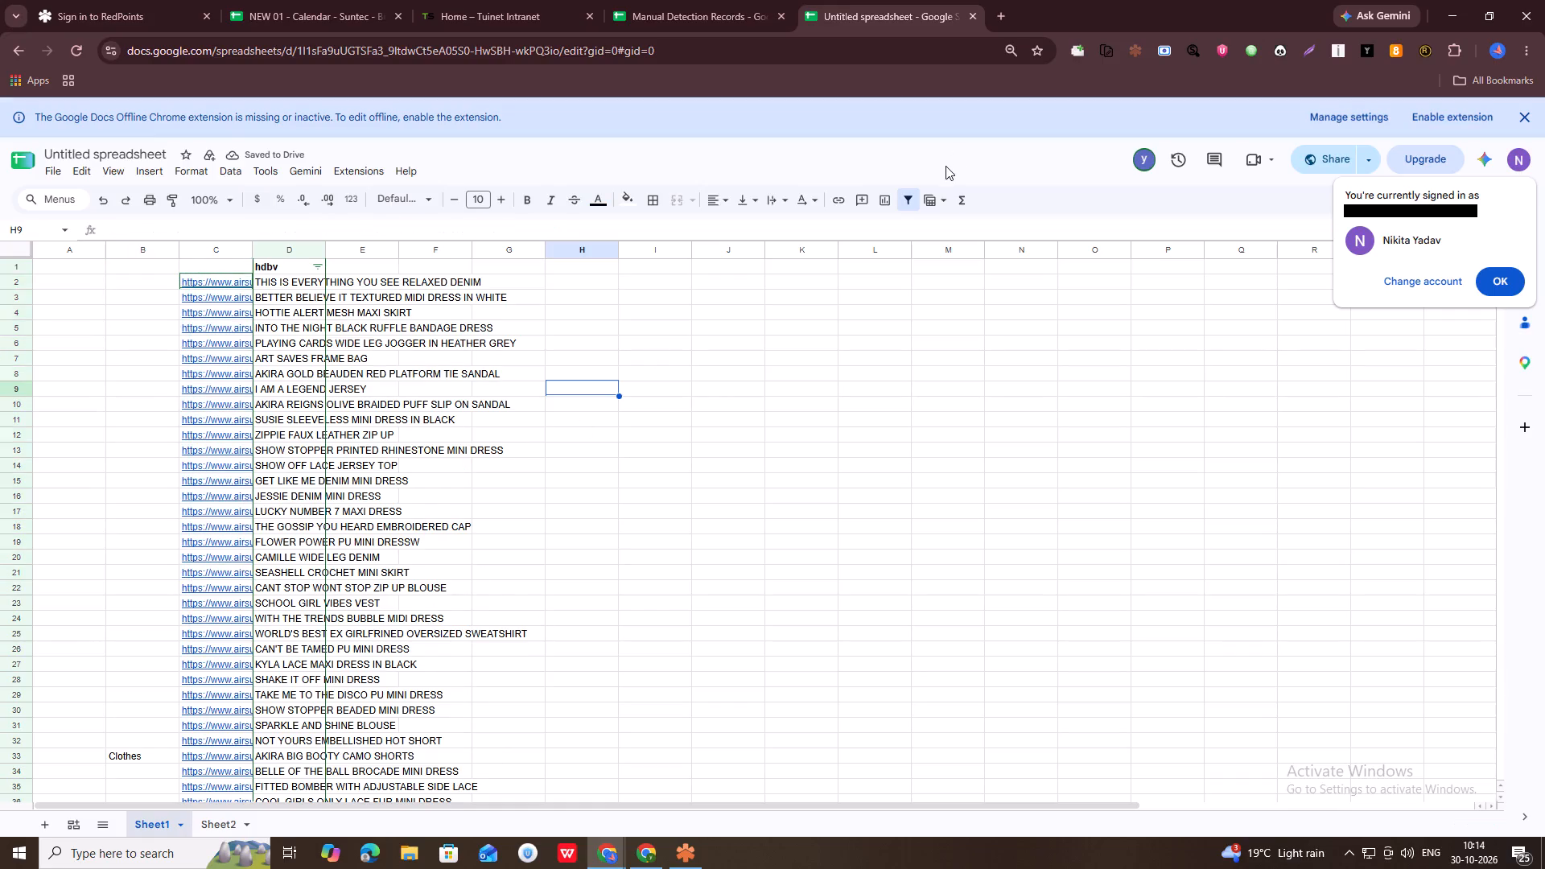
pyautogui.hotkey('alt', 'Tab')
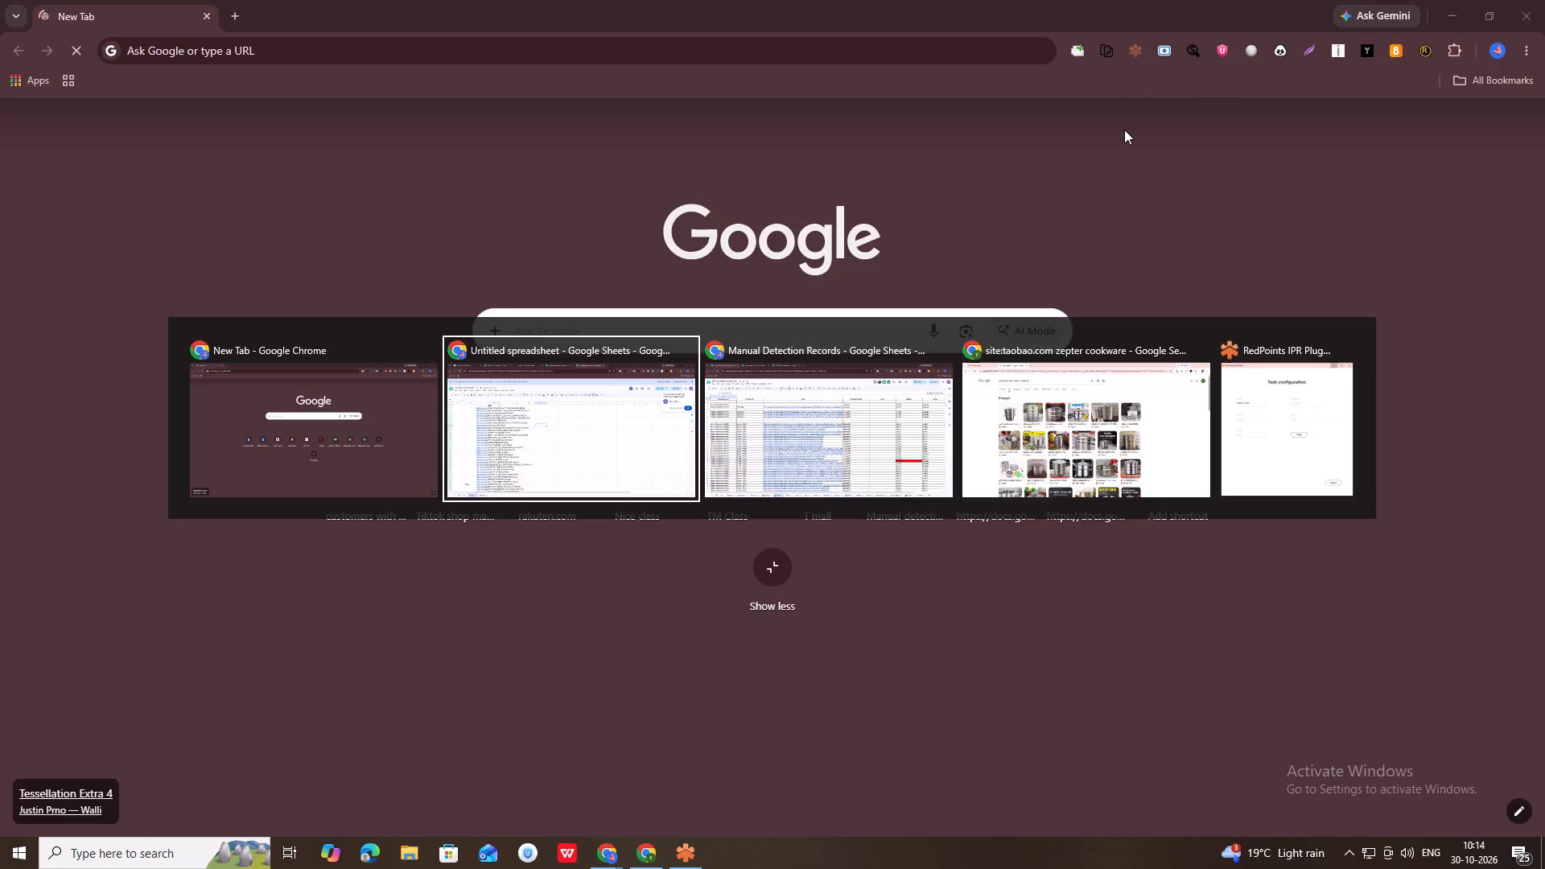
pyautogui.keyDown('alt'); pyautogui.click(373, 422); pyautogui.keyUp('alt')
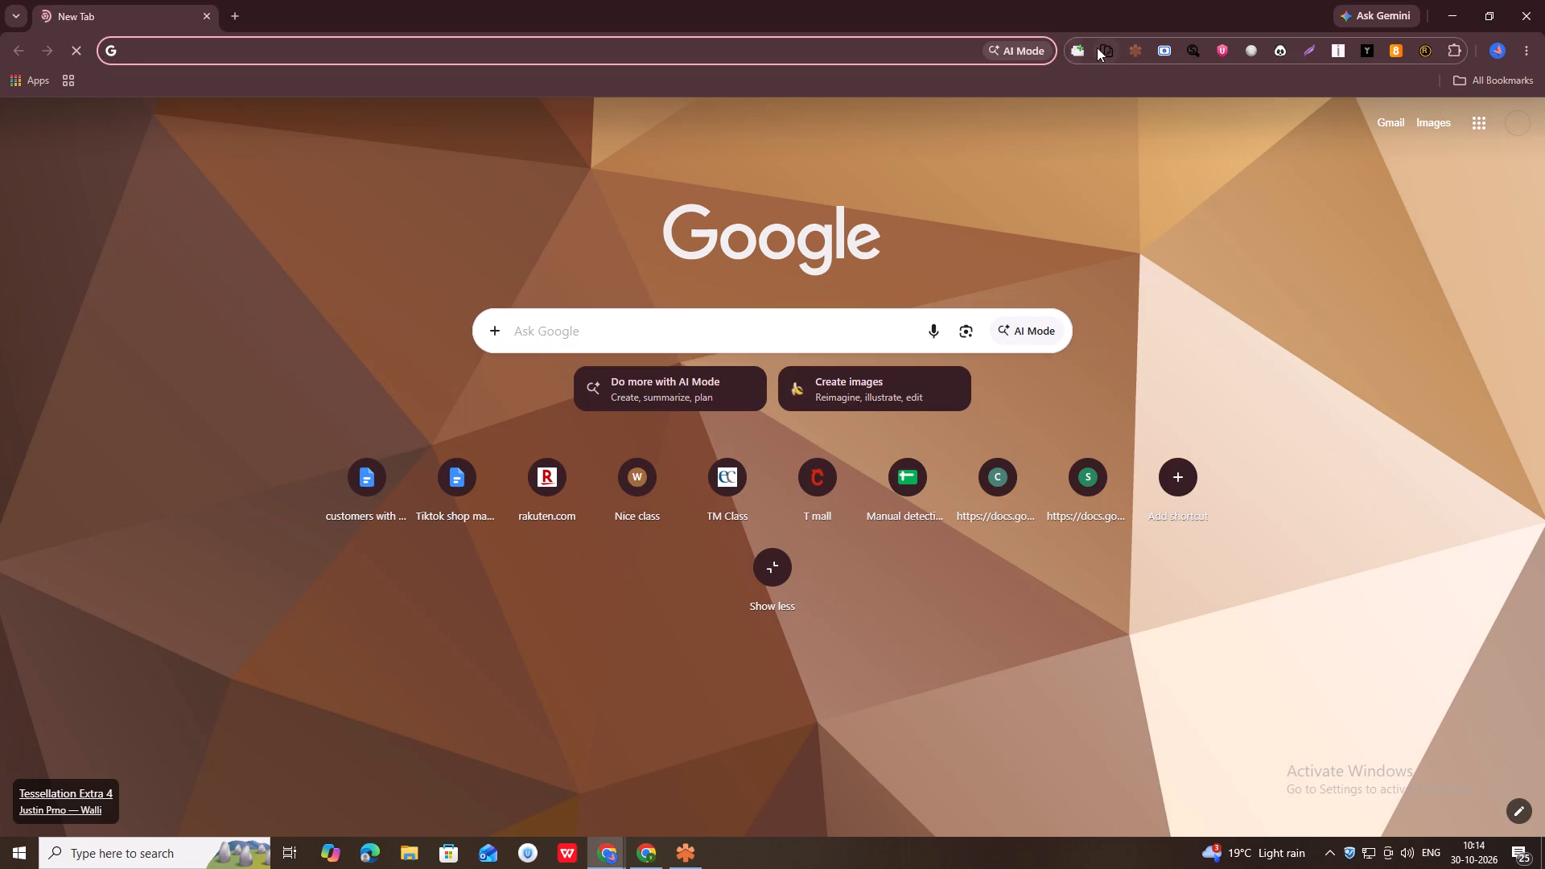
pyautogui.click(1084, 51)
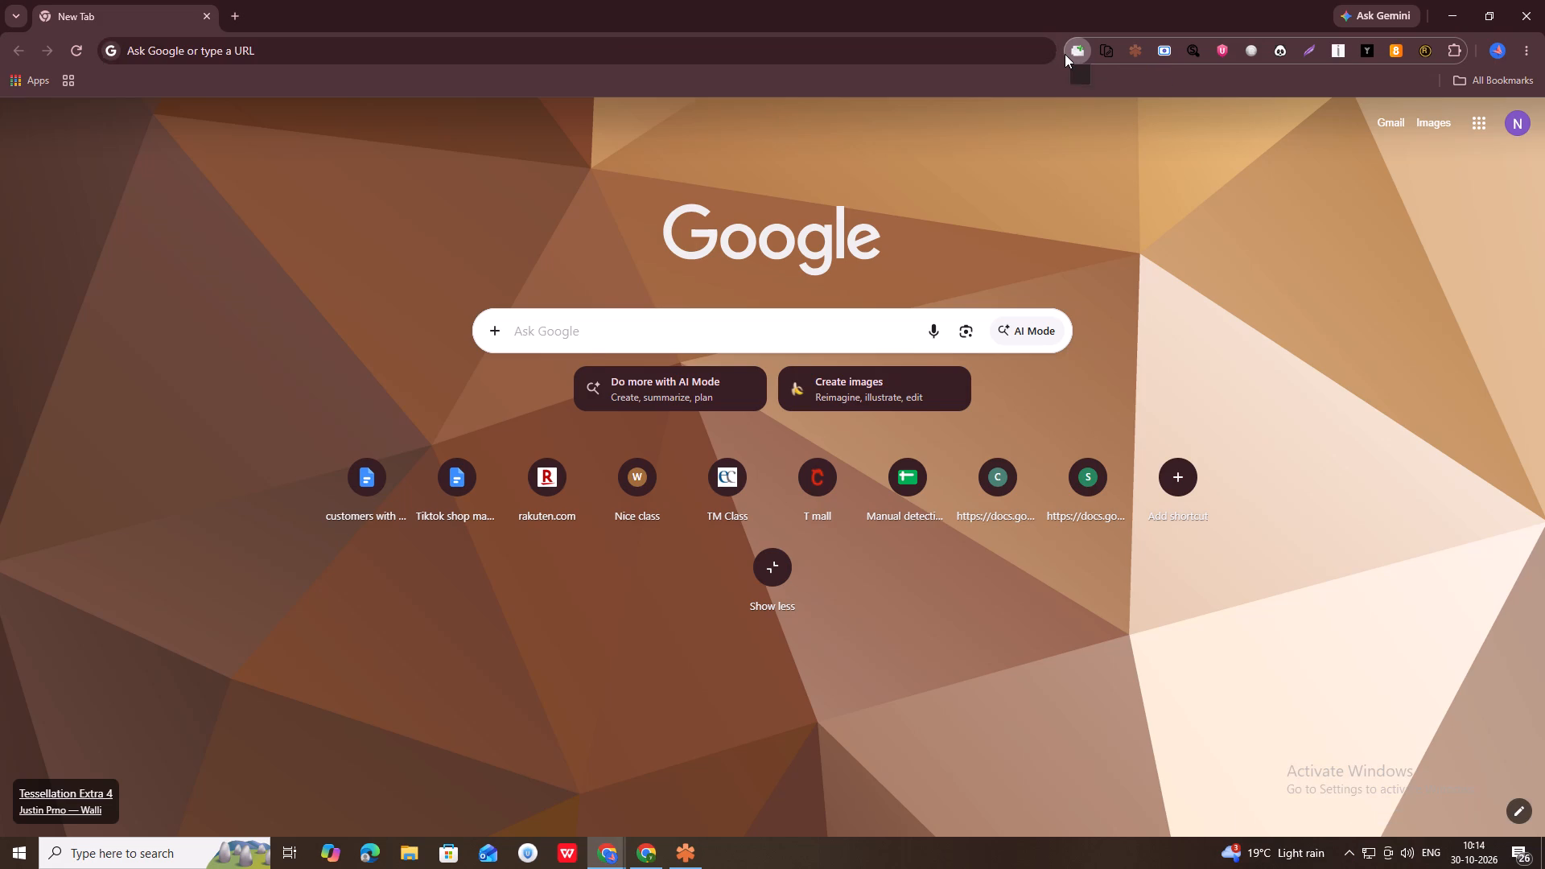
pyautogui.click(884, 157)
pyautogui.hotkey('ctrl', 'v')
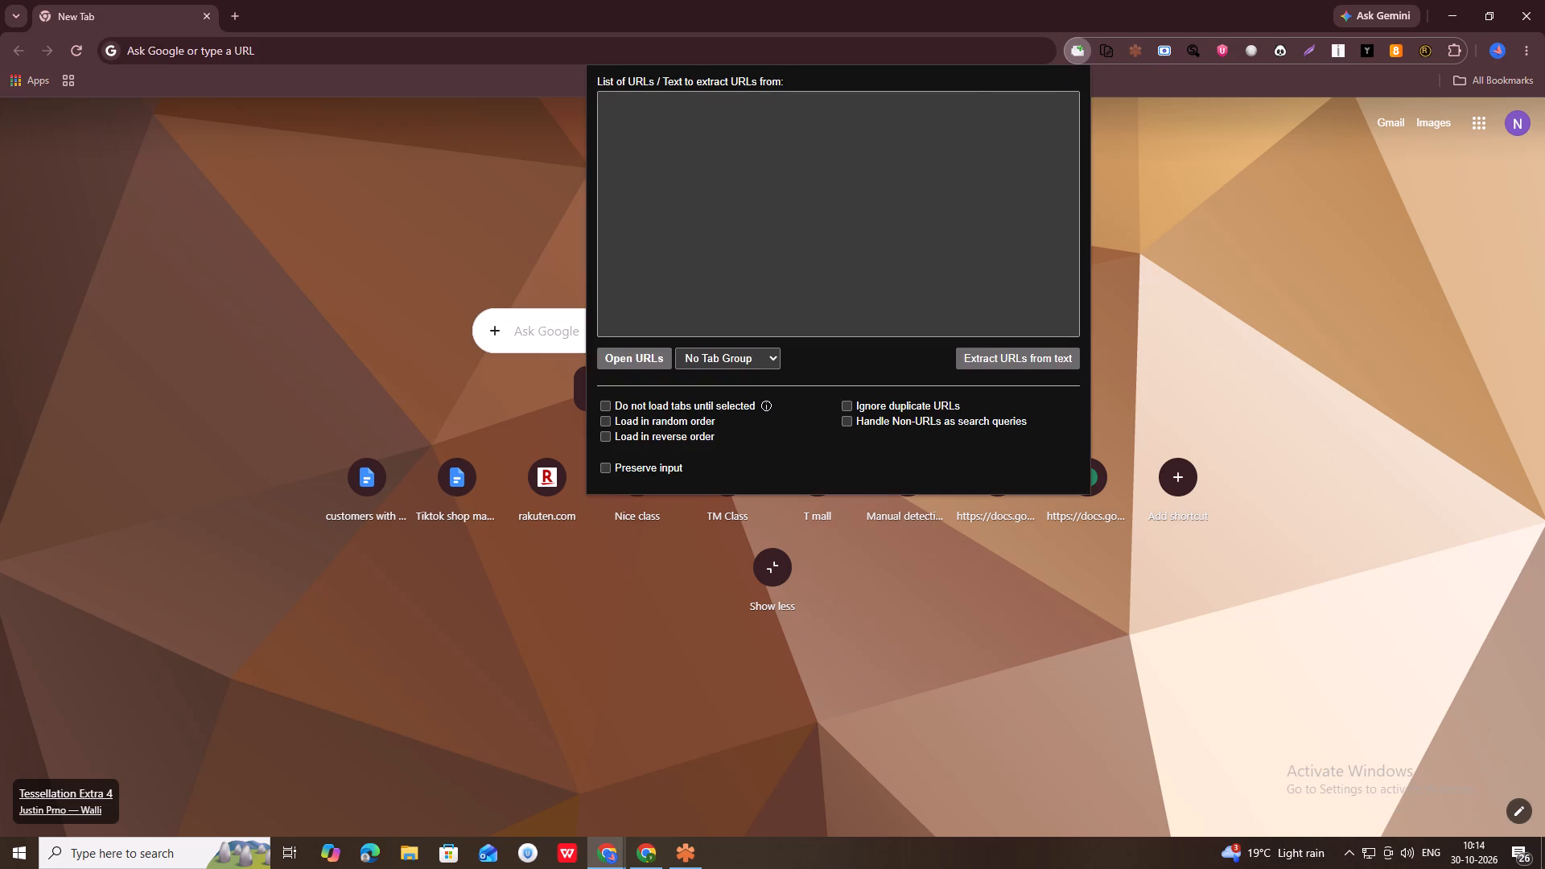
pyautogui.click(628, 346)
pyautogui.click(639, 351)
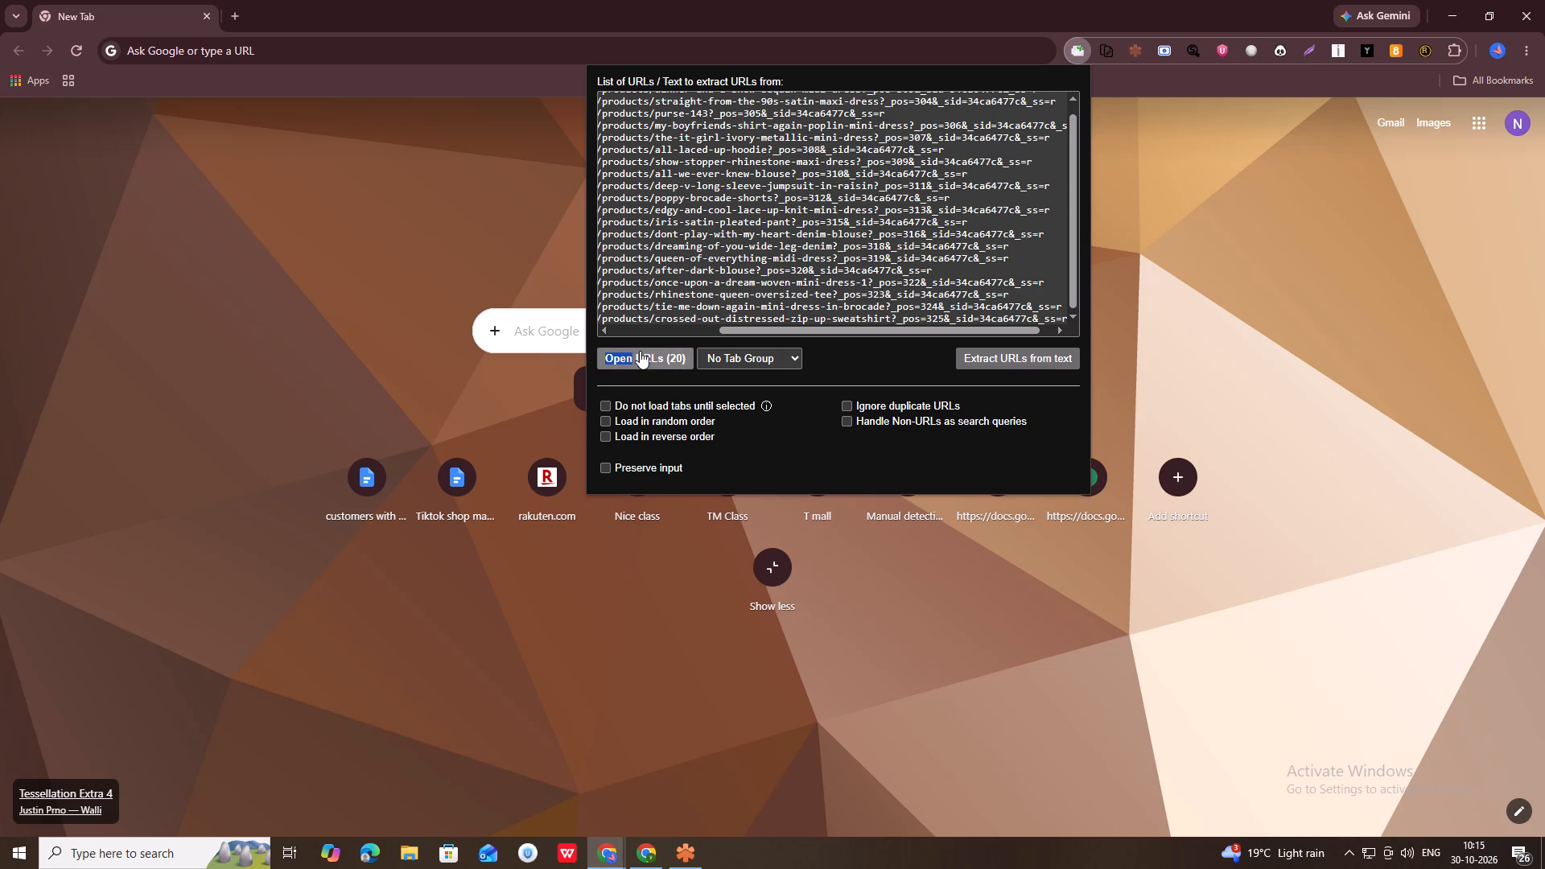
pyautogui.middleClick(34, 0)
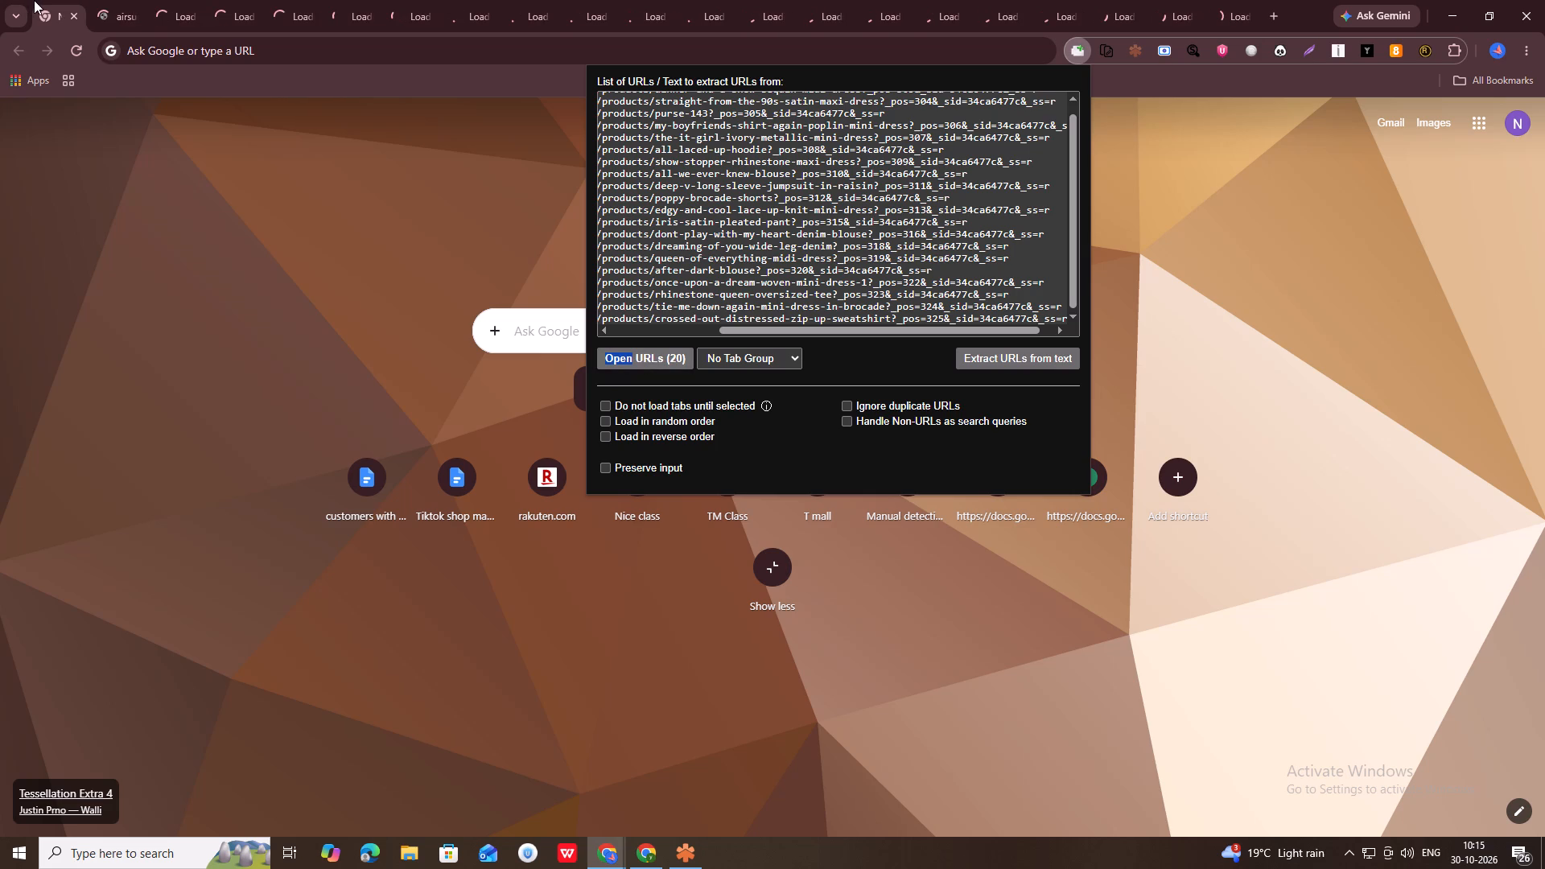
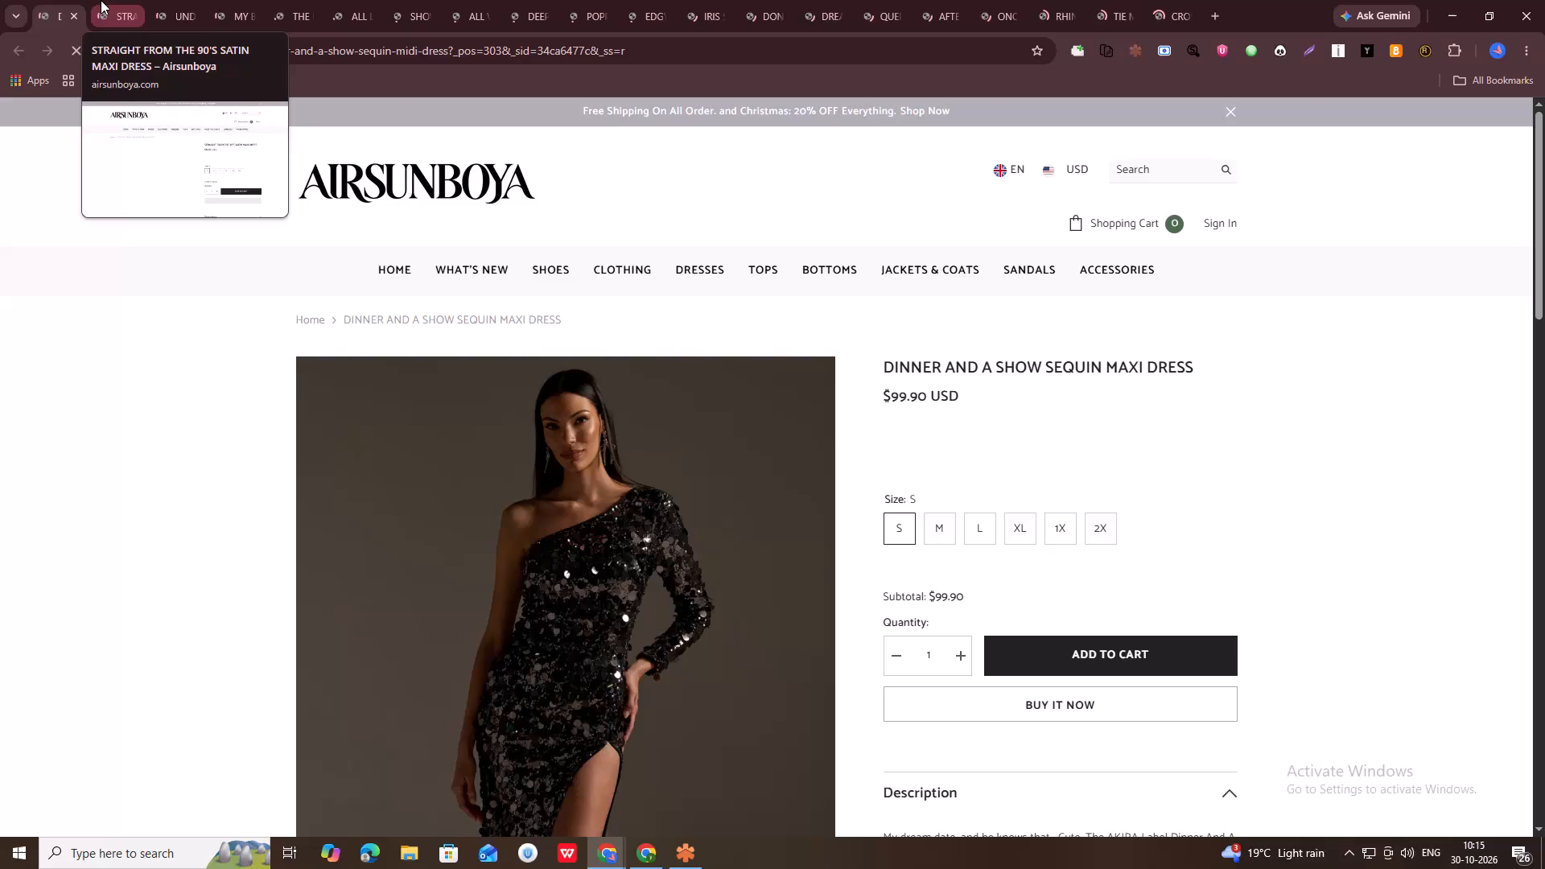
# Search the Dinner and a Show sequin maxi dress page for "akira" and log its product link in C78176 of Manual Detection Records.
pyautogui.hotkey('ctrl', 'f')
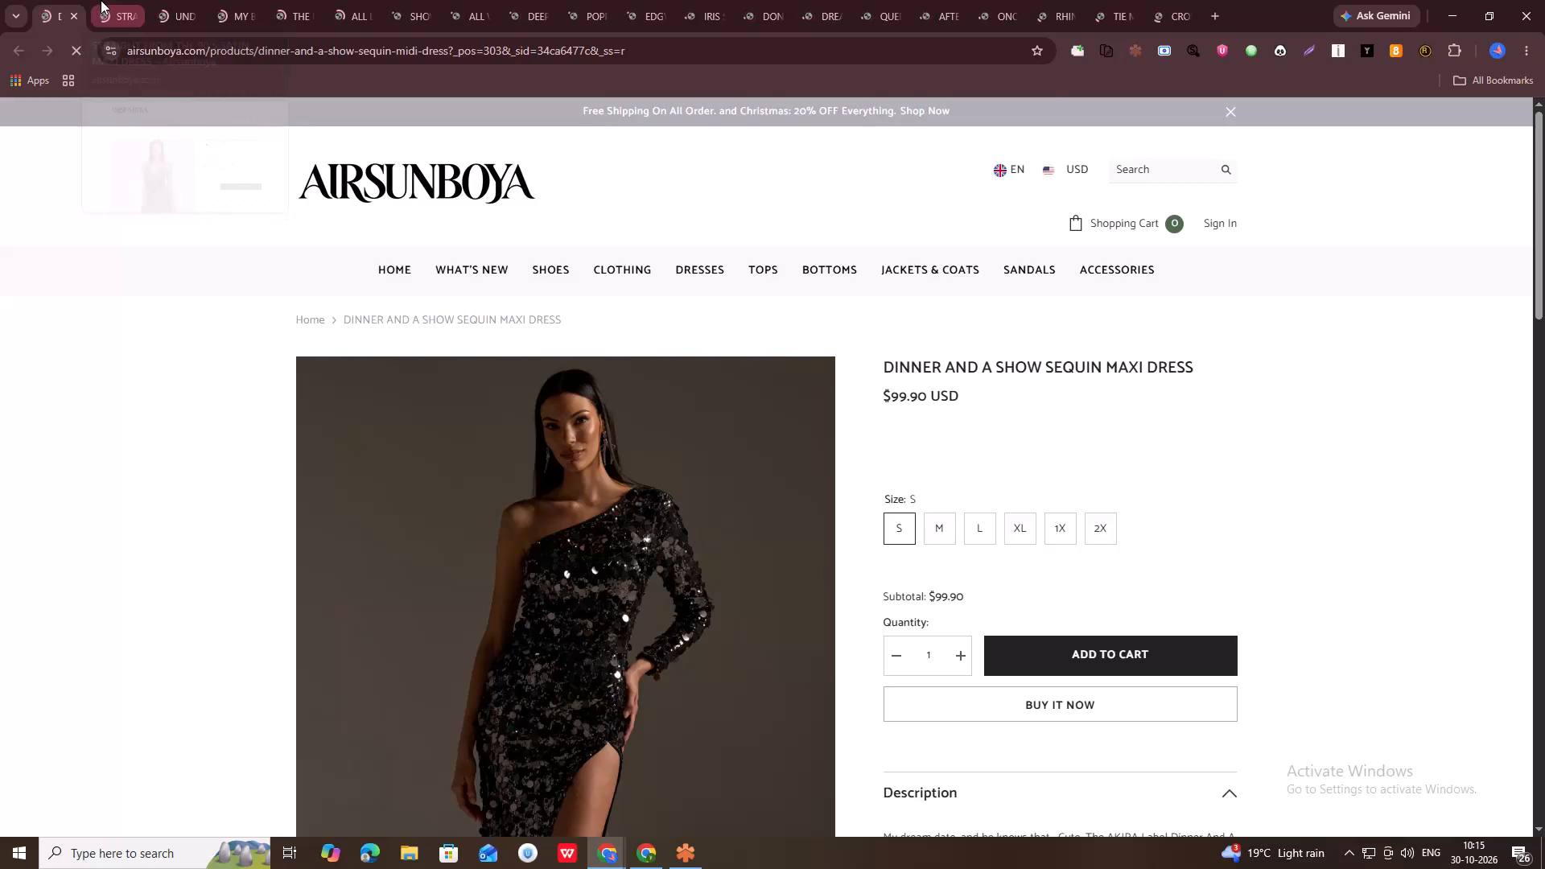
pyautogui.hotkey('ctrl', 'l')
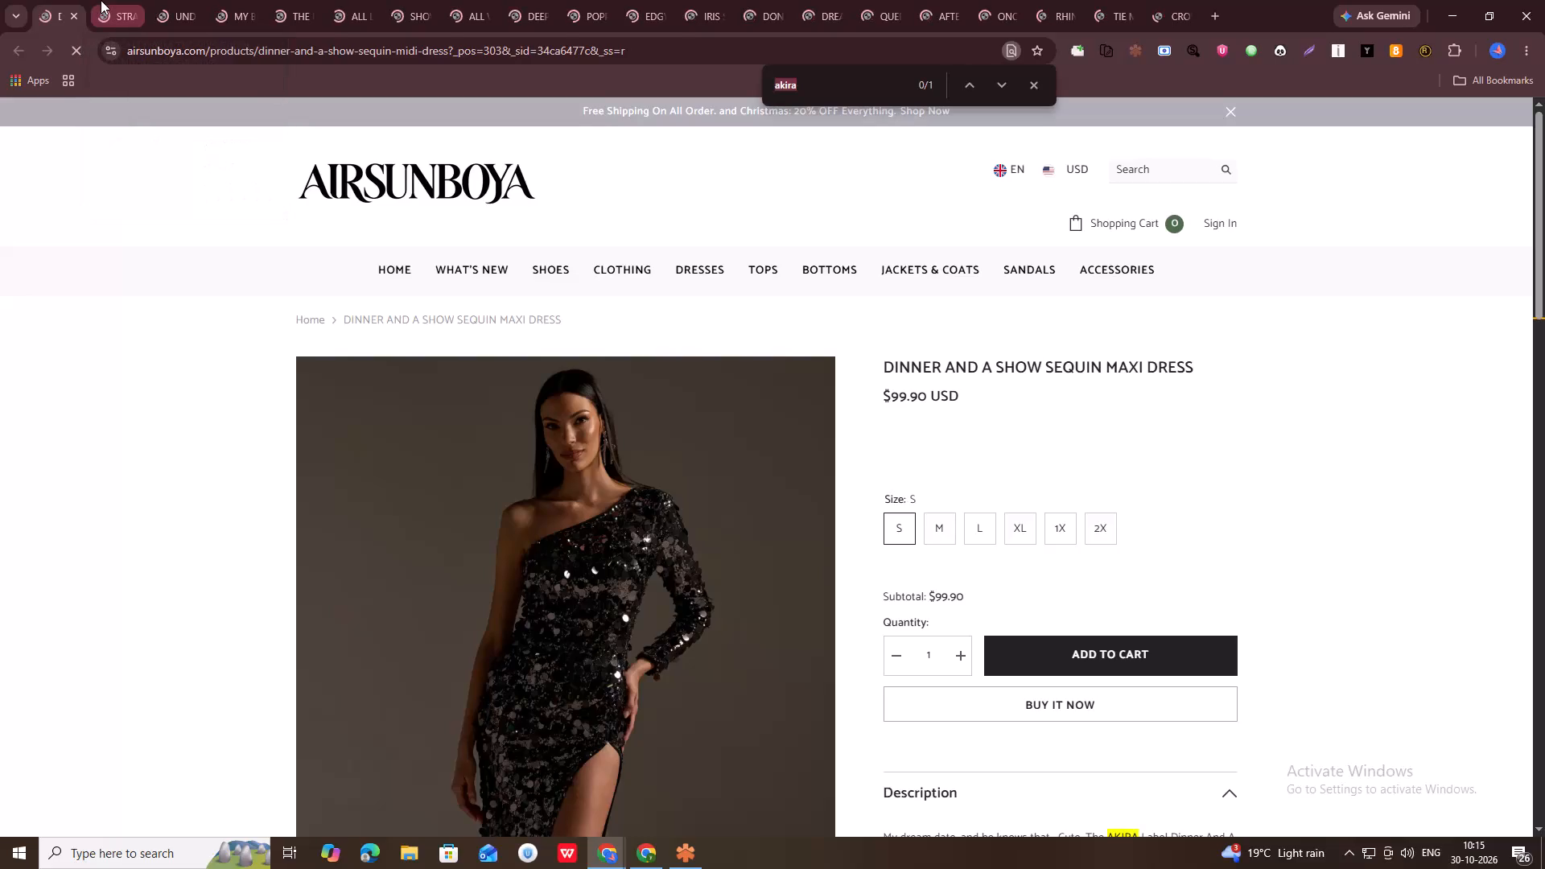
pyautogui.hotkey('ctrl', 'c')
pyautogui.hotkey('ctrl', 'c')
pyautogui.hotkey('alt', 'Tab')
pyautogui.hotkey('ctrl', 'shift', 'Tab')
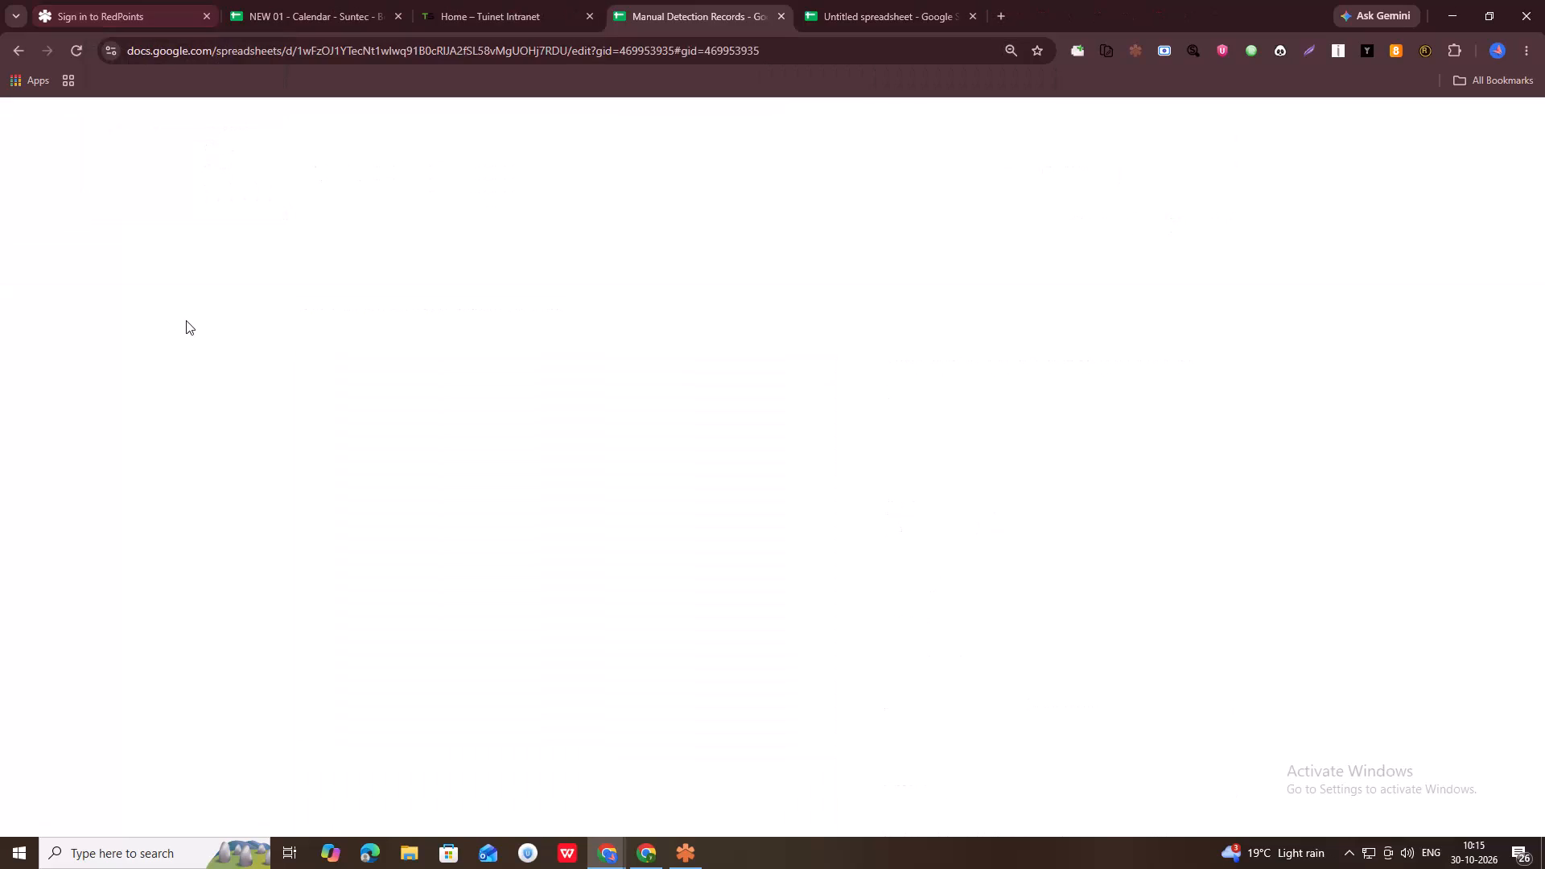
pyautogui.press('Down')
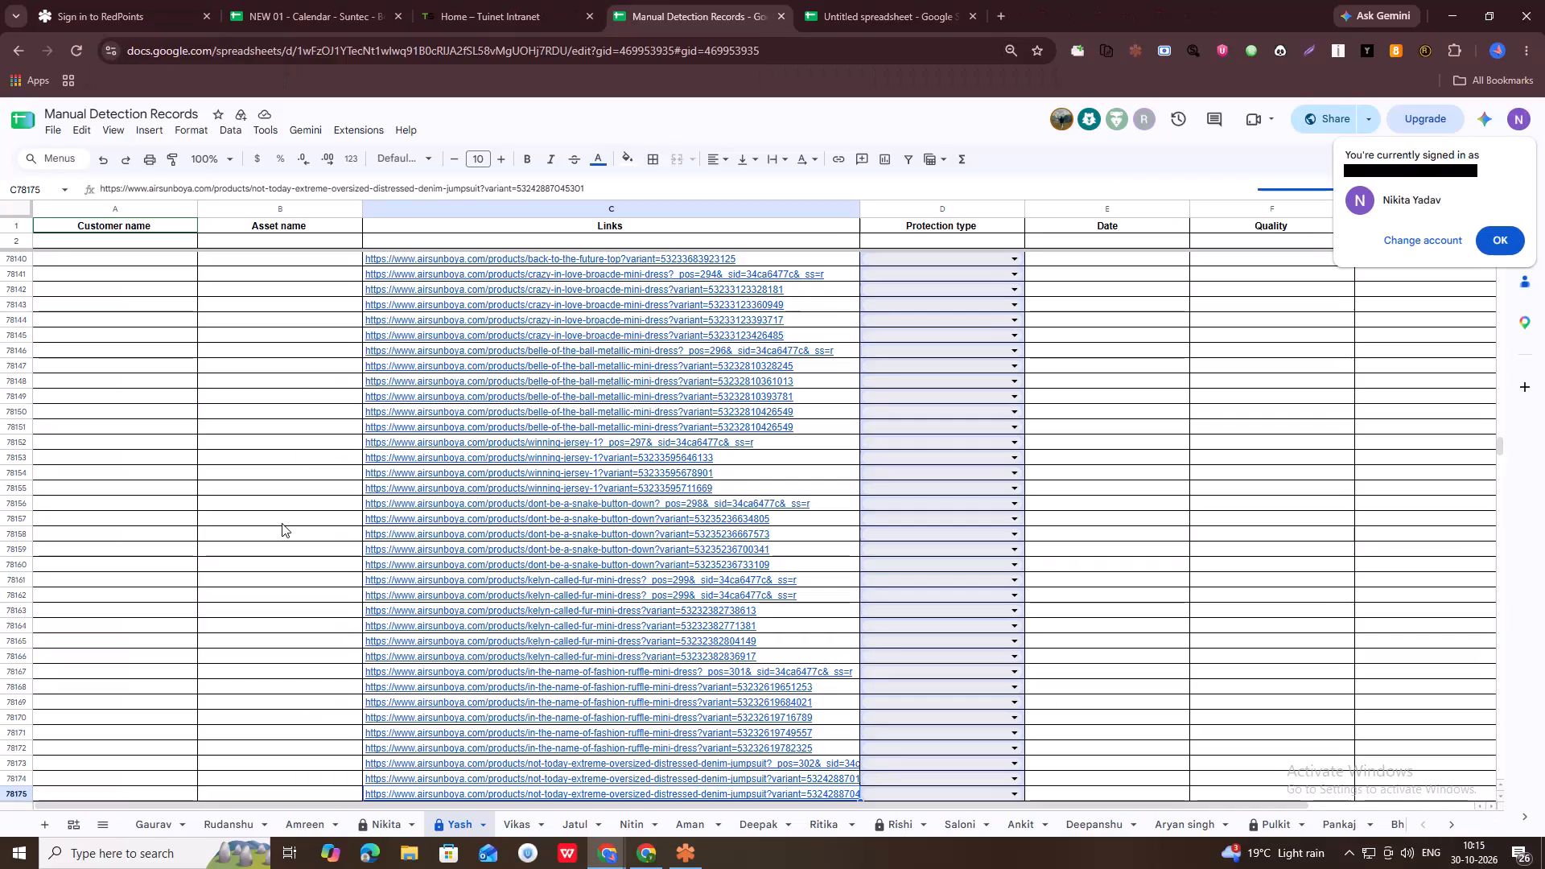
pyautogui.press('Down')
pyautogui.hotkey('ctrl', 'v')
# Log the Dinner and a Show sequin maxi dress's size M variant link in C78177 of the Yash sheet.
pyautogui.hotkey('alt', 'Tab')
pyautogui.hotkey('alt', 'Tab')
pyautogui.click(939, 534)
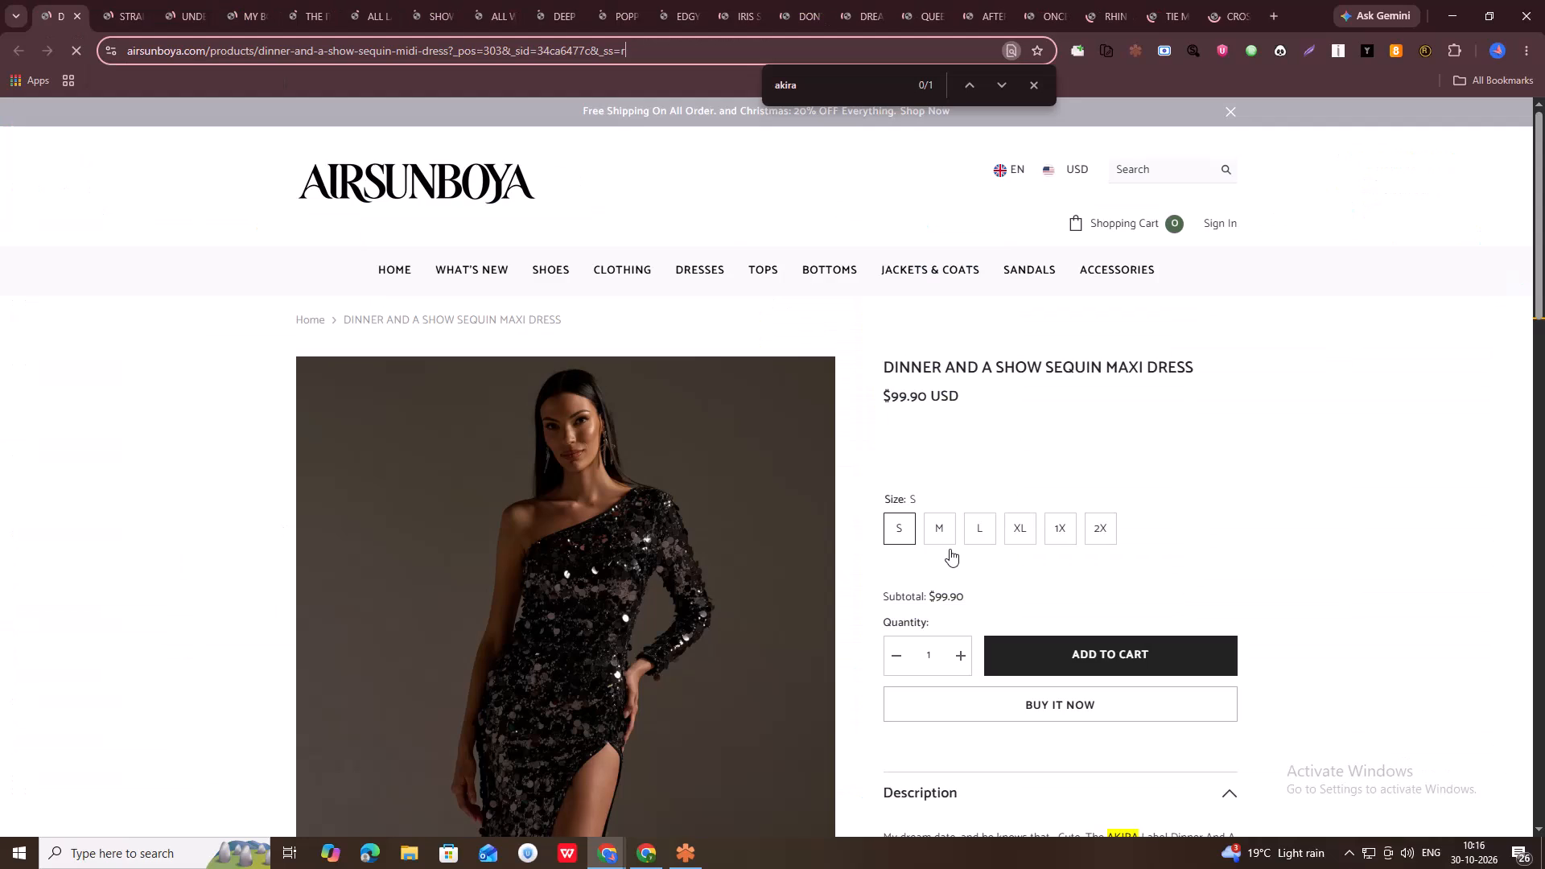
pyautogui.hotkey('ctrl', 'l')
pyautogui.hotkey('ctrl', 'c')
pyautogui.hotkey('ctrl', 'c')
pyautogui.hotkey('alt', 'Tab')
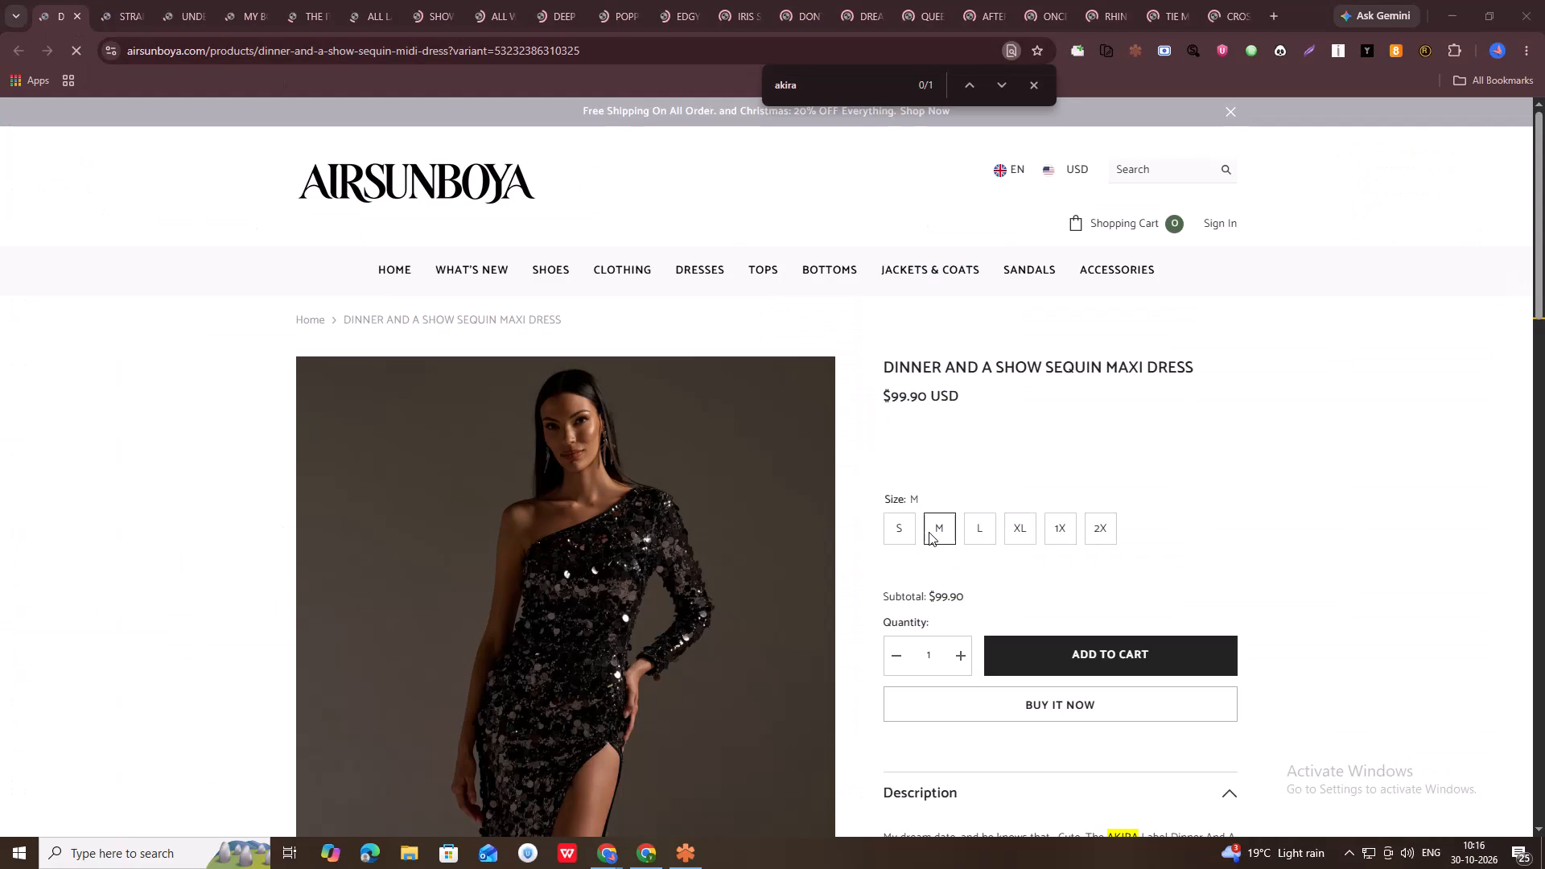
pyautogui.hotkey('alt', 'Tab')
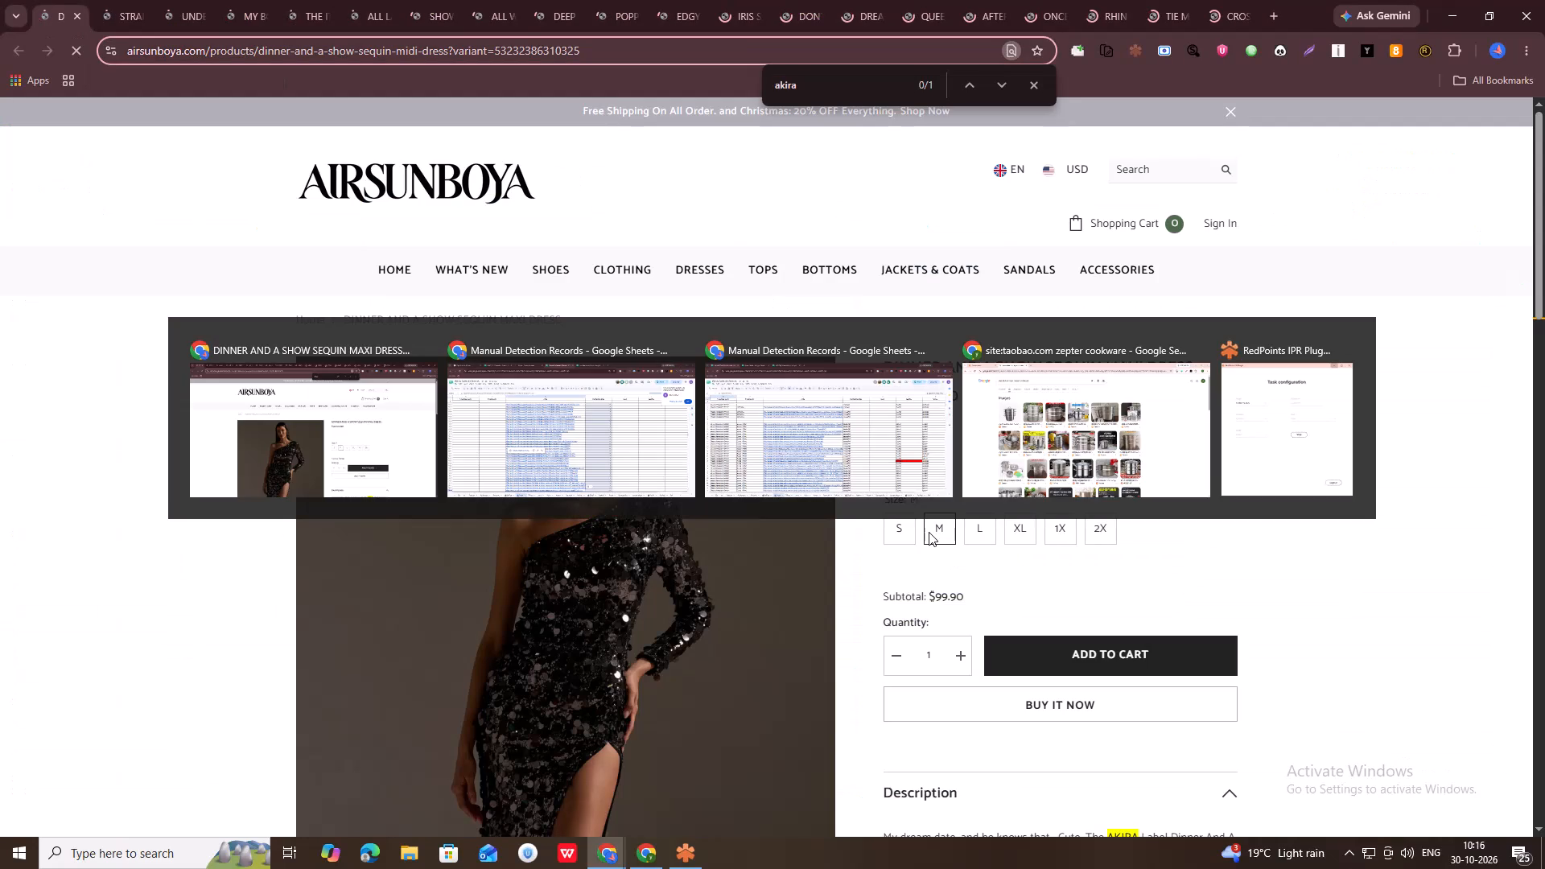
pyautogui.hotkey('alt', 'Tab')
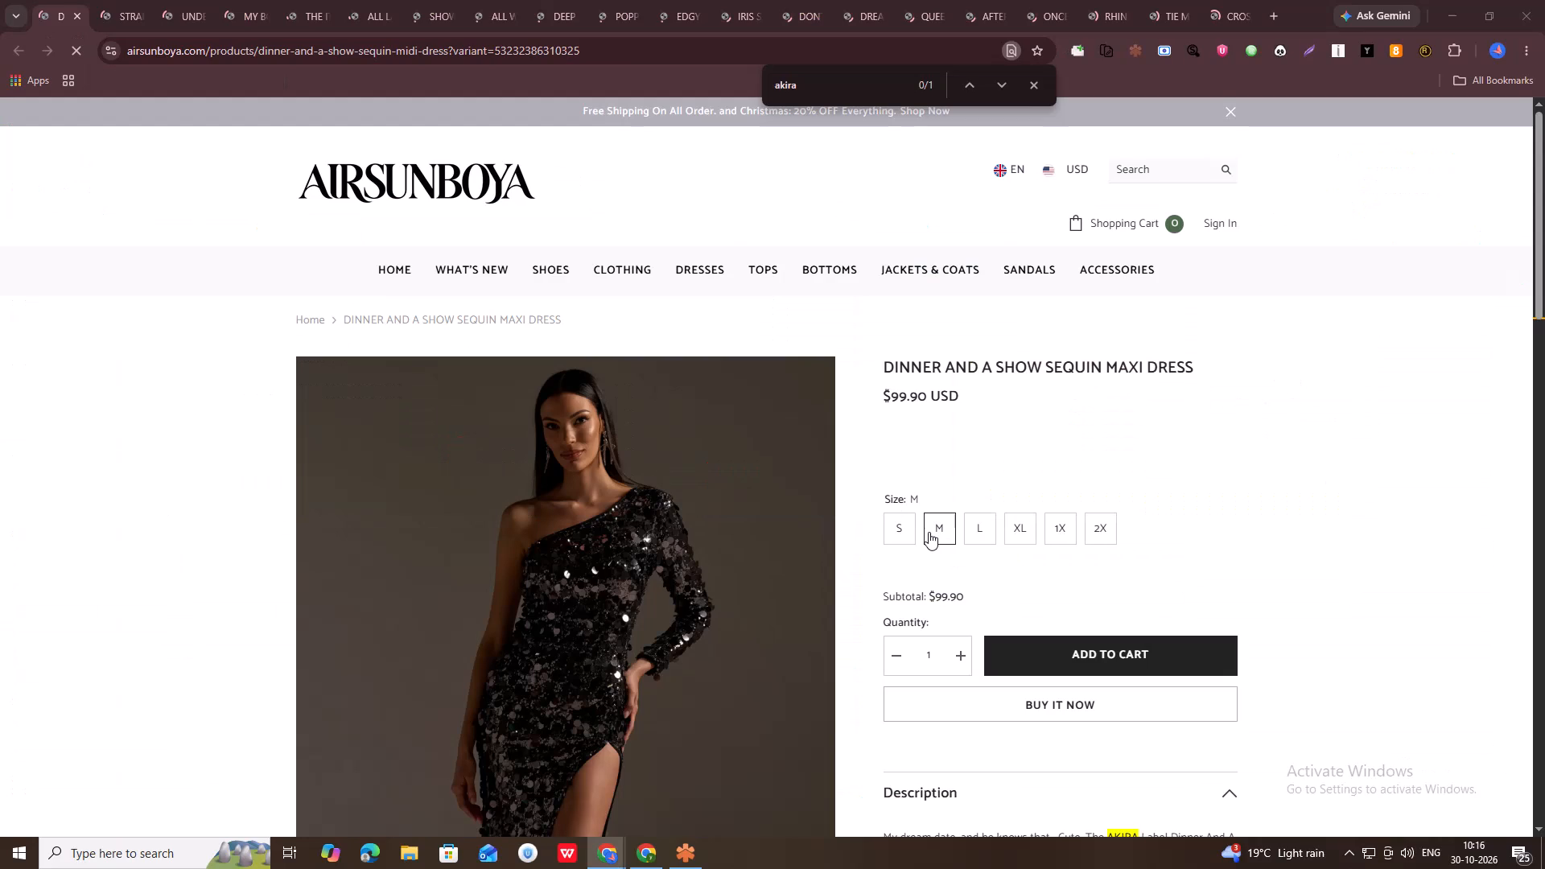
pyautogui.scroll(-1, 794, 735)
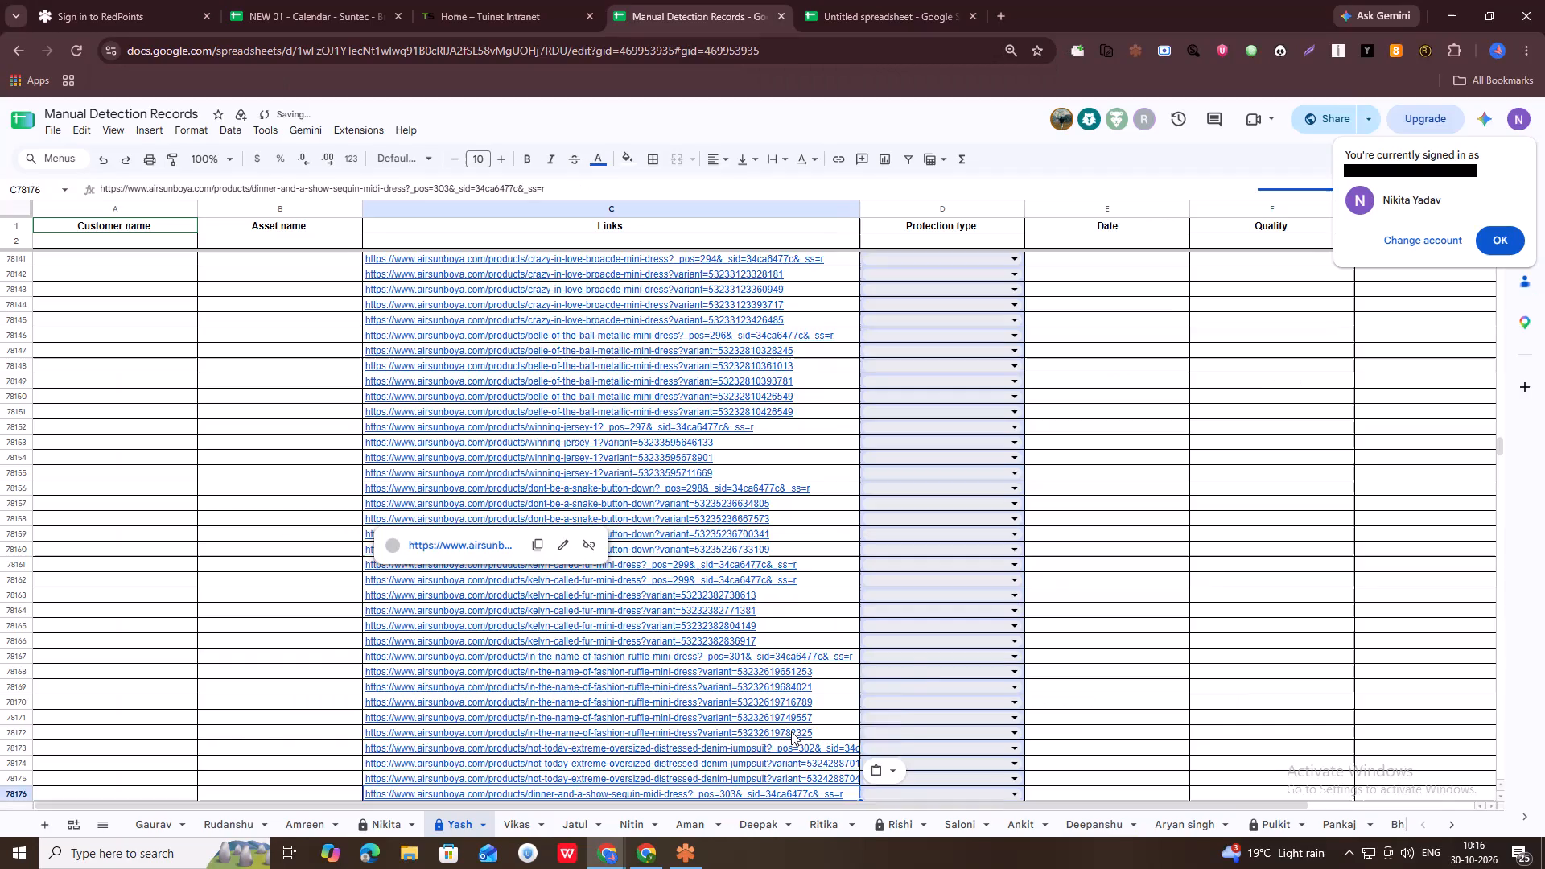
pyautogui.press('Down')
pyautogui.hotkey('ctrl', 'v')
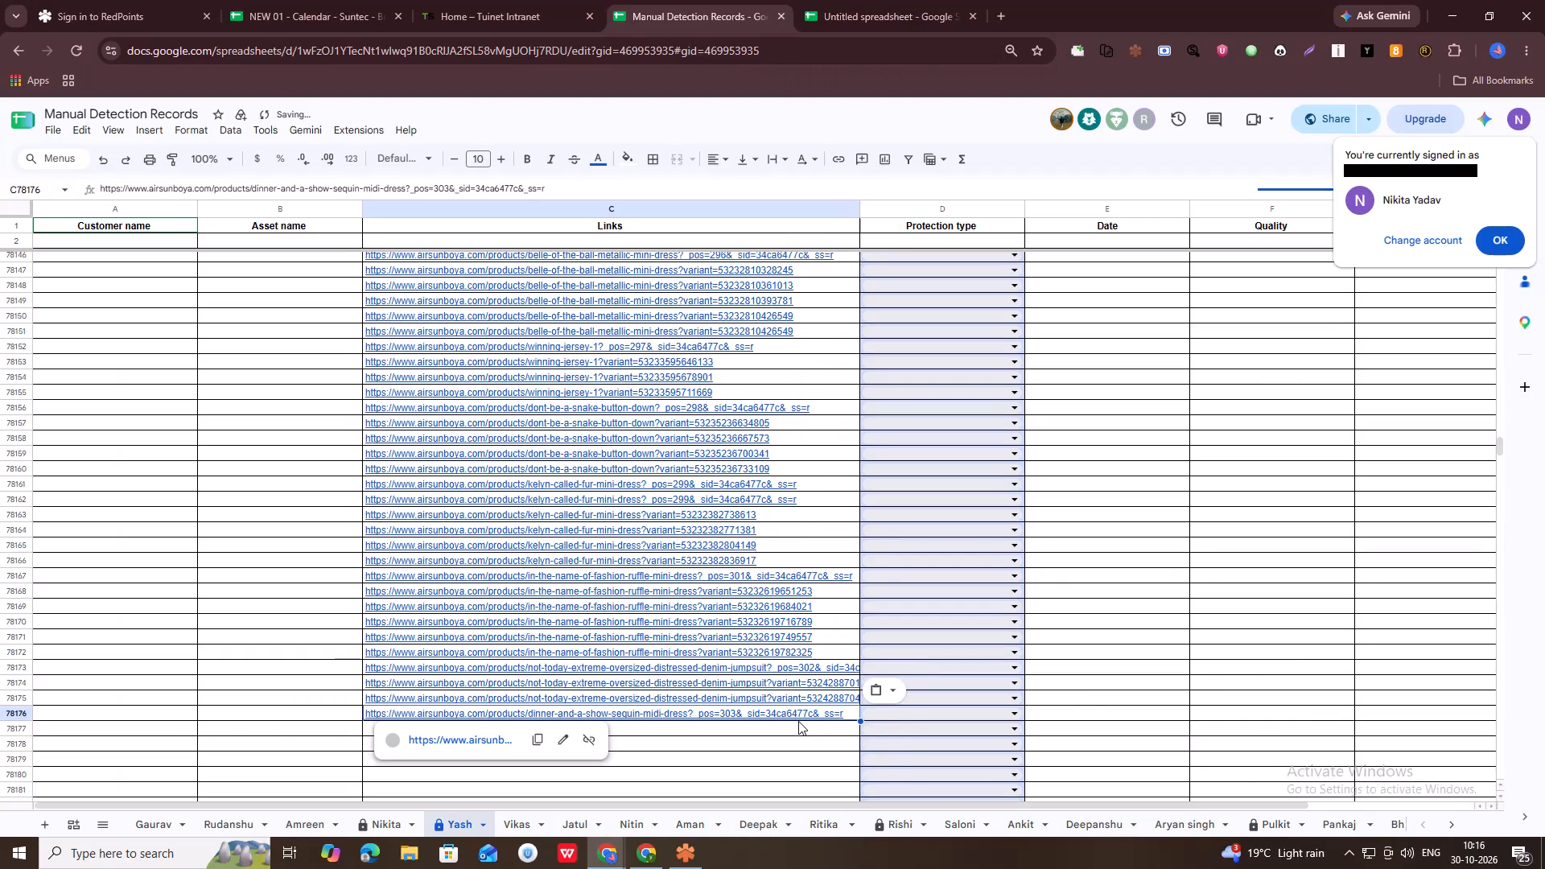
# Return to the Dinner and a Show sequin maxi dress page and select the size L variant.
pyautogui.hotkey('alt', 'Tab')
pyautogui.click(987, 525)
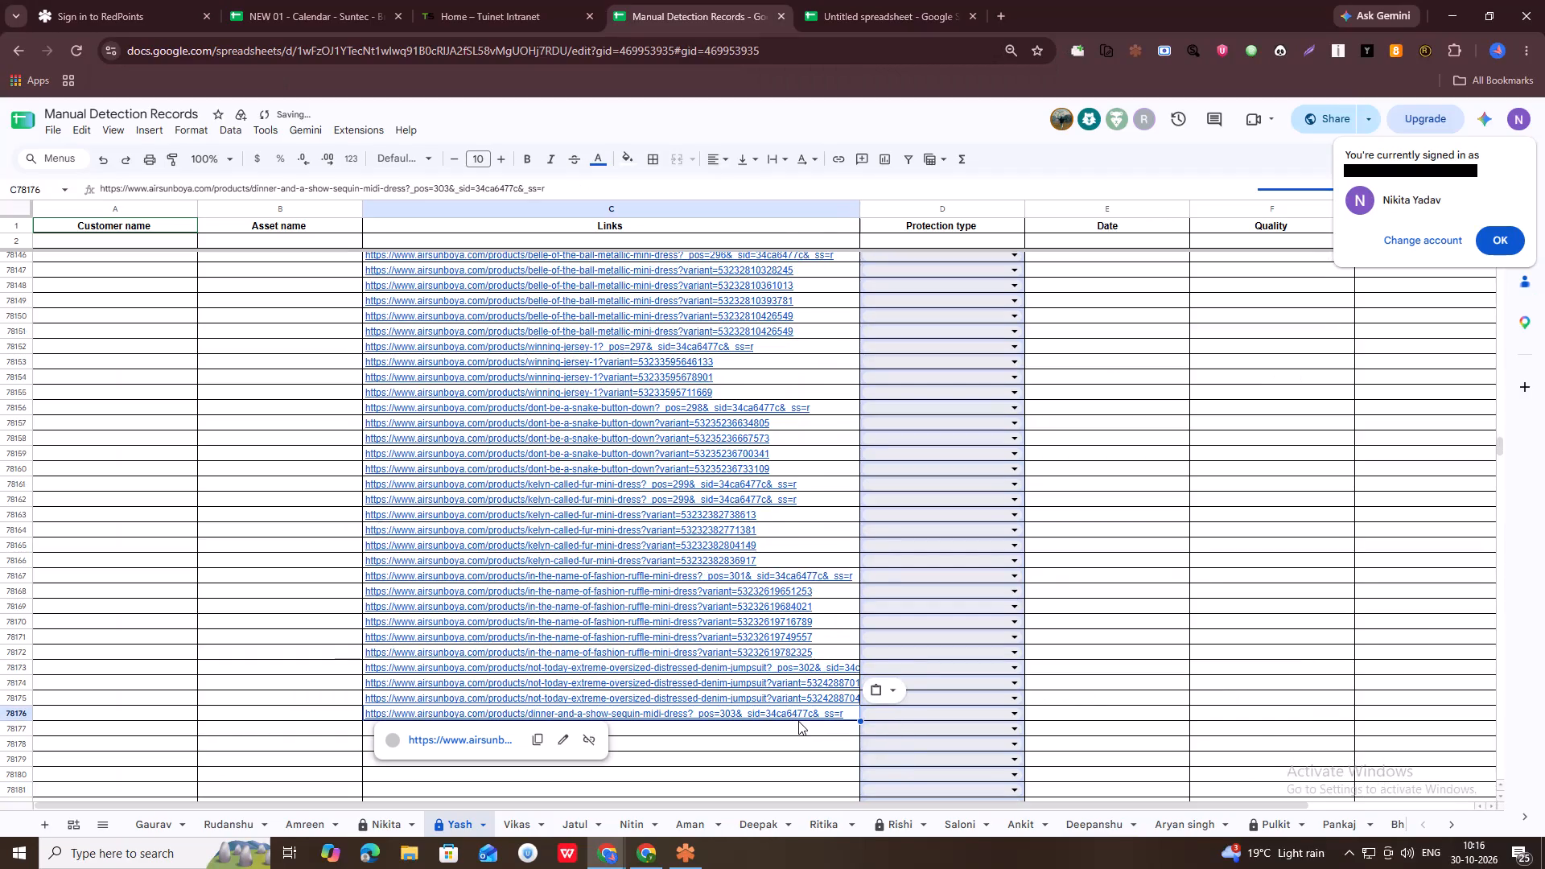